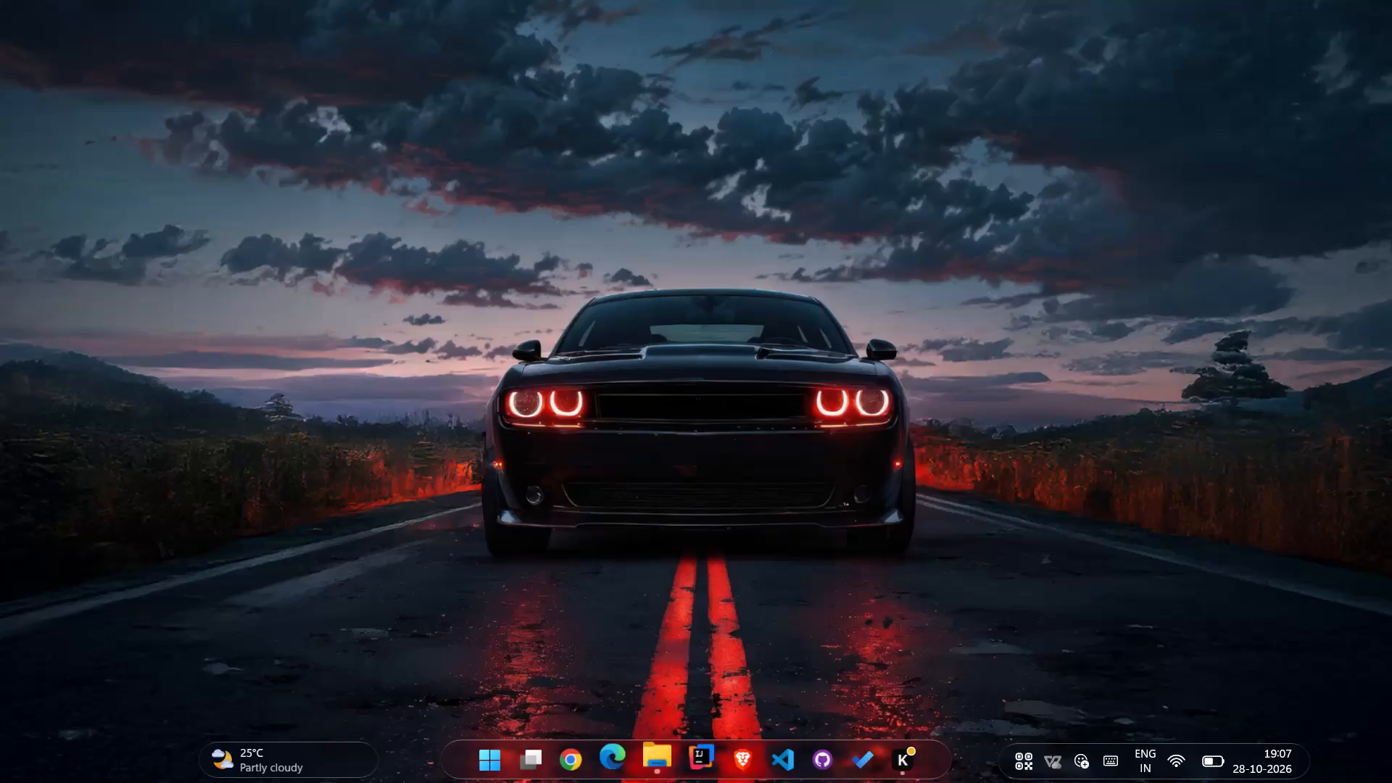
# Open the WhatsApp image from 6.53.10 in the Downloads folder in the image viewer.
pyautogui.click(646, 763)
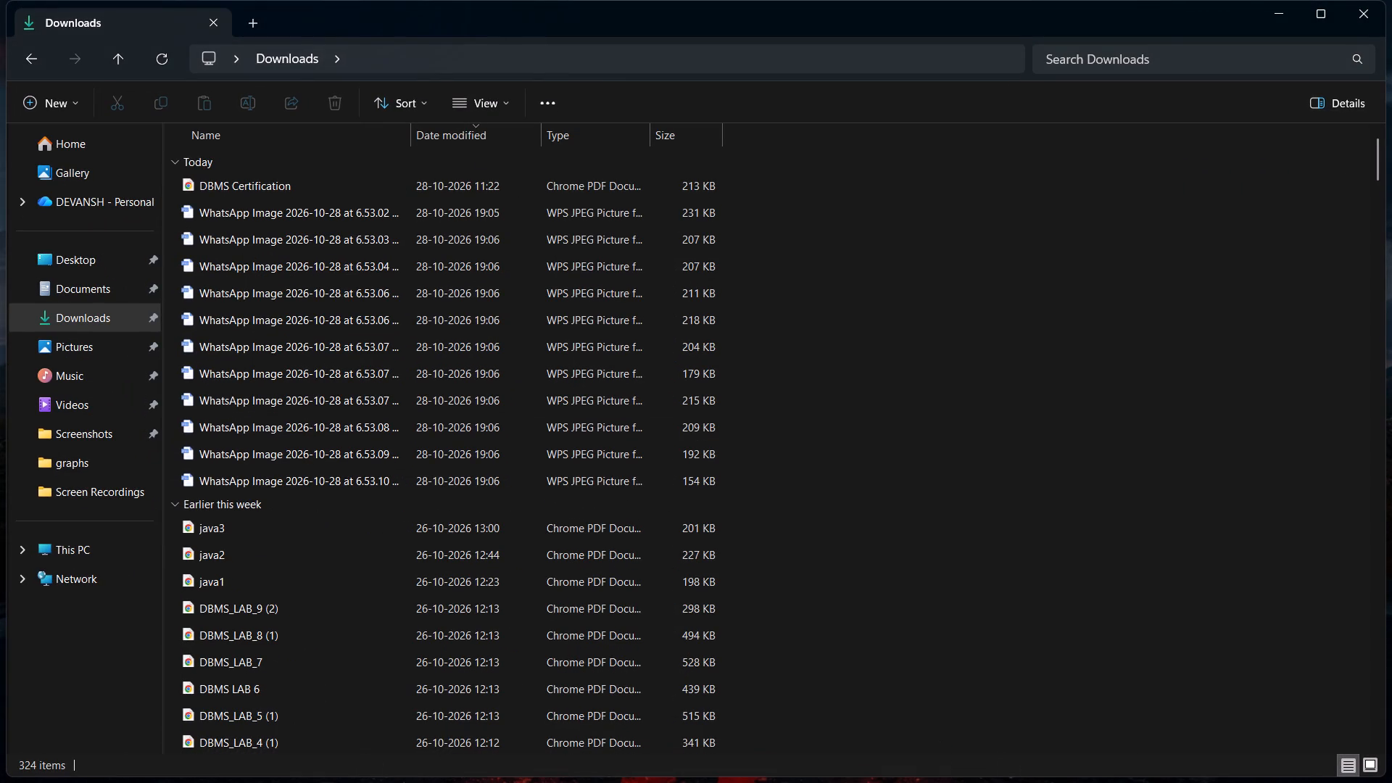
pyautogui.doubleClick(304, 485)
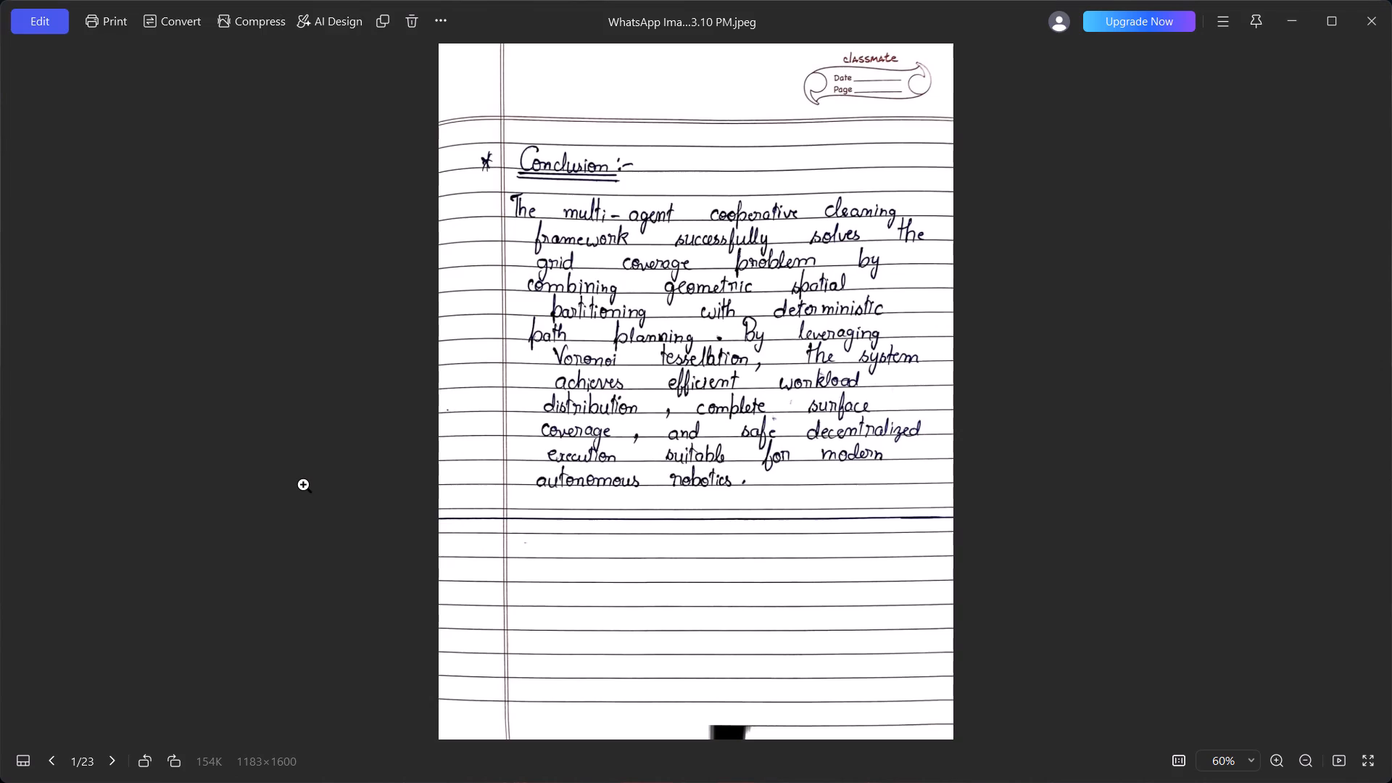
# Look through the photographed handwritten pages, ending on the first one, headed "Problem No. 51: Cooperative Cleaning Crew".
pyautogui.press('Right')
pyautogui.press('Left')
pyautogui.press('Left')
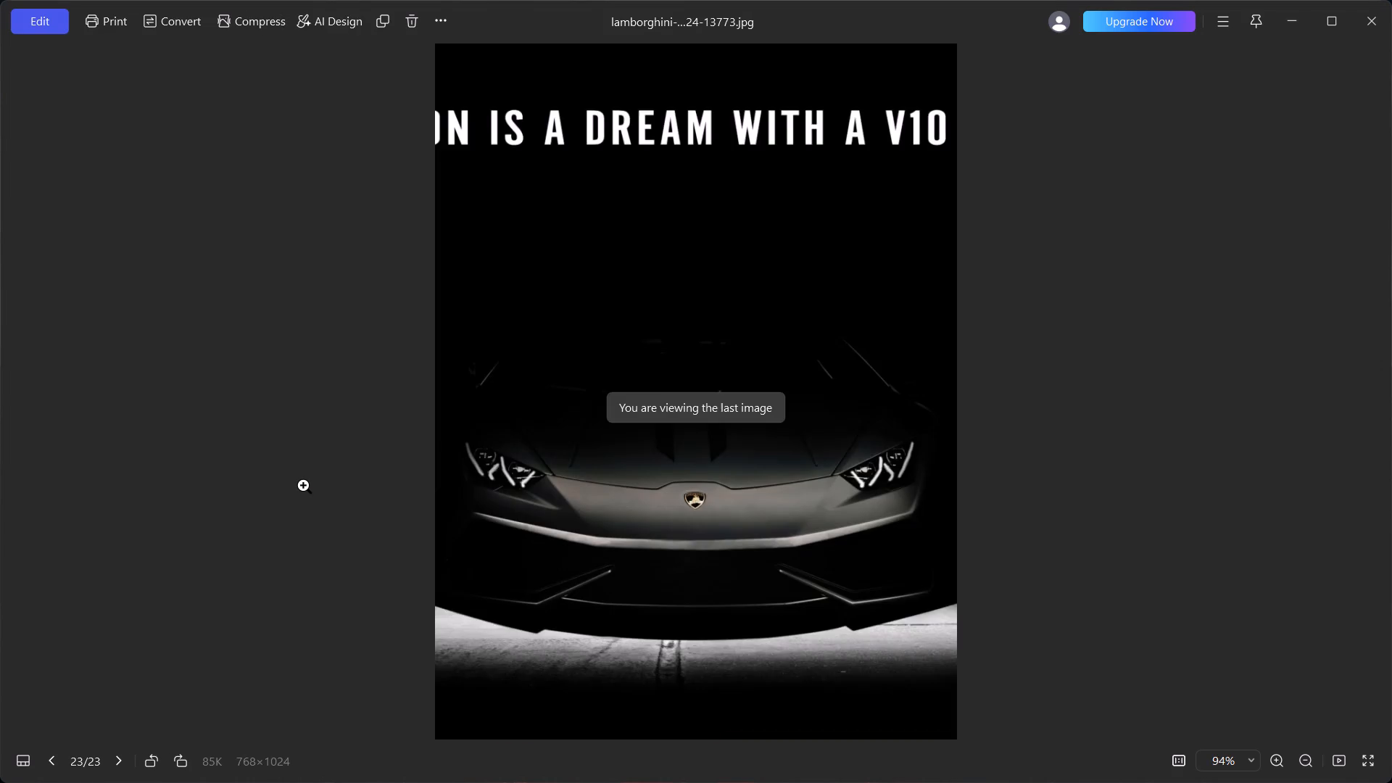
pyautogui.press('Left')
pyautogui.press('Right')
pyautogui.press('Right')
pyautogui.press('Right')
pyautogui.press('Right')
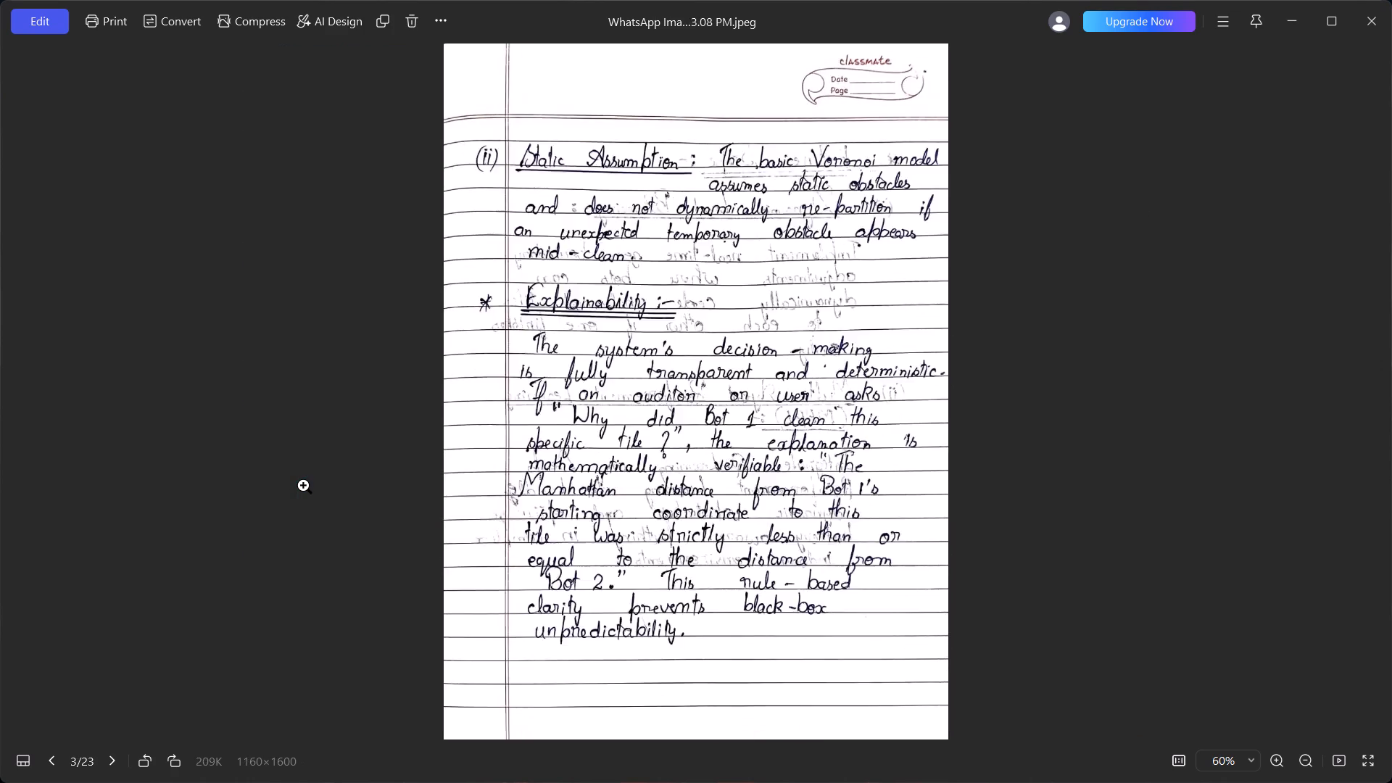
pyautogui.press('Right')
pyautogui.press('Right')
pyautogui.press('Right')
pyautogui.press('Right')
pyautogui.press('Right')
pyautogui.press('Right')
pyautogui.press('Right')
pyautogui.press('Right')
pyautogui.press('Right')
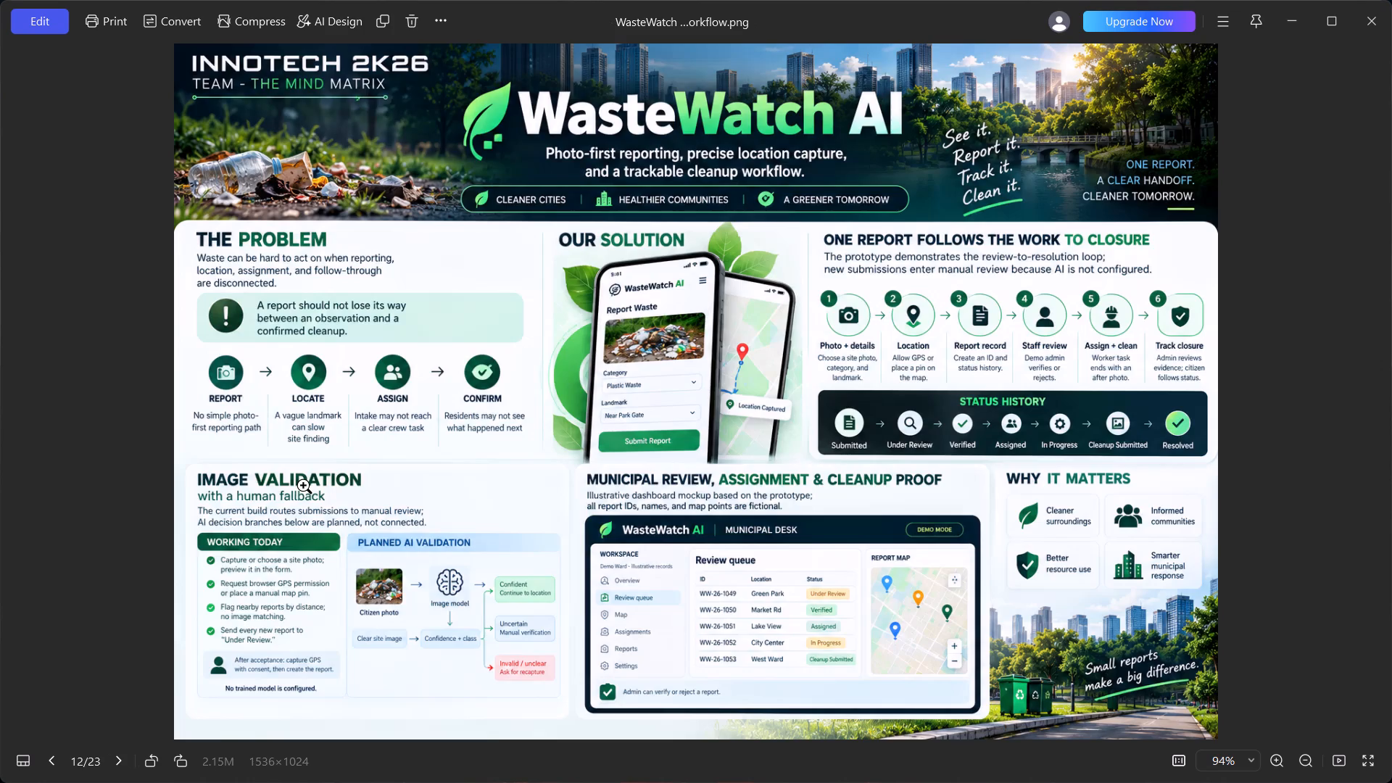
pyautogui.press('Left')
pyautogui.press('Left')
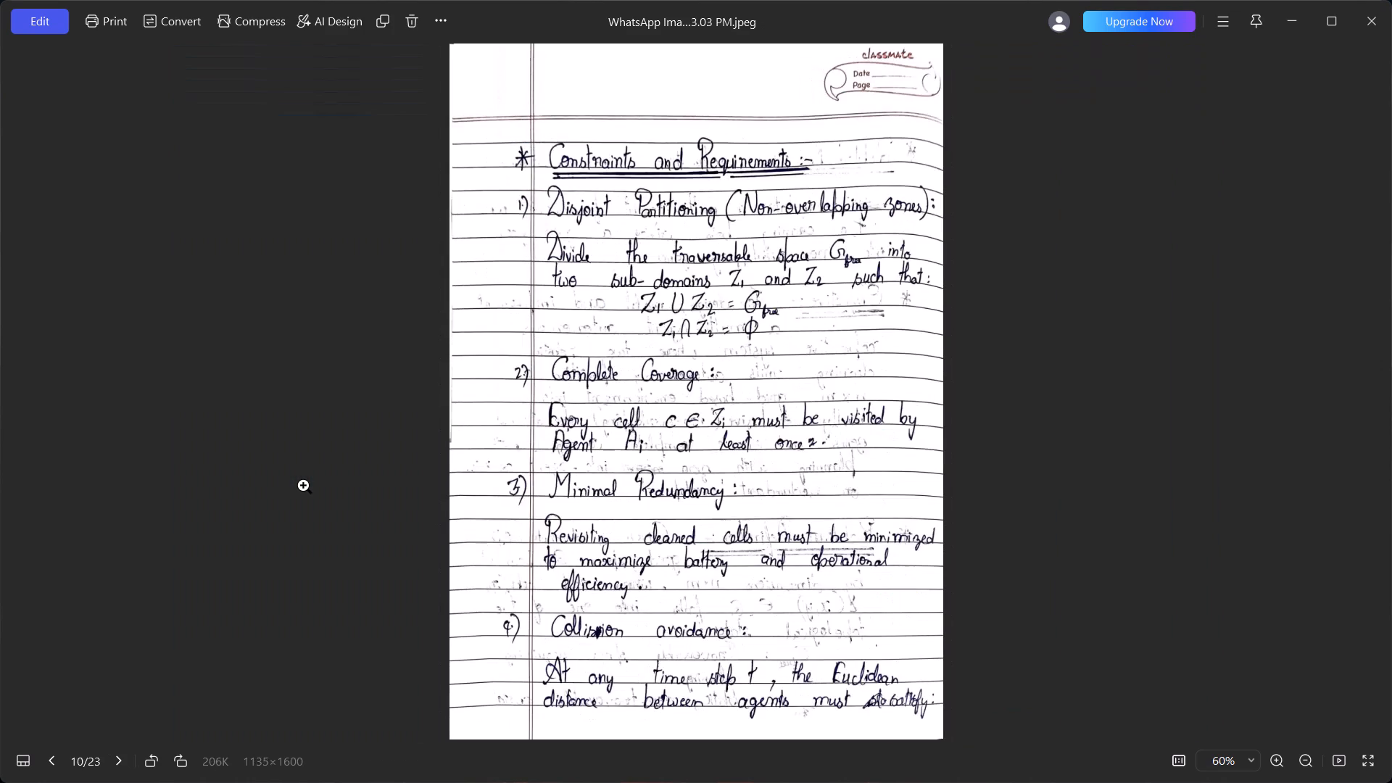
pyautogui.press('Right')
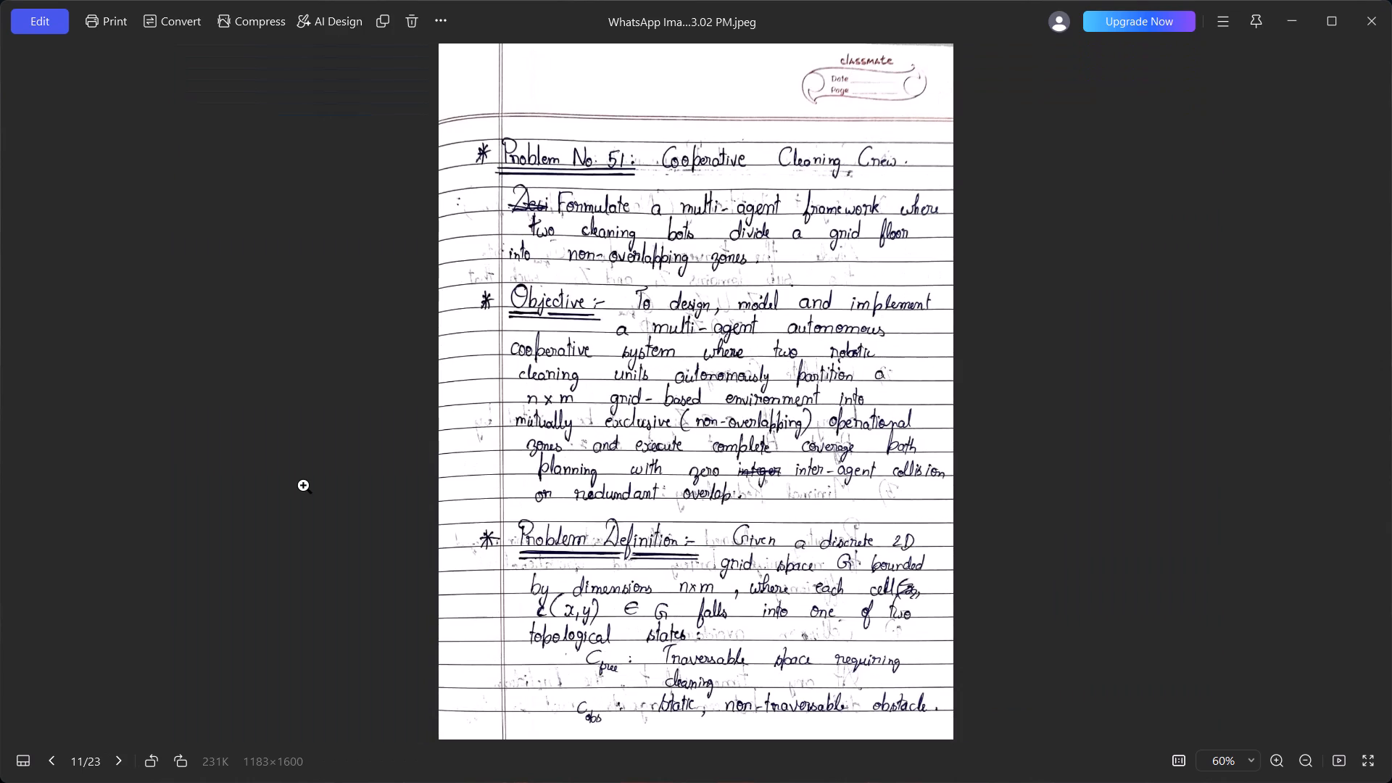
# Look through the photographed handwritten pages of the Cooperative Cleaning Crew problem, from the problem statement to the proposed solution architecture.
pyautogui.press('Right')
pyautogui.press('Left')
pyautogui.press('Left')
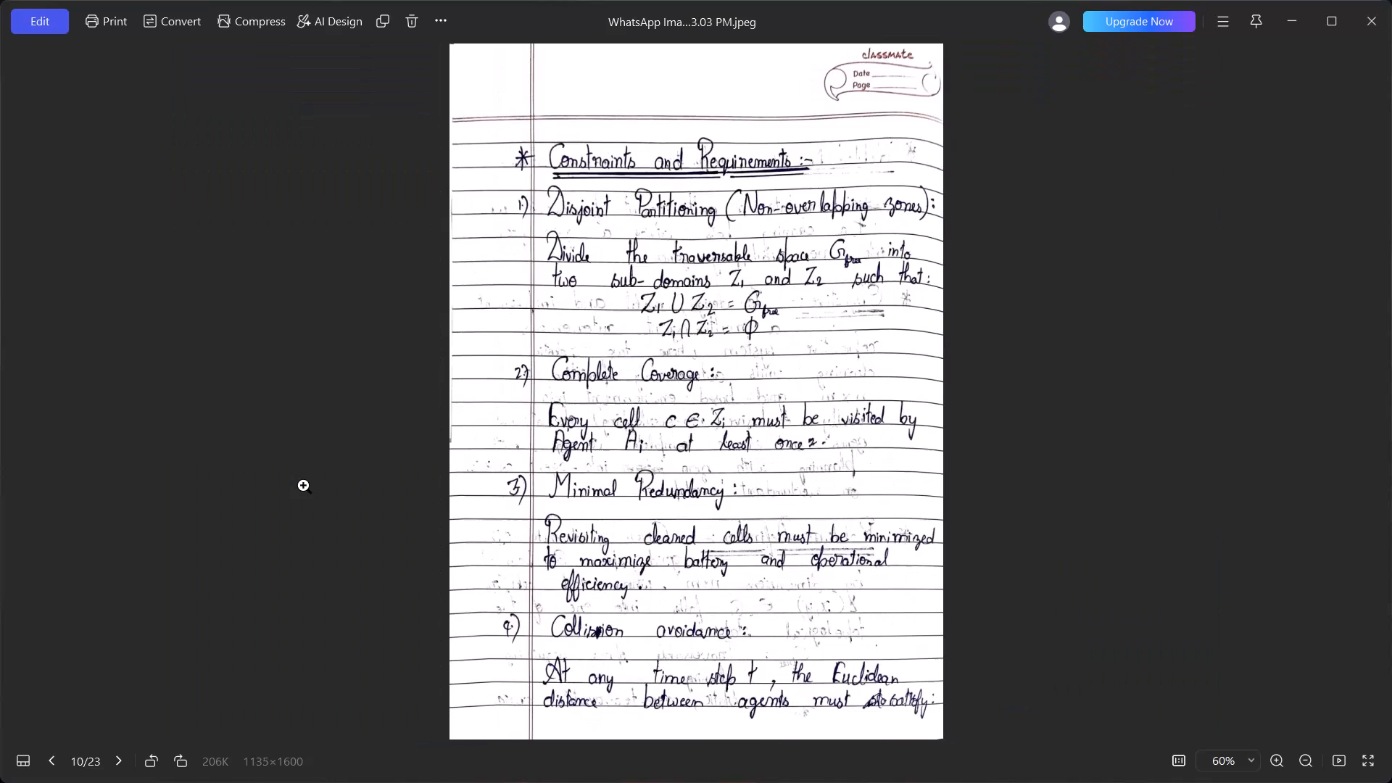
pyautogui.press('Left')
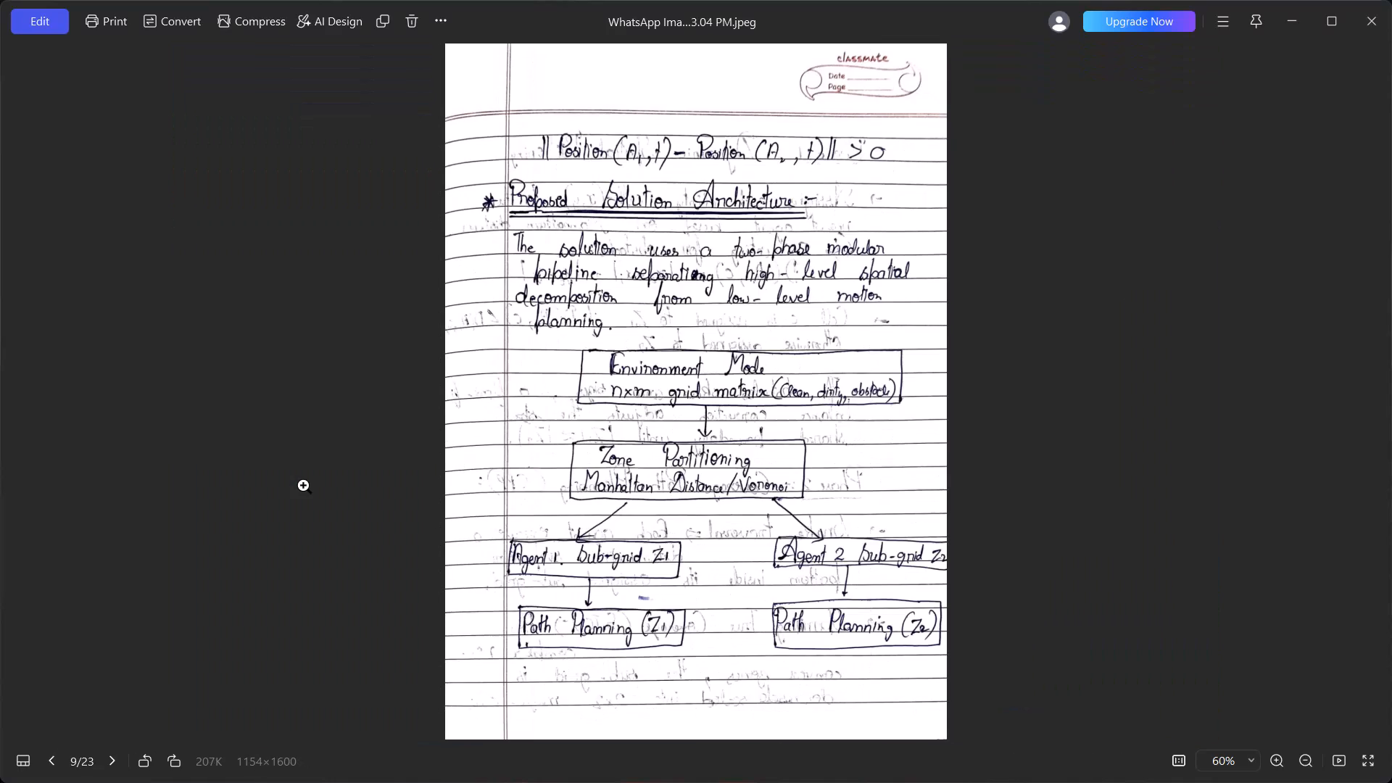
pyautogui.press('Left')
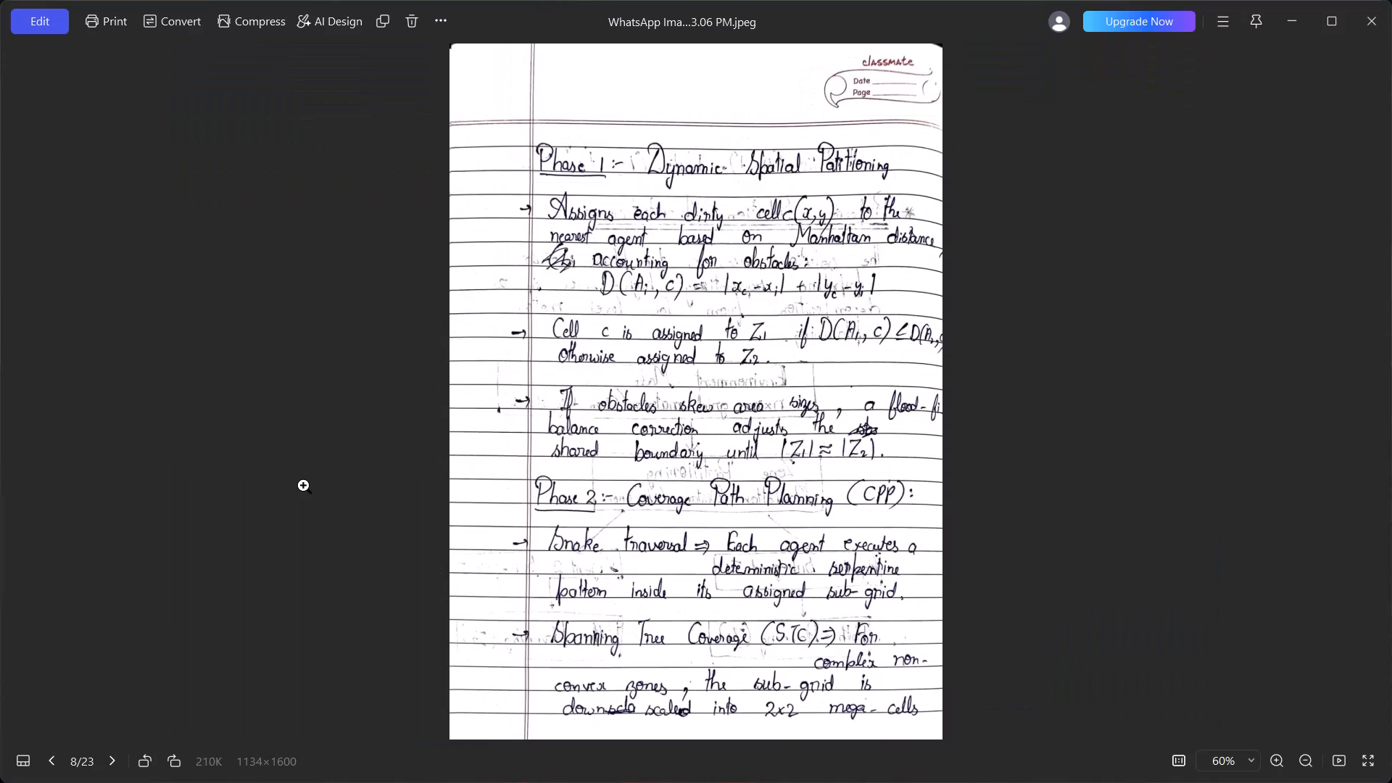
# Look through the remaining handwritten pages, covering the solution phases, pseudocode, example cases and explainability, and close the image viewer.
pyautogui.press('Left')
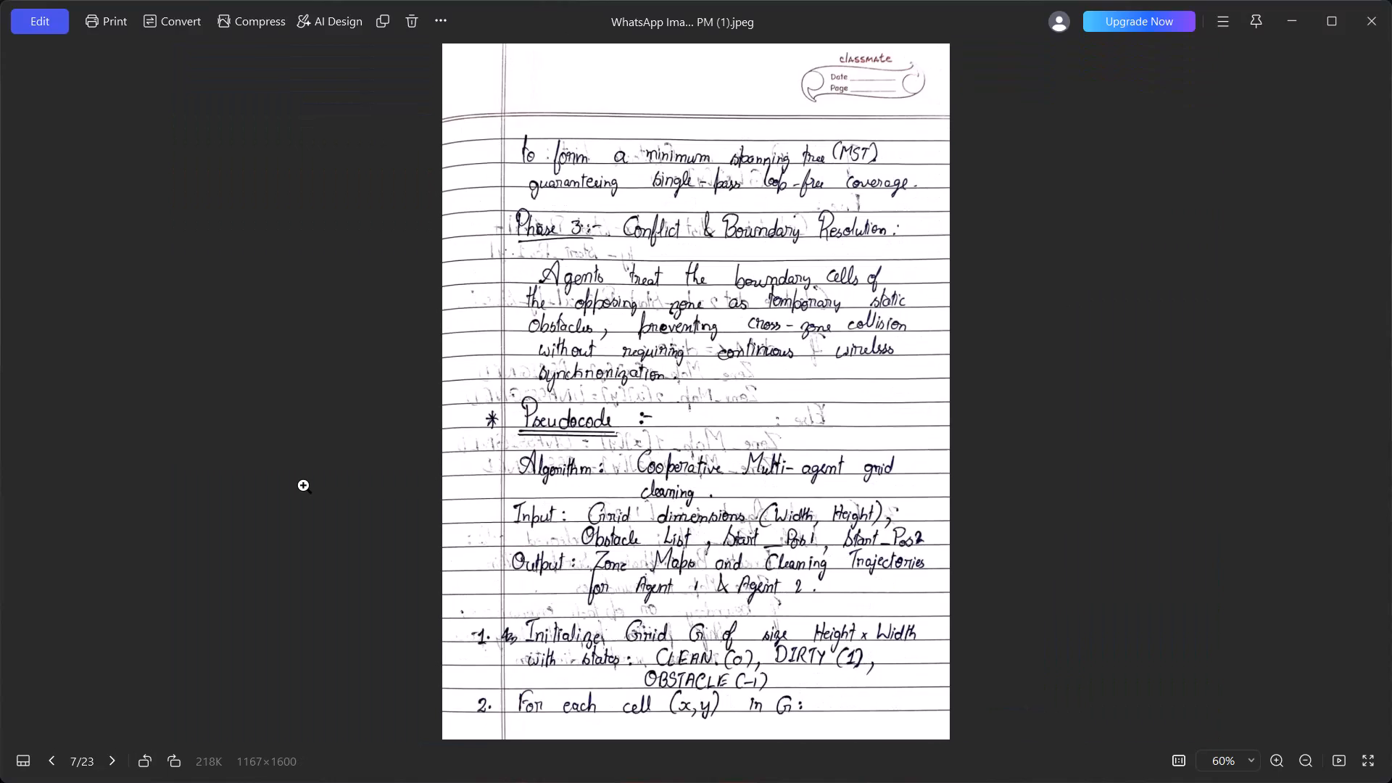
pyautogui.press('Left')
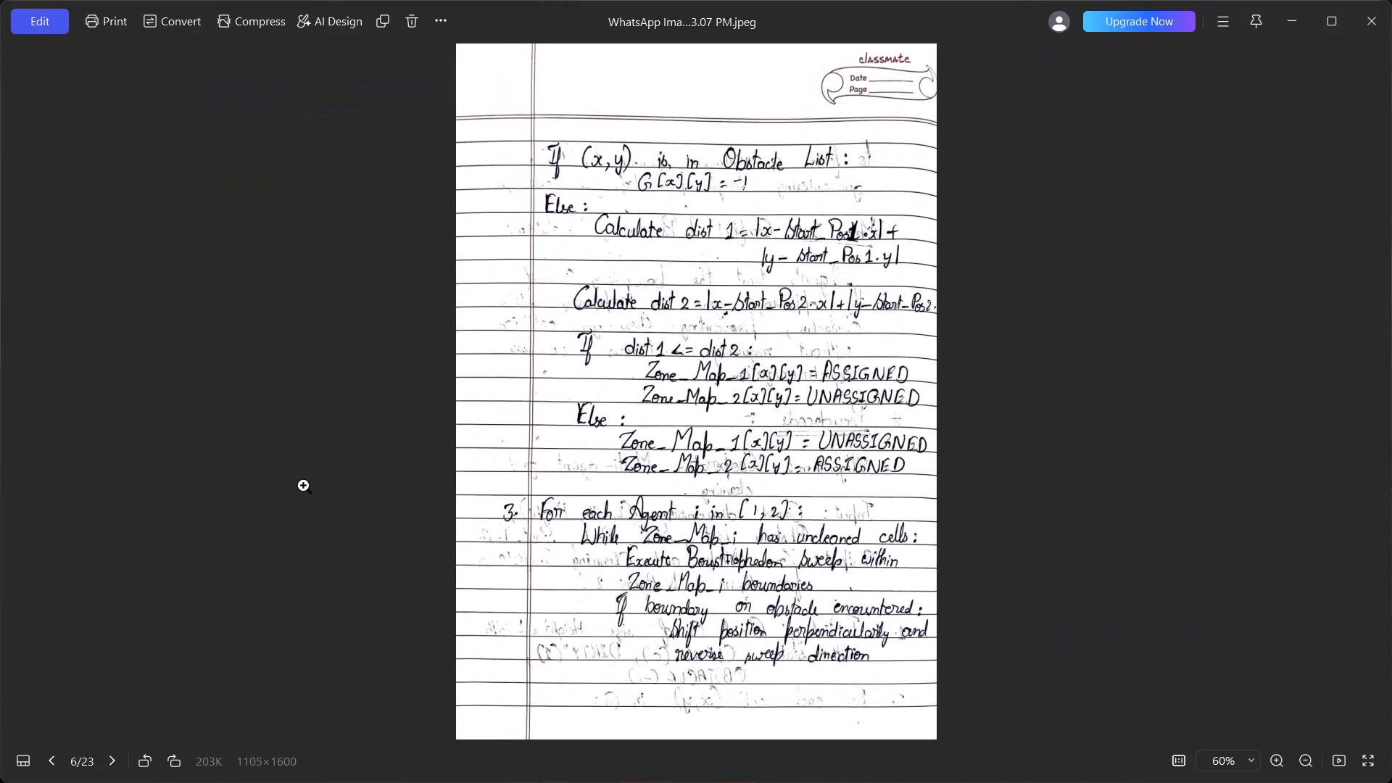
pyautogui.press('Left')
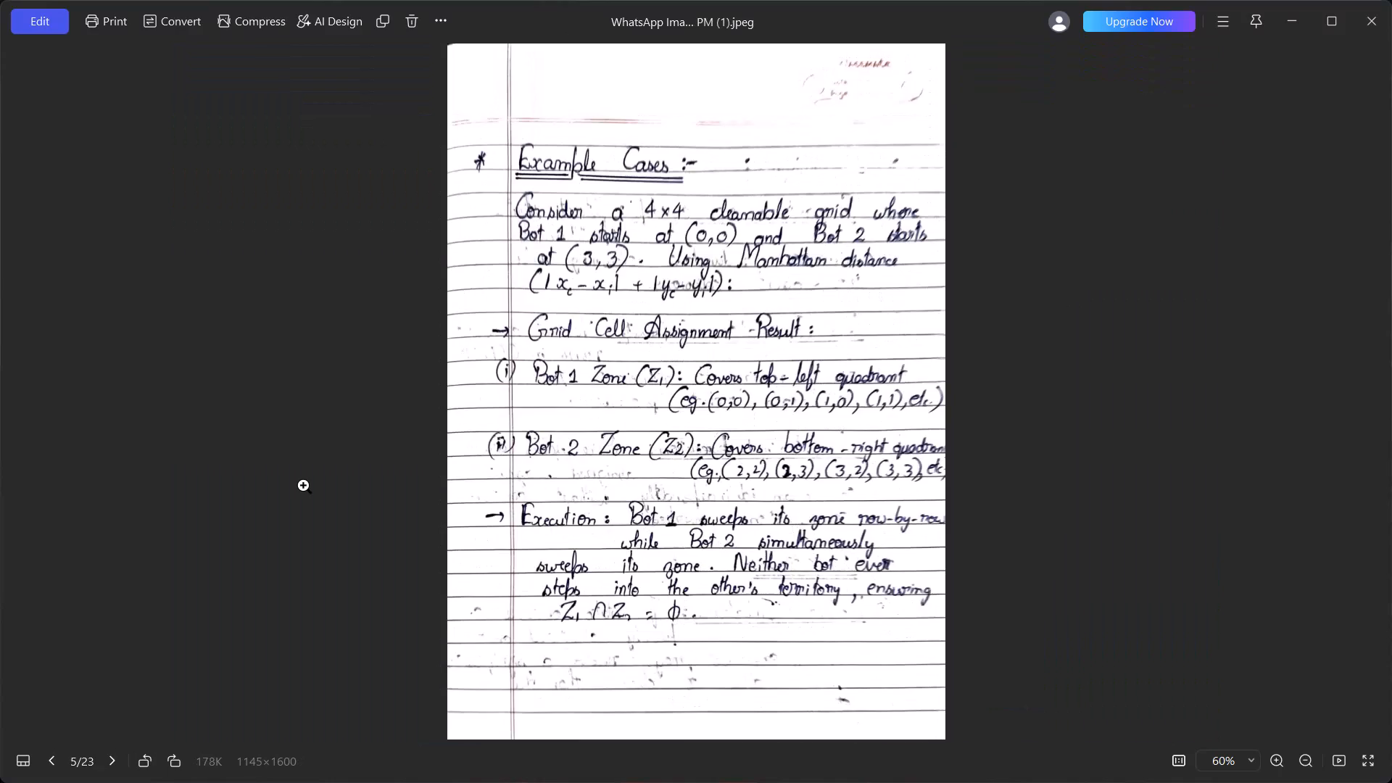
pyautogui.press('Left')
pyautogui.press('Left')
pyautogui.press('Left')
pyautogui.press('Left')
pyautogui.press('Left')
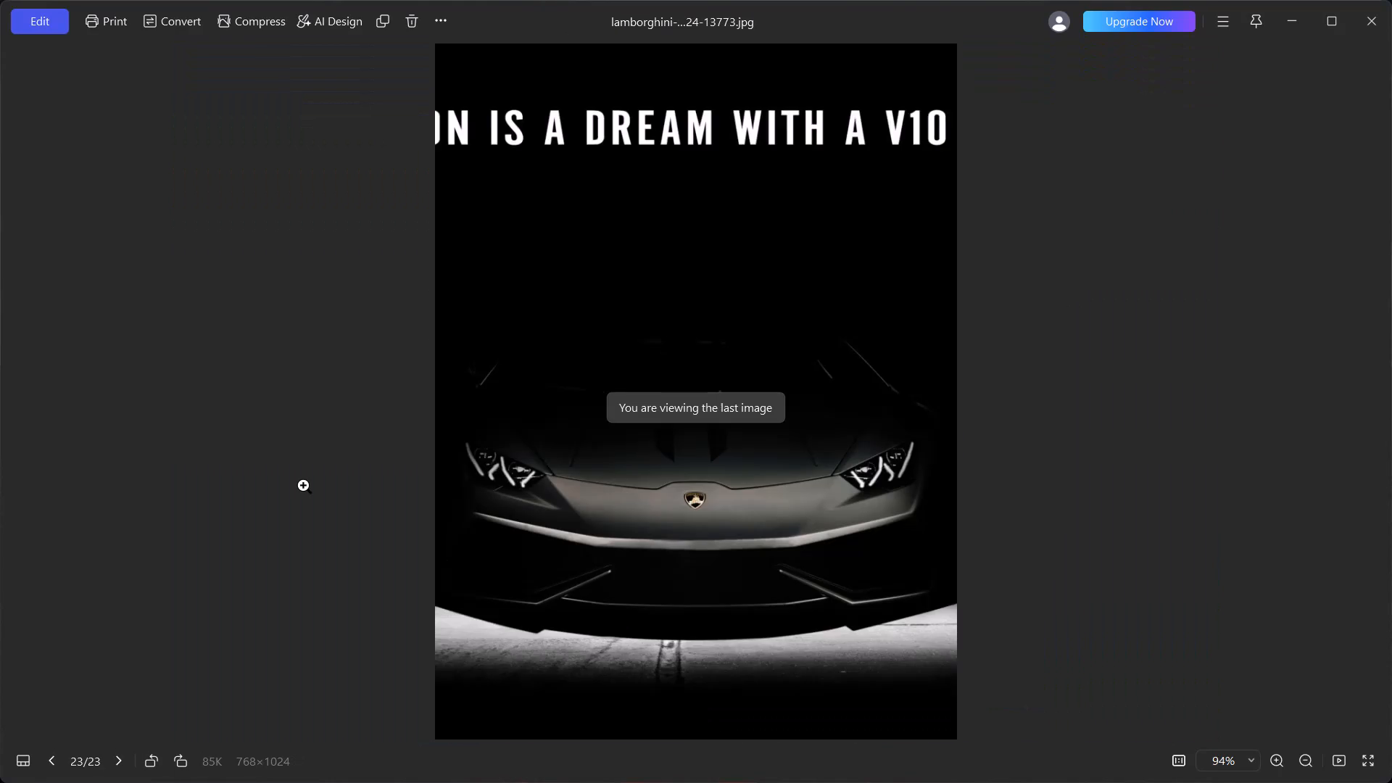
pyautogui.press('Right')
pyautogui.press('Right')
pyautogui.press('Right')
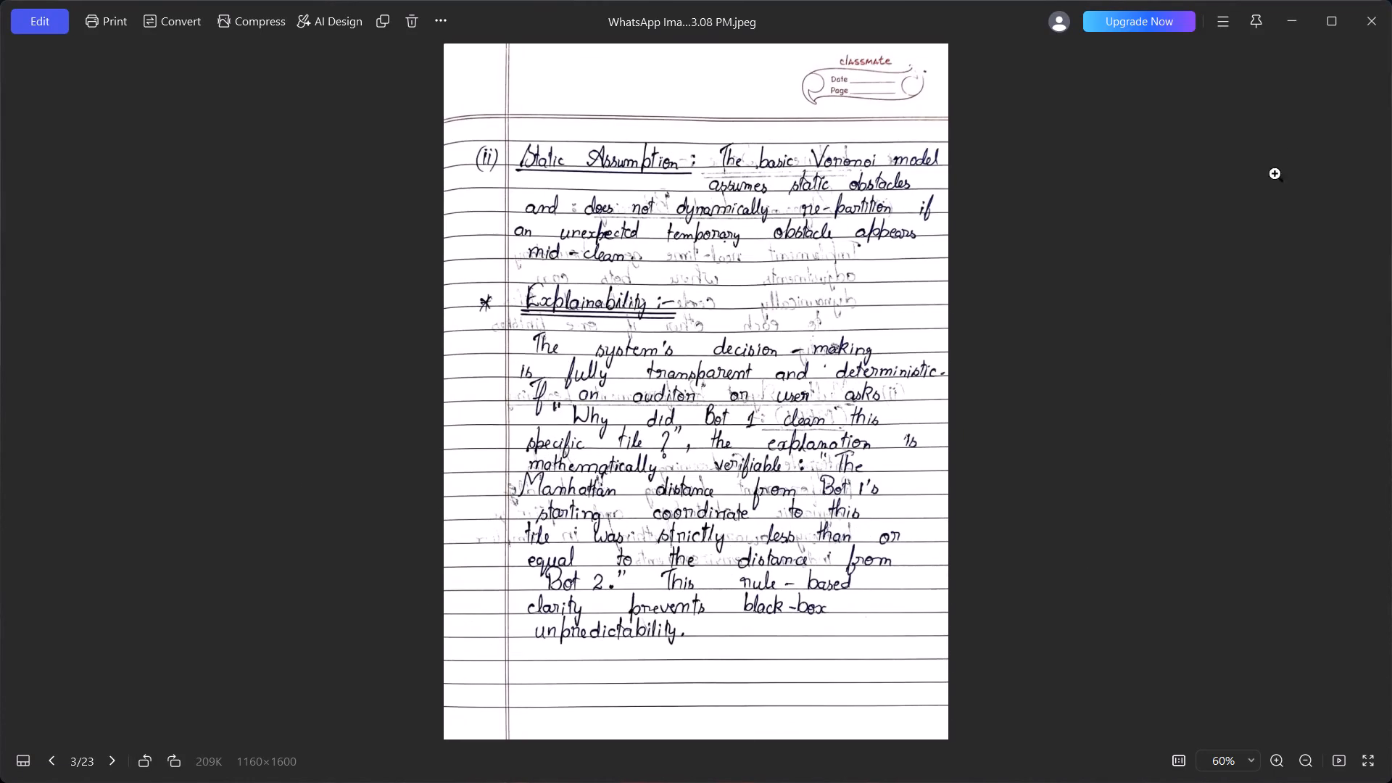
pyautogui.click(1362, 43)
pyautogui.click(1367, 32)
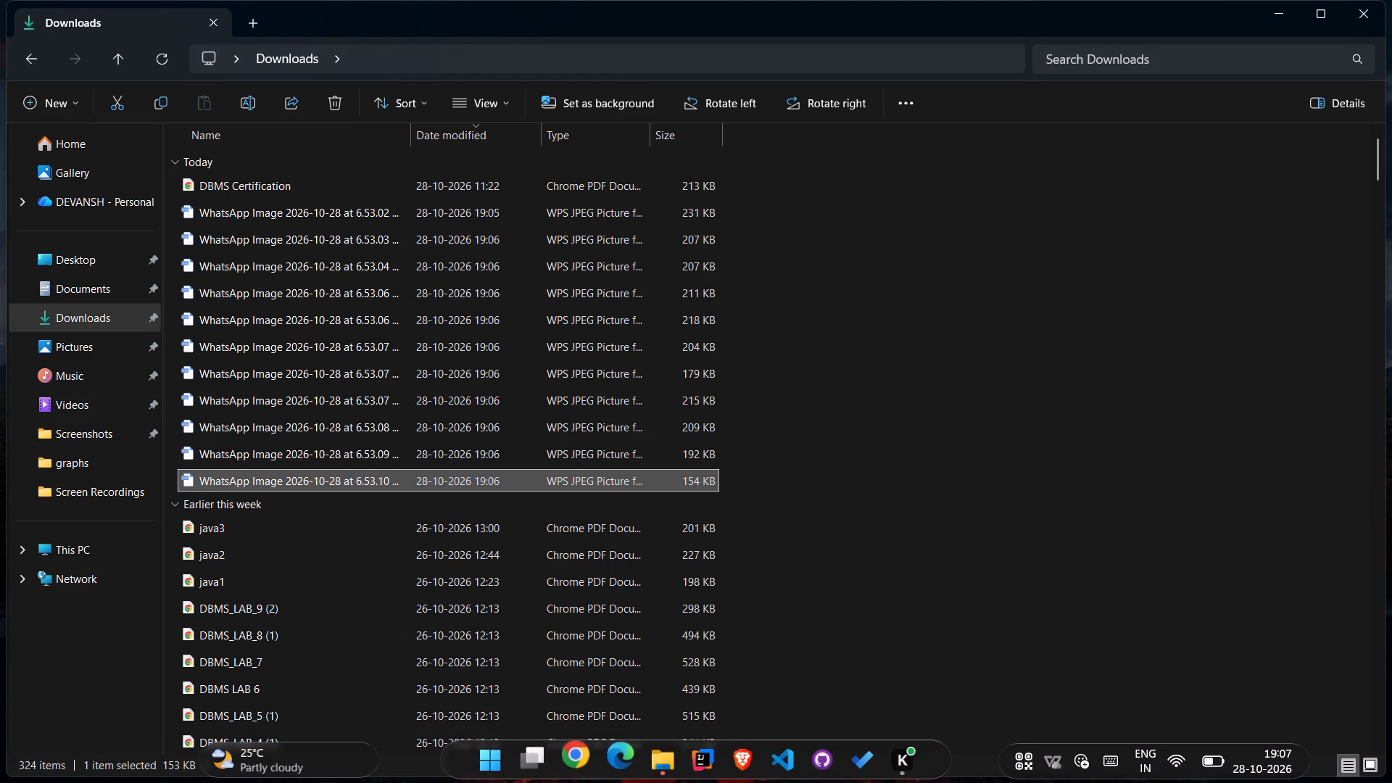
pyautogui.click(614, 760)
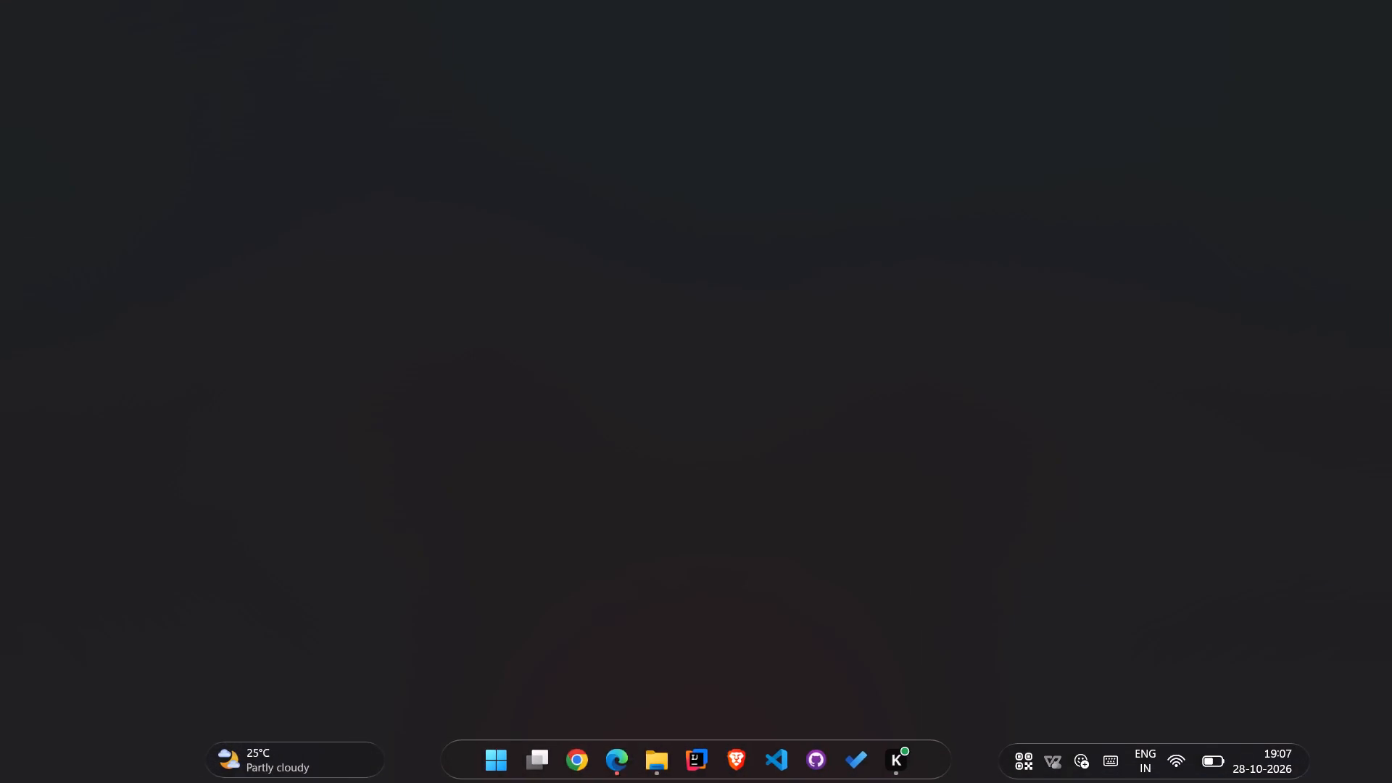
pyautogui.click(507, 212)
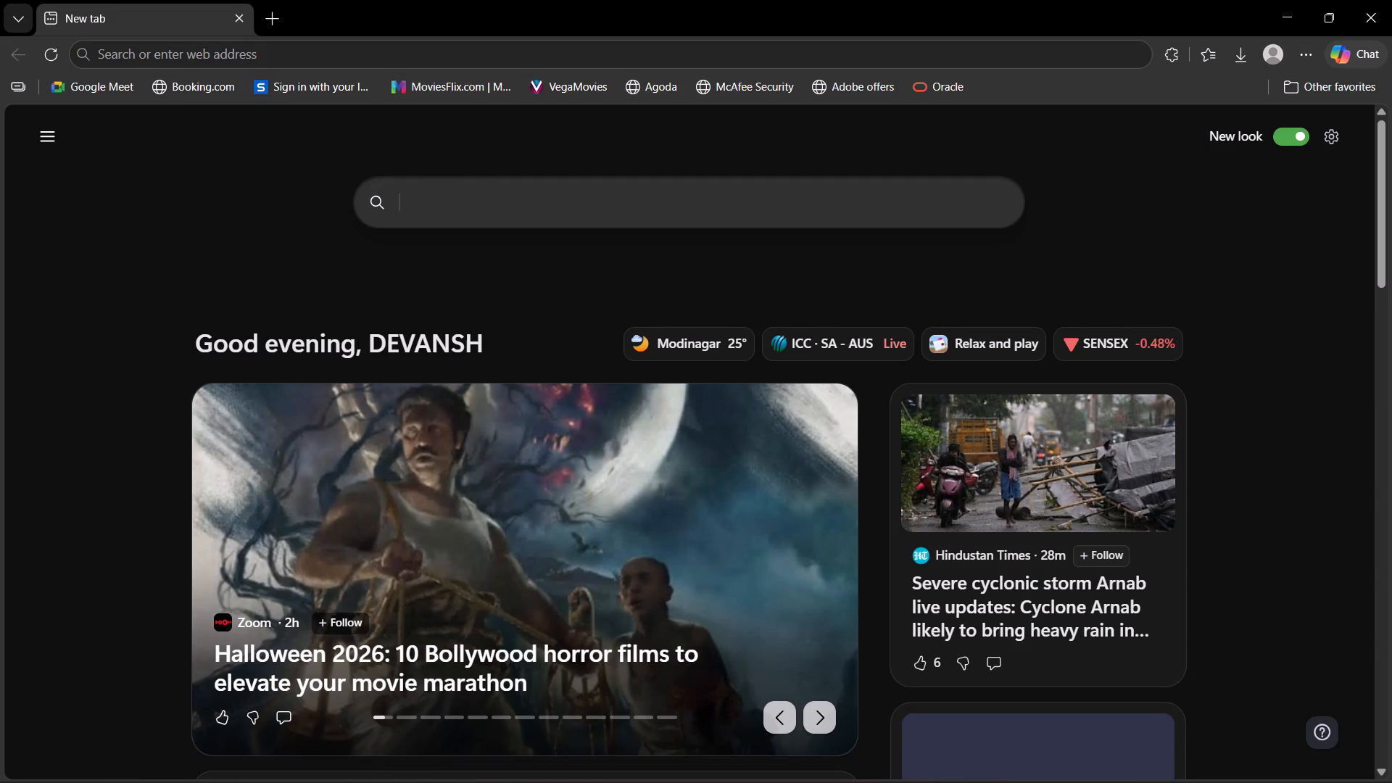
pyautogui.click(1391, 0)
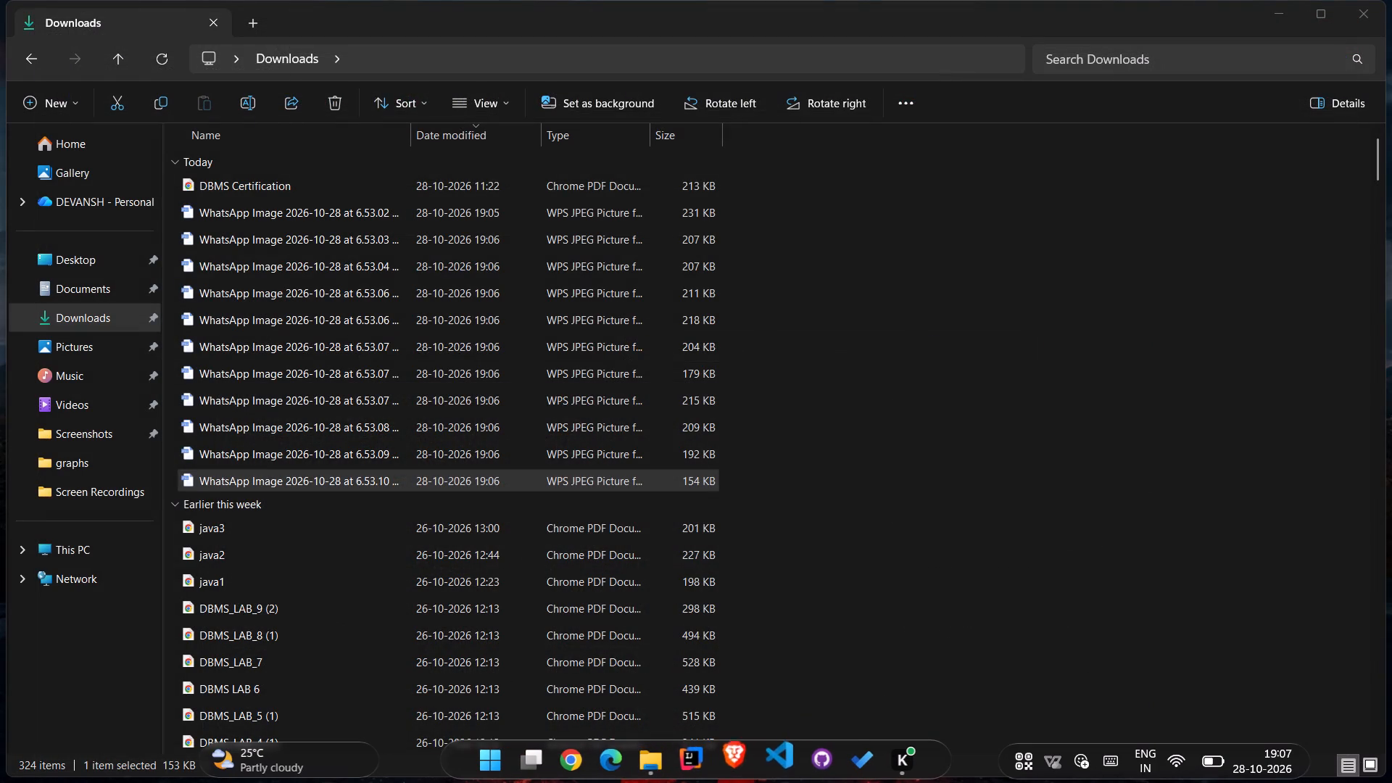
# Switch to Visual Studio Code, where the Multicleaningagent.py script is open.
pyautogui.click(775, 745)
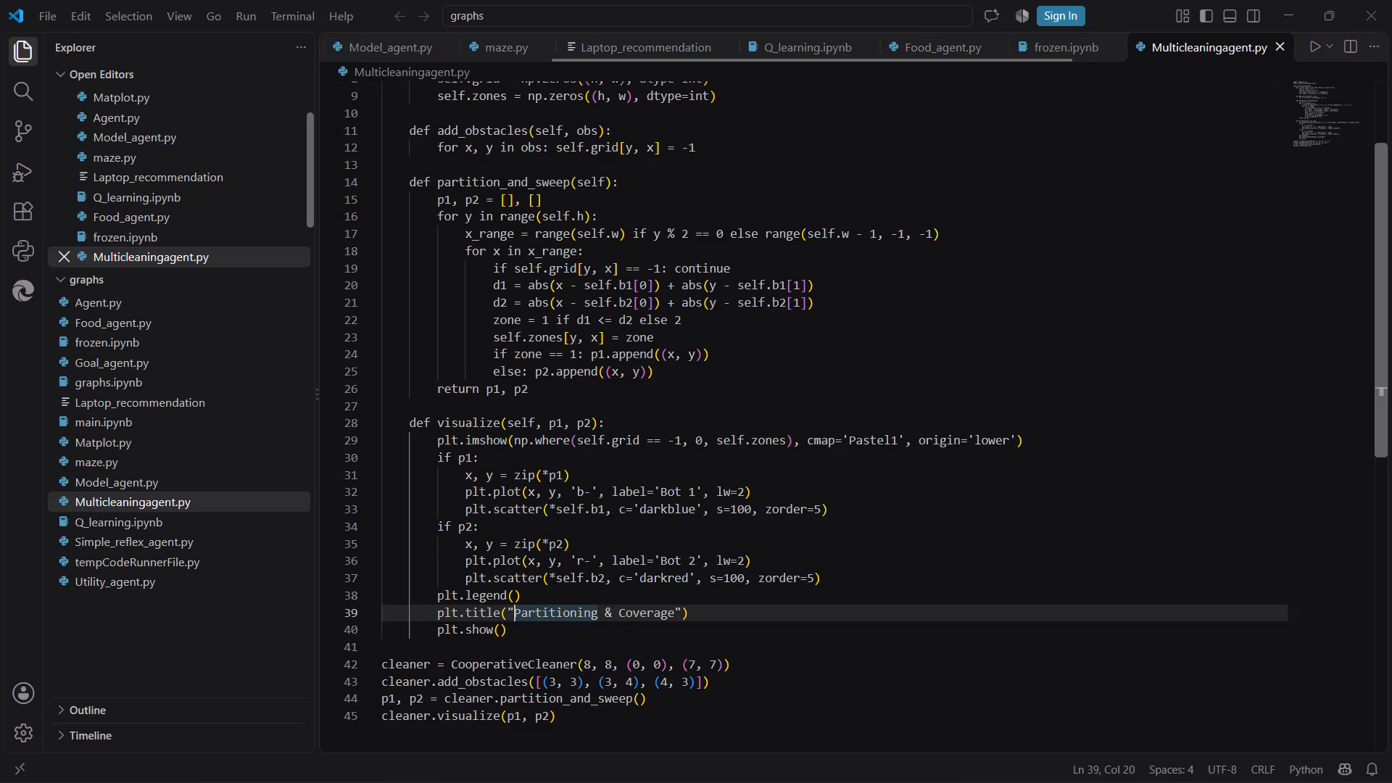
# Switch to Visual Studio Code and capture a screenshot of the beginning of Multicleaningagent.py, from line 1 onward.
pyautogui.scroll(6, 923, 460)
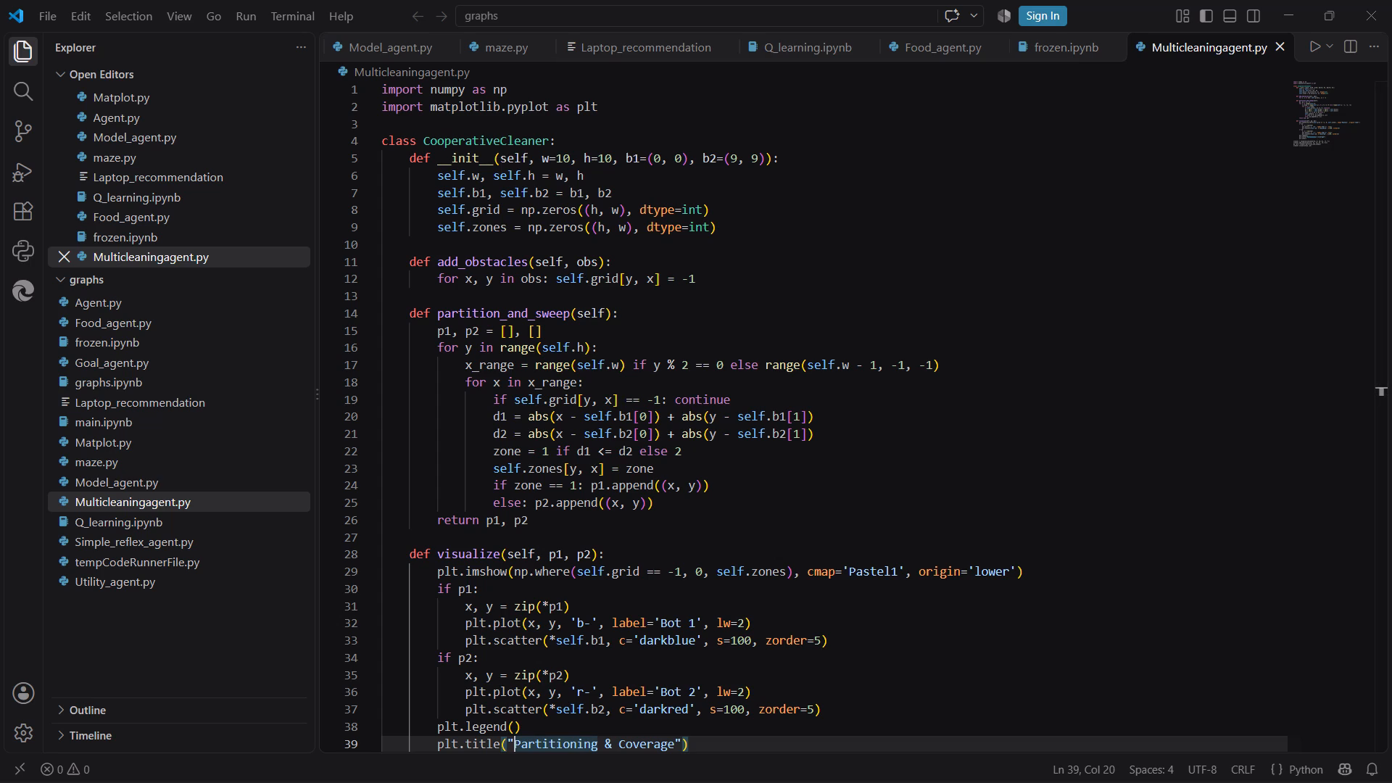
pyautogui.press('super+Print')
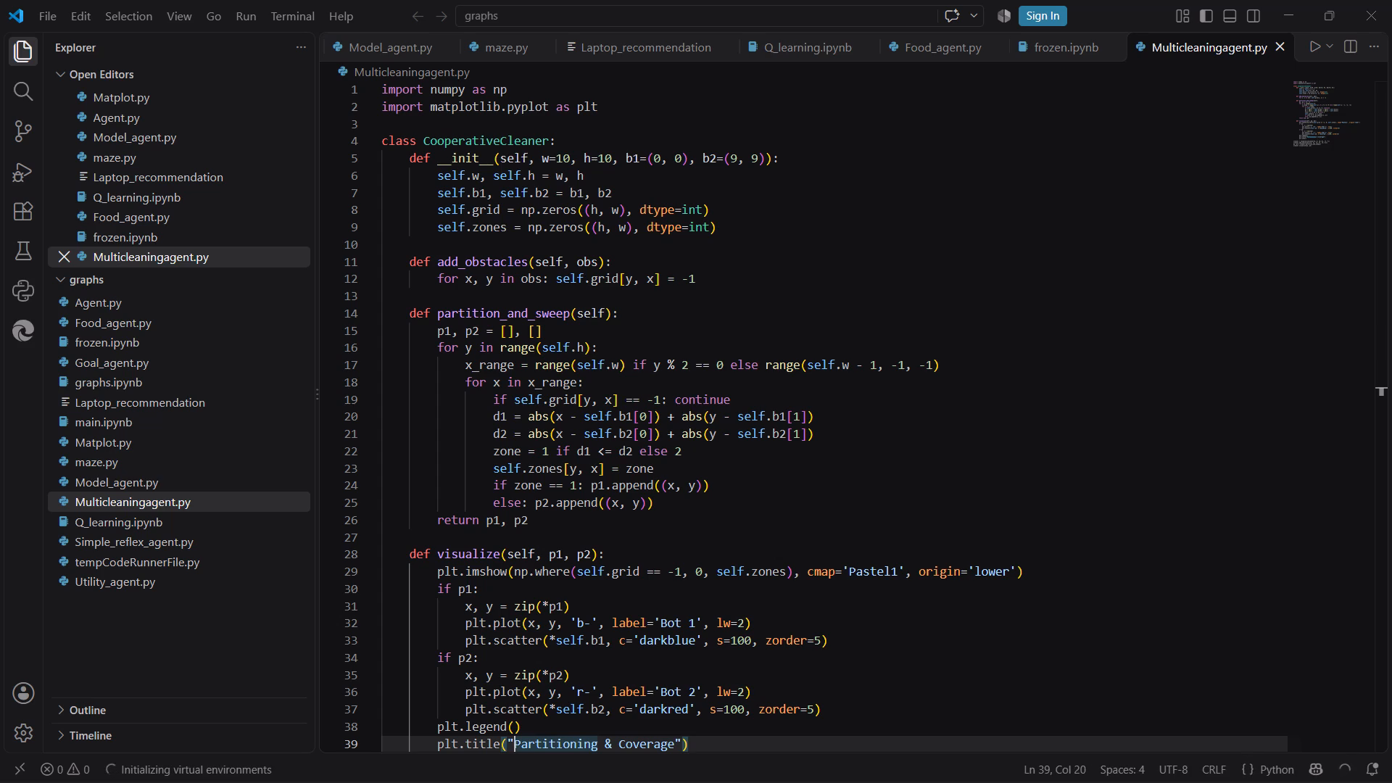
# Capture a screenshot of the rest of Multicleaningagent.py, including the visualize function and the final cleaner calls.
pyautogui.scroll(-1, 815, 115)
pyautogui.scroll(-4, 1010, 419)
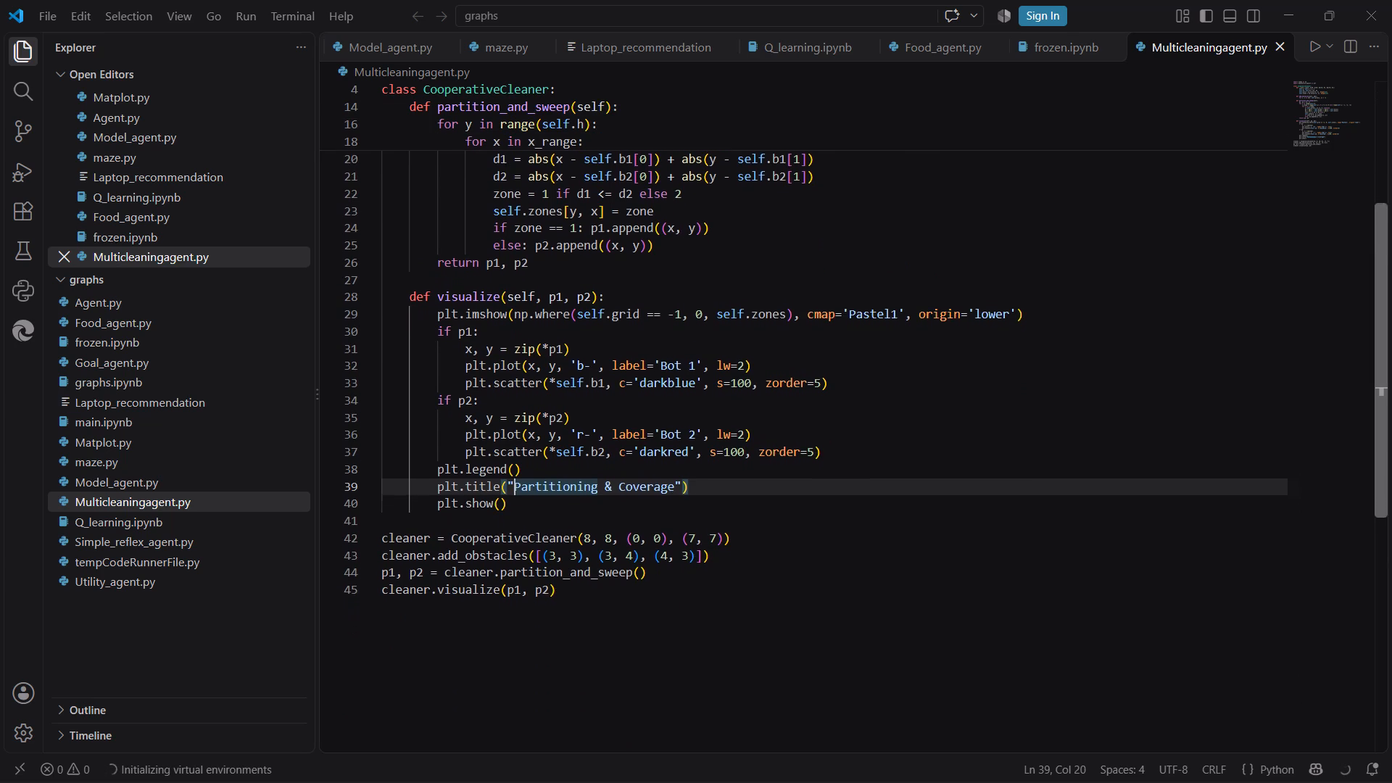
pyautogui.scroll(-2, 1010, 419)
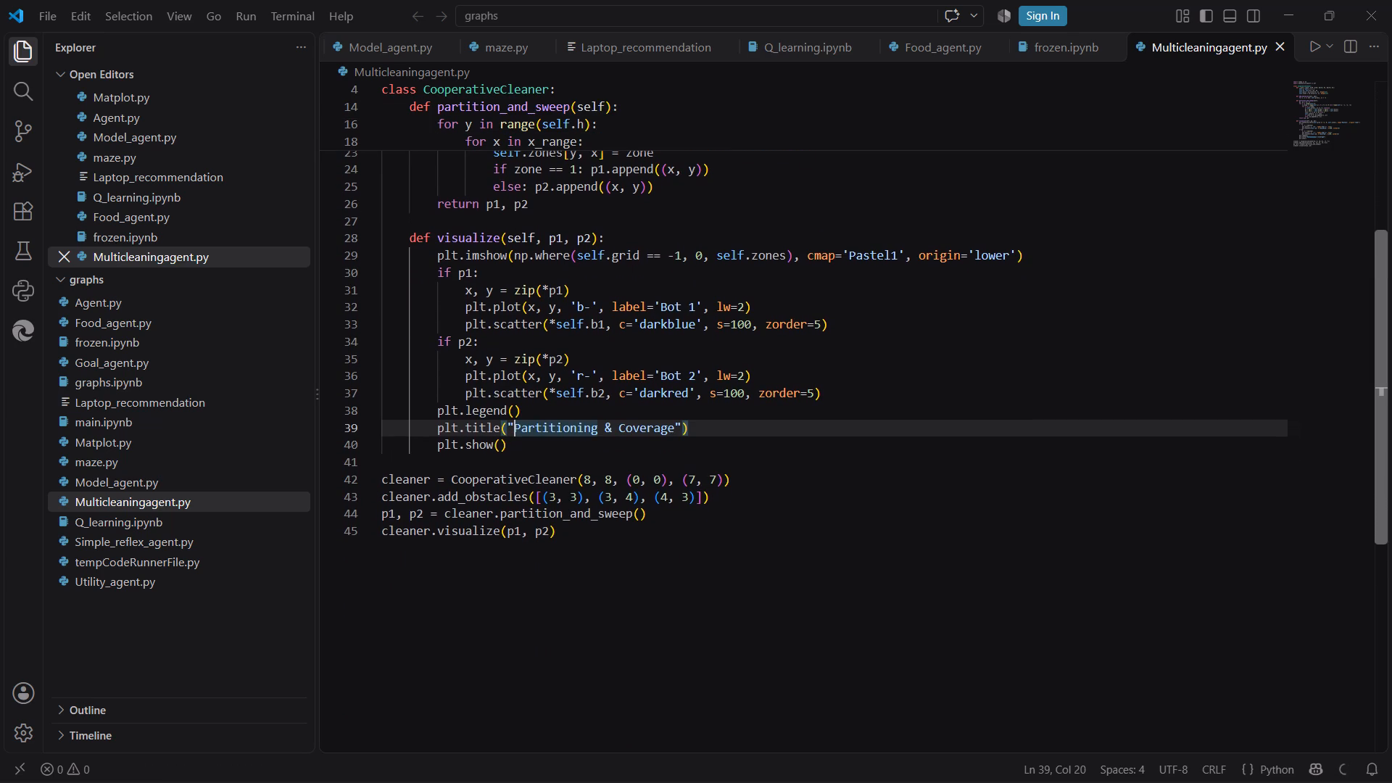
pyautogui.scroll(1, 1115, 508)
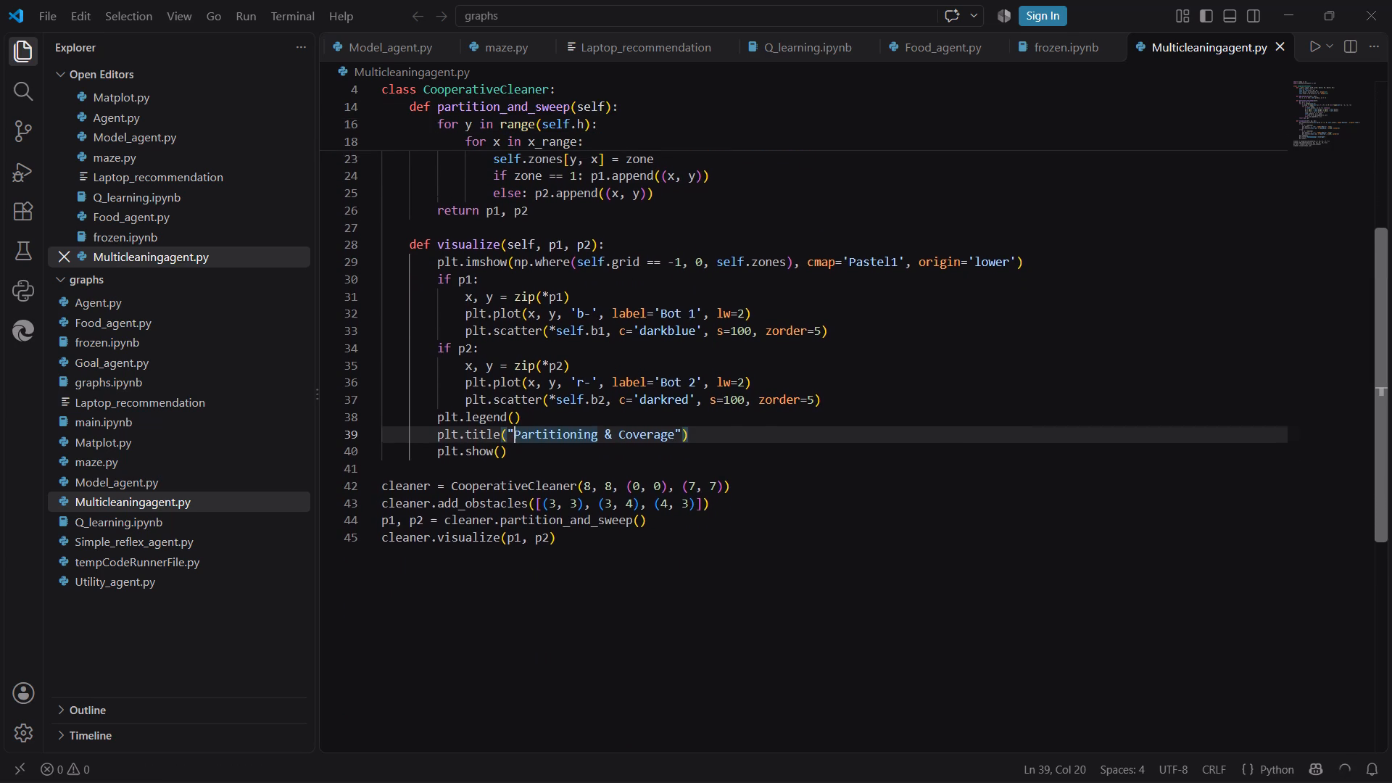
pyautogui.scroll(3, 1115, 508)
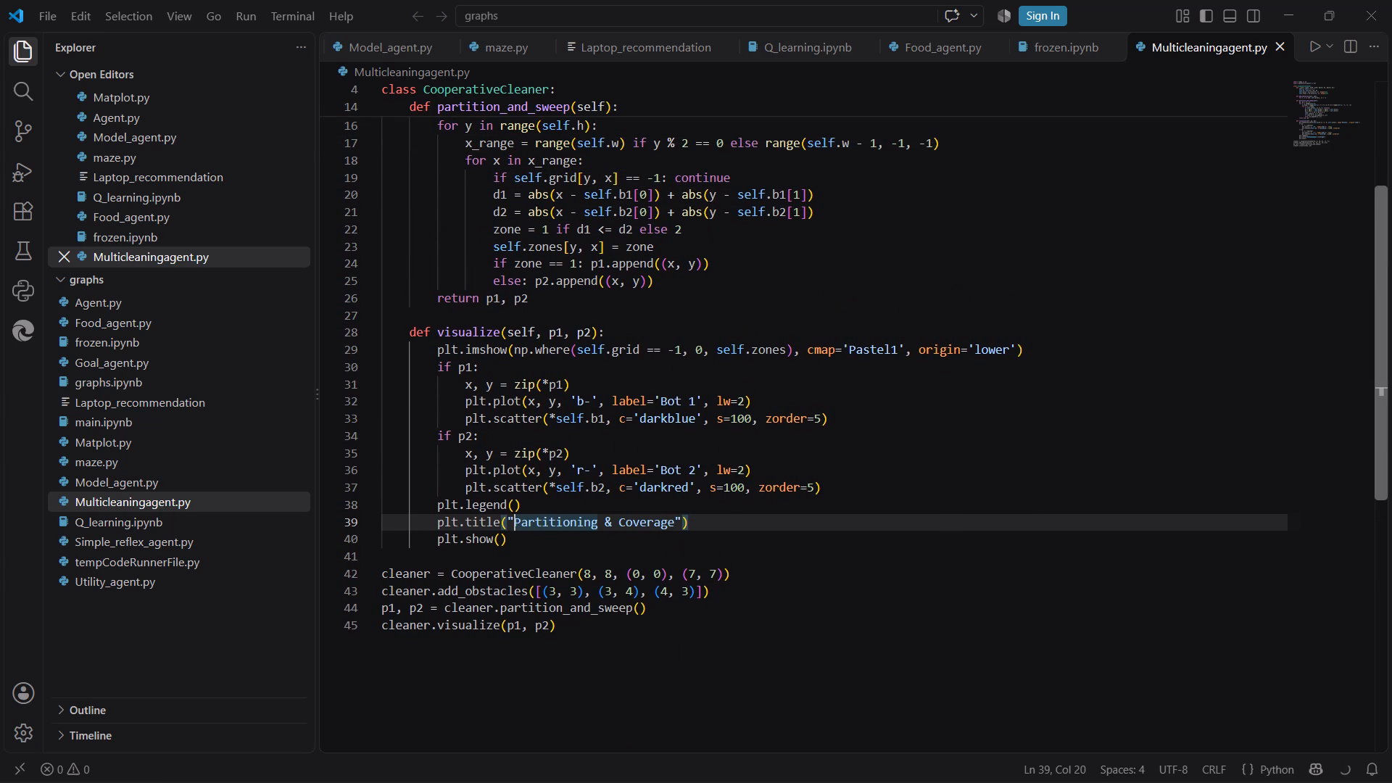
pyautogui.press('super+Print')
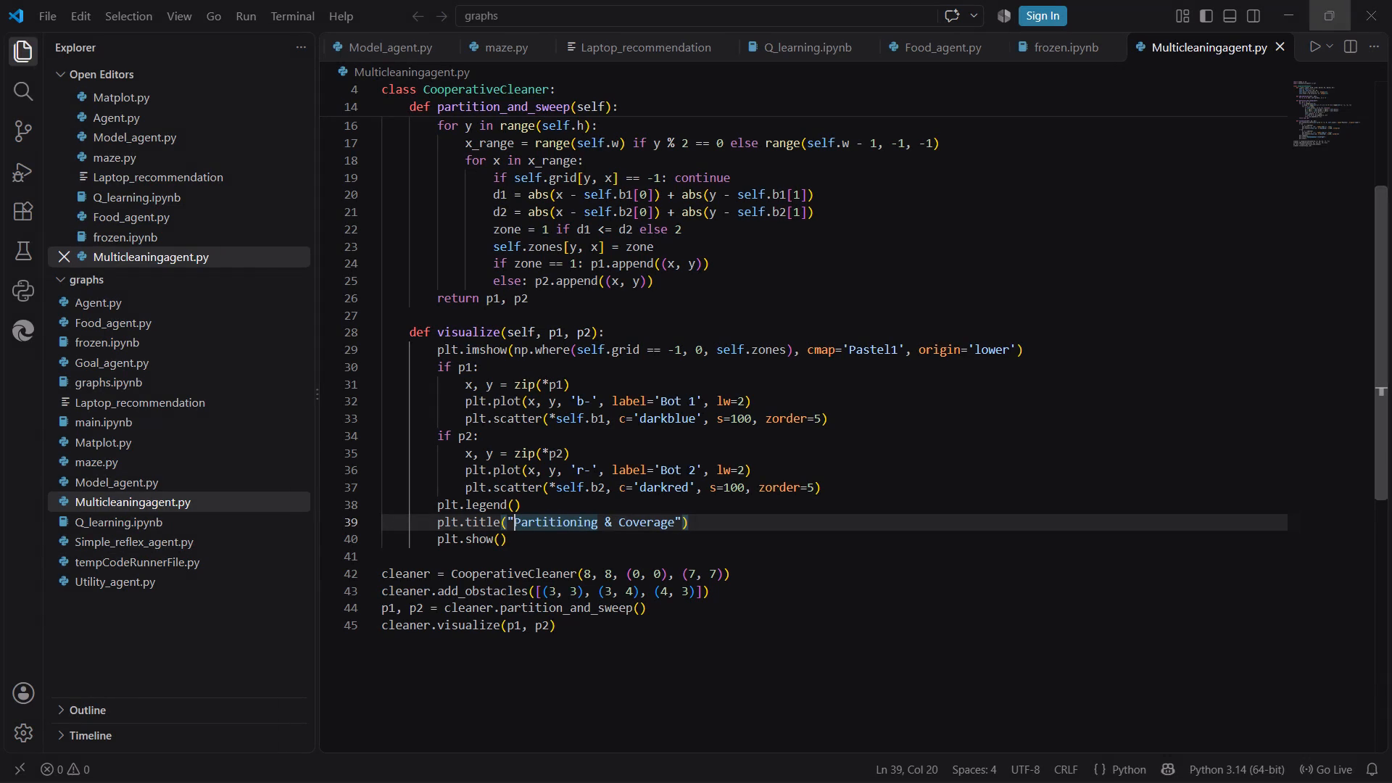
# Run Multicleaningagent.py, capture a screenshot of its Partitioning & Coverage plot, and close the figure.
pyautogui.click(1310, 43)
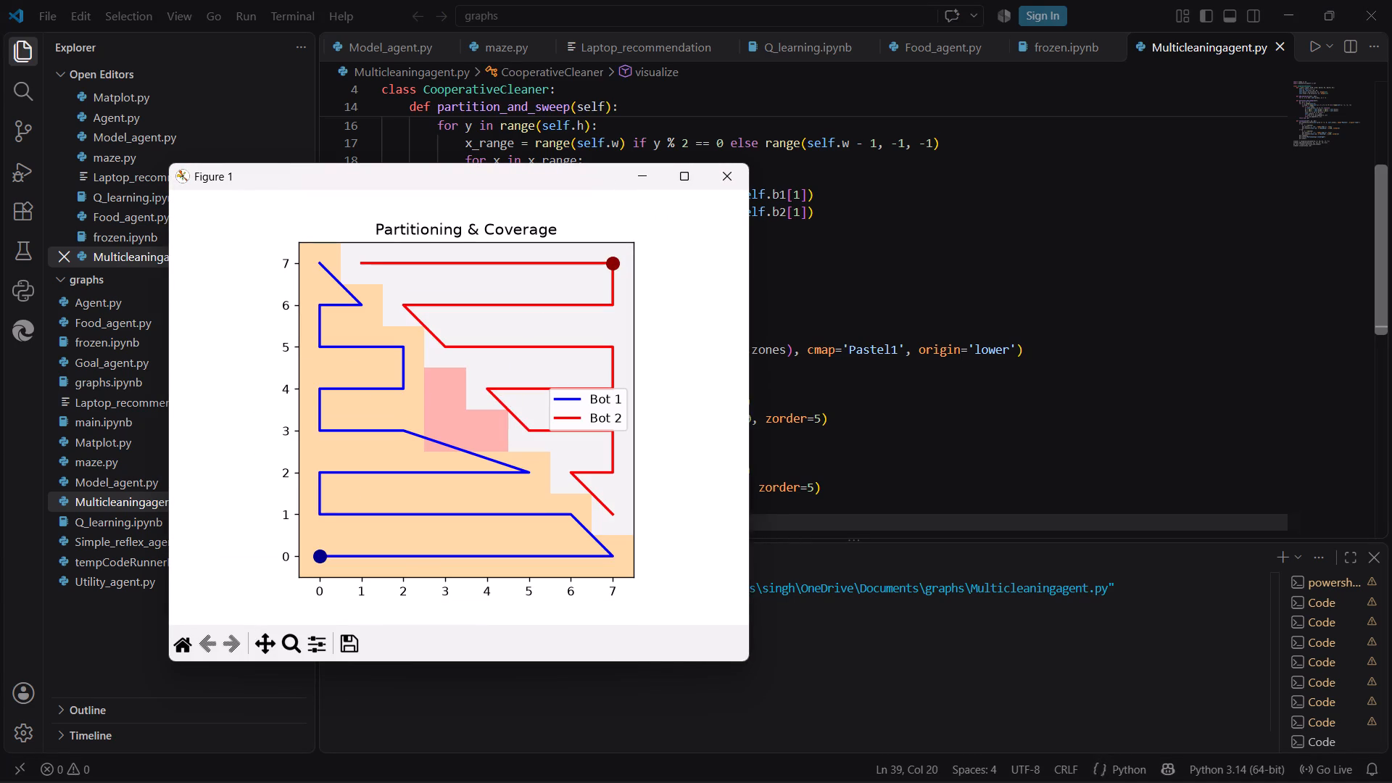
pyautogui.press('super+Print')
pyautogui.click(721, 172)
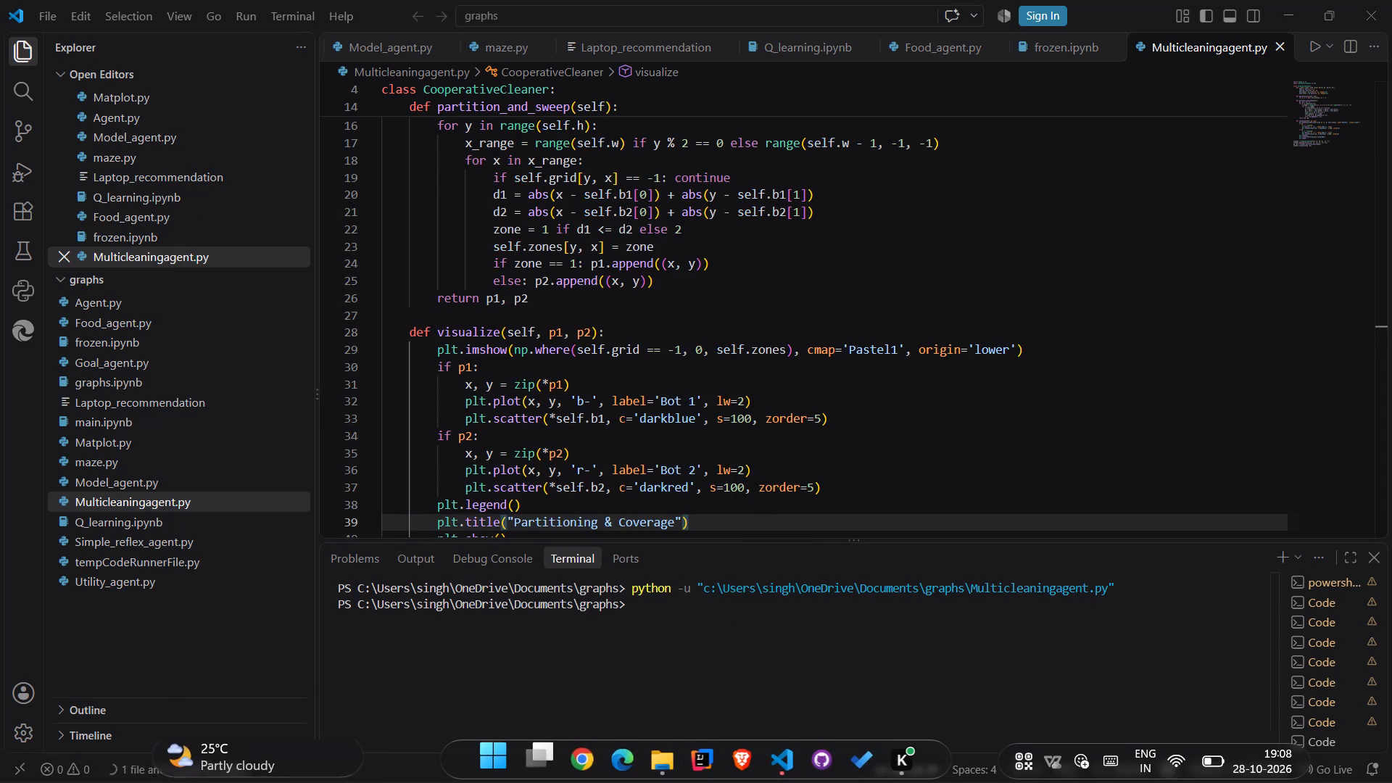
# Launch Microsoft Word and create a new blank document.
pyautogui.click(478, 761)
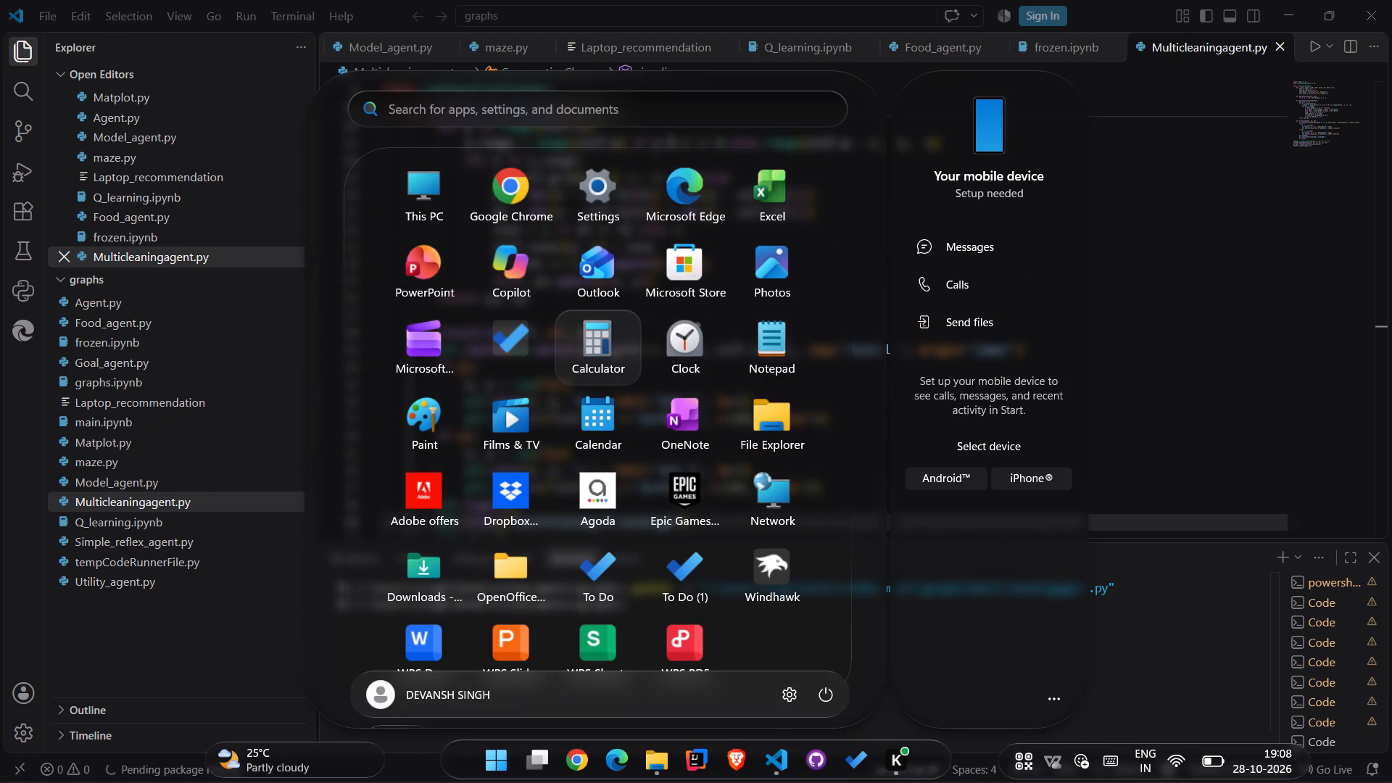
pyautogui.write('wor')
pyautogui.click(503, 254)
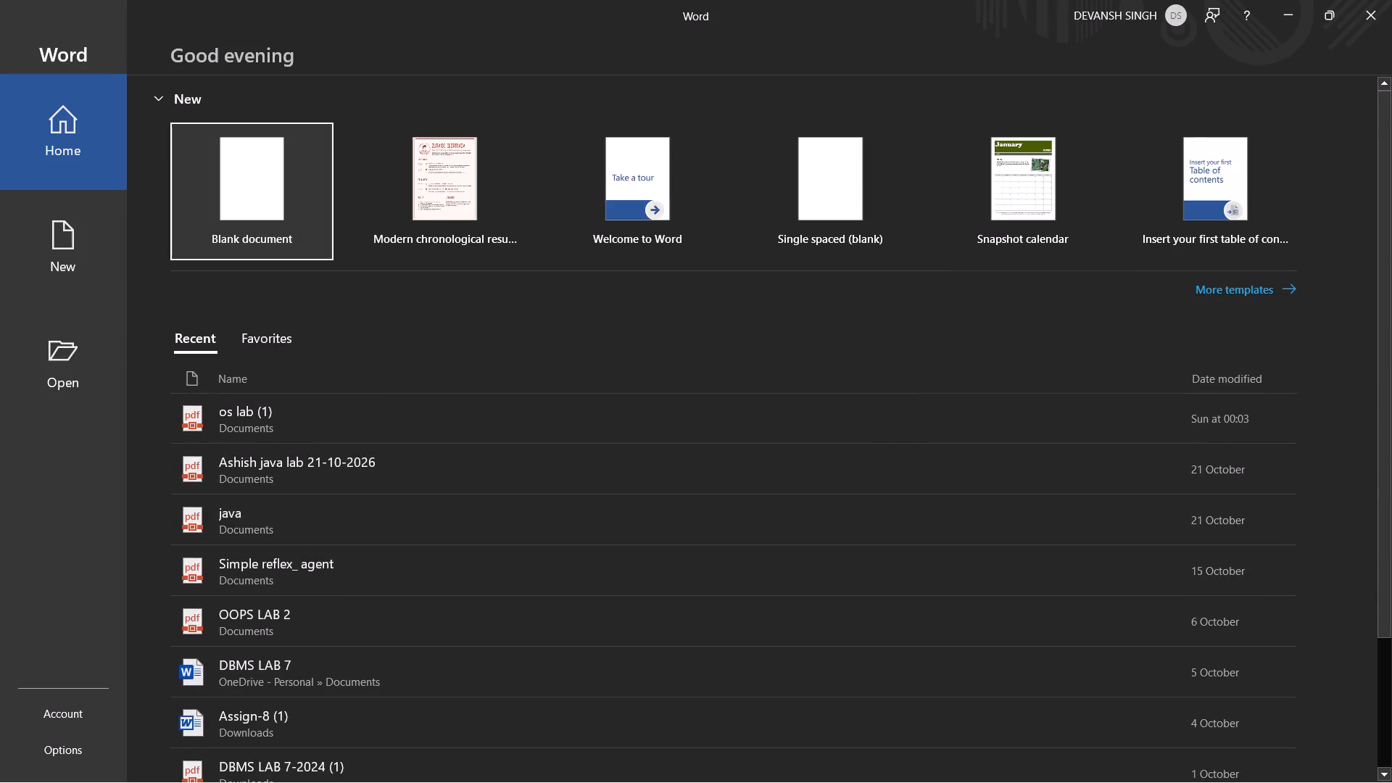
pyautogui.click(72, 333)
pyautogui.click(70, 282)
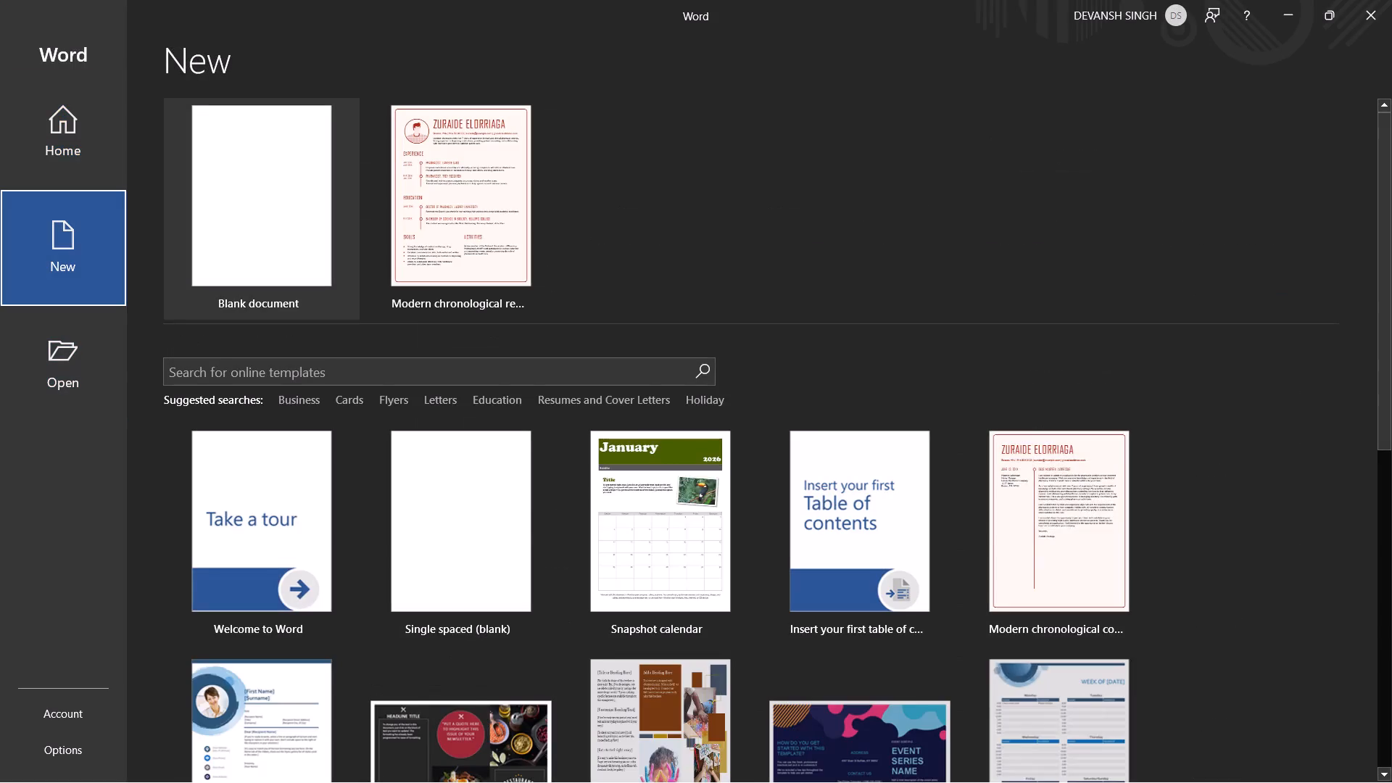
pyautogui.click(264, 271)
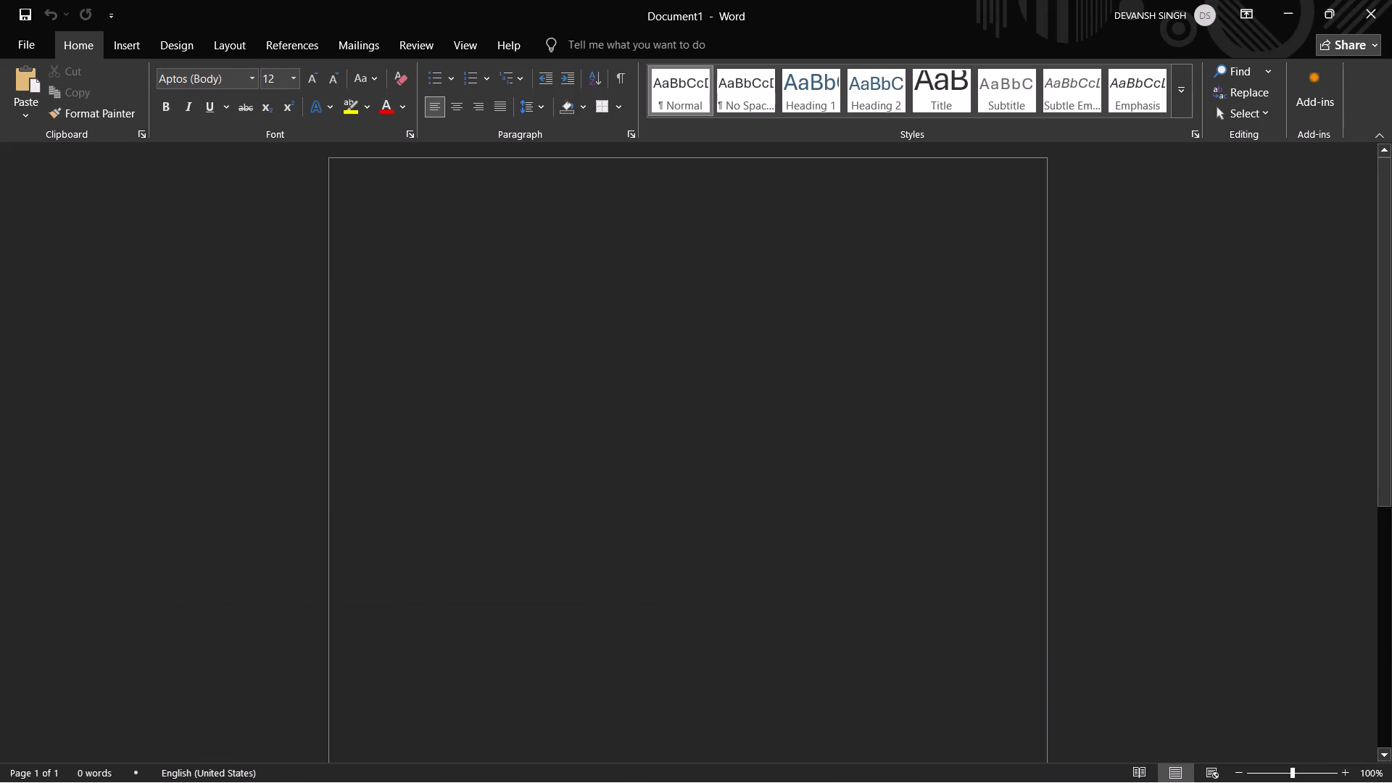
# Enter the student's name in capitals on the first line, in the Title style and centred.
pyautogui.click(923, 84)
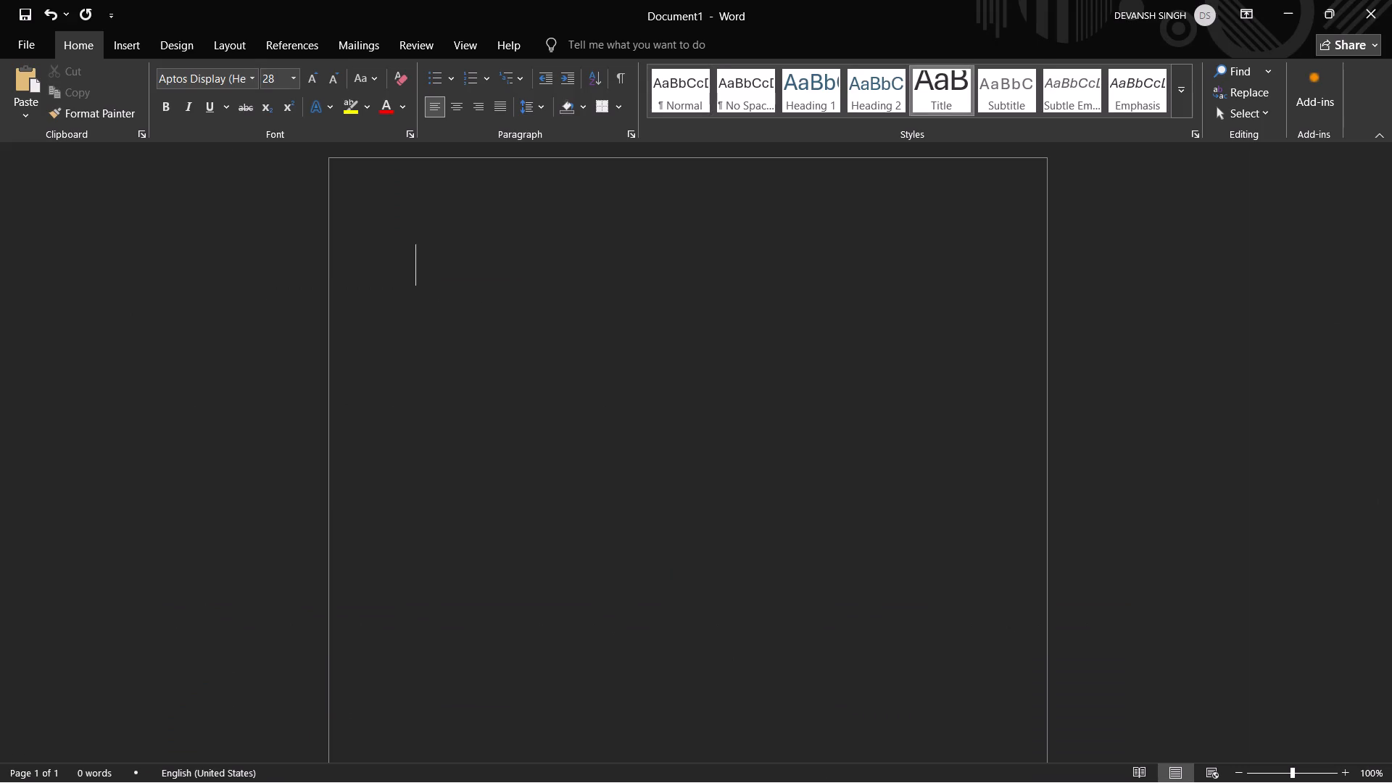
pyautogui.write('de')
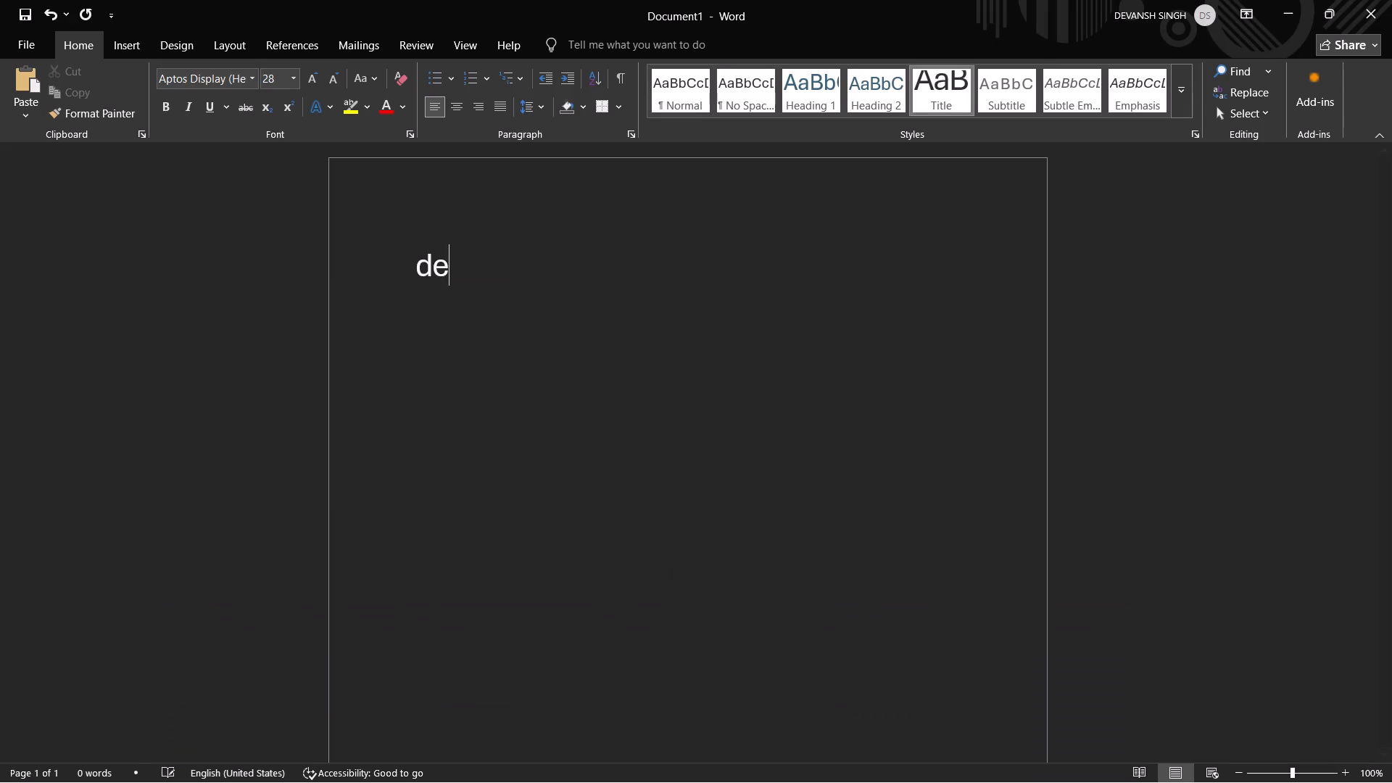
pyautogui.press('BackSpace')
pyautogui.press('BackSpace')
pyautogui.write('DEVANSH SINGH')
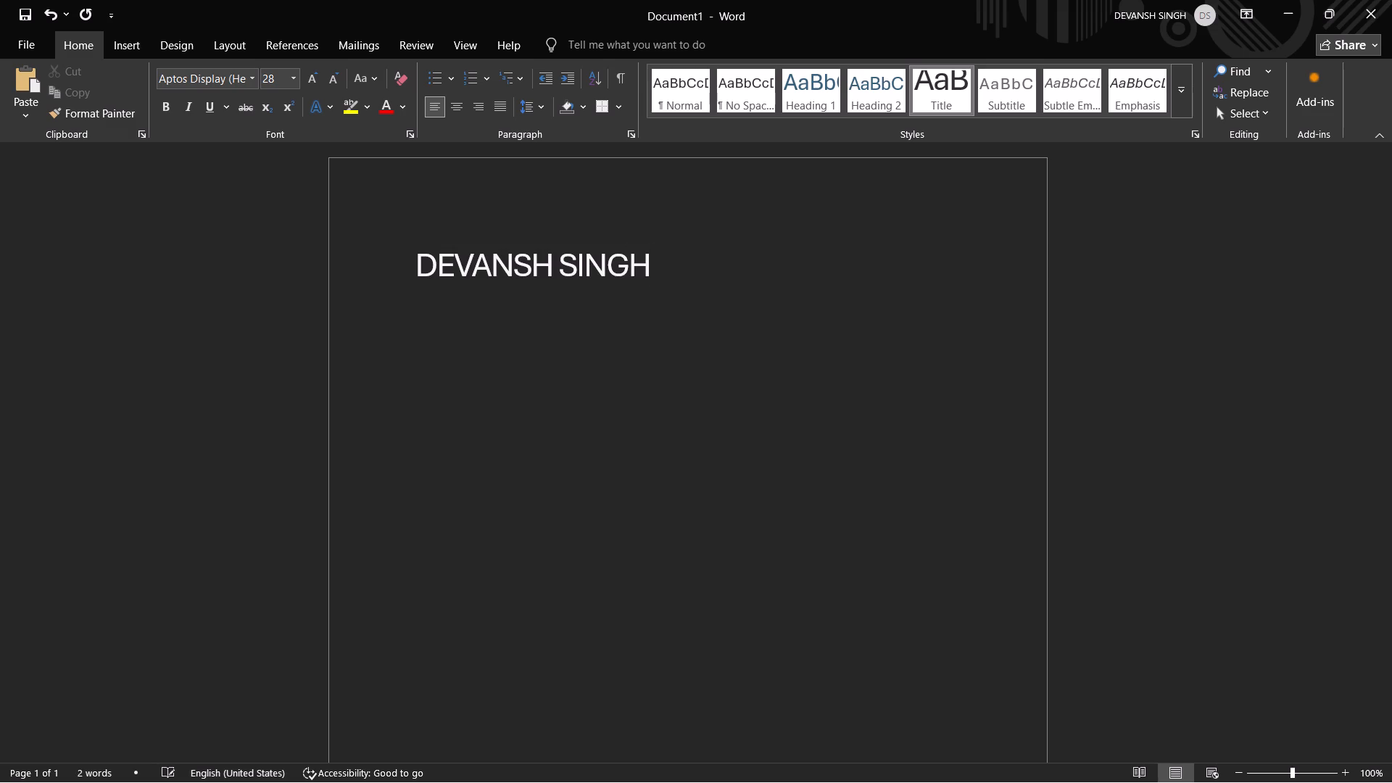
pyautogui.click(458, 106)
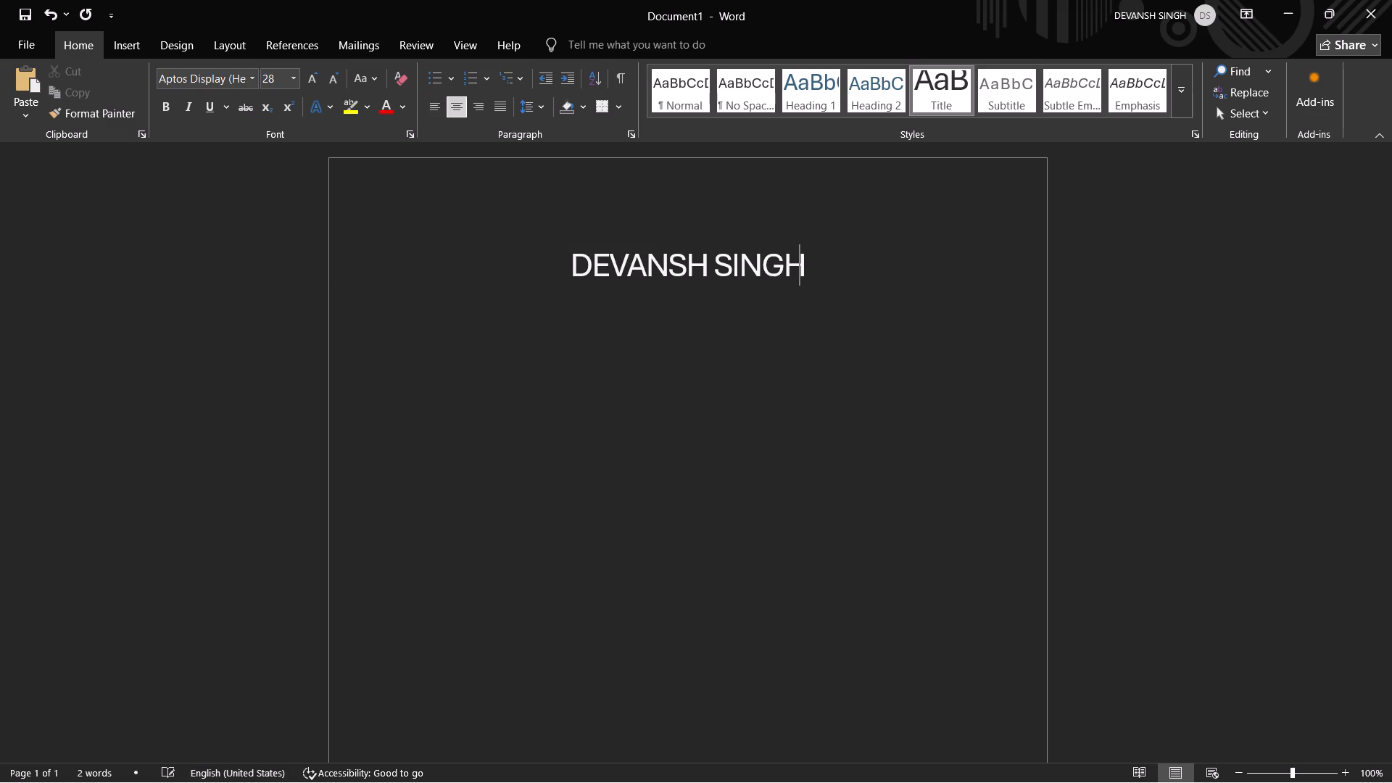
pyautogui.press('Return')
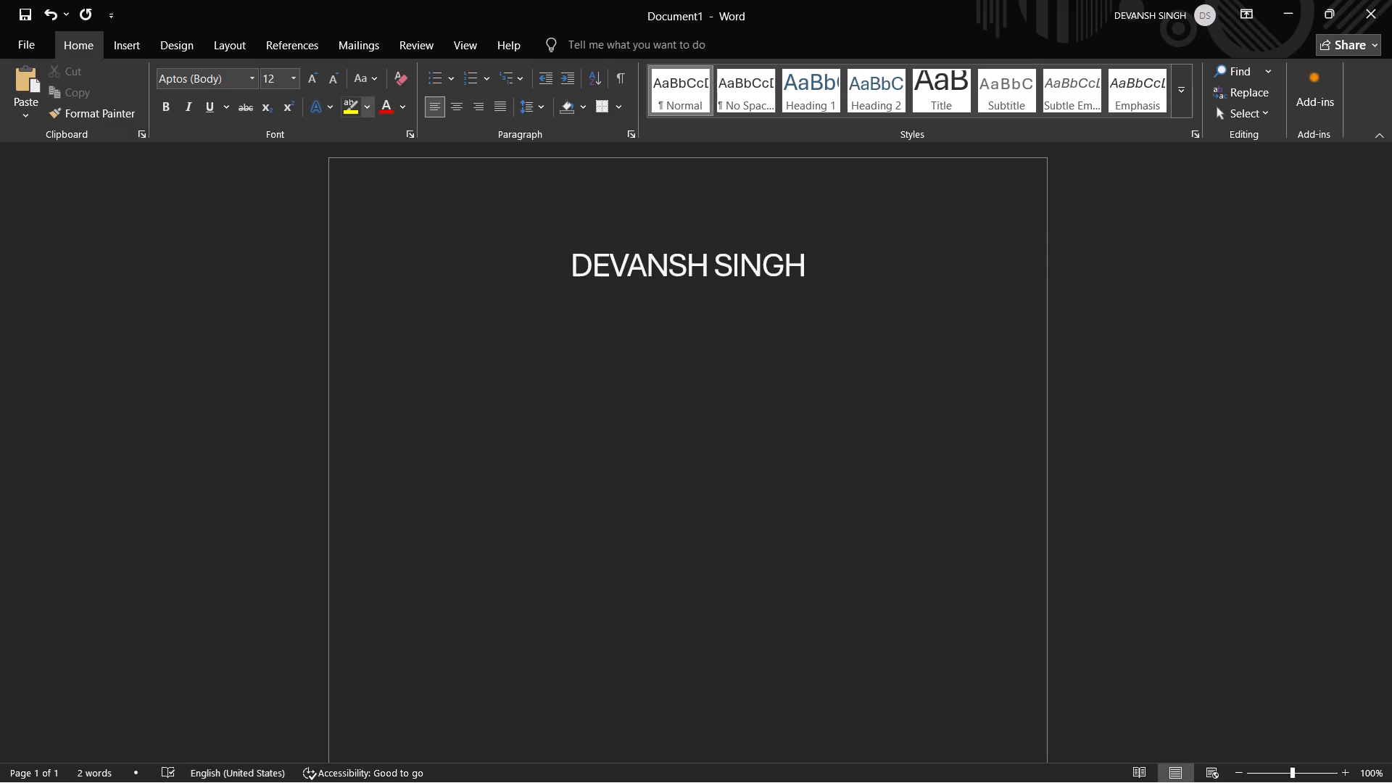
# Add the student's roll number in parentheses below the name, in the Heading 1 style and centred.
pyautogui.click(792, 106)
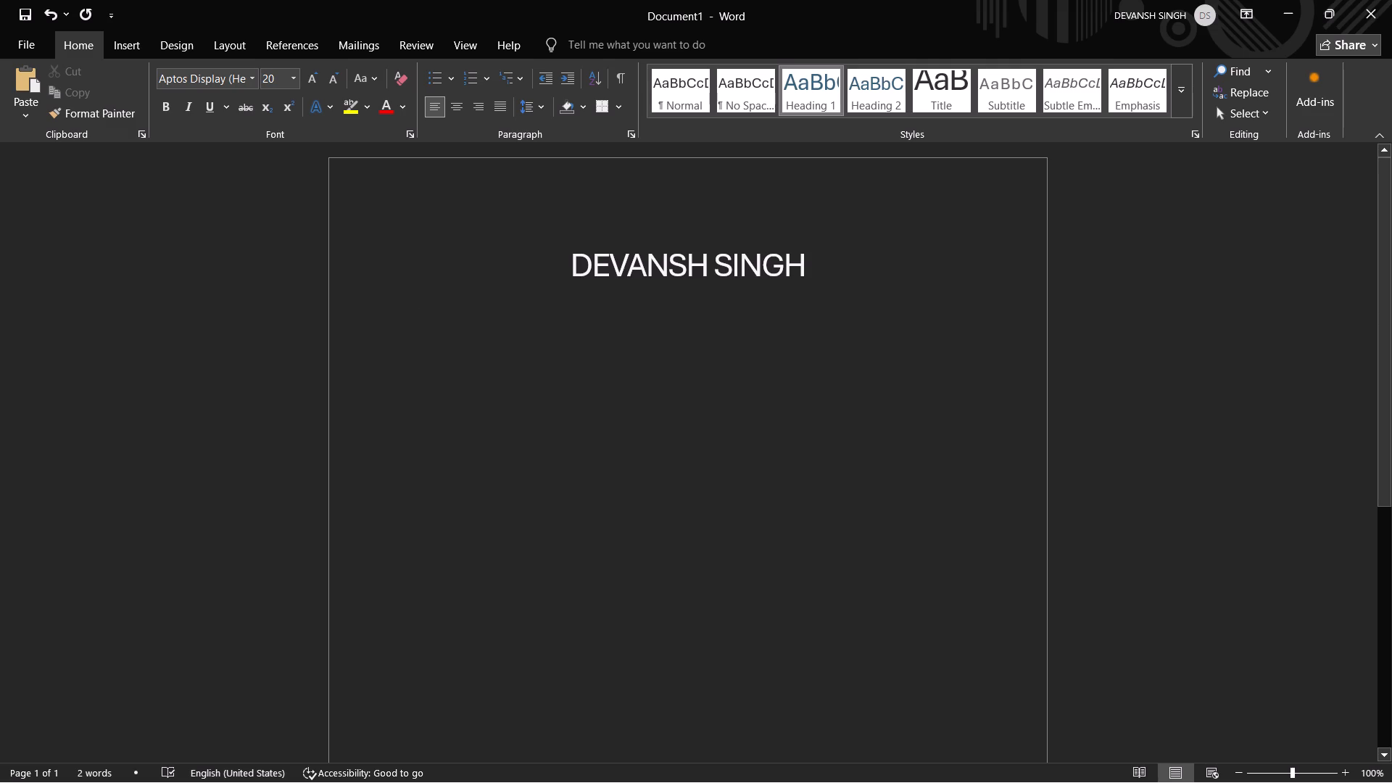
pyautogui.hotkey('shift', '(')
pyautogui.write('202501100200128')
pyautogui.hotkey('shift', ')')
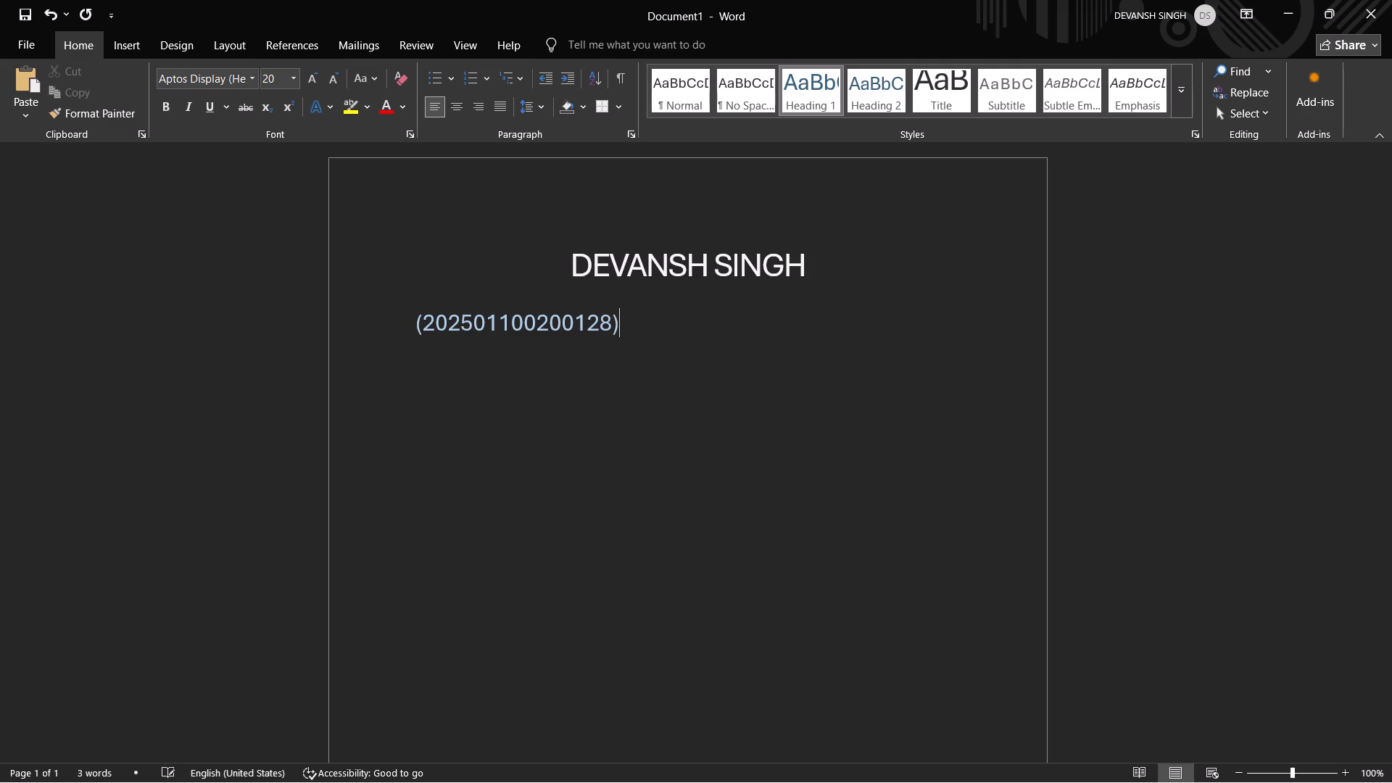
pyautogui.click(459, 113)
pyautogui.press('Return')
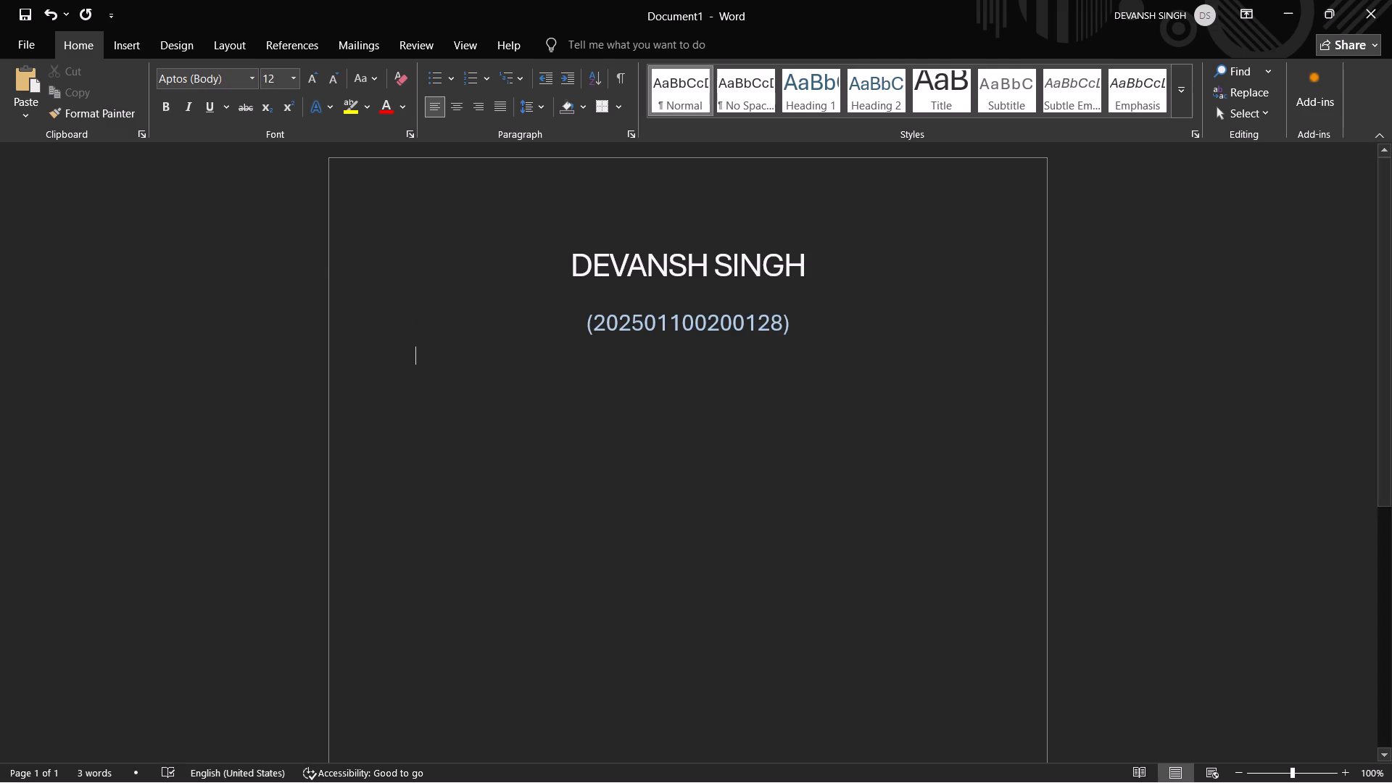
# Add the section line "CSE - B" below the roll number, in the Title style and centred.
pyautogui.click(921, 94)
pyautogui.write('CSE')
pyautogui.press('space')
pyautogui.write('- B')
pyautogui.click(450, 107)
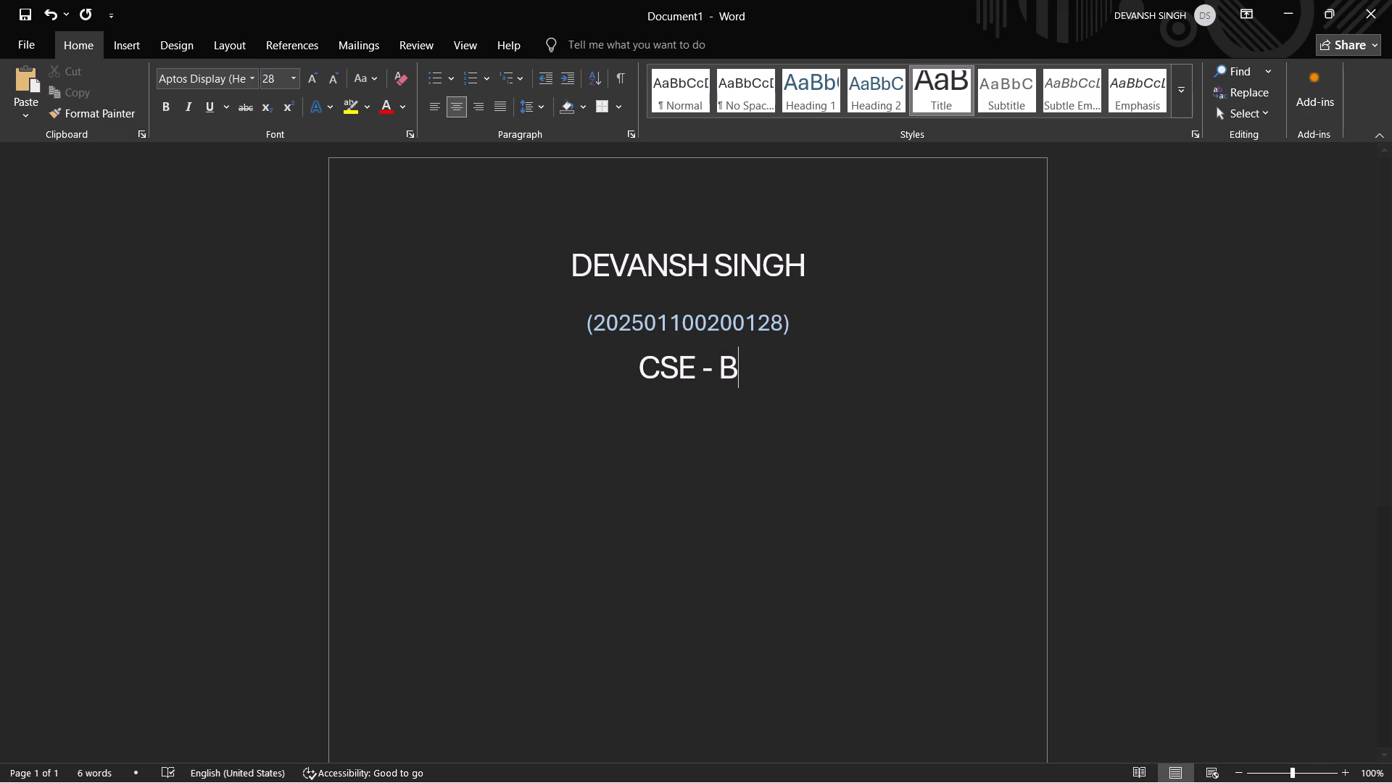
pyautogui.press('Return')
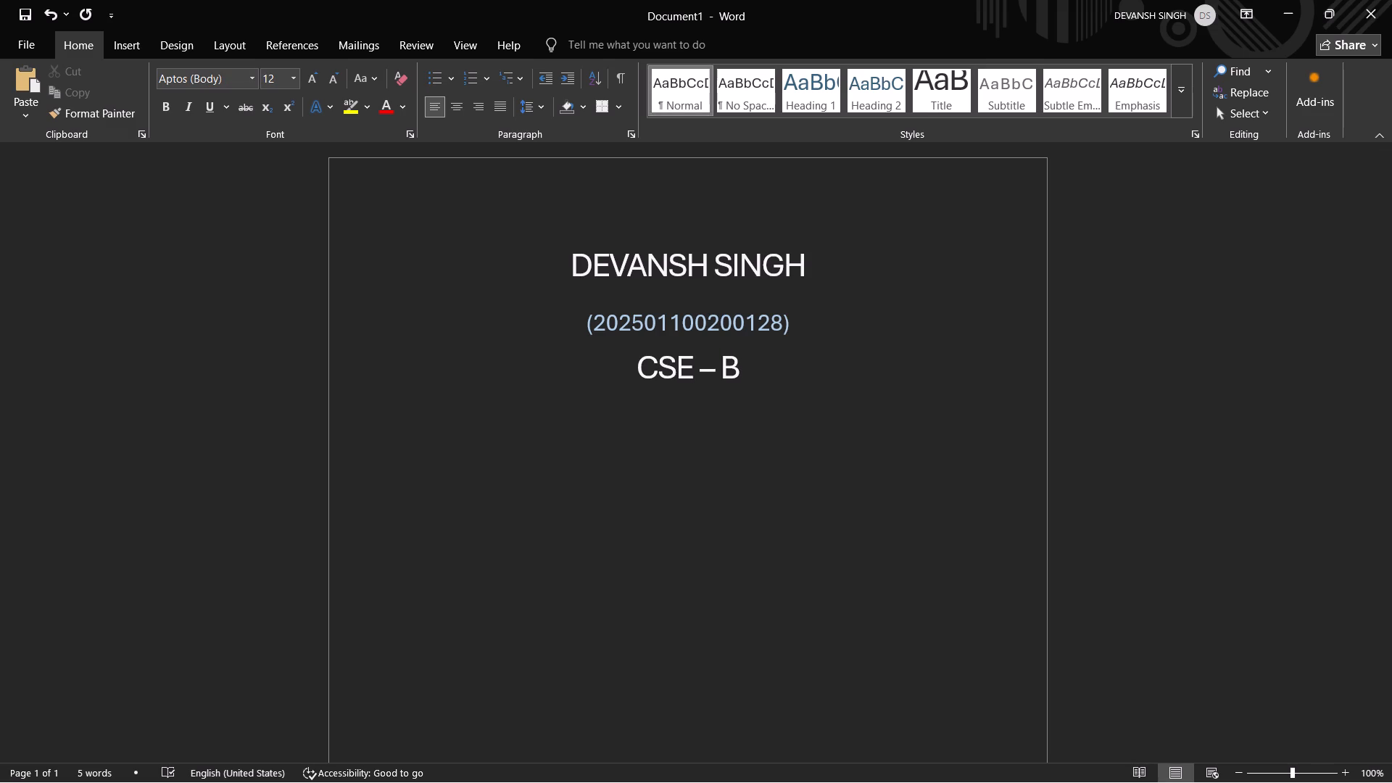
# Start inserting a picture below the section line from the available picture sources.
pyautogui.click(107, 42)
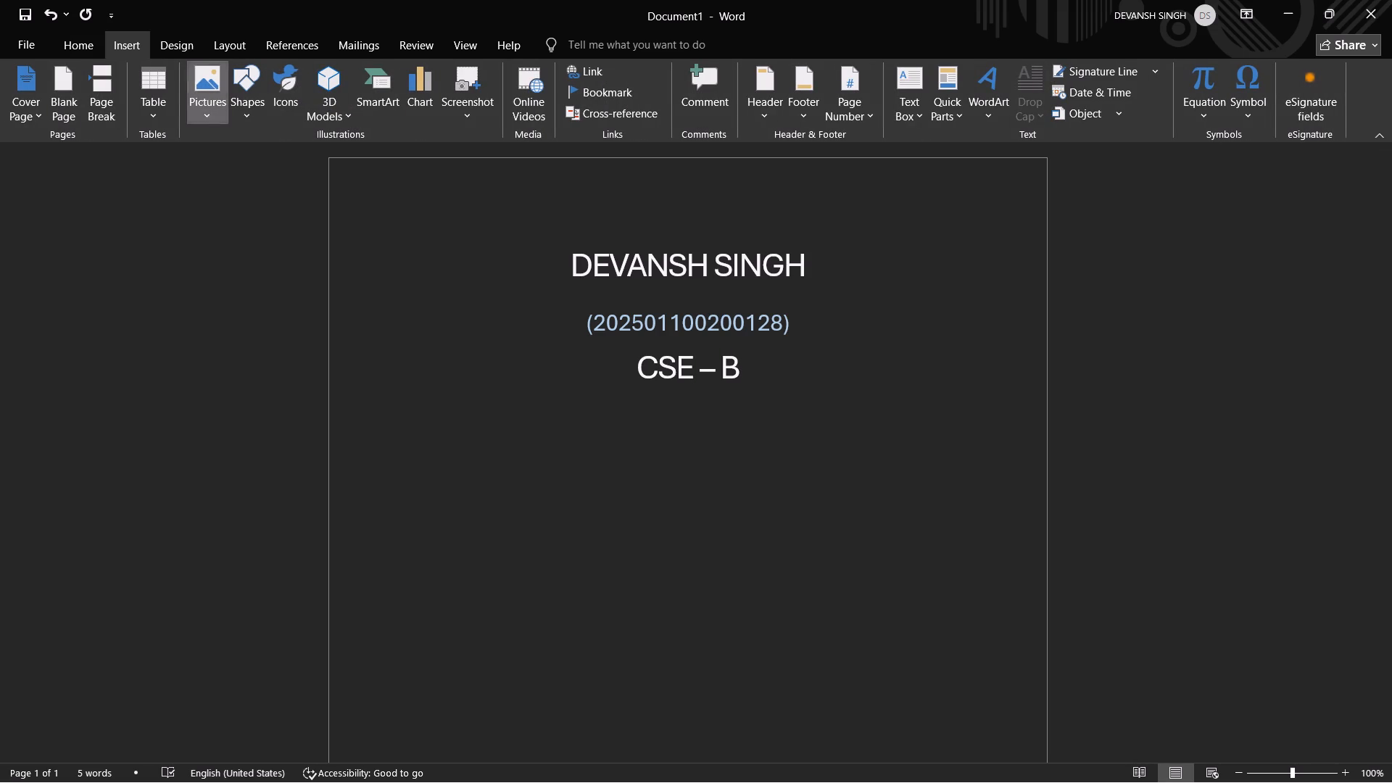
pyautogui.click(215, 98)
pyautogui.click(232, 167)
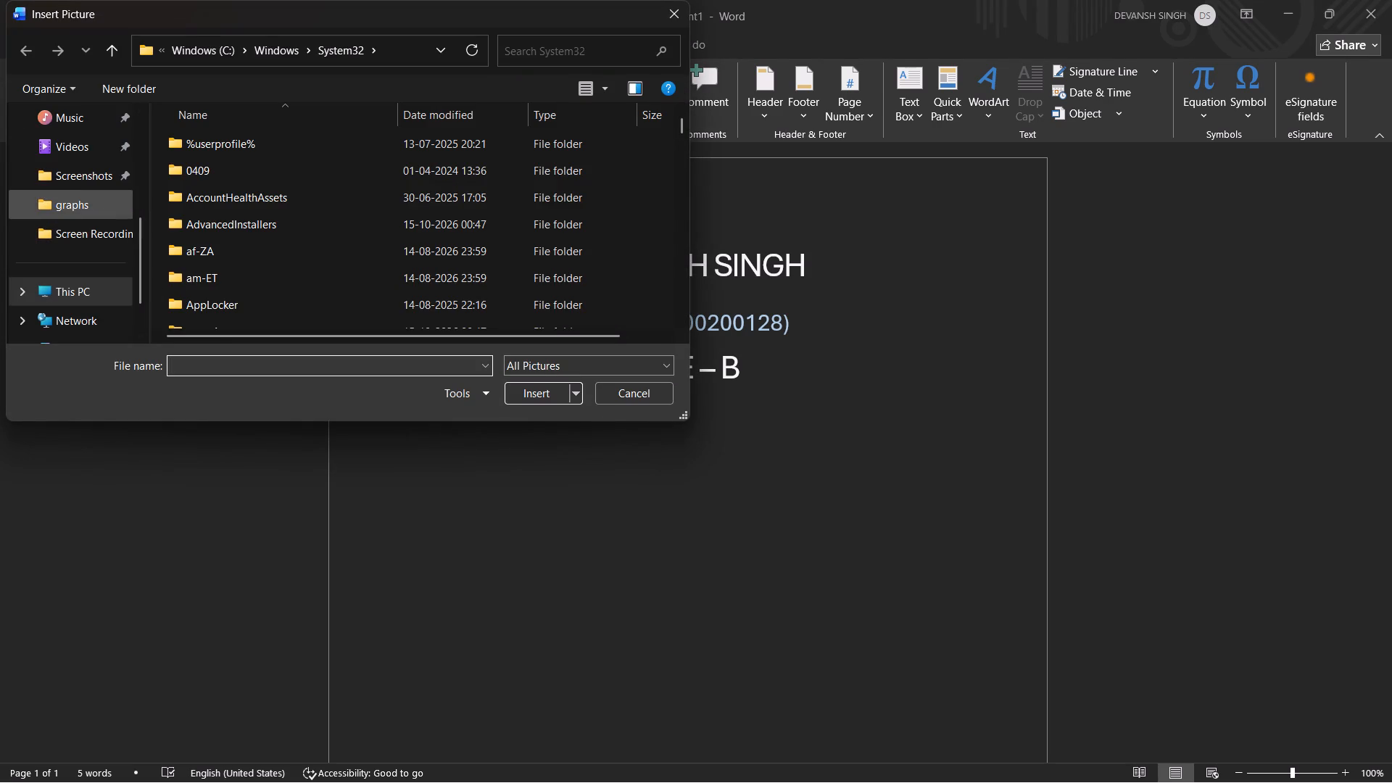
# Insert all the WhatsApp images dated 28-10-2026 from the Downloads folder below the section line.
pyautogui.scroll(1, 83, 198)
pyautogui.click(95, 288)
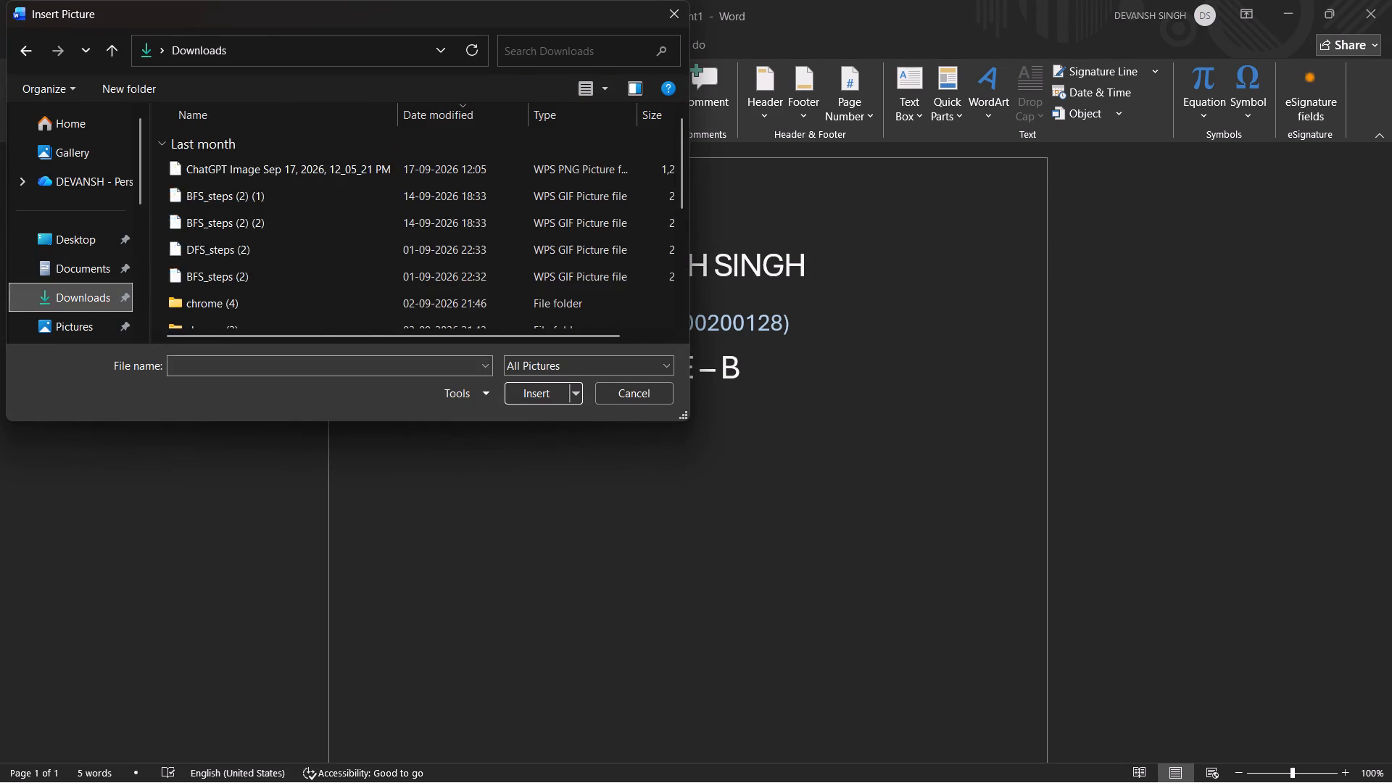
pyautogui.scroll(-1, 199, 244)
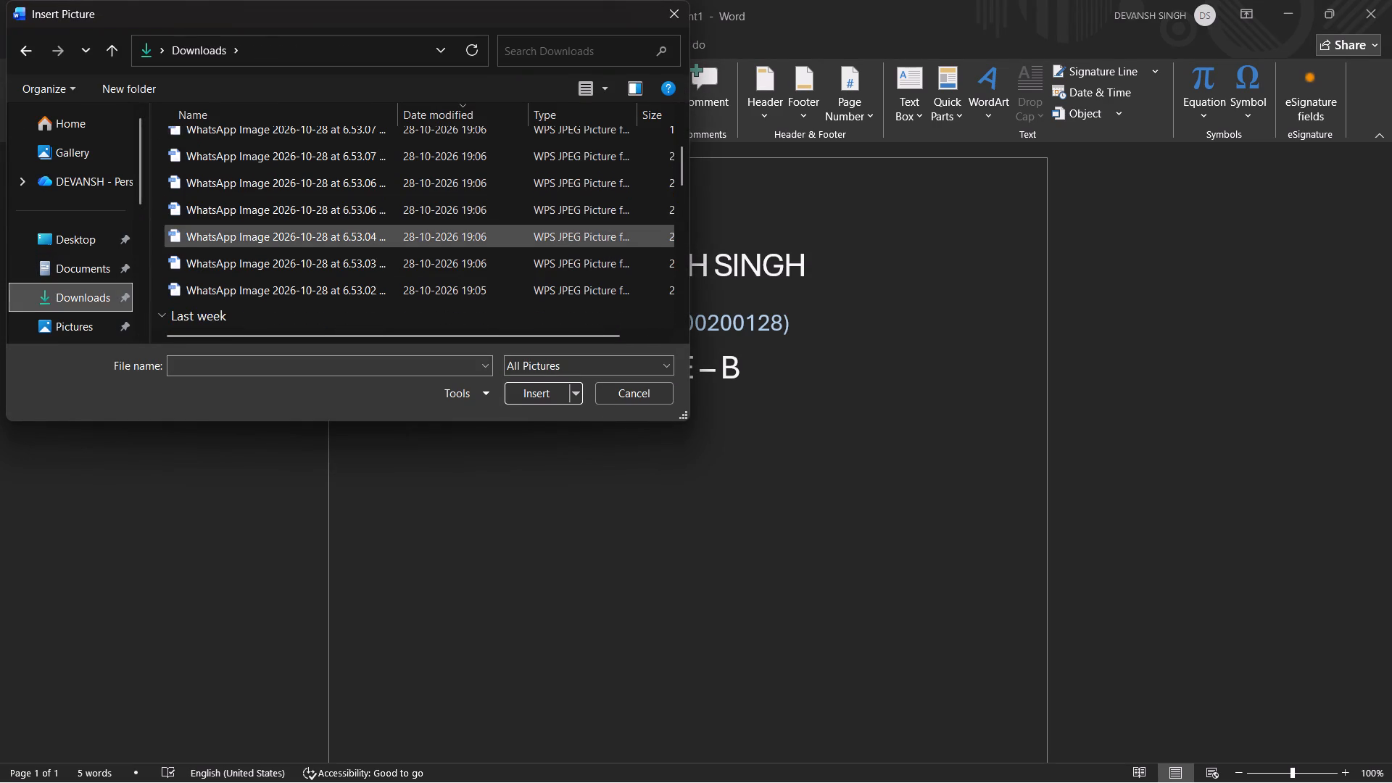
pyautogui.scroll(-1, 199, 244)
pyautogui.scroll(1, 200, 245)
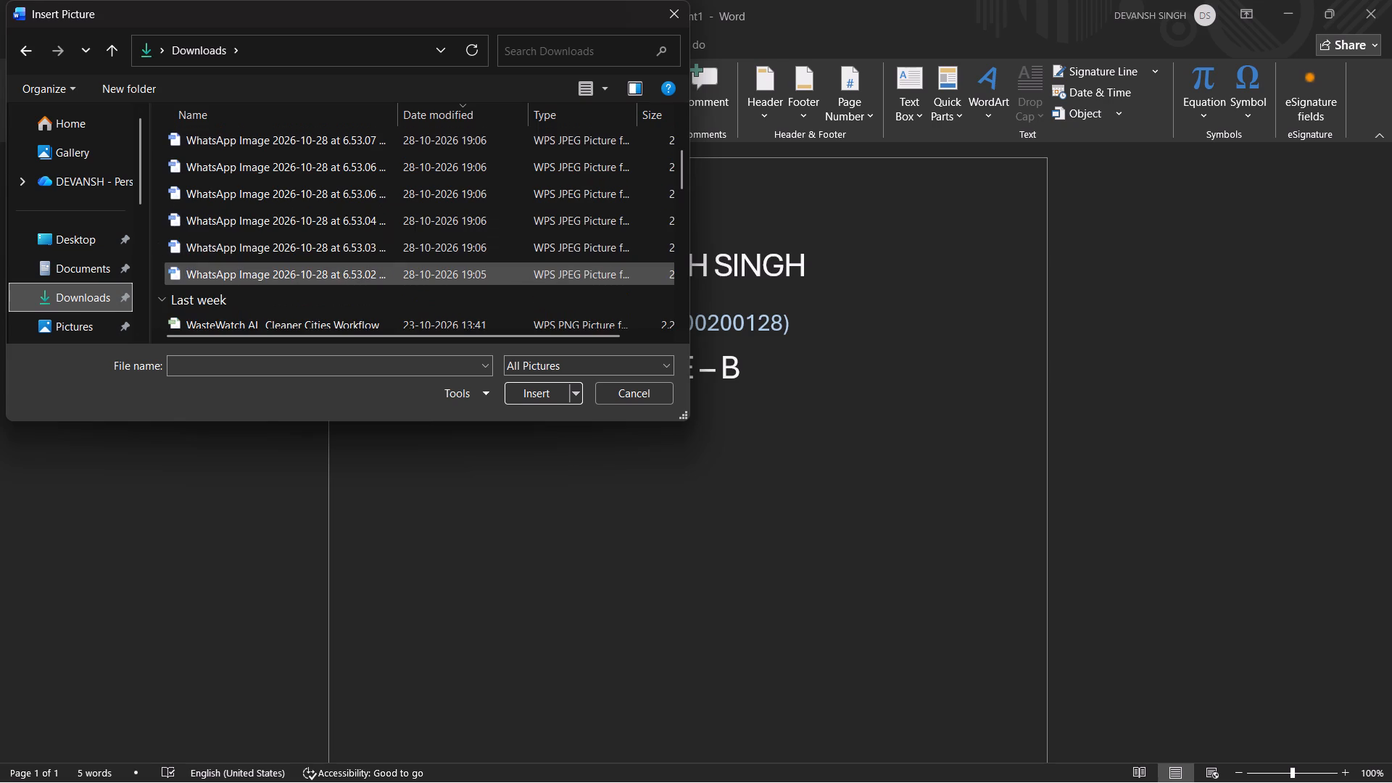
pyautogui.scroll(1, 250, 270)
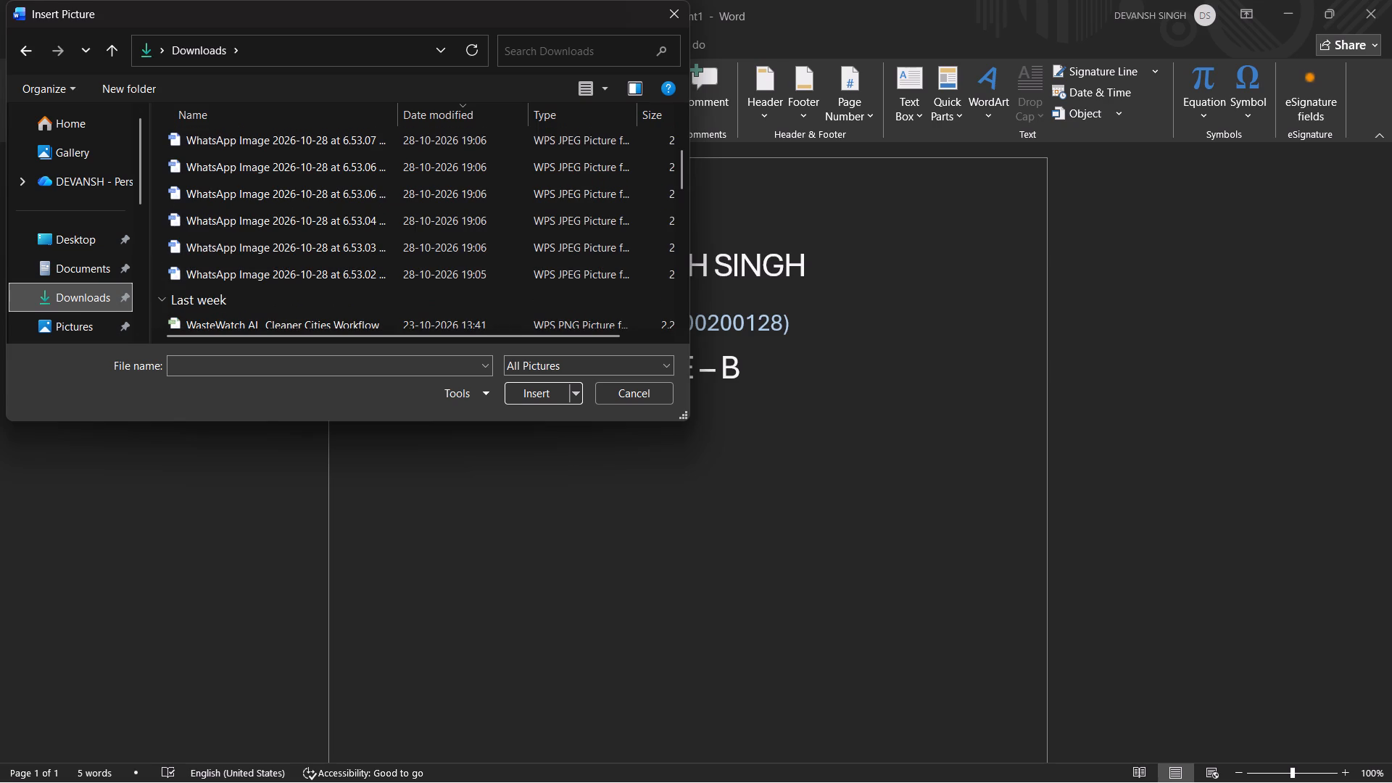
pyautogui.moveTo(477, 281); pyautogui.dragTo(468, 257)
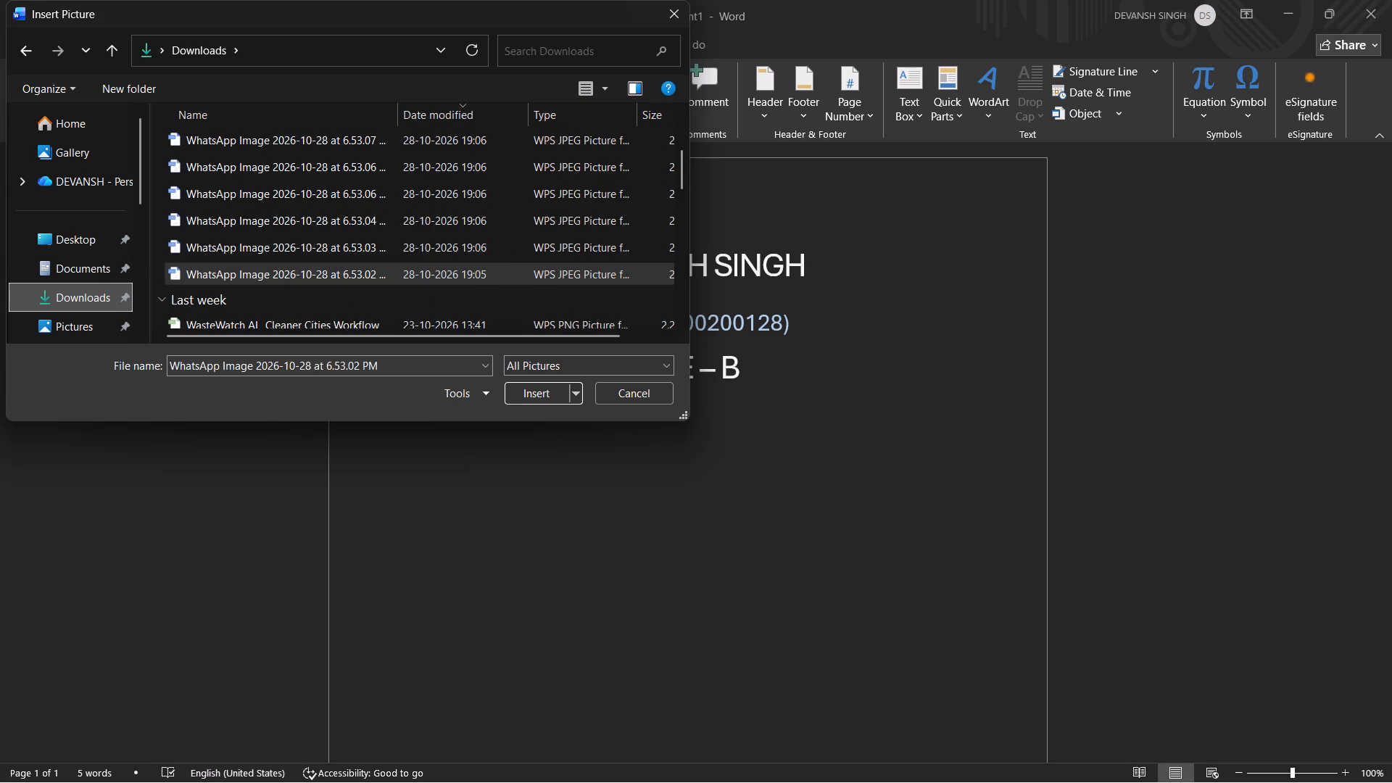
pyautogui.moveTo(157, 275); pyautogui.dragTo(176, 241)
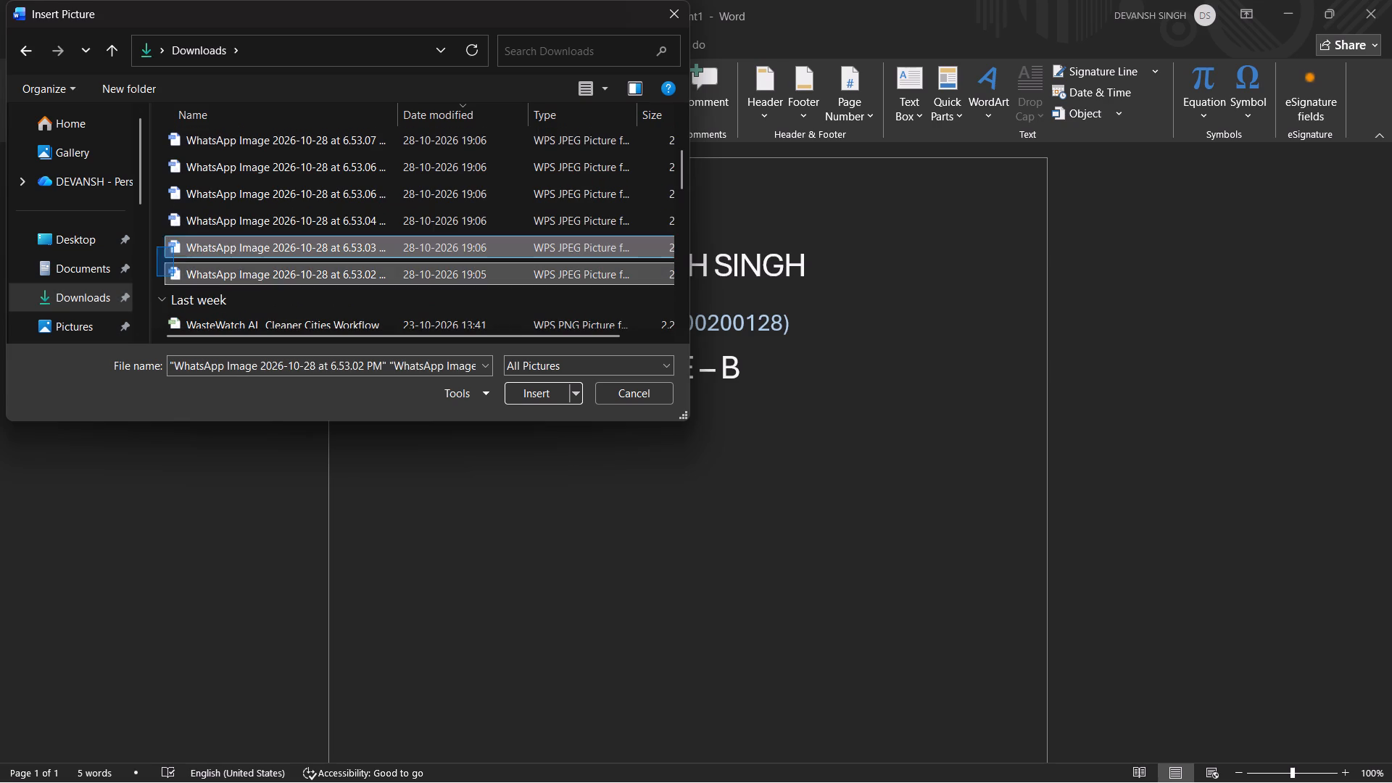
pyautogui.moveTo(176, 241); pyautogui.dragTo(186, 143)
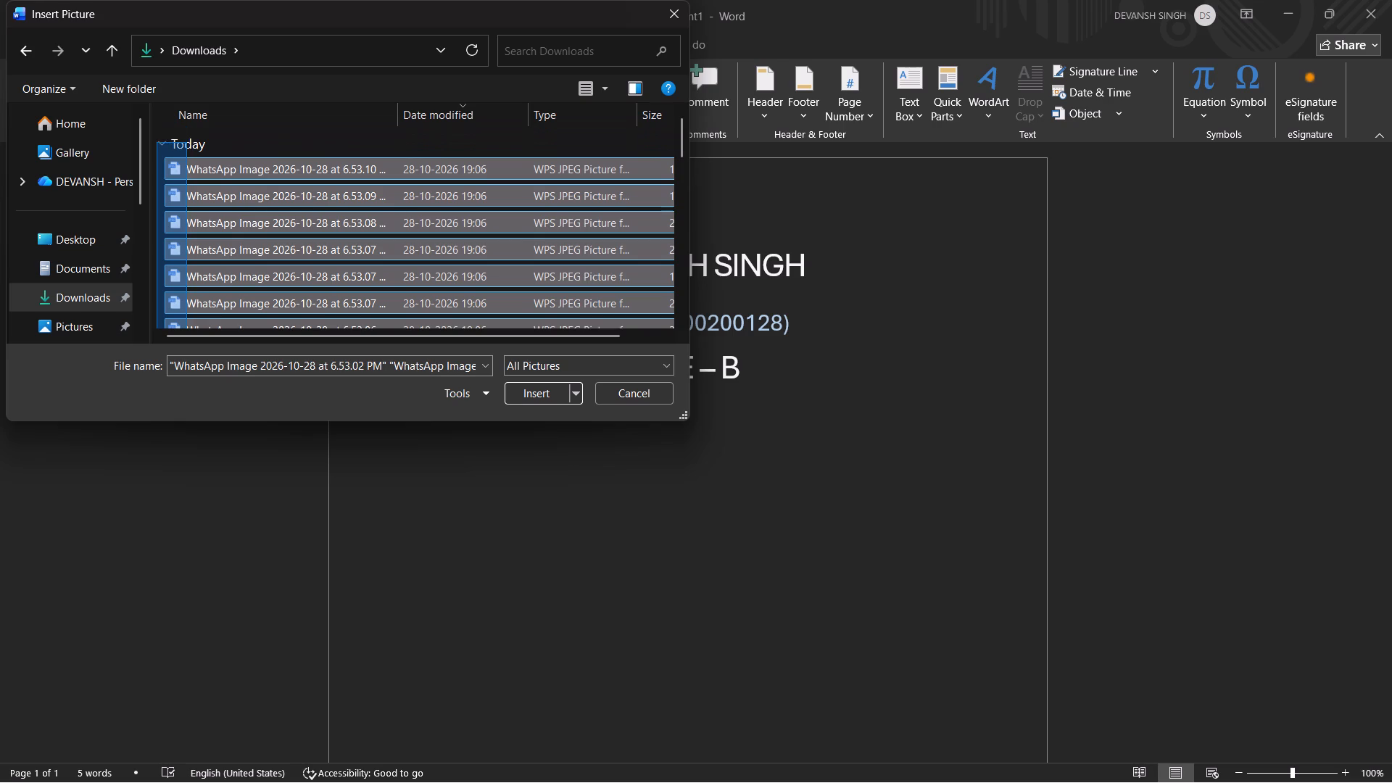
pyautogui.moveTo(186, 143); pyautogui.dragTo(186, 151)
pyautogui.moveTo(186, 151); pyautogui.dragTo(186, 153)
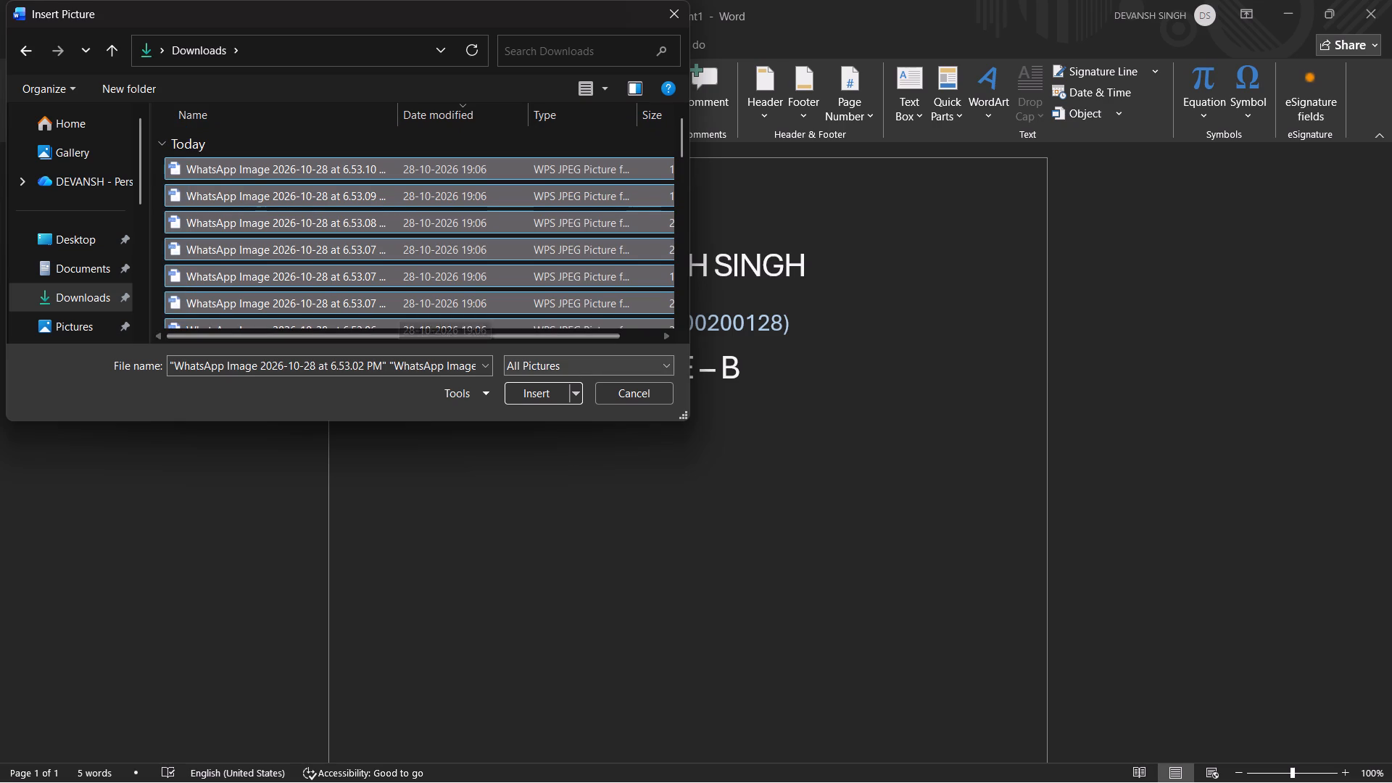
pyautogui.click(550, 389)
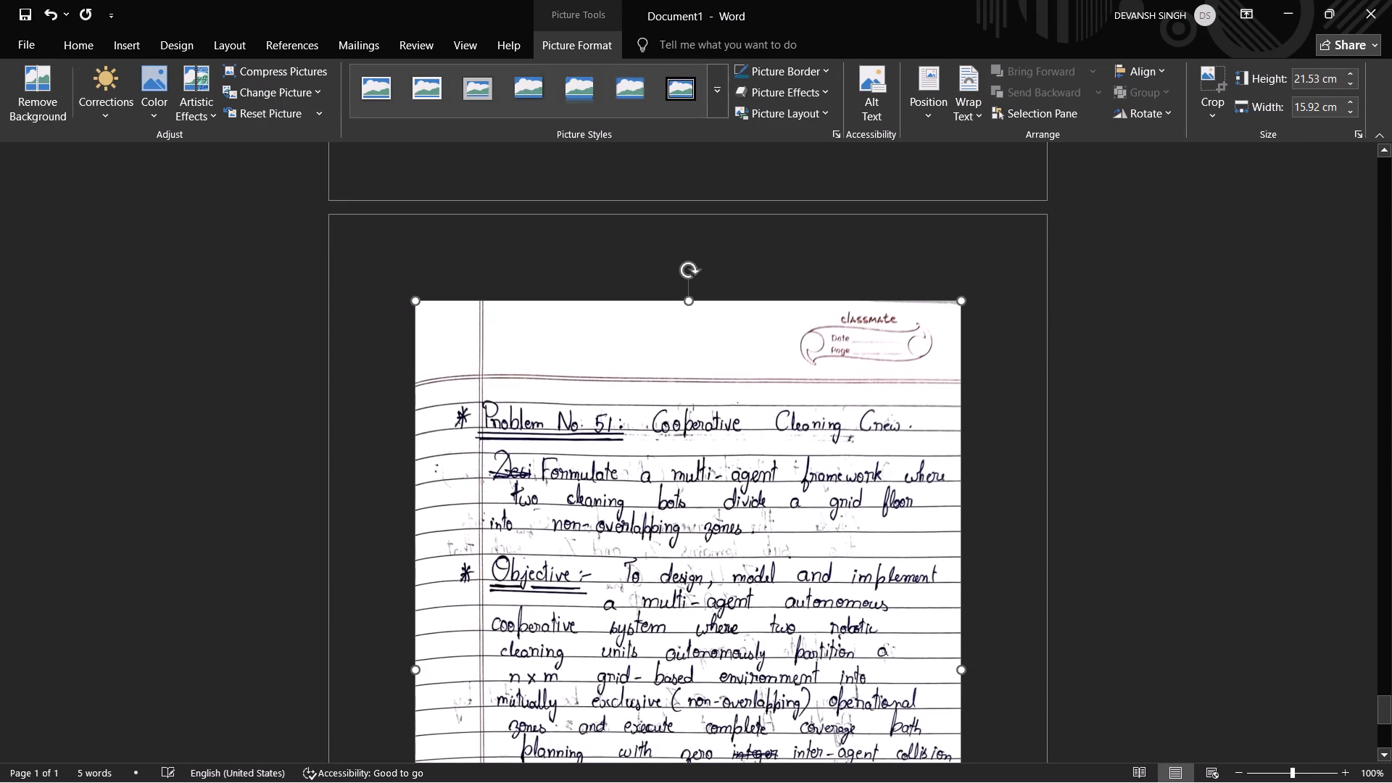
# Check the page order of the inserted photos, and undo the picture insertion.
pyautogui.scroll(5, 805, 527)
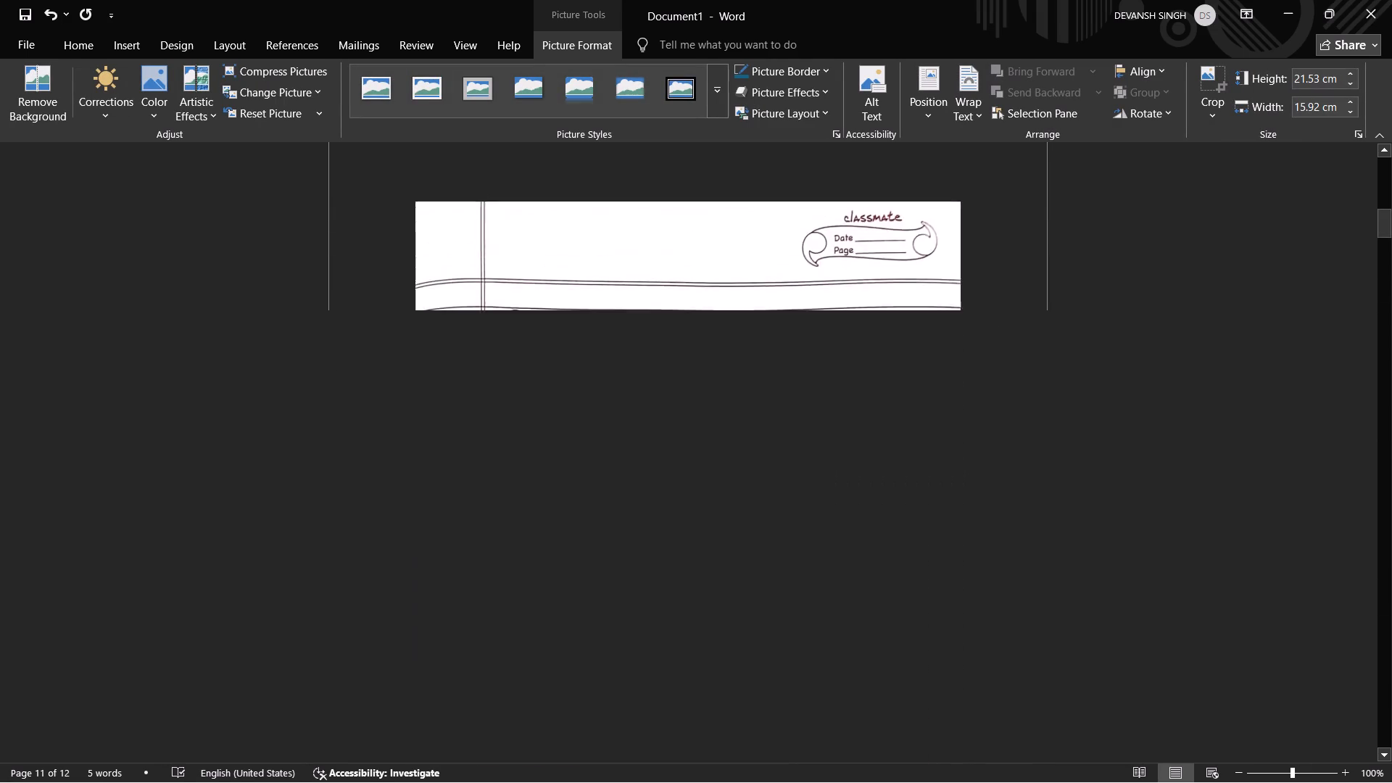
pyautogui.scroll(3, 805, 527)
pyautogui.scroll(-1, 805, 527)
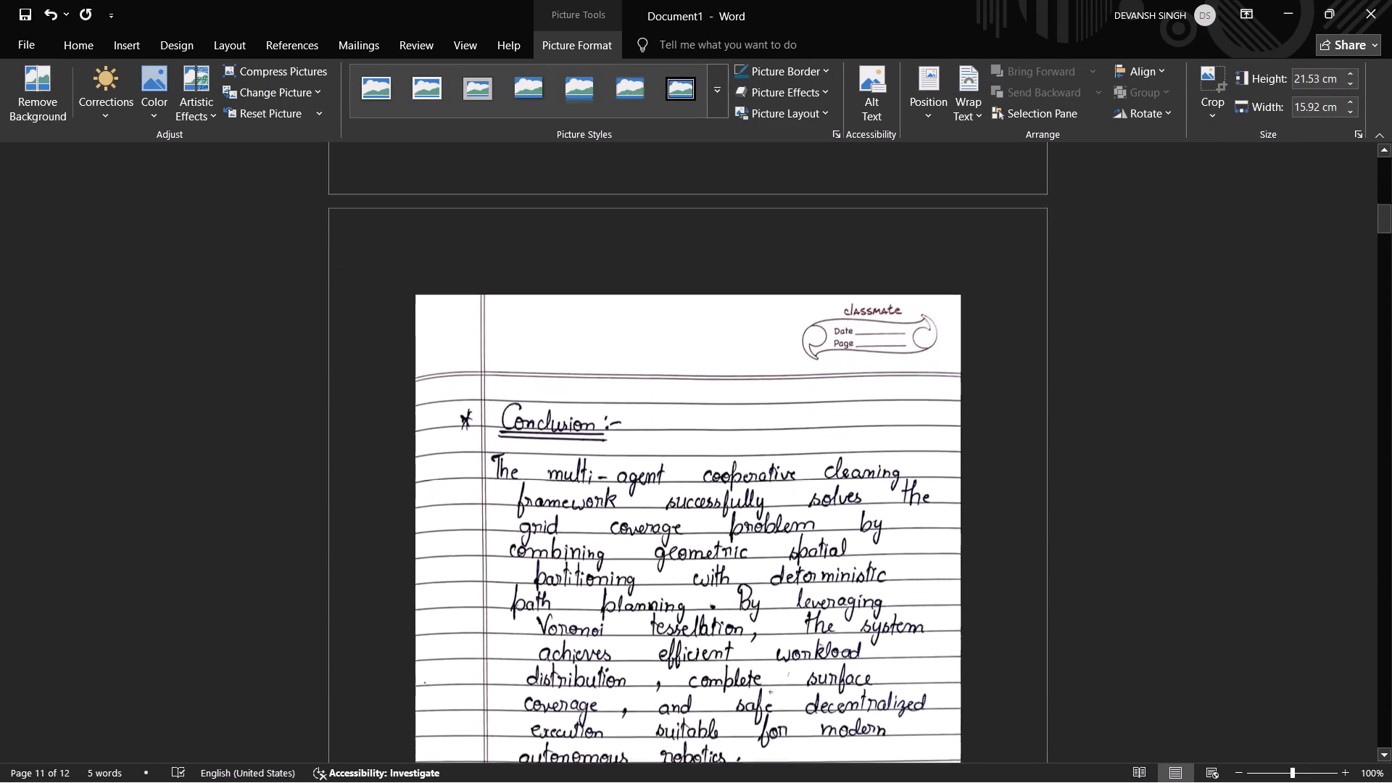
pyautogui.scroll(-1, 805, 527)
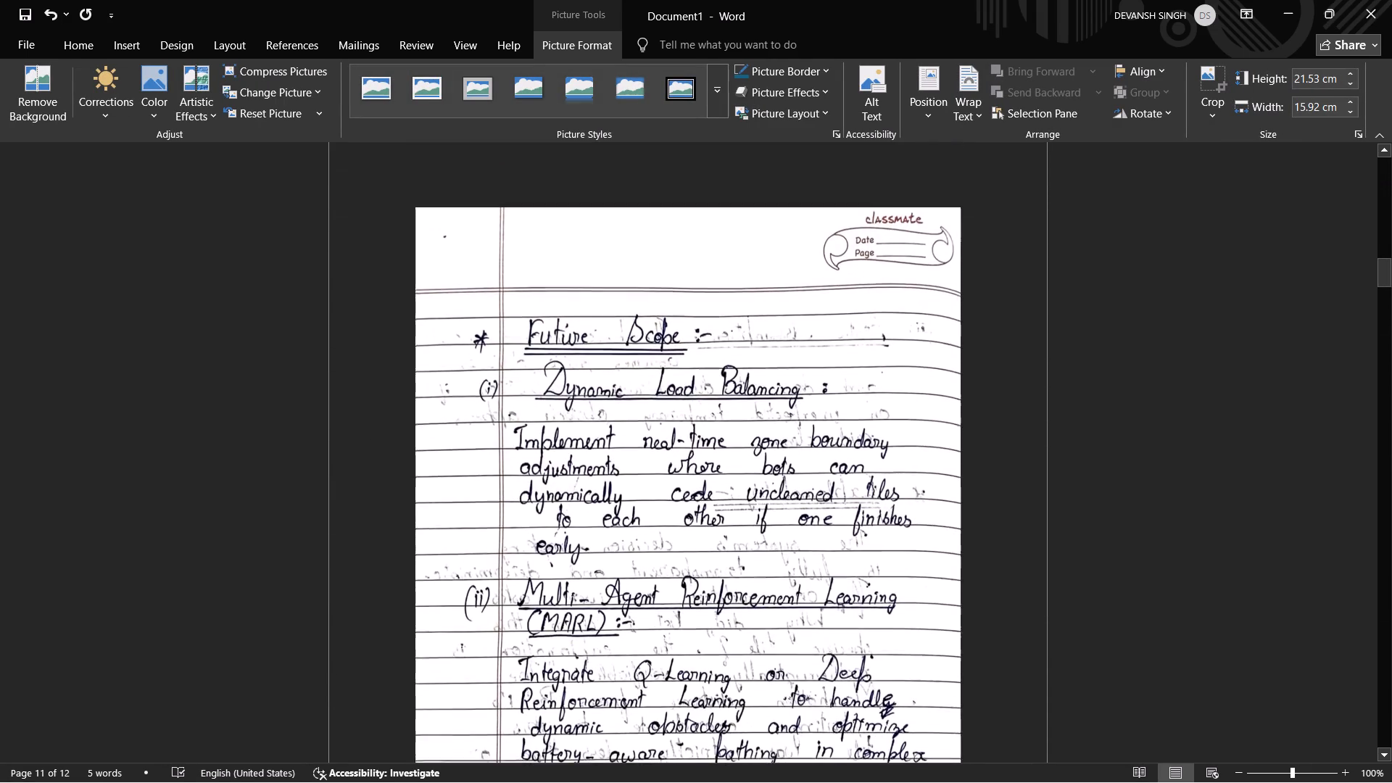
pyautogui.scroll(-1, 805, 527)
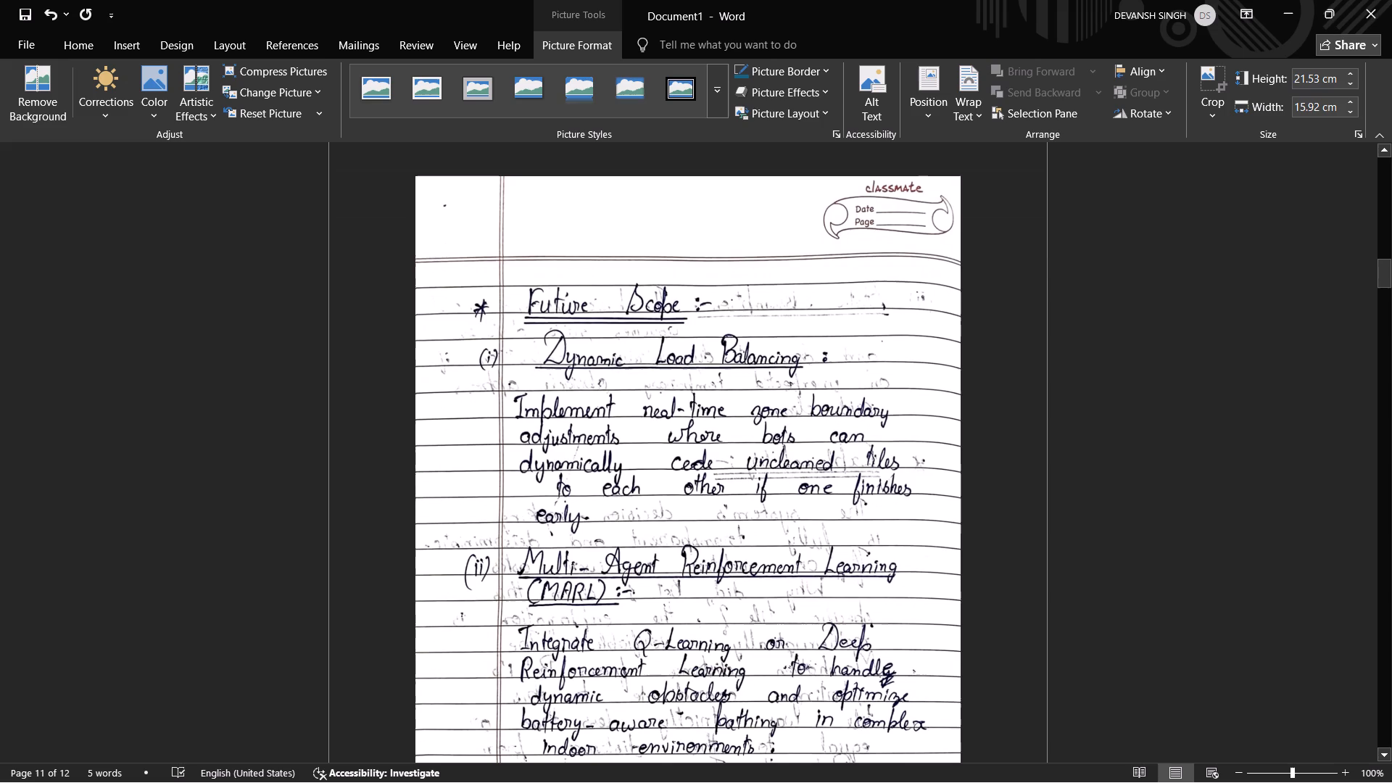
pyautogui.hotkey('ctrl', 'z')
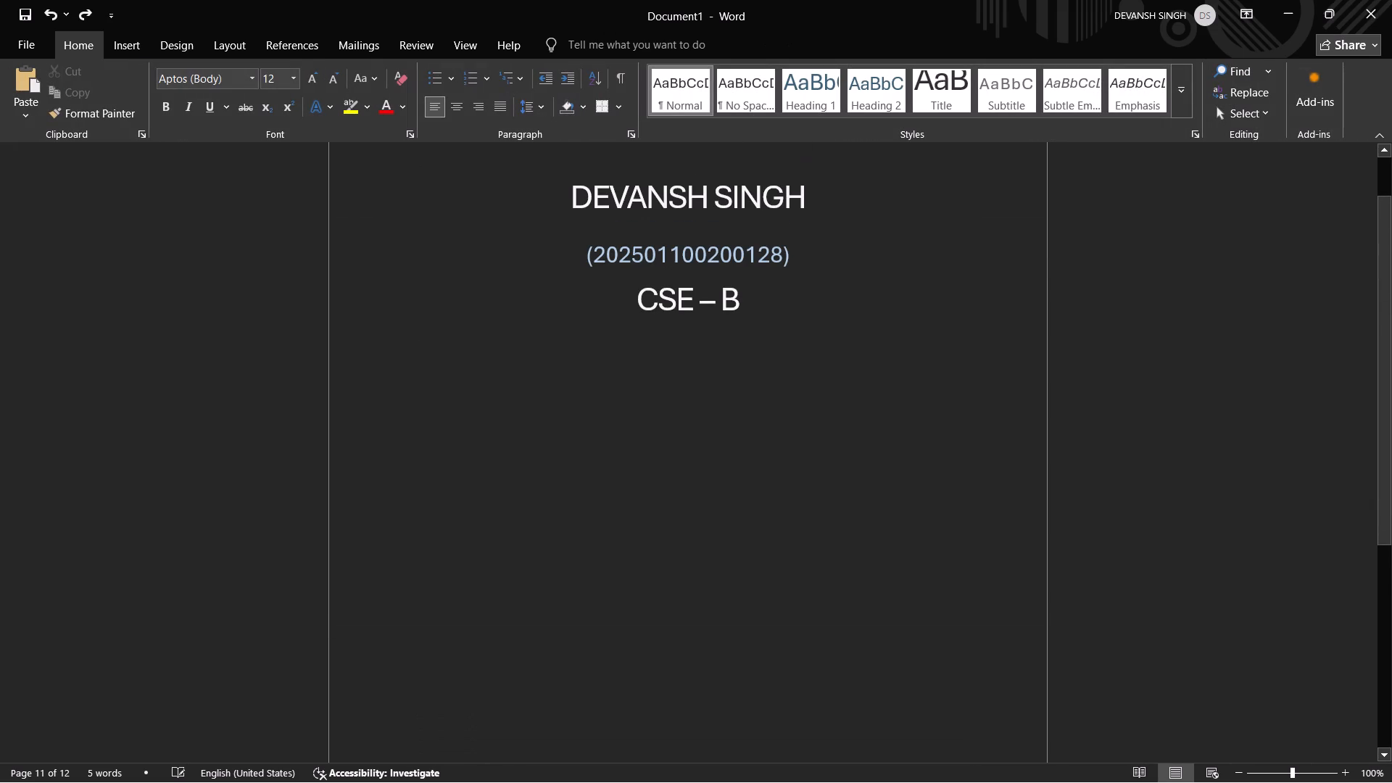
# Switch to the Downloads folder in File Explorer and rename the WhatsApp image from 6.53.10 PM as 1.
pyautogui.click(639, 771)
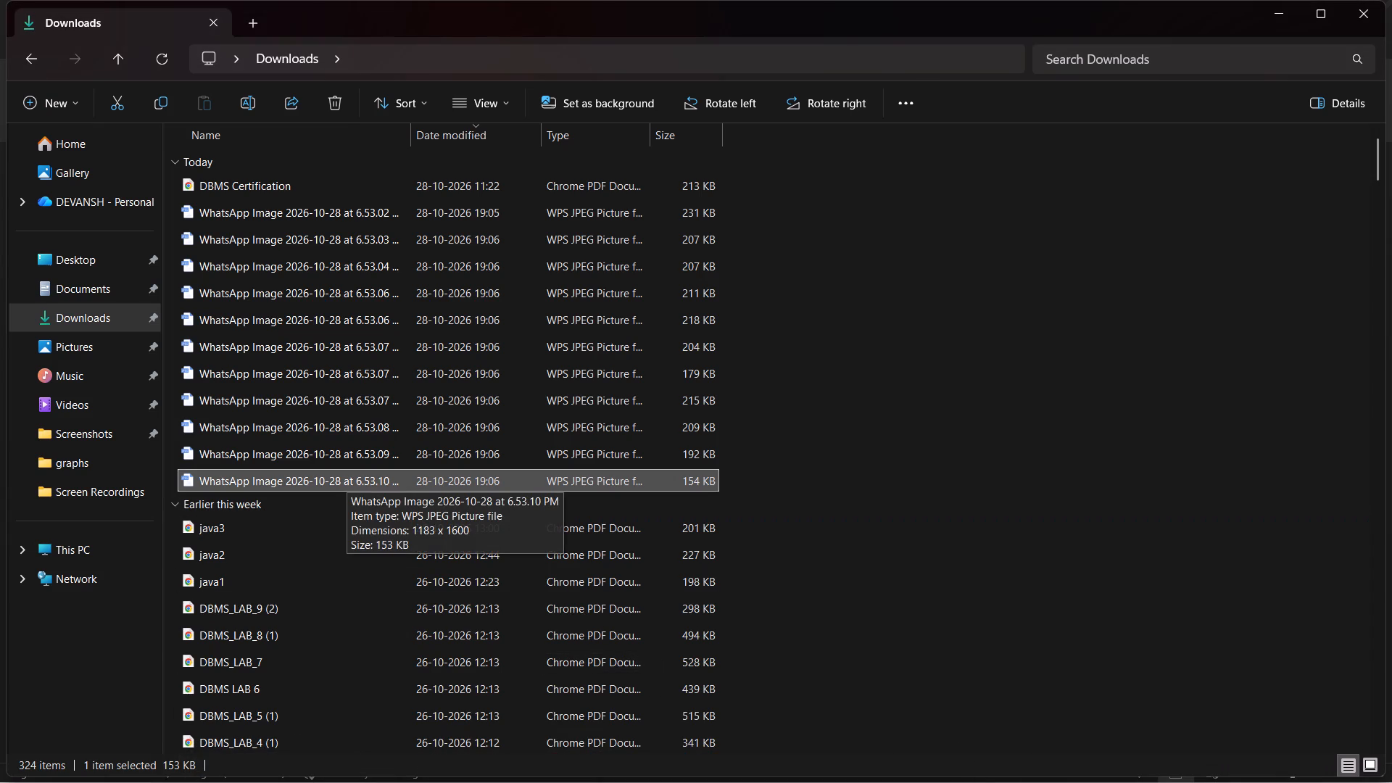
pyautogui.rightClick(347, 479)
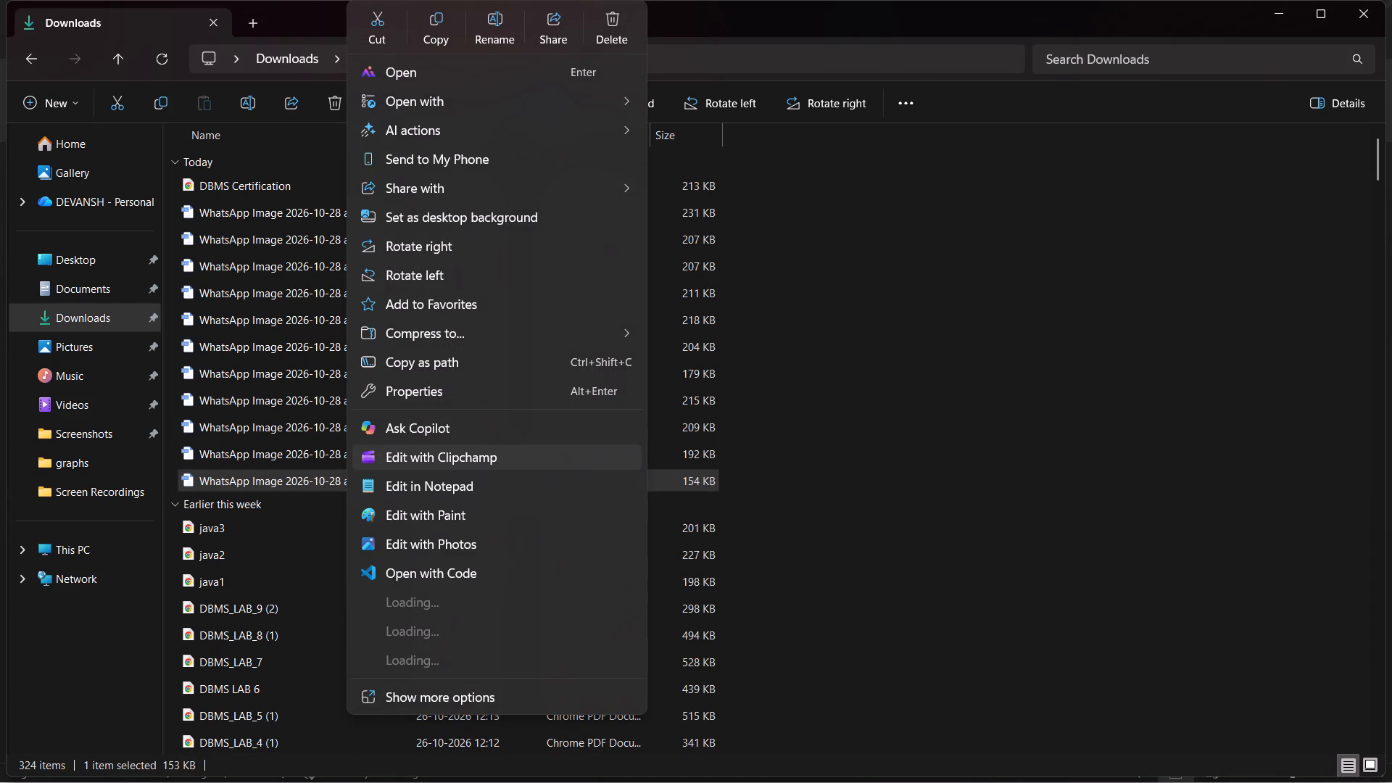
pyautogui.click(497, 30)
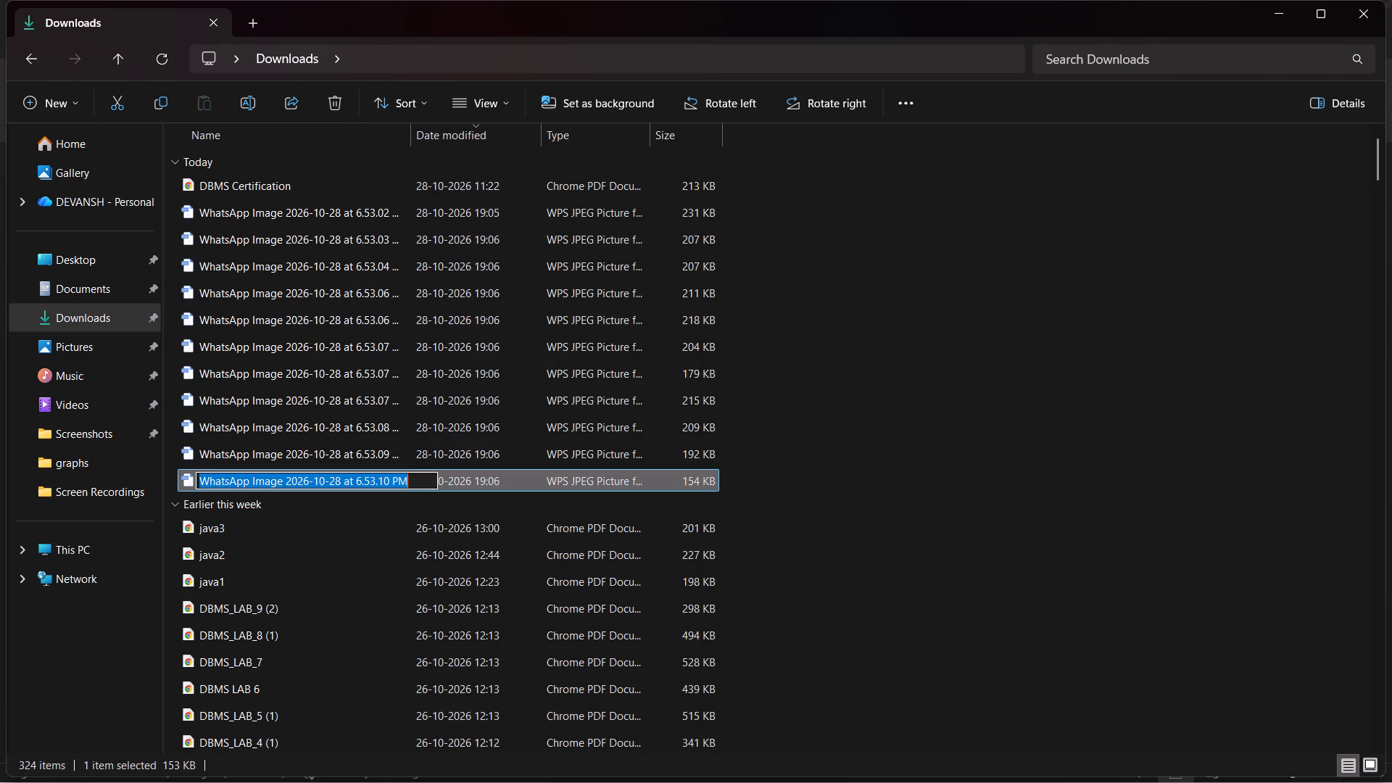
pyautogui.press('BackSpace')
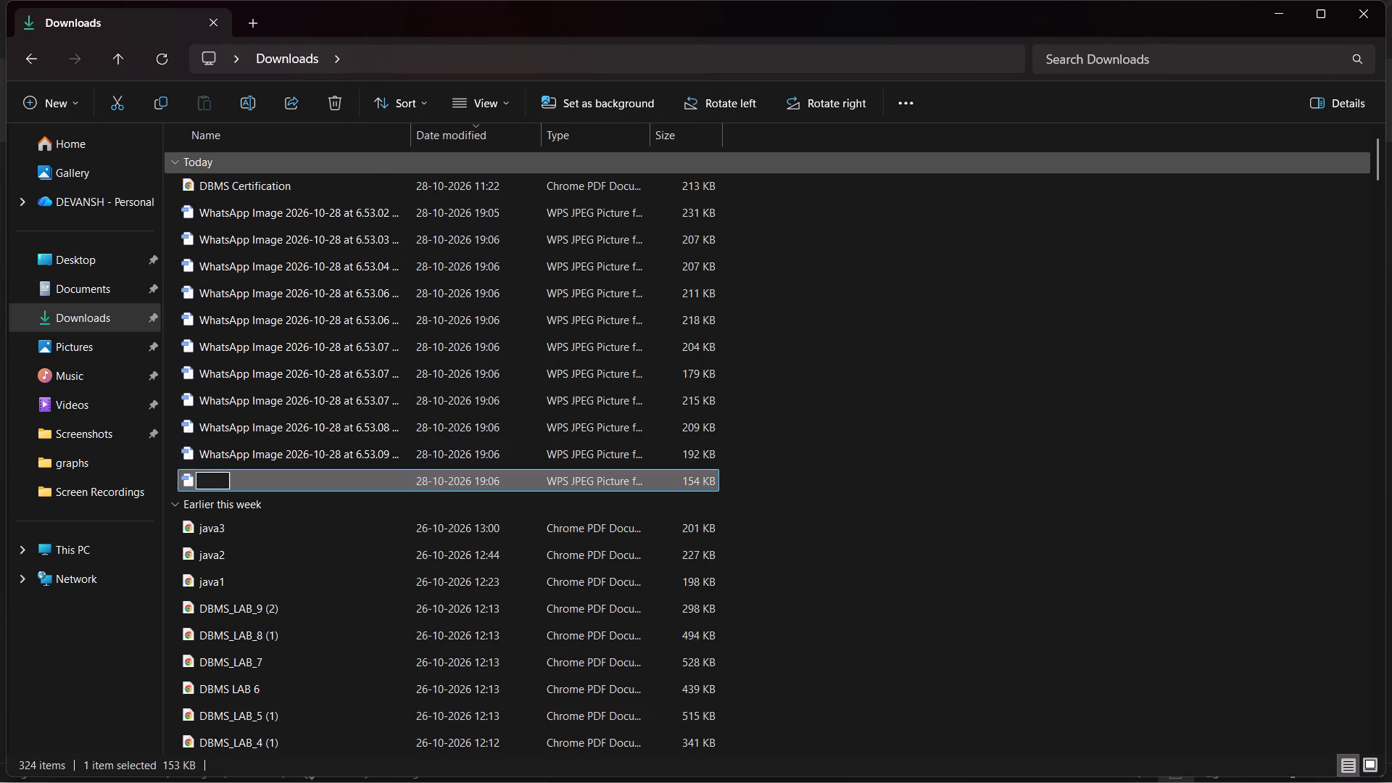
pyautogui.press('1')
pyautogui.press('Up')
pyautogui.press('Return')
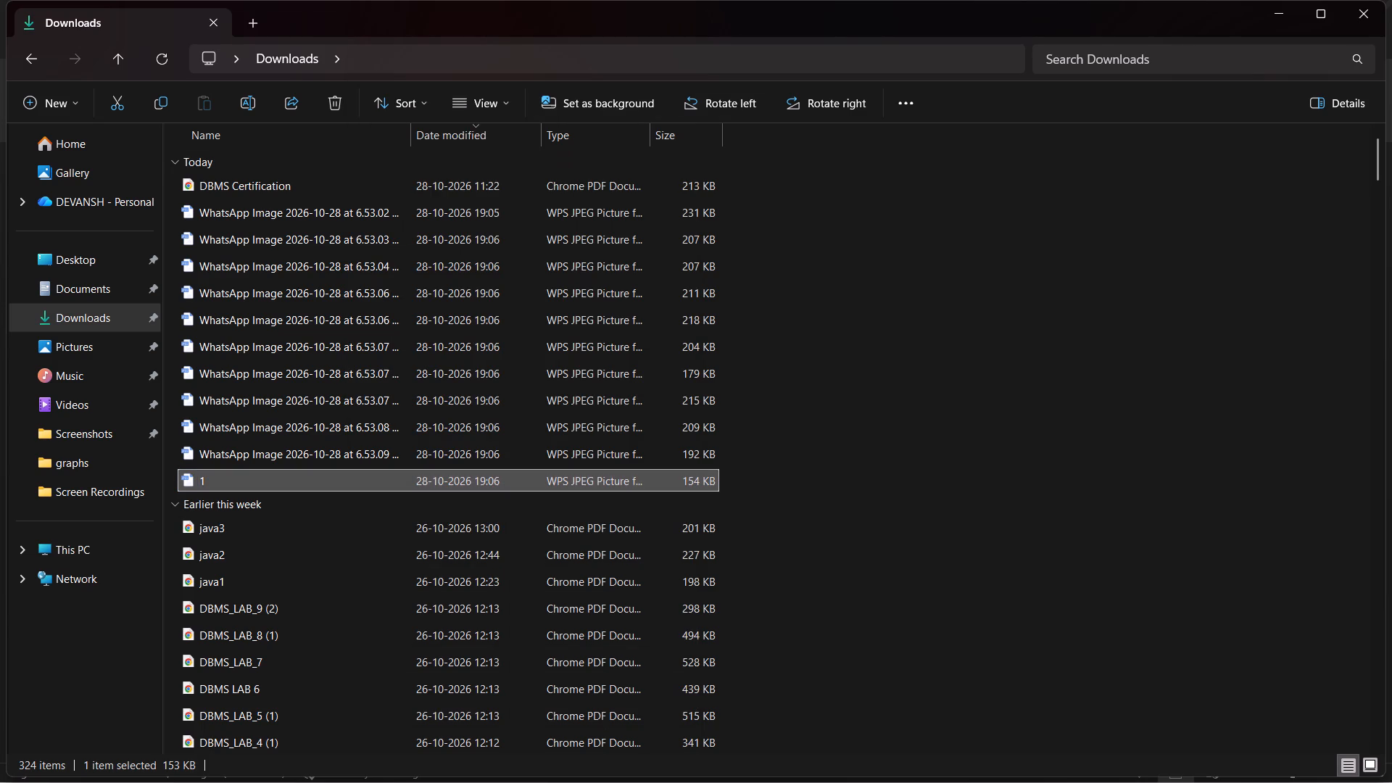
# Rename the WhatsApp image from 6.53.09 PM as 2.
pyautogui.rightClick(356, 457)
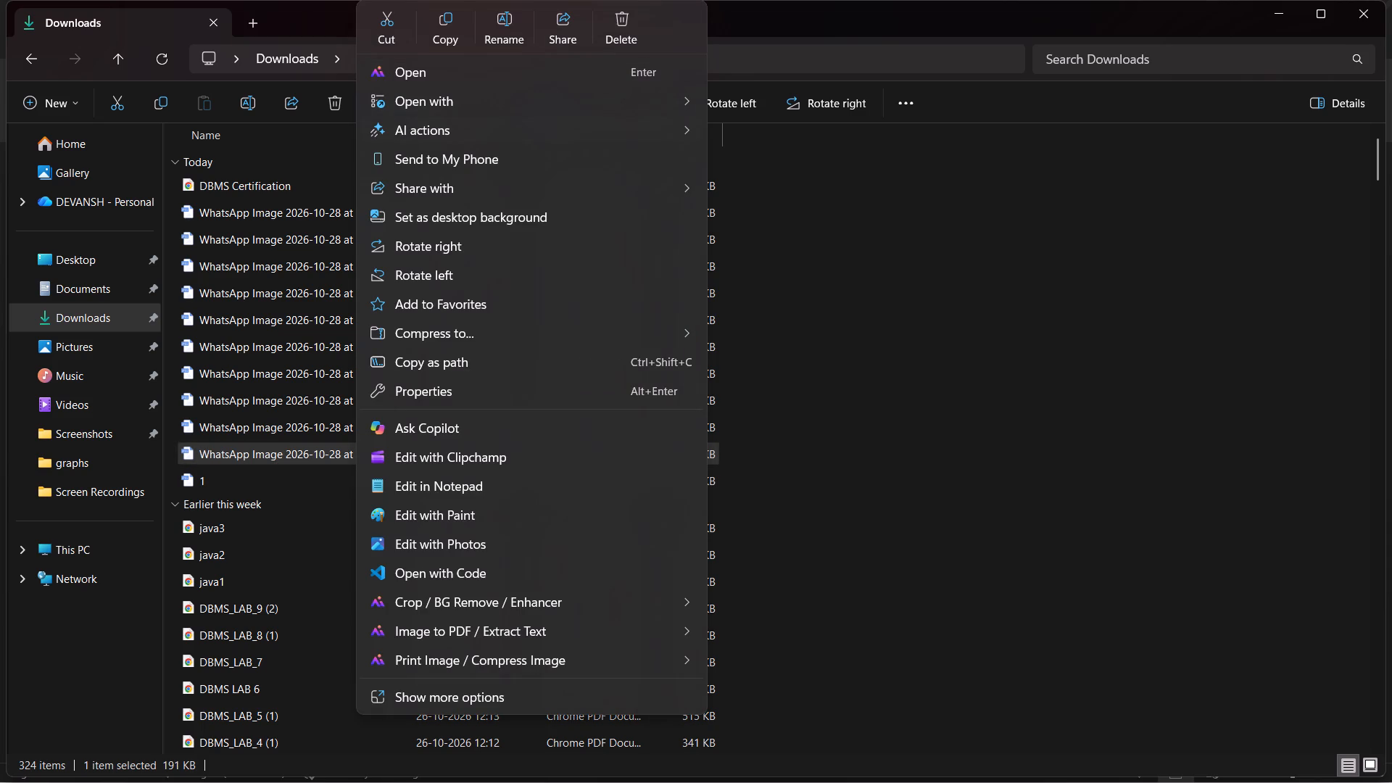
pyautogui.click(519, 39)
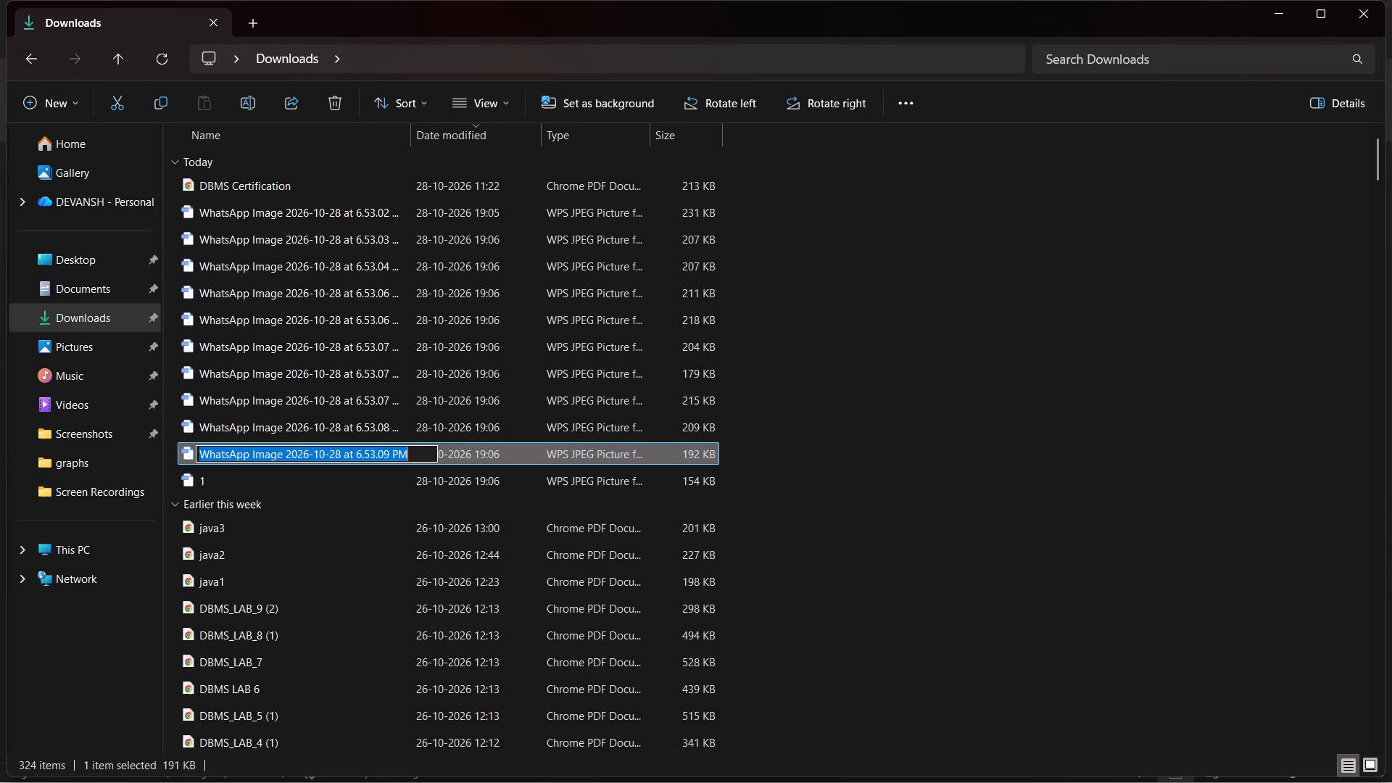
pyautogui.press('BackSpace')
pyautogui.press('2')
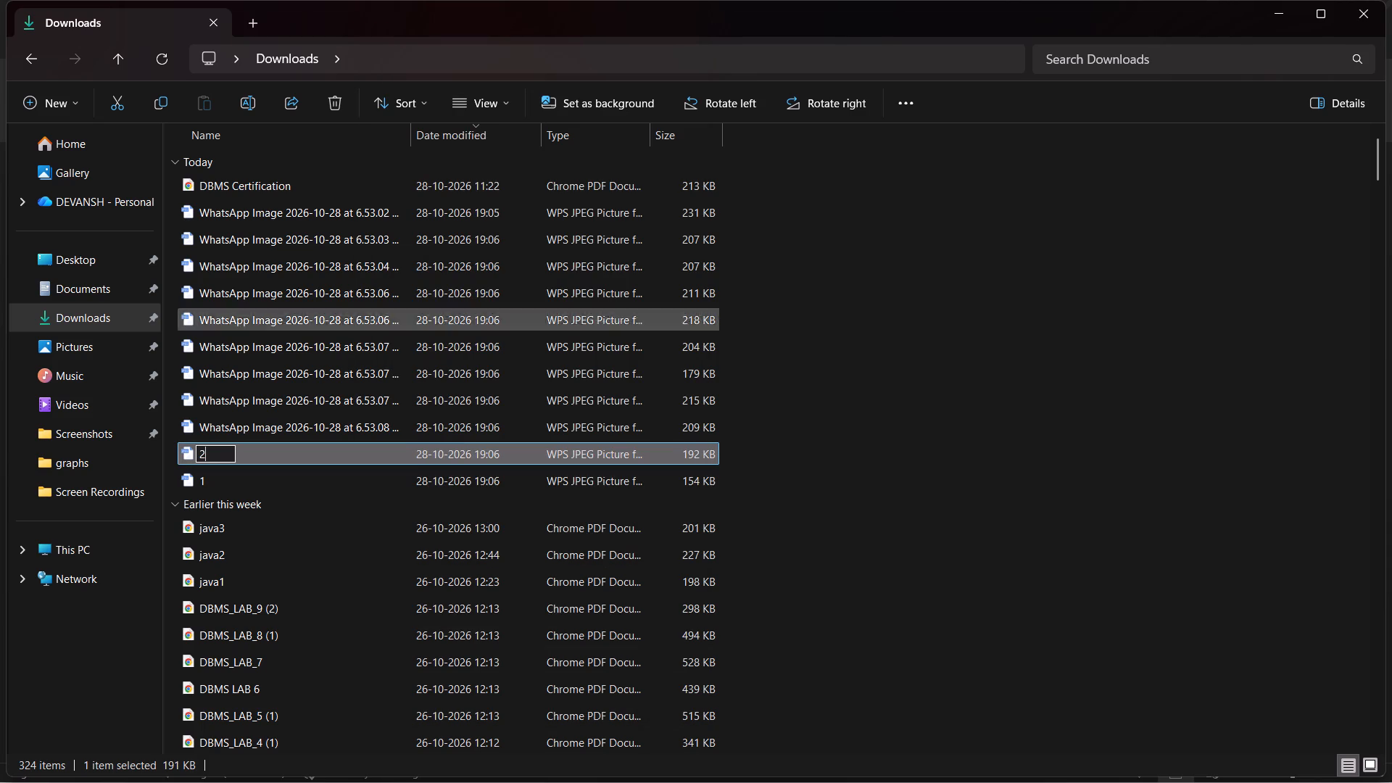
pyautogui.click(406, 440)
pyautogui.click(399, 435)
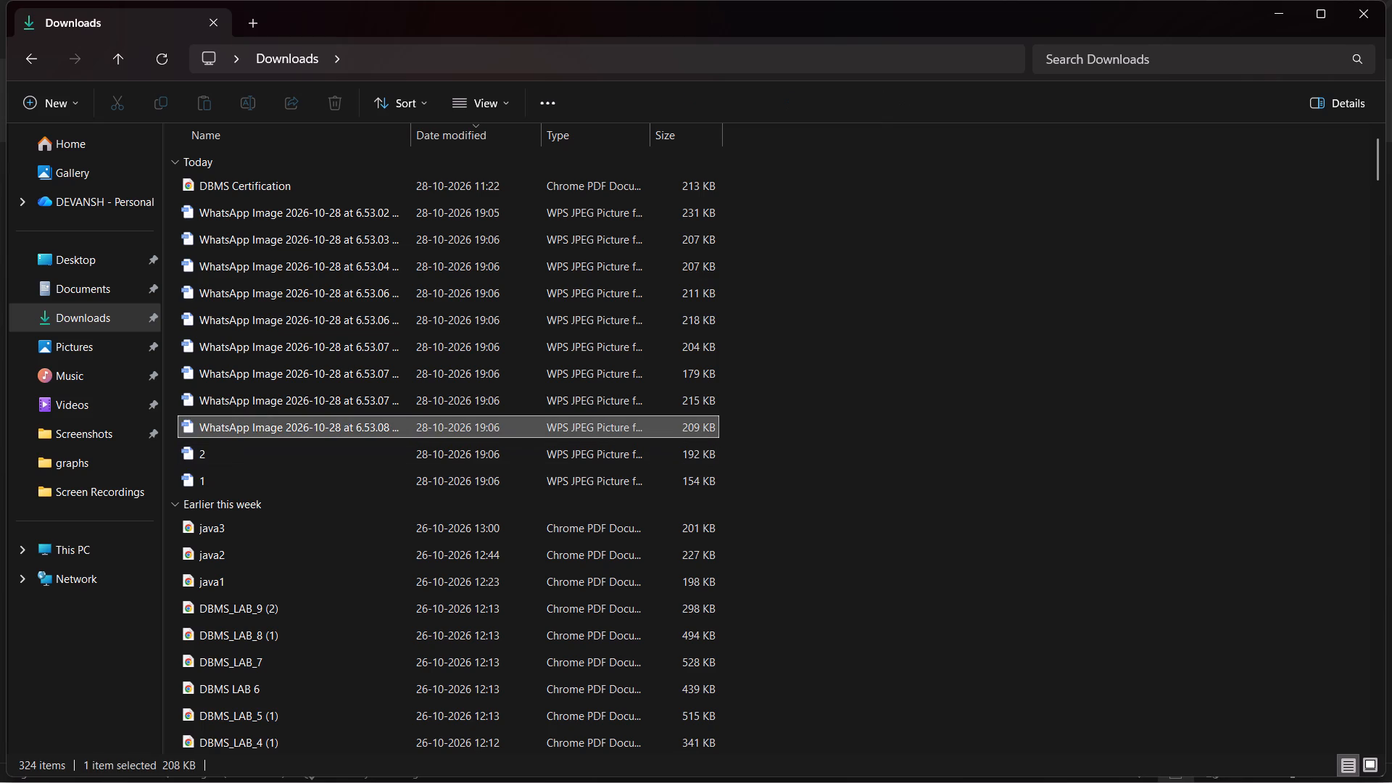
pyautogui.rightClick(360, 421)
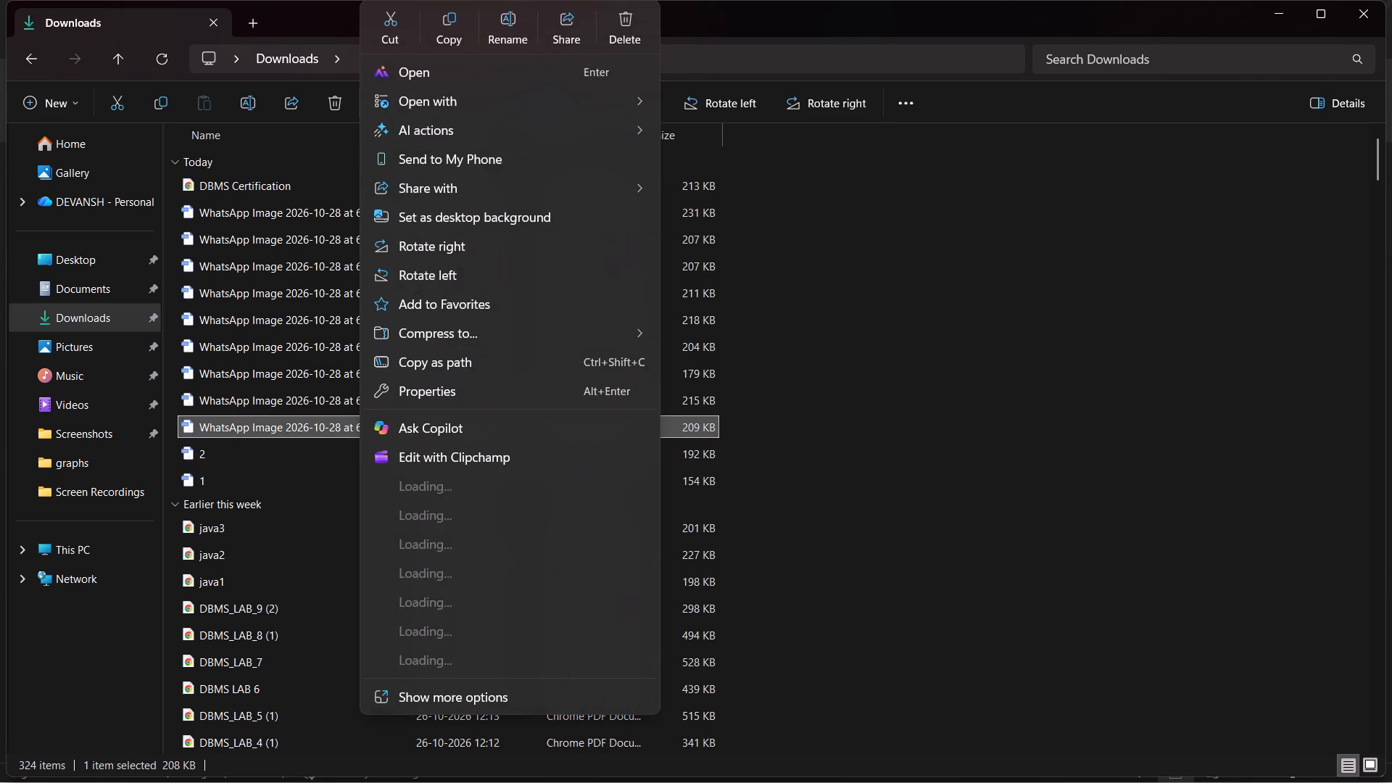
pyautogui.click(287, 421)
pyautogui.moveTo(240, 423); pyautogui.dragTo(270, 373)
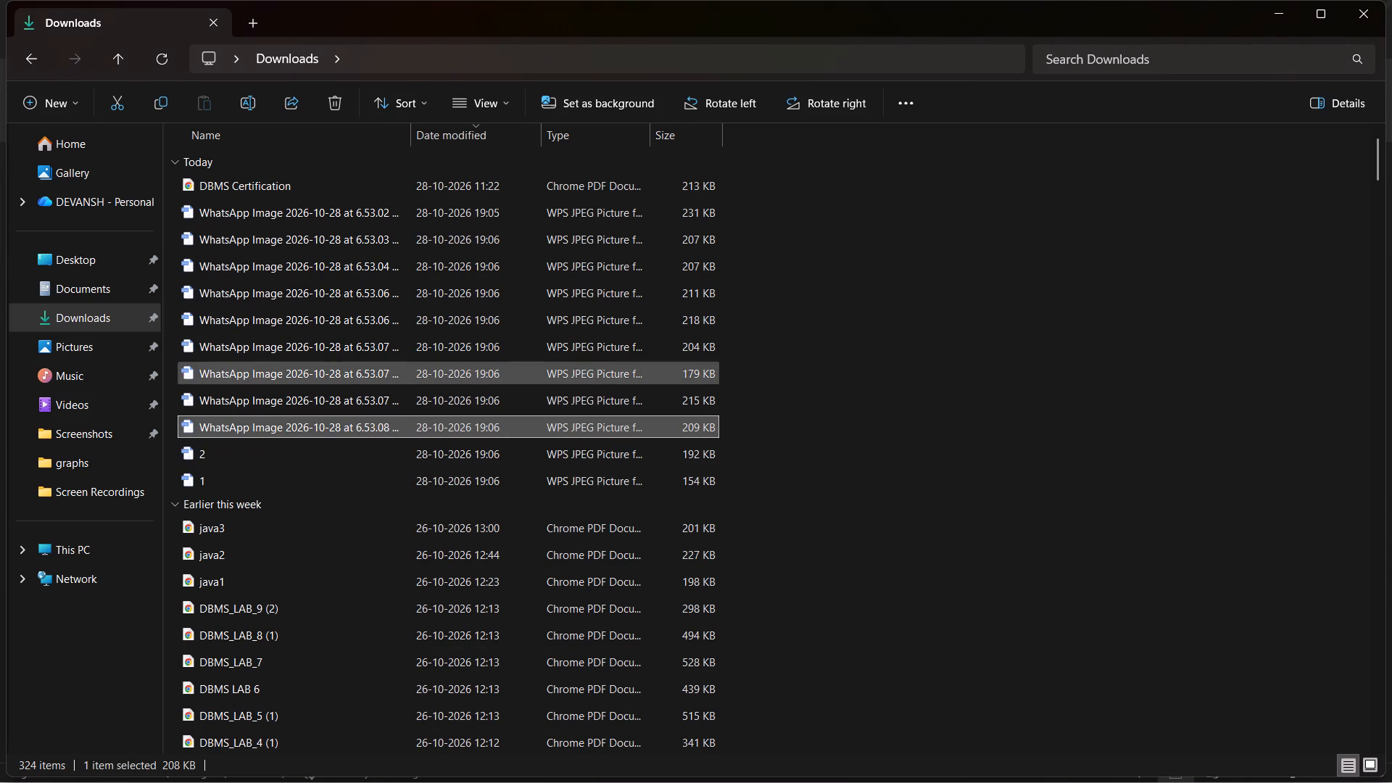
# Rename the nine remaining WhatsApp images, 6.53.02 to 6.53.08 PM, together with the base name 3.
pyautogui.moveTo(175, 210); pyautogui.dragTo(410, 427)
pyautogui.rightClick(410, 427)
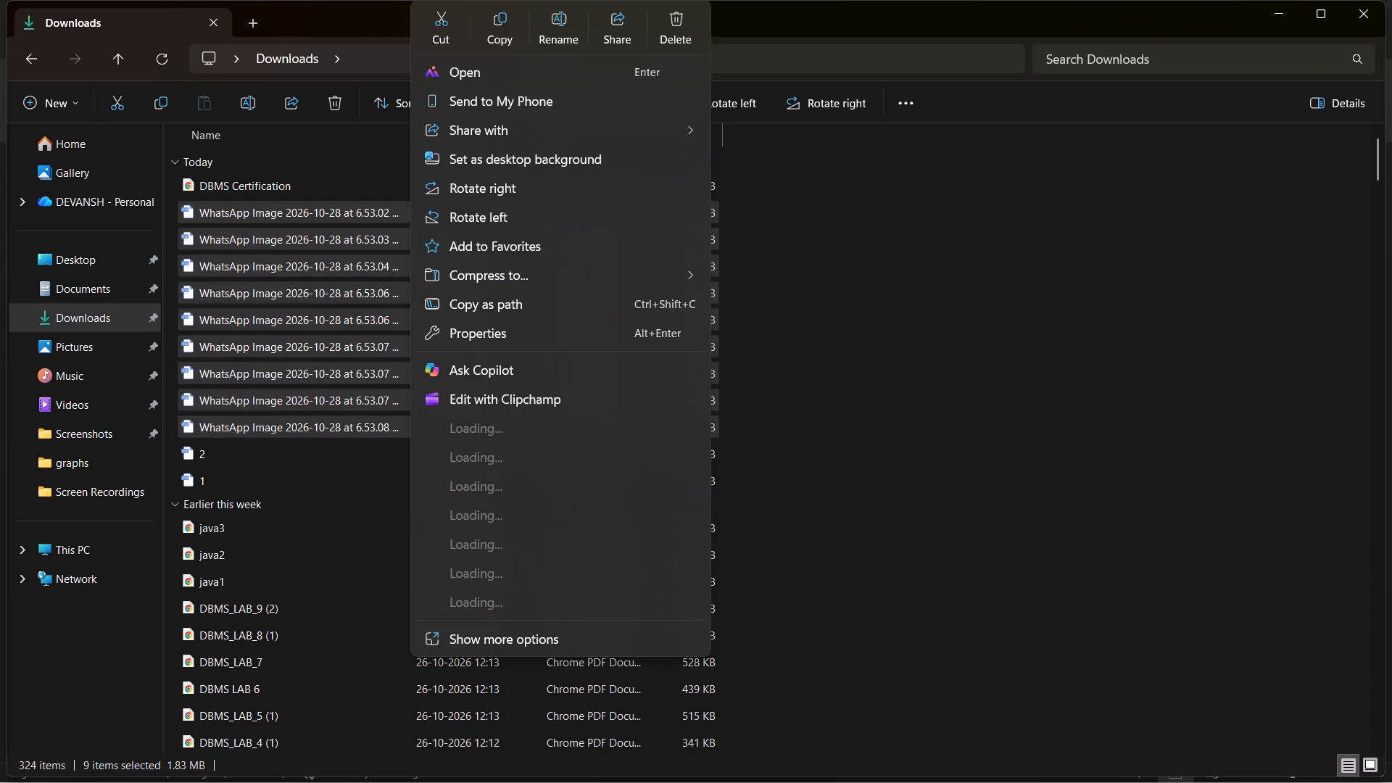
pyautogui.click(543, 34)
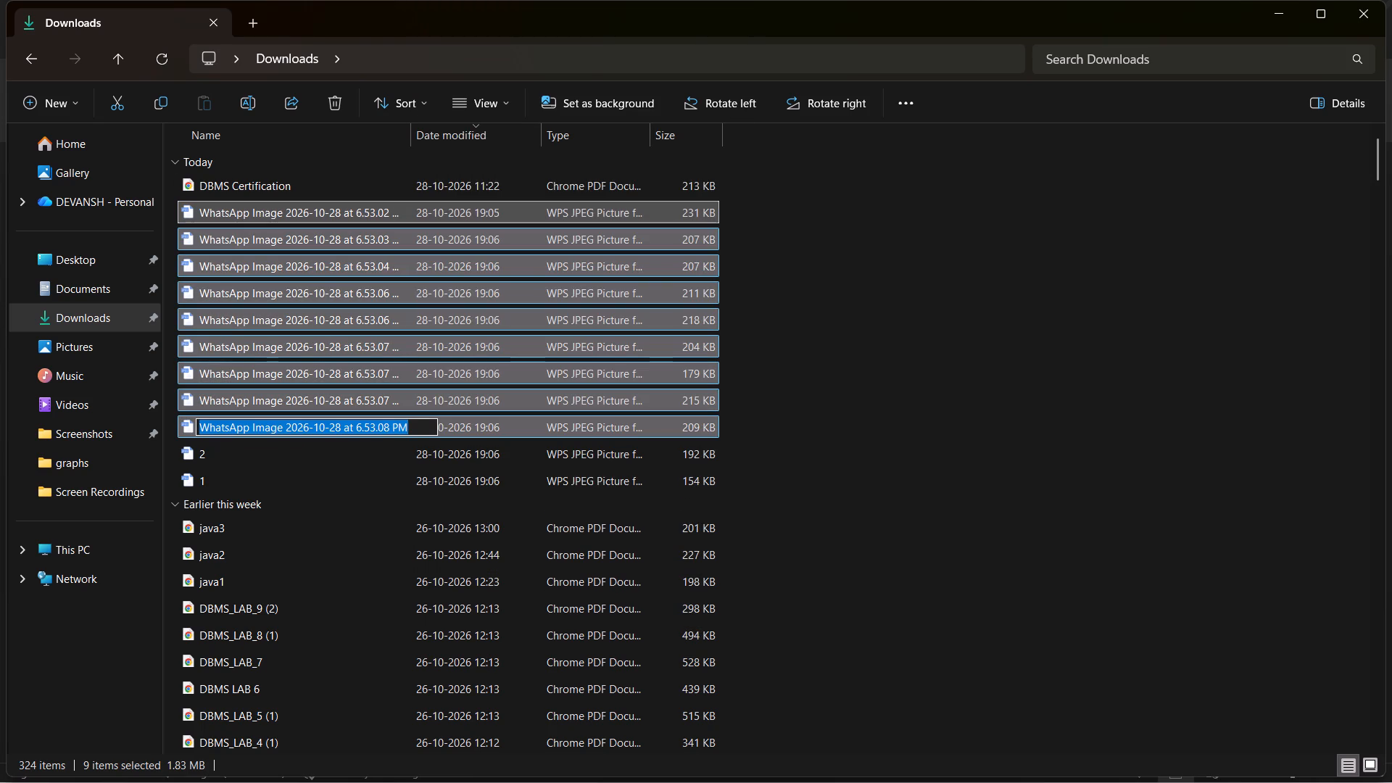
pyautogui.press('BackSpace')
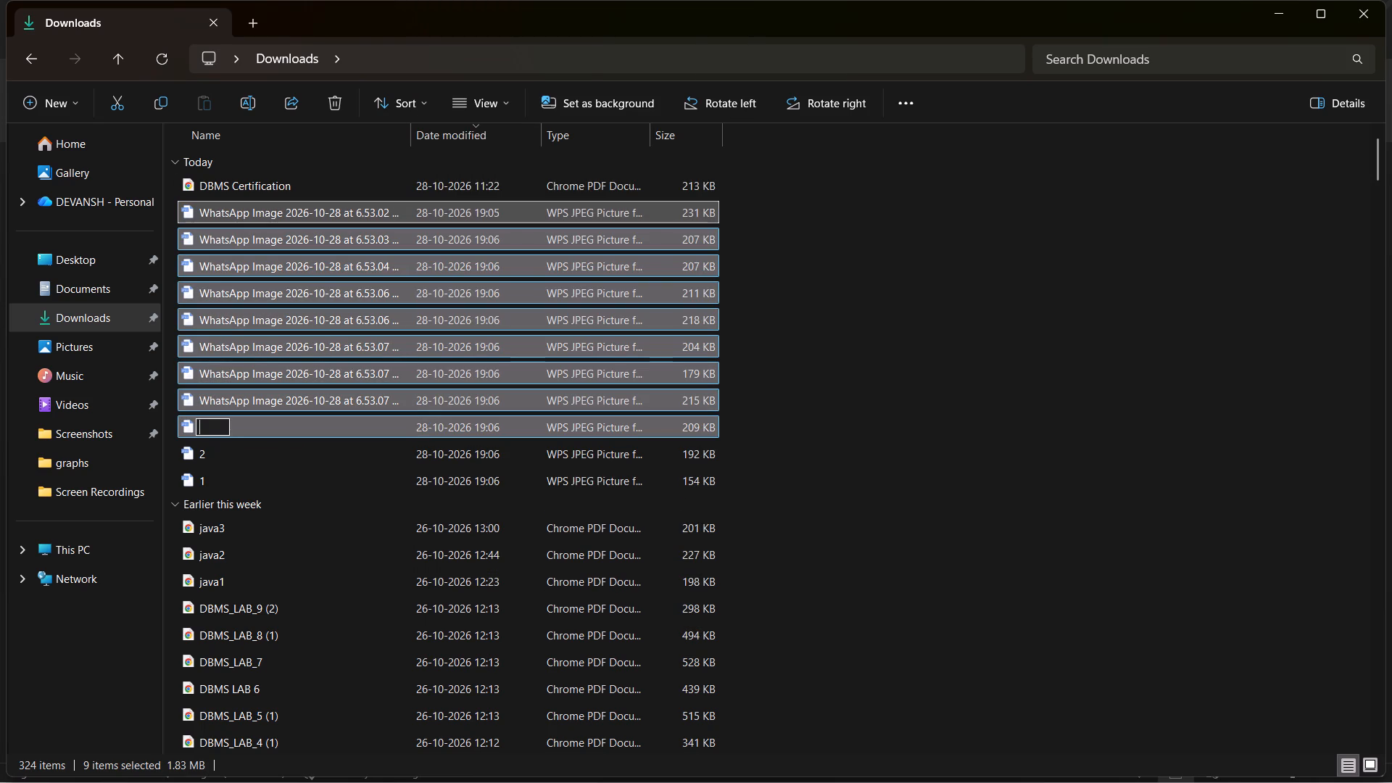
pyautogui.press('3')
pyautogui.press('Up')
pyautogui.click(418, 410)
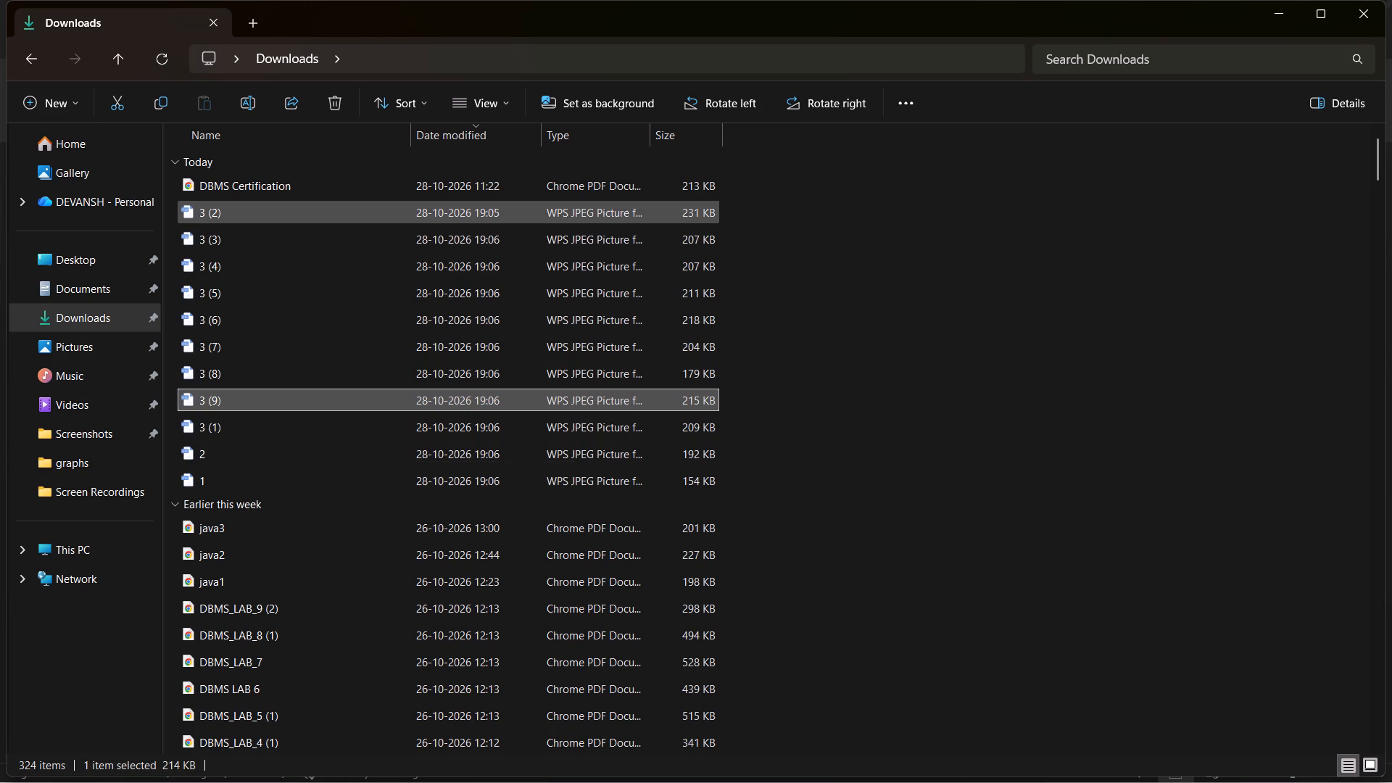
# Switch to the Downloads folder in File Explorer and open the available actions for the image 3 (9).
pyautogui.rightClick(305, 395)
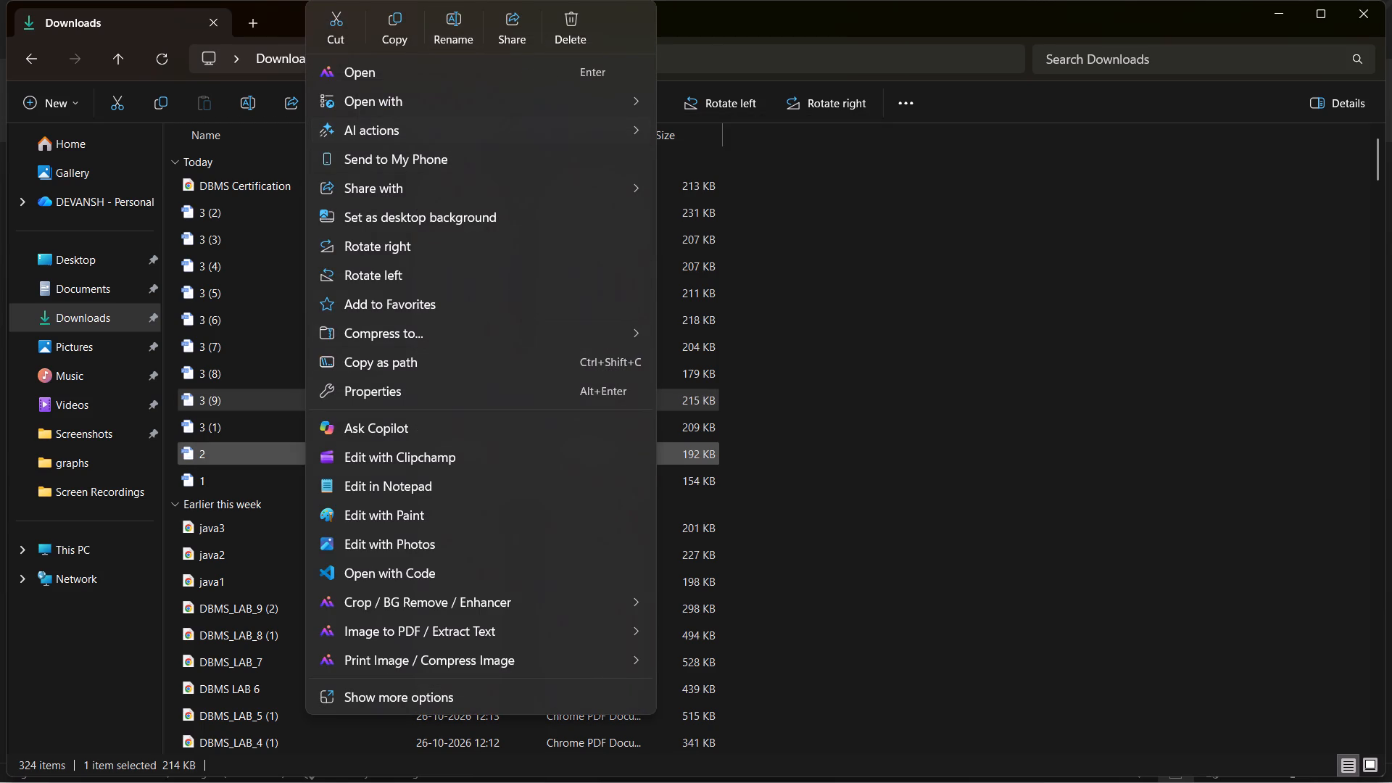
# Undo the recent renames of the handwritten page images in the Downloads folder.
pyautogui.click(961, 442)
pyautogui.hotkey('ctrl', 'z')
pyautogui.hotkey('ctrl', 'z')
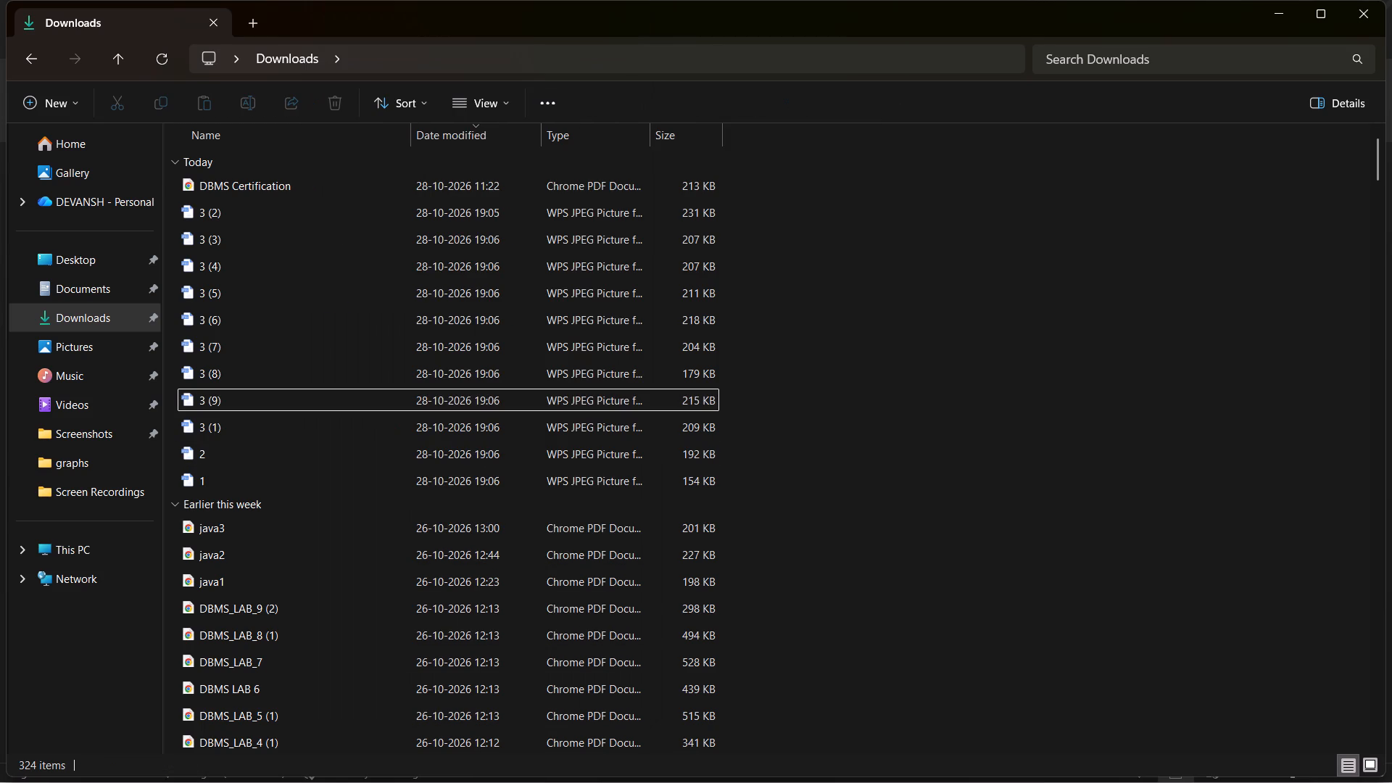
pyautogui.hotkey('ctrl', 'z')
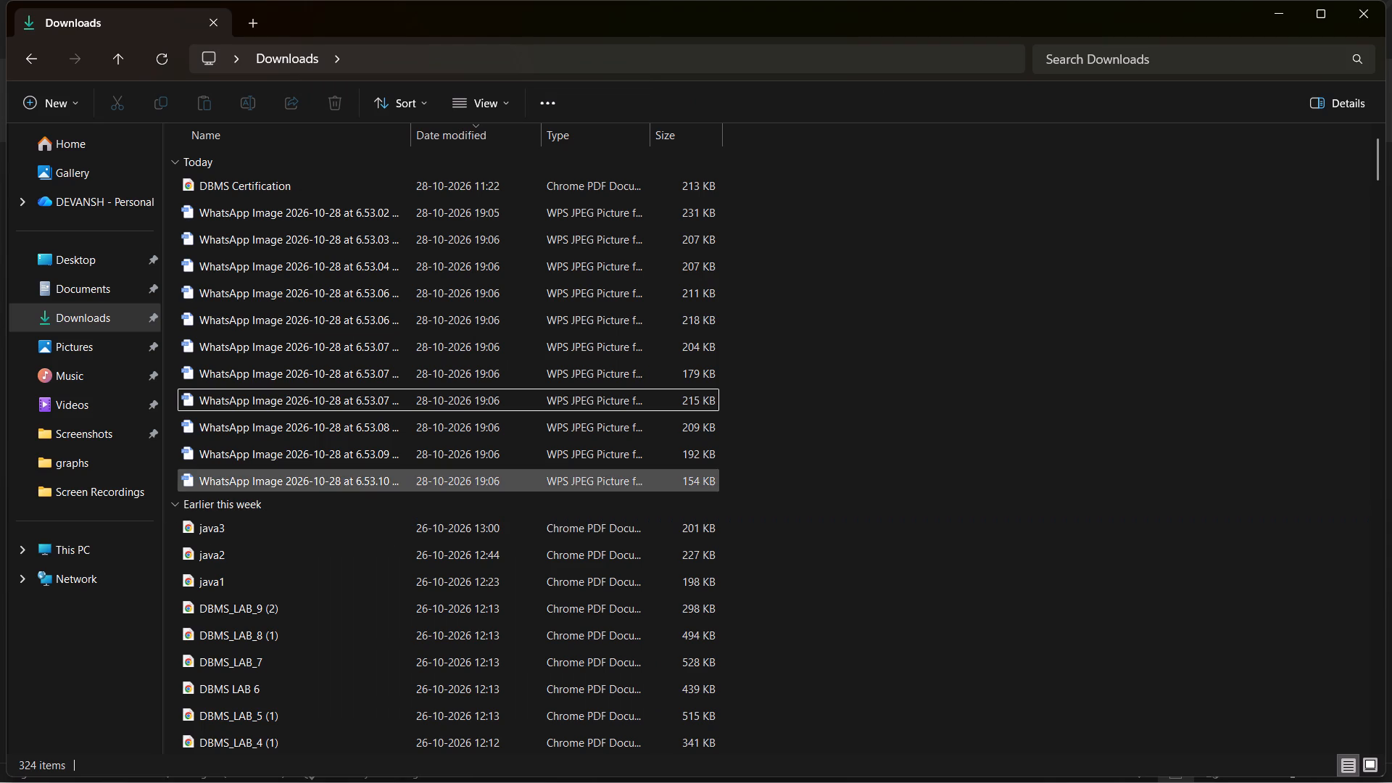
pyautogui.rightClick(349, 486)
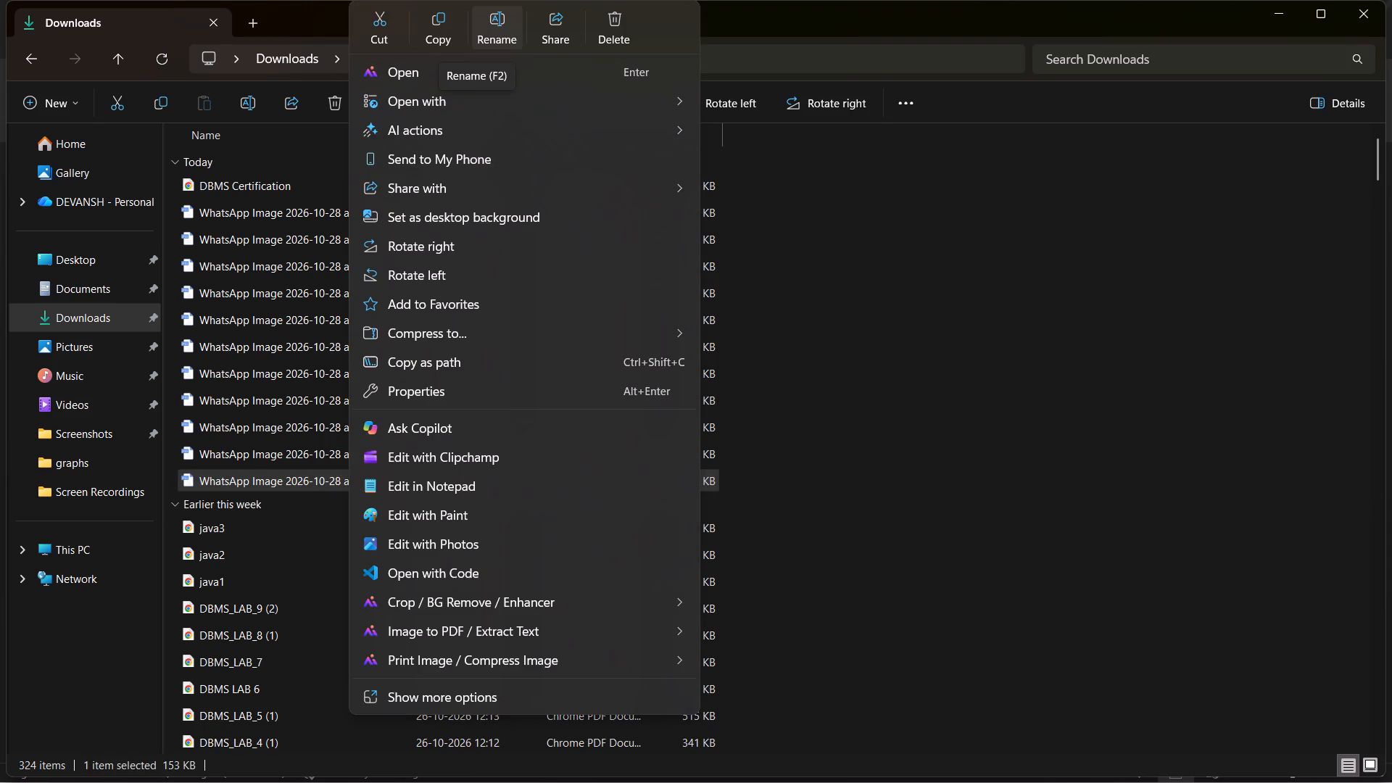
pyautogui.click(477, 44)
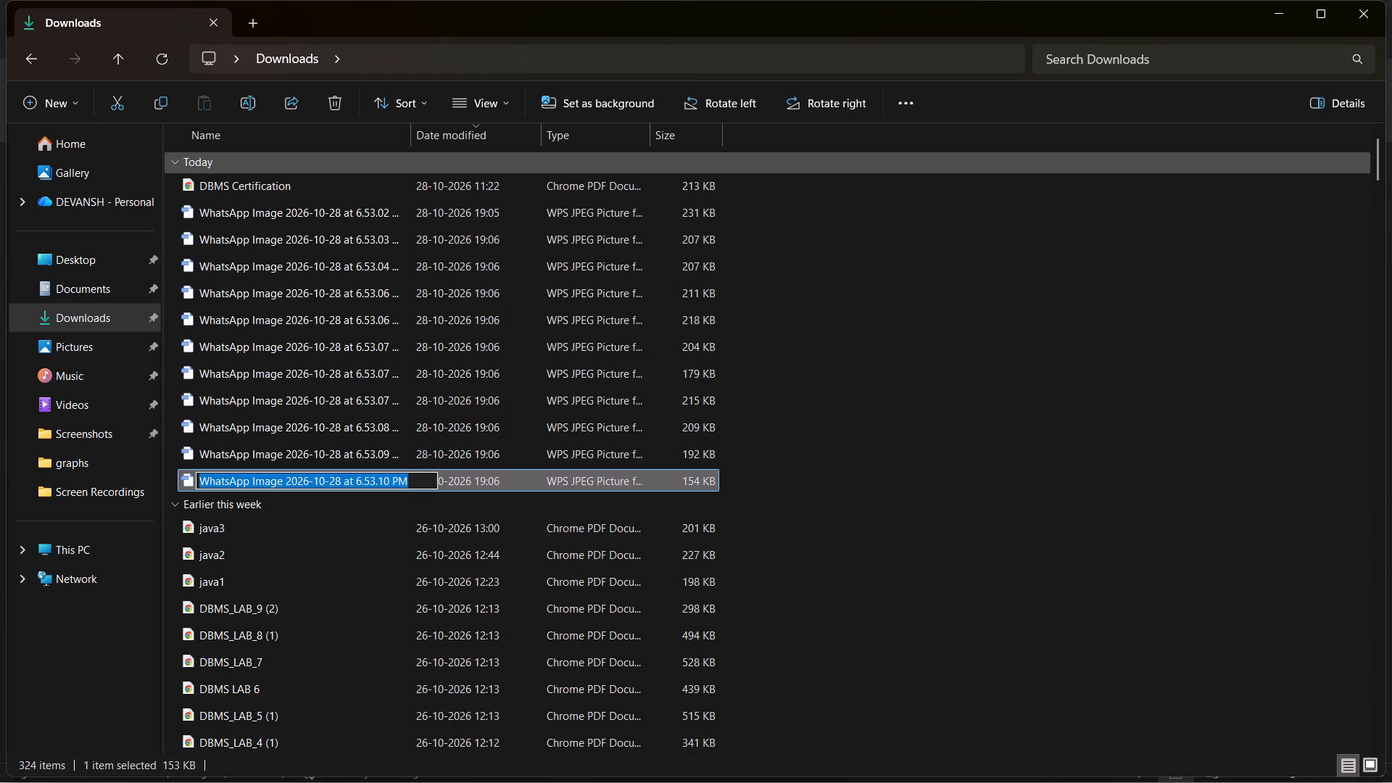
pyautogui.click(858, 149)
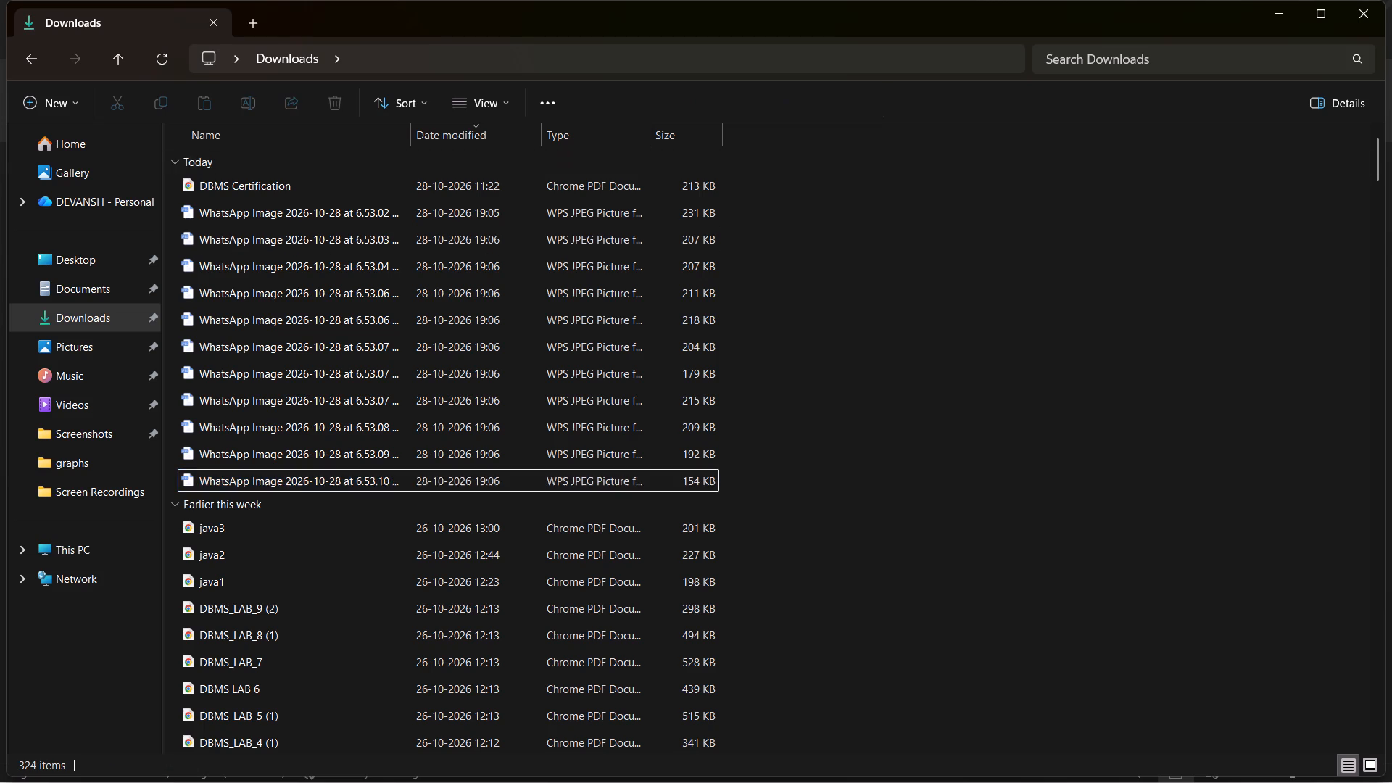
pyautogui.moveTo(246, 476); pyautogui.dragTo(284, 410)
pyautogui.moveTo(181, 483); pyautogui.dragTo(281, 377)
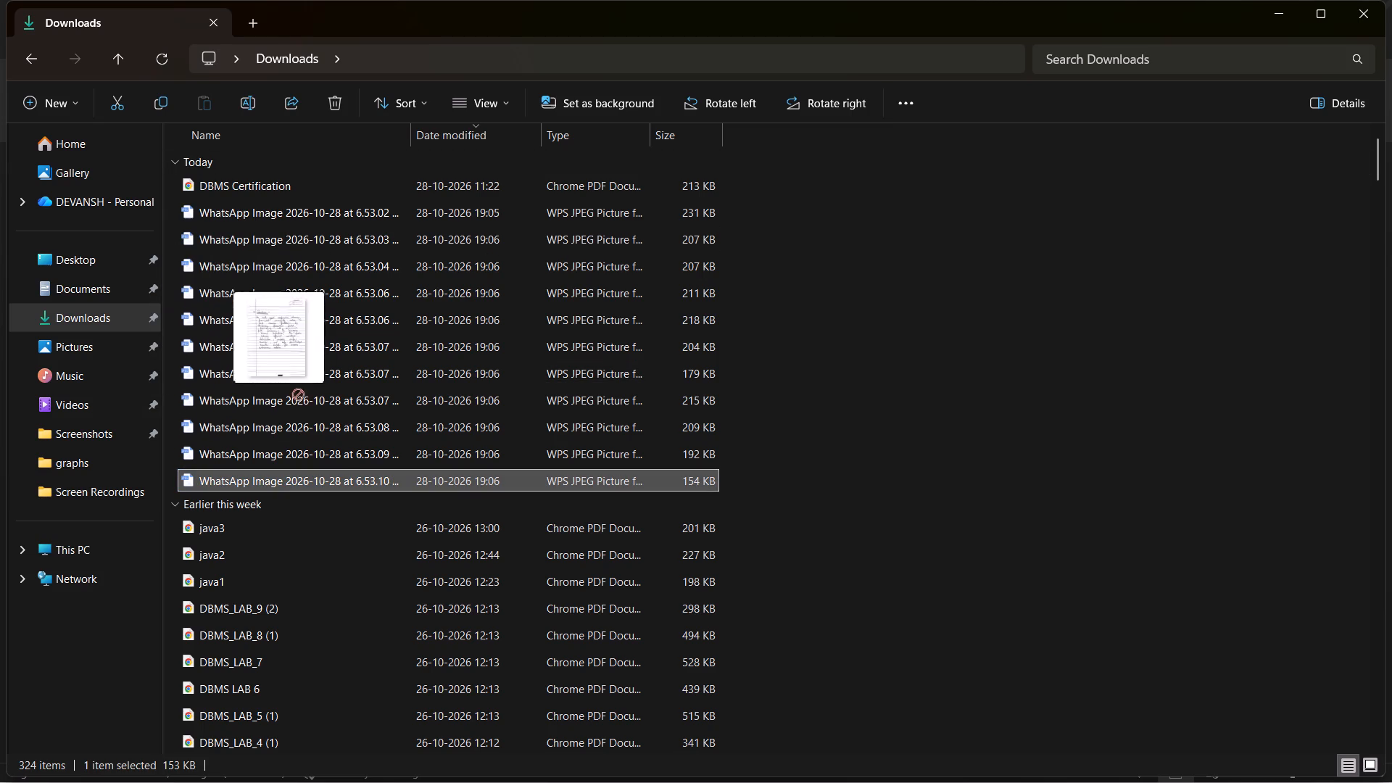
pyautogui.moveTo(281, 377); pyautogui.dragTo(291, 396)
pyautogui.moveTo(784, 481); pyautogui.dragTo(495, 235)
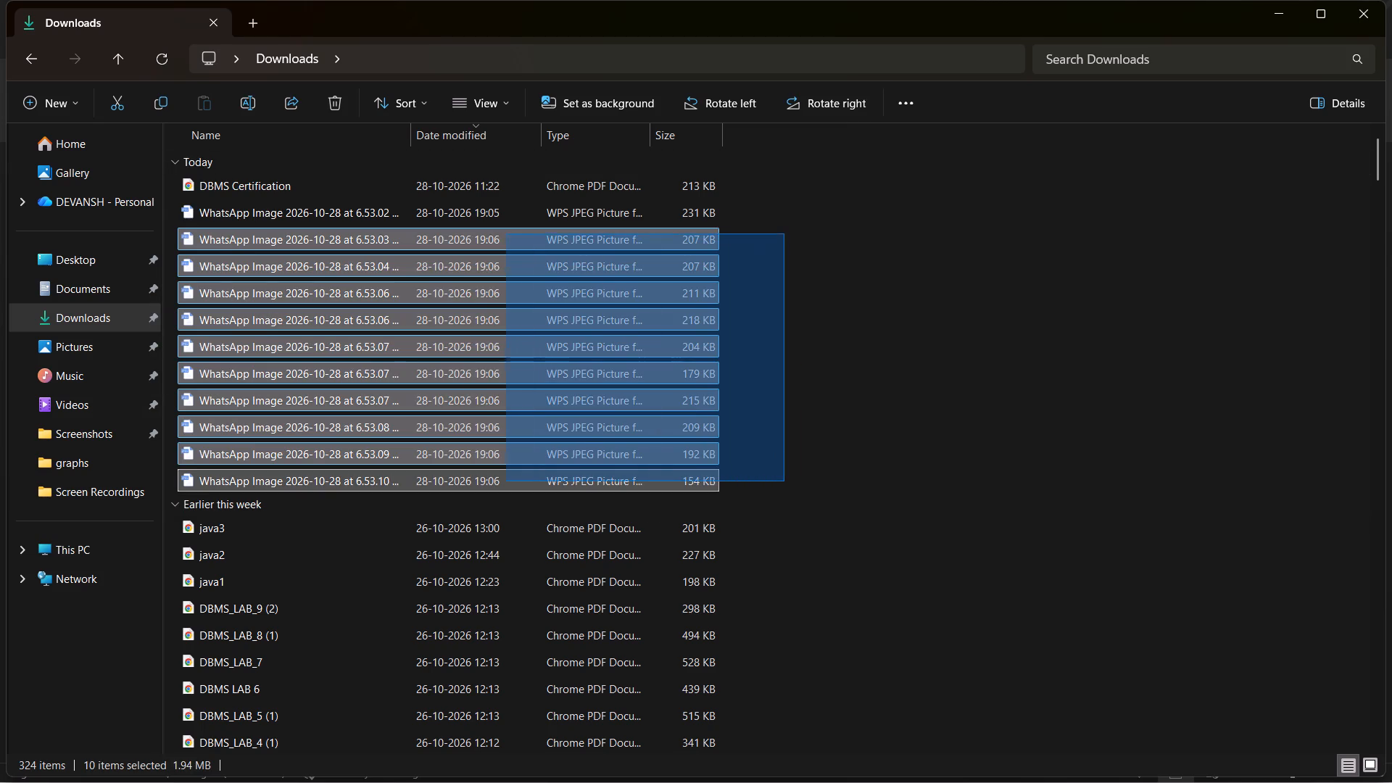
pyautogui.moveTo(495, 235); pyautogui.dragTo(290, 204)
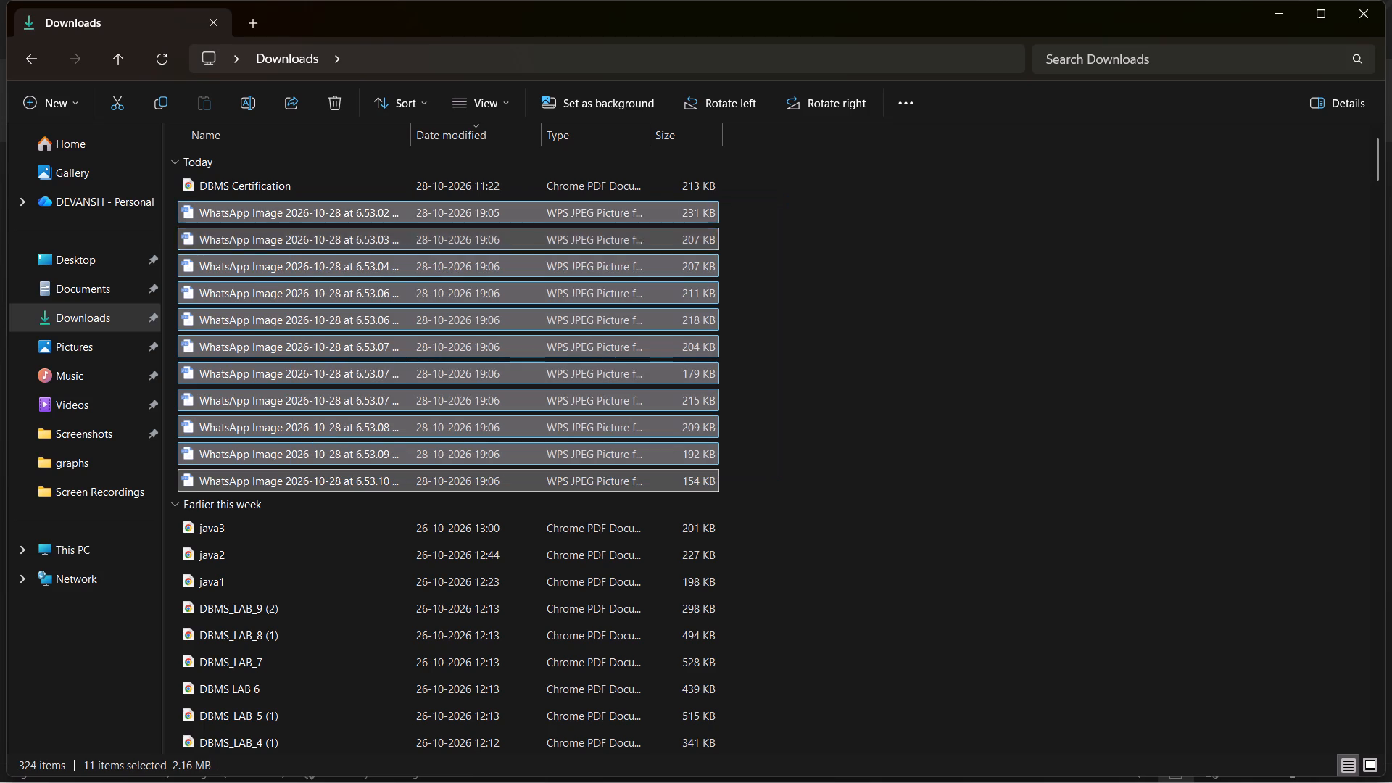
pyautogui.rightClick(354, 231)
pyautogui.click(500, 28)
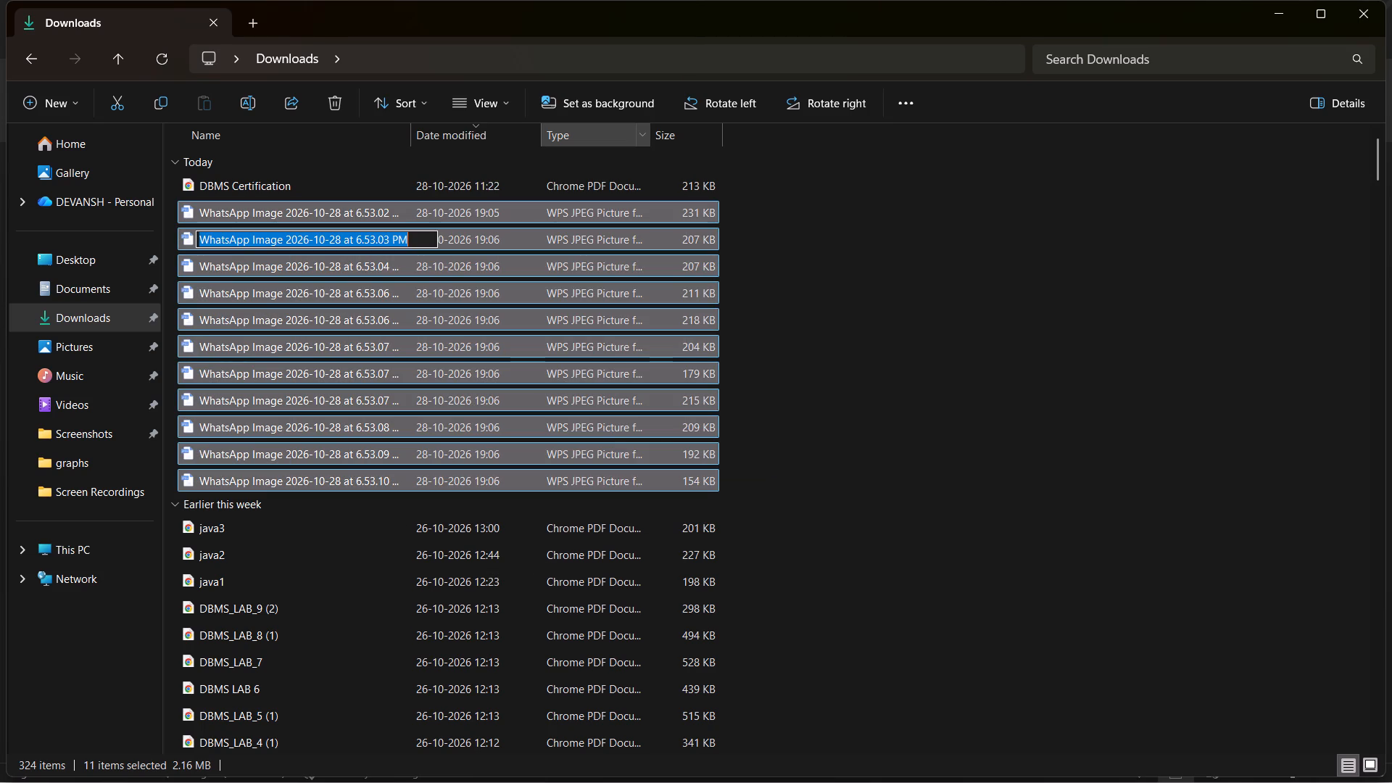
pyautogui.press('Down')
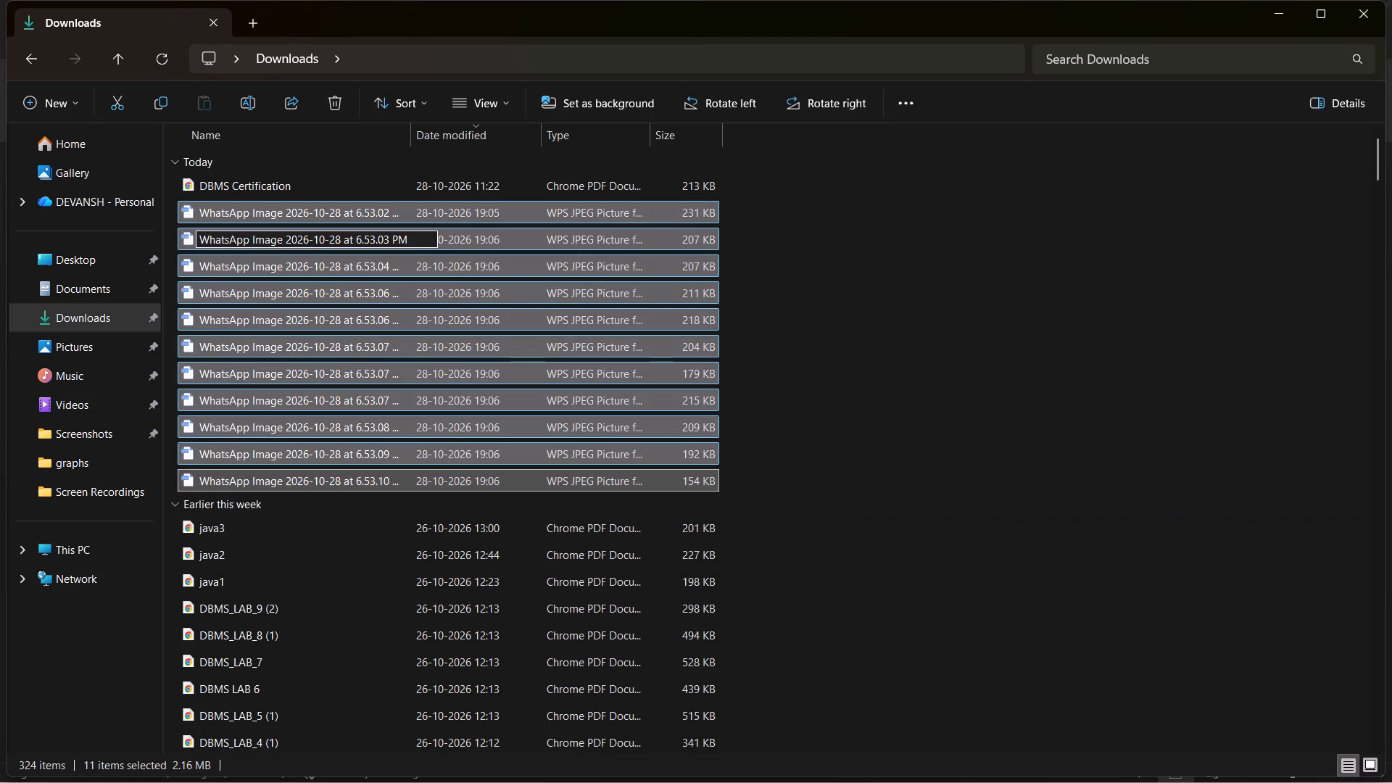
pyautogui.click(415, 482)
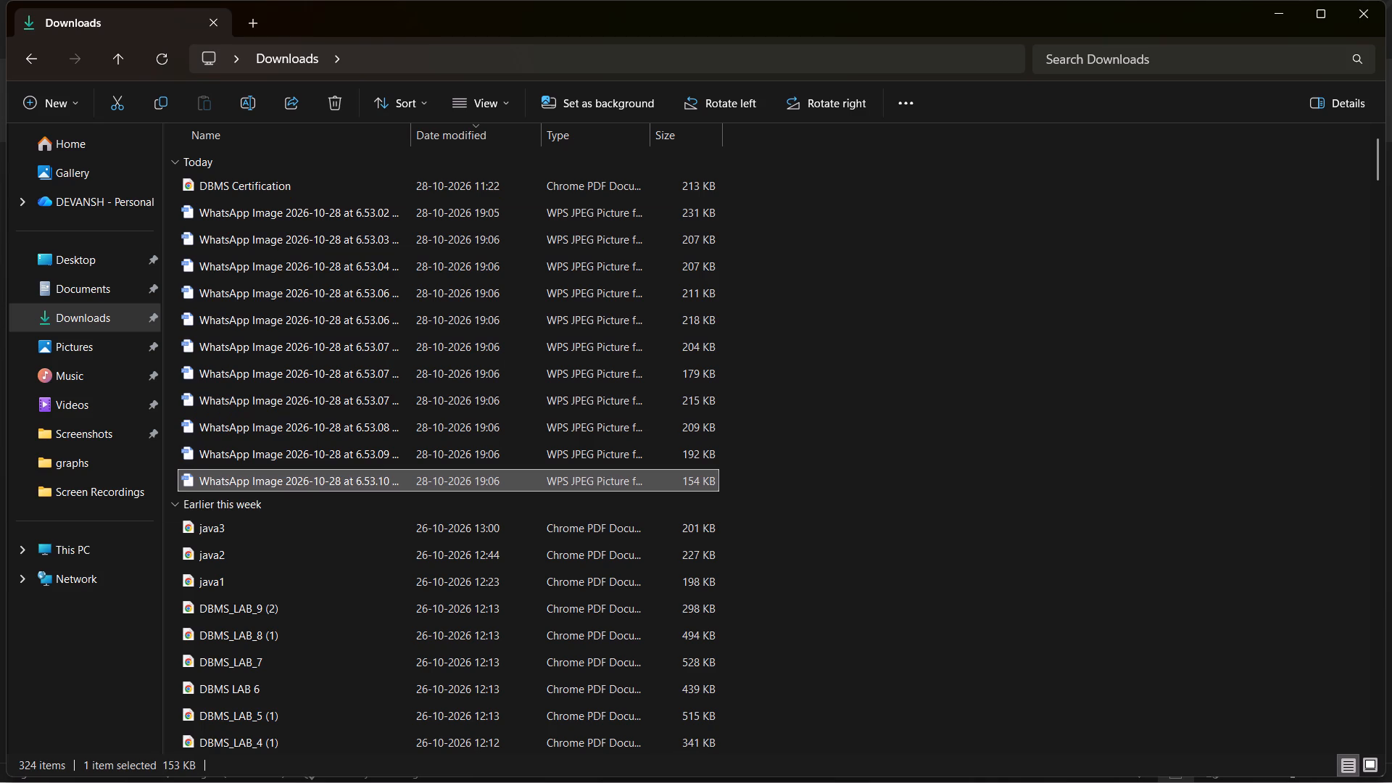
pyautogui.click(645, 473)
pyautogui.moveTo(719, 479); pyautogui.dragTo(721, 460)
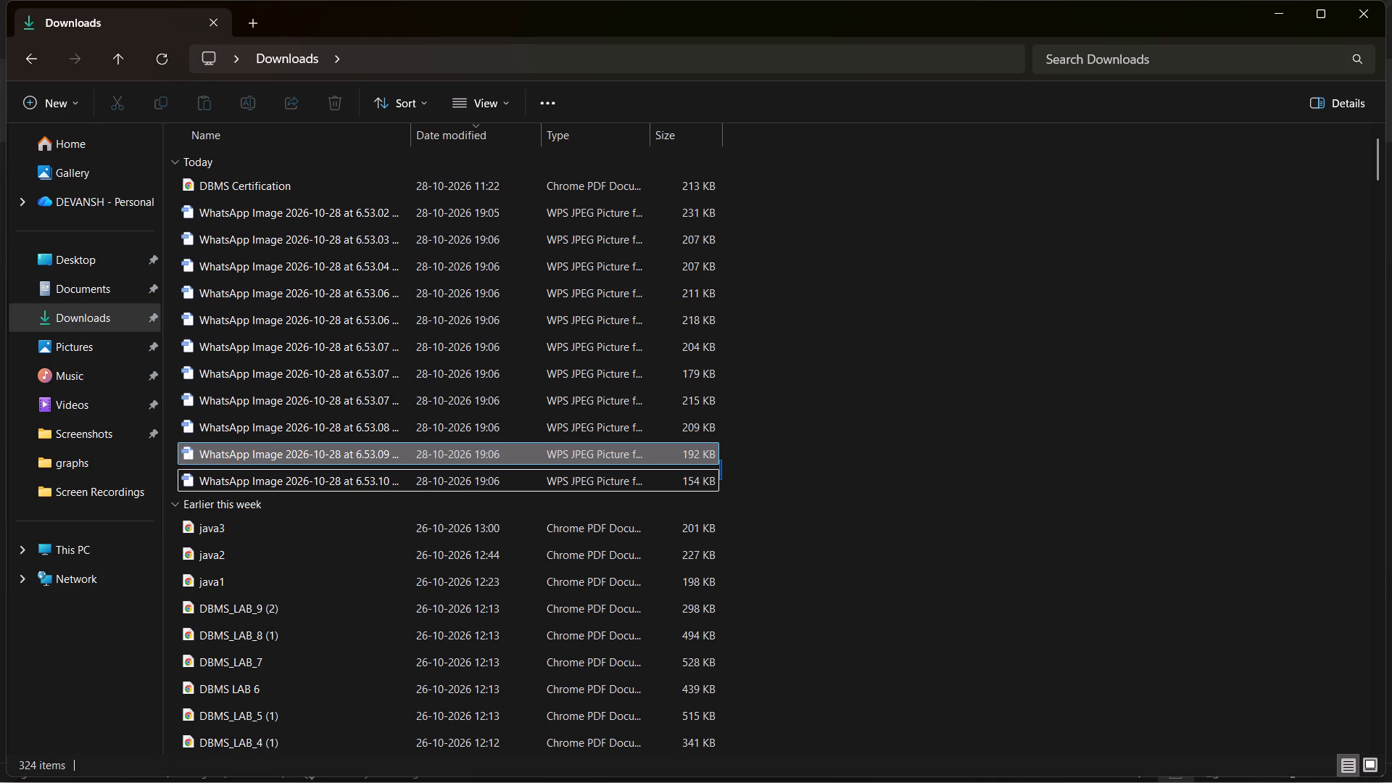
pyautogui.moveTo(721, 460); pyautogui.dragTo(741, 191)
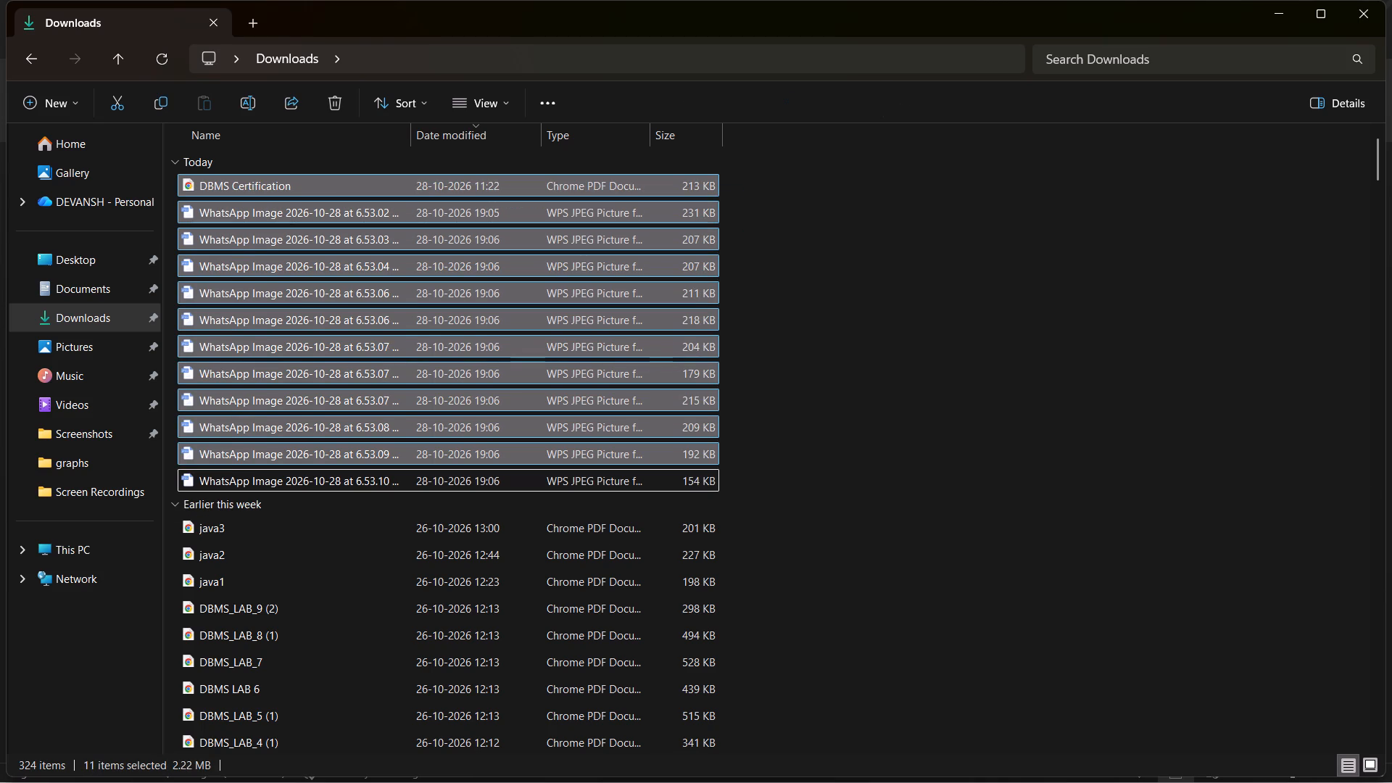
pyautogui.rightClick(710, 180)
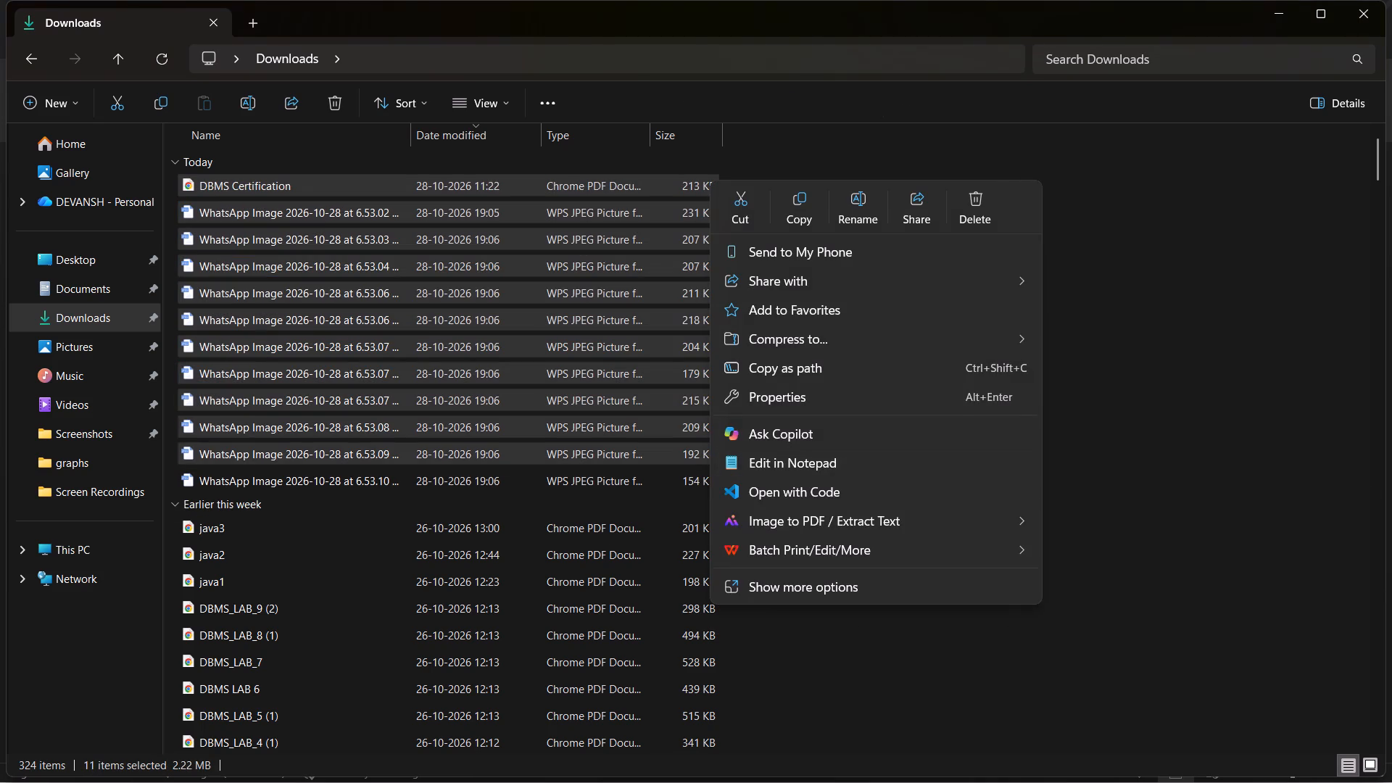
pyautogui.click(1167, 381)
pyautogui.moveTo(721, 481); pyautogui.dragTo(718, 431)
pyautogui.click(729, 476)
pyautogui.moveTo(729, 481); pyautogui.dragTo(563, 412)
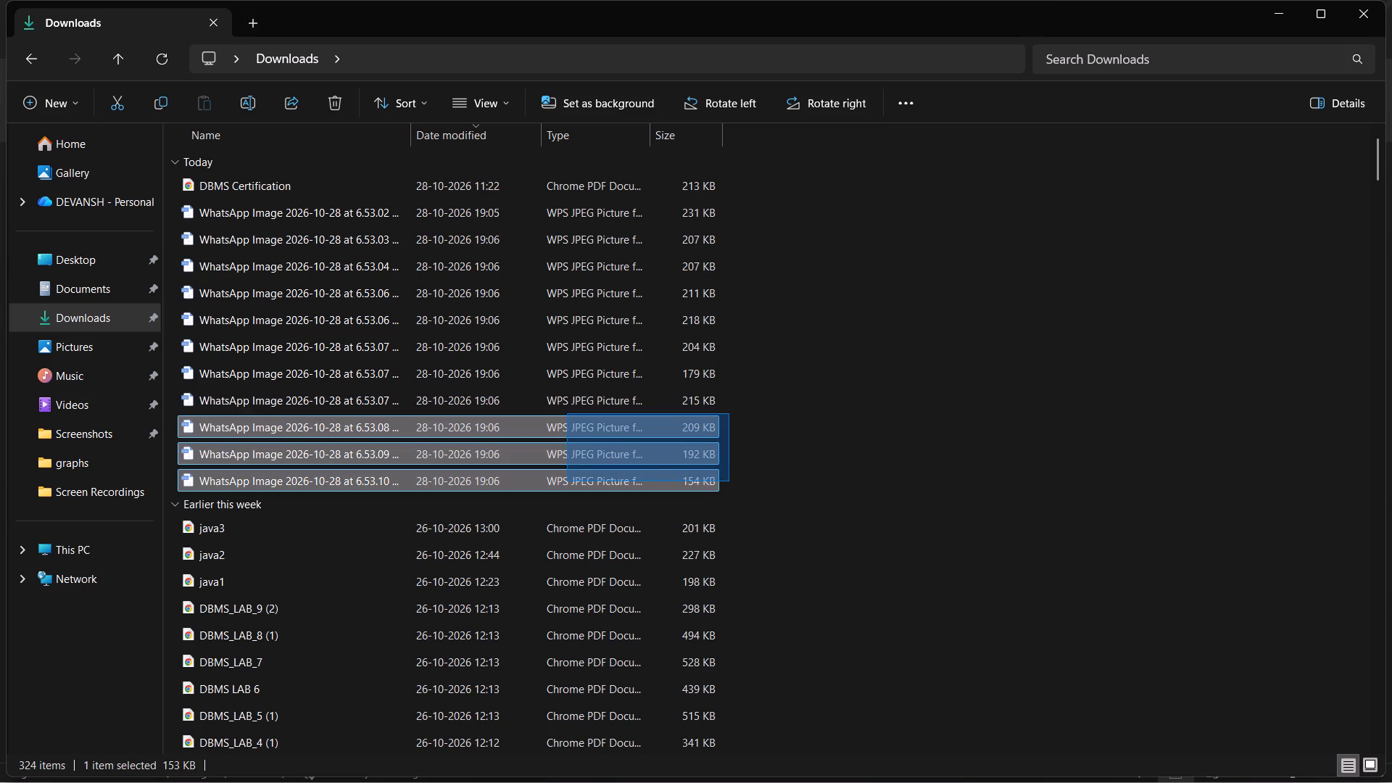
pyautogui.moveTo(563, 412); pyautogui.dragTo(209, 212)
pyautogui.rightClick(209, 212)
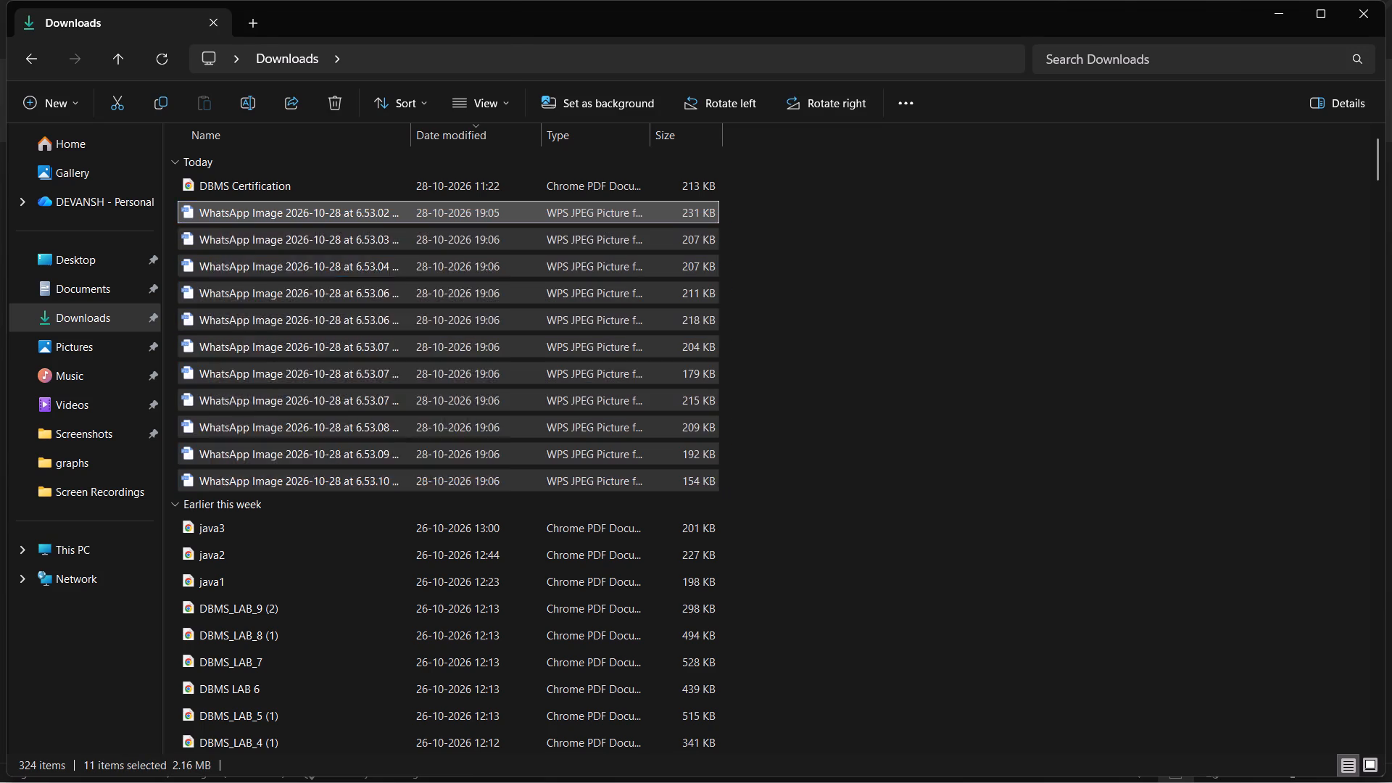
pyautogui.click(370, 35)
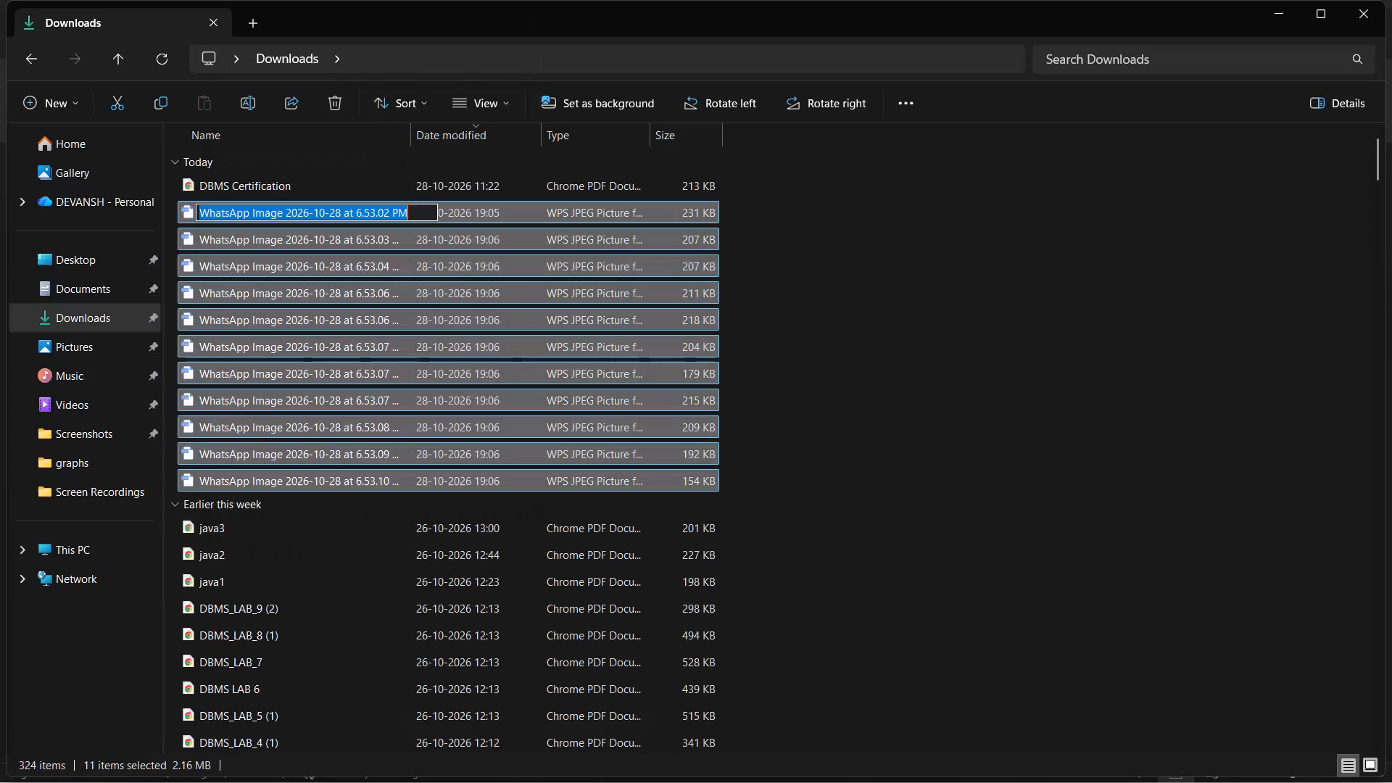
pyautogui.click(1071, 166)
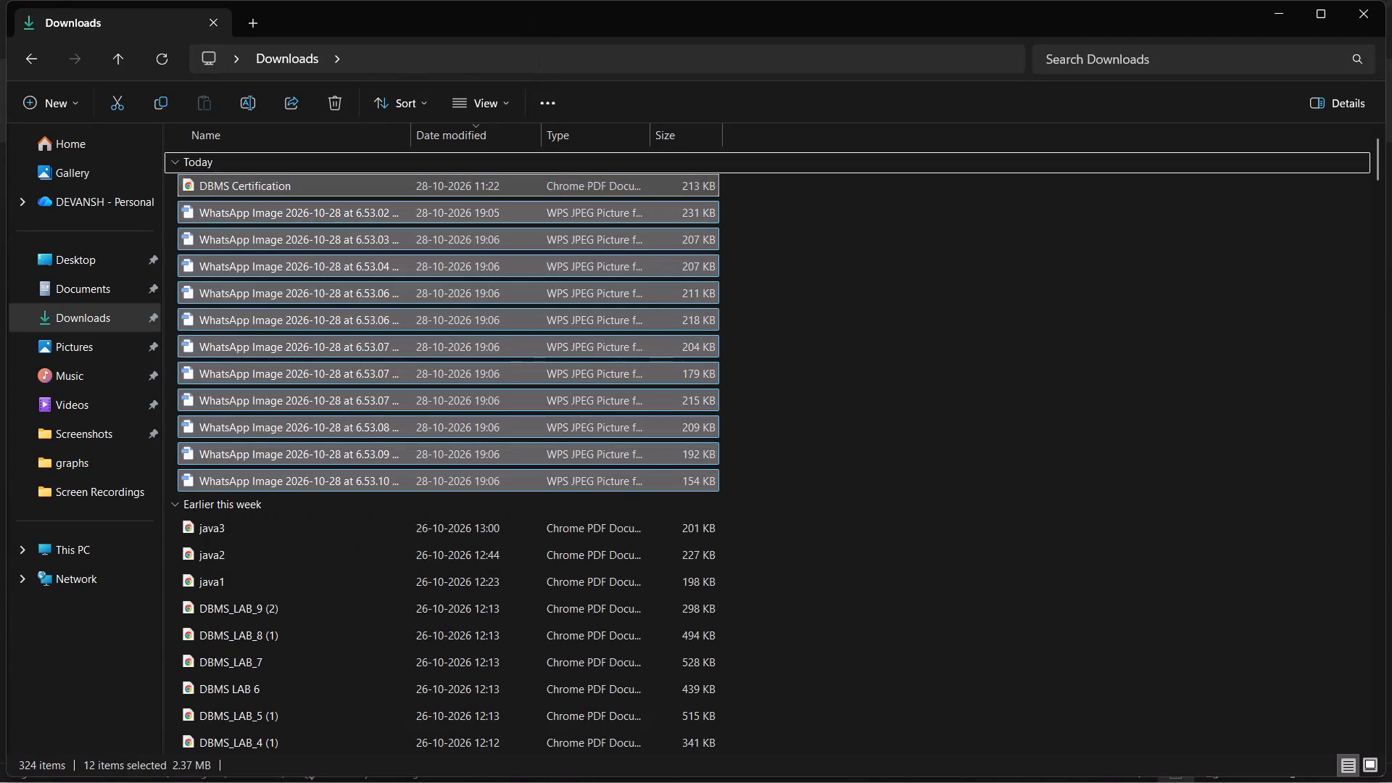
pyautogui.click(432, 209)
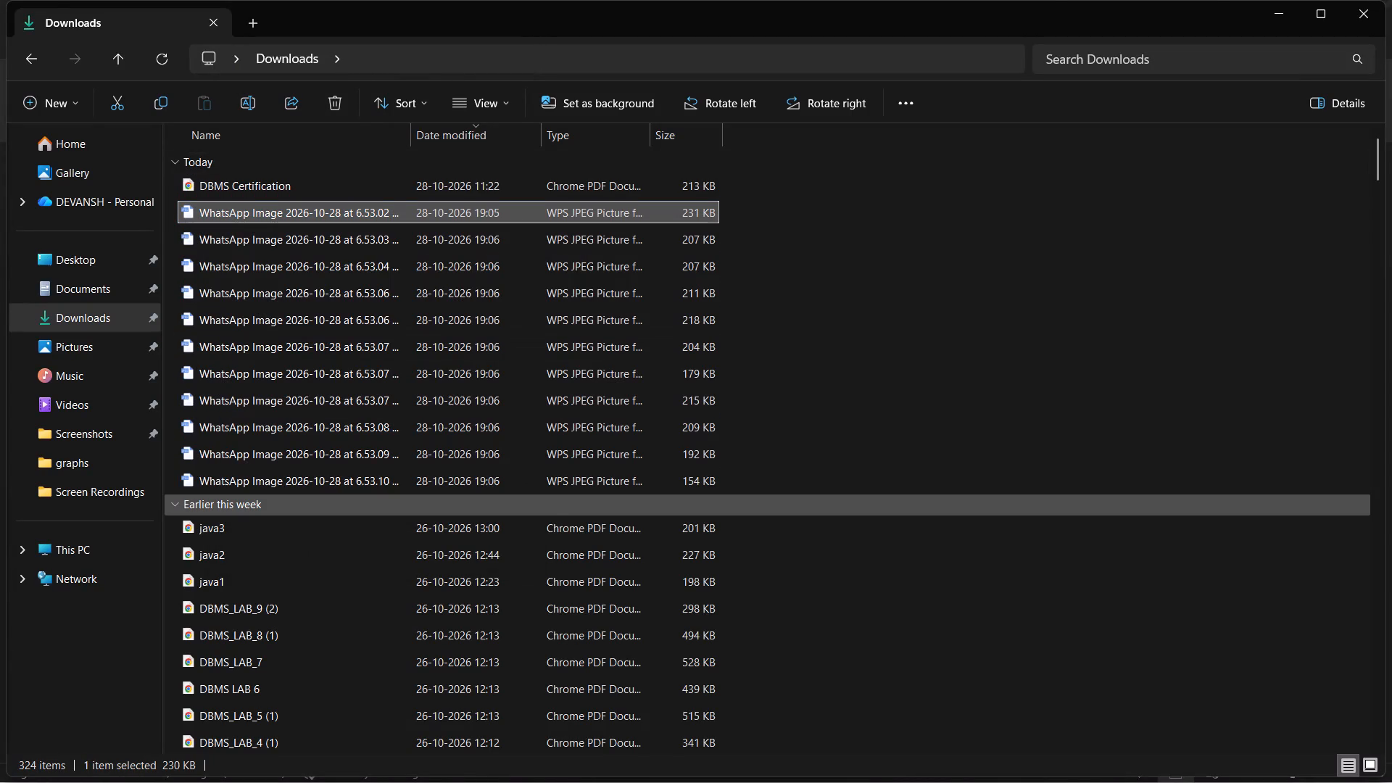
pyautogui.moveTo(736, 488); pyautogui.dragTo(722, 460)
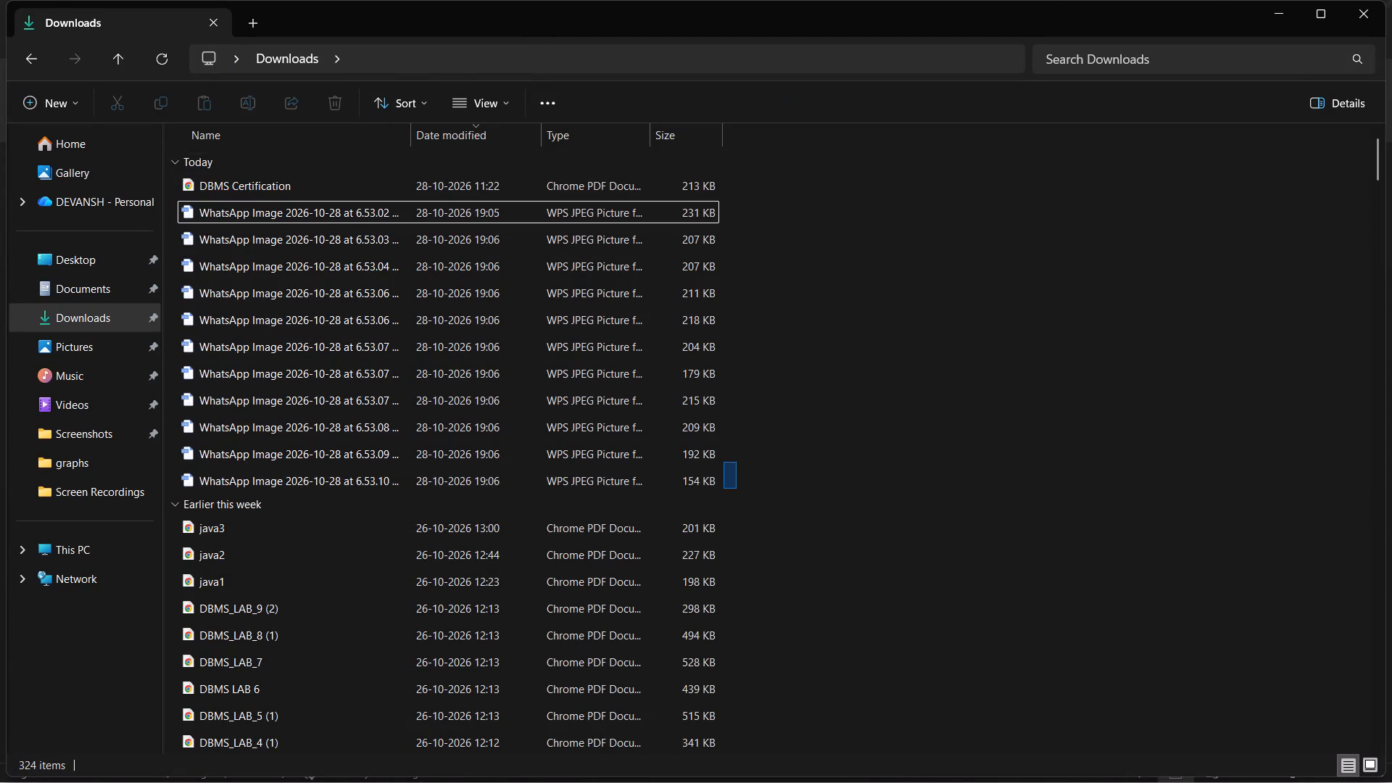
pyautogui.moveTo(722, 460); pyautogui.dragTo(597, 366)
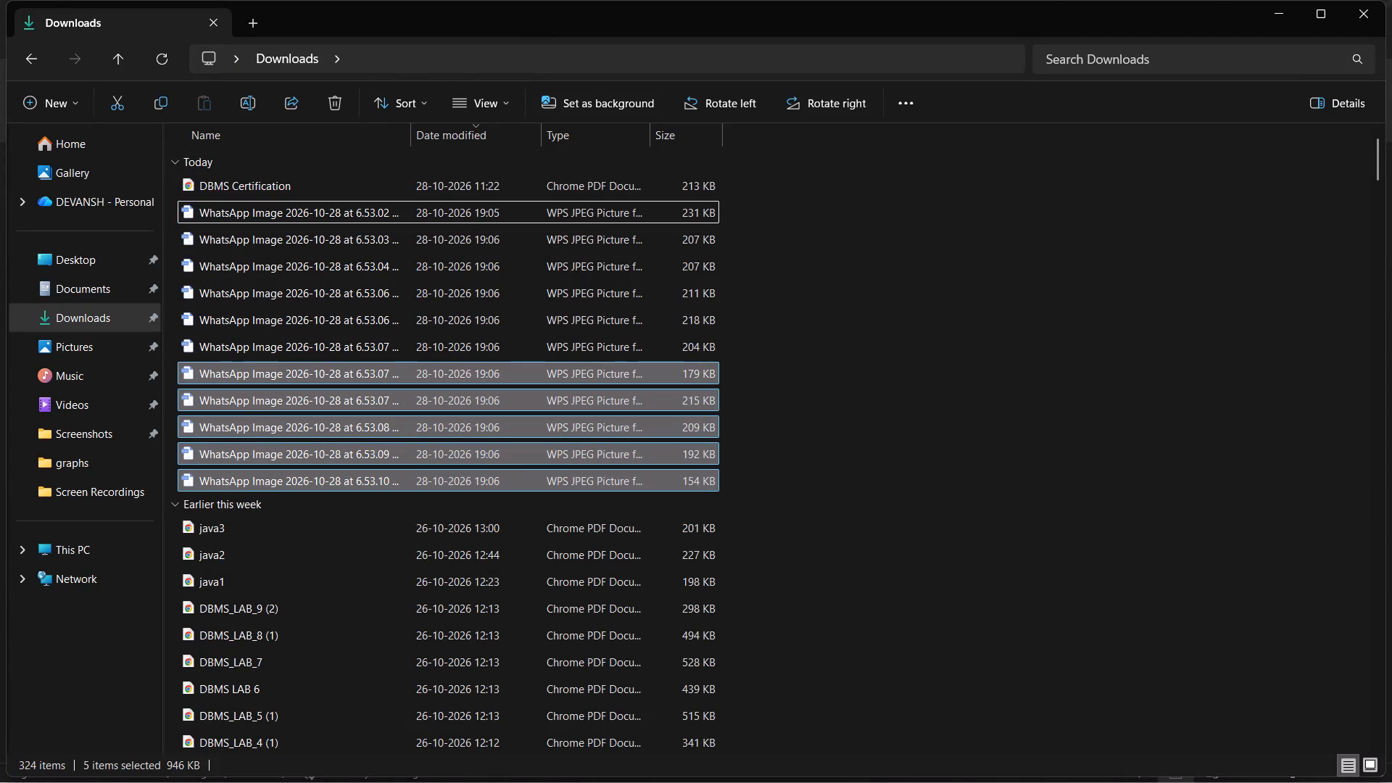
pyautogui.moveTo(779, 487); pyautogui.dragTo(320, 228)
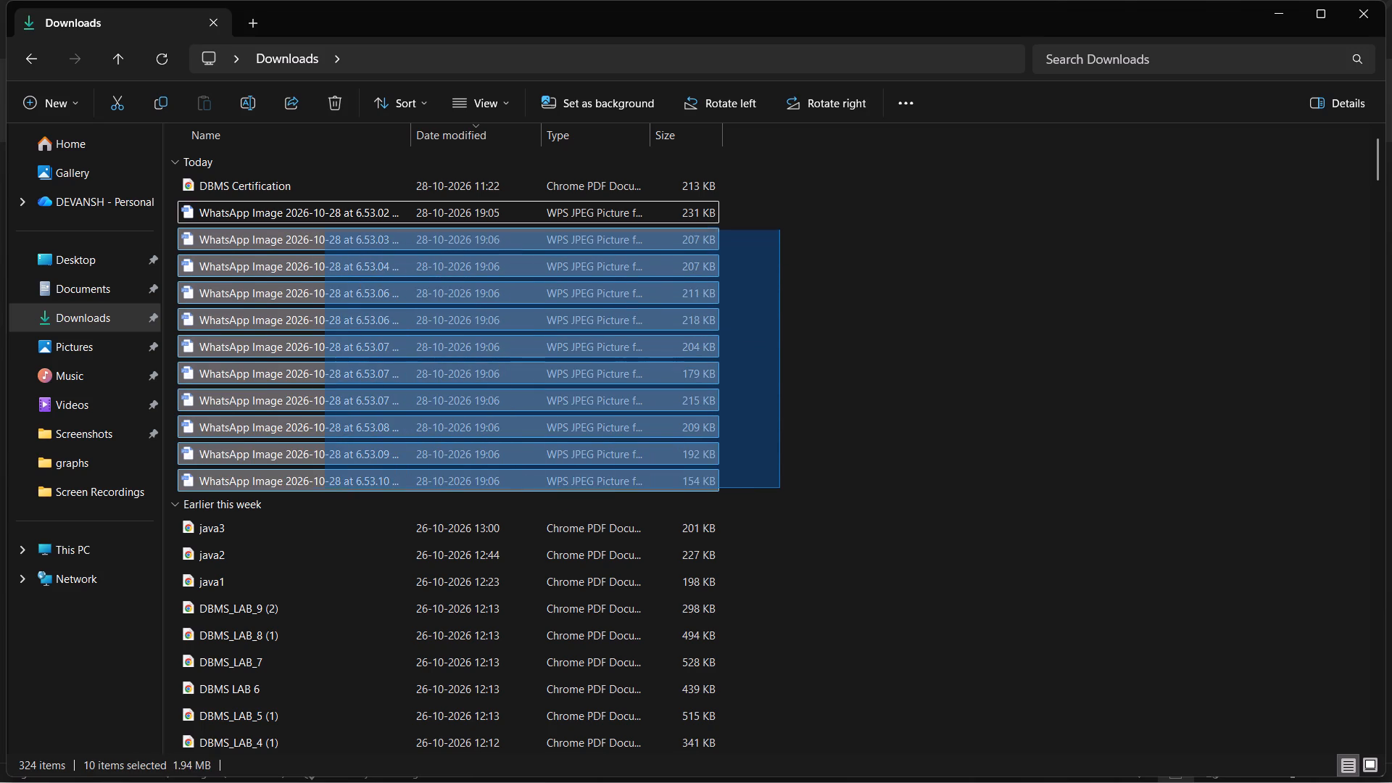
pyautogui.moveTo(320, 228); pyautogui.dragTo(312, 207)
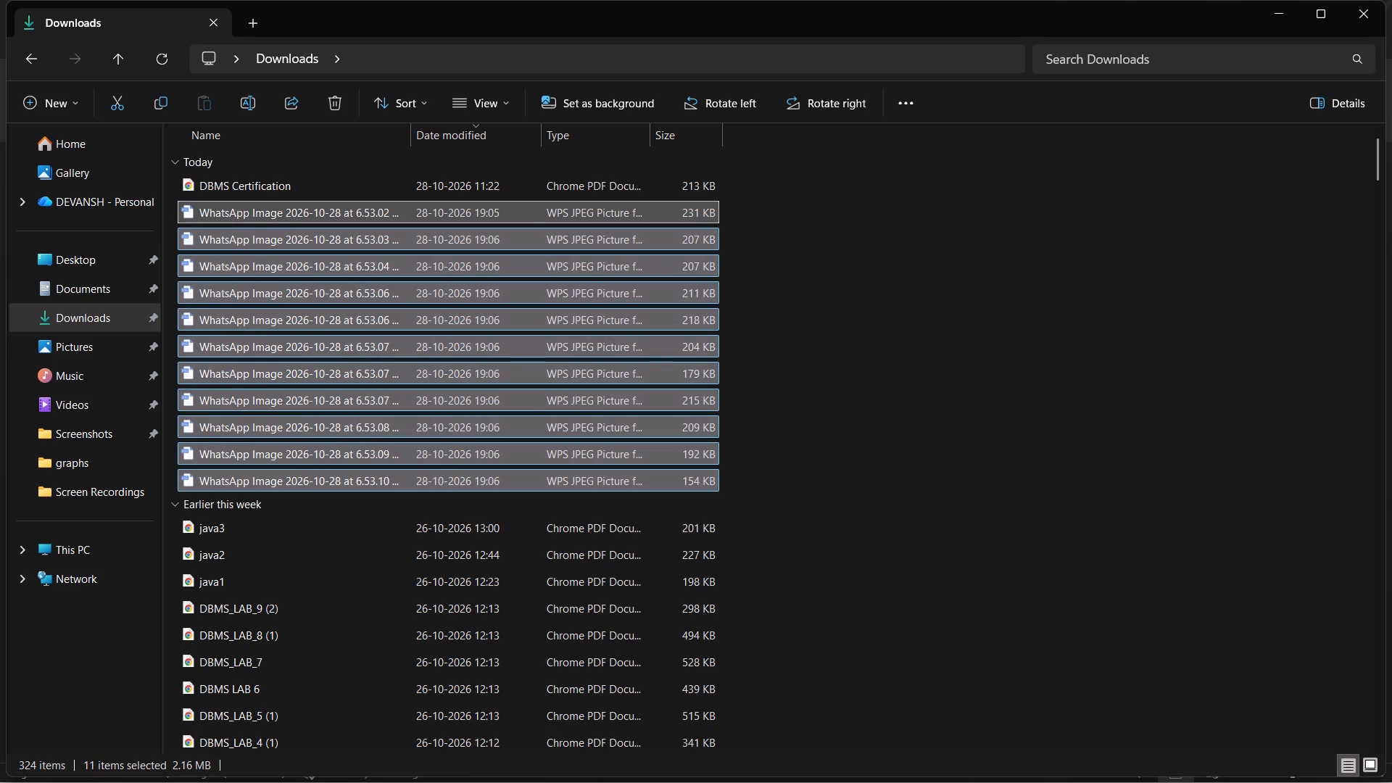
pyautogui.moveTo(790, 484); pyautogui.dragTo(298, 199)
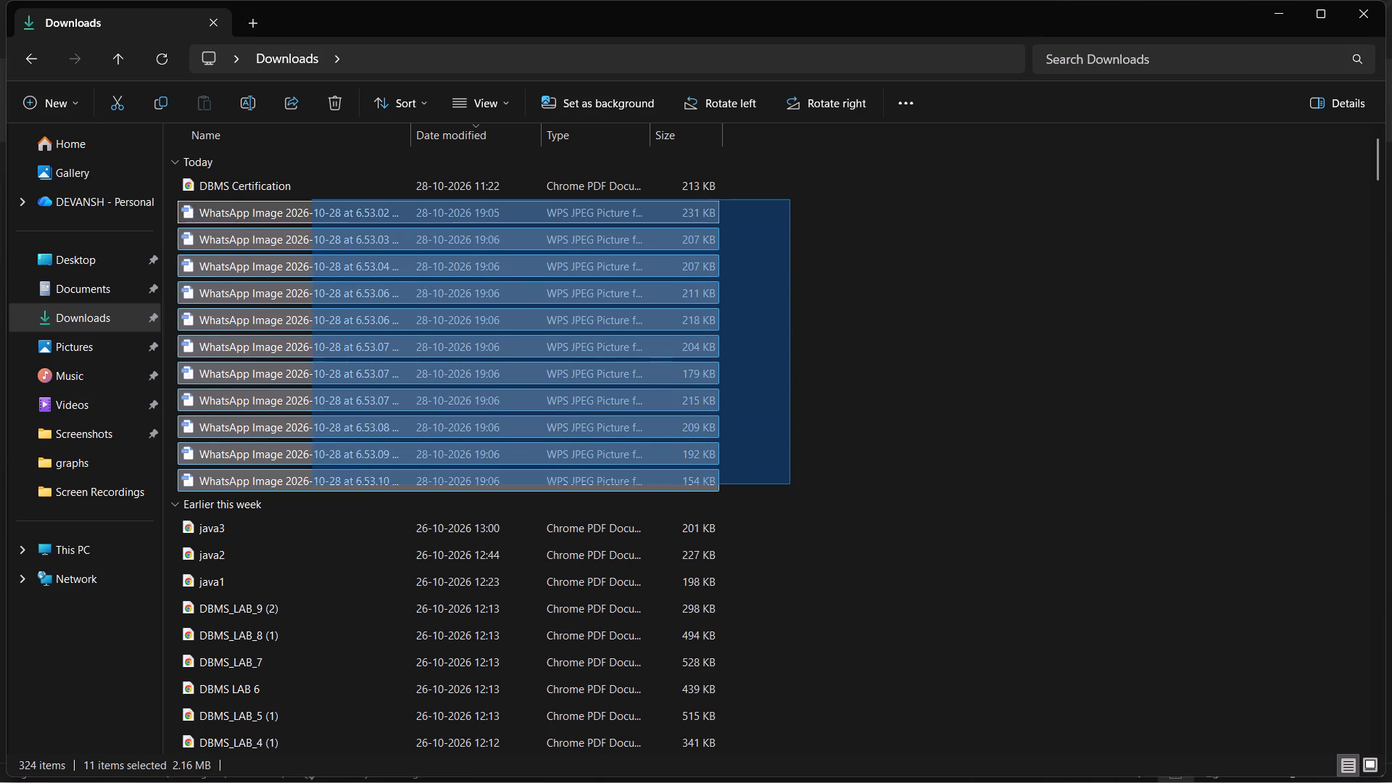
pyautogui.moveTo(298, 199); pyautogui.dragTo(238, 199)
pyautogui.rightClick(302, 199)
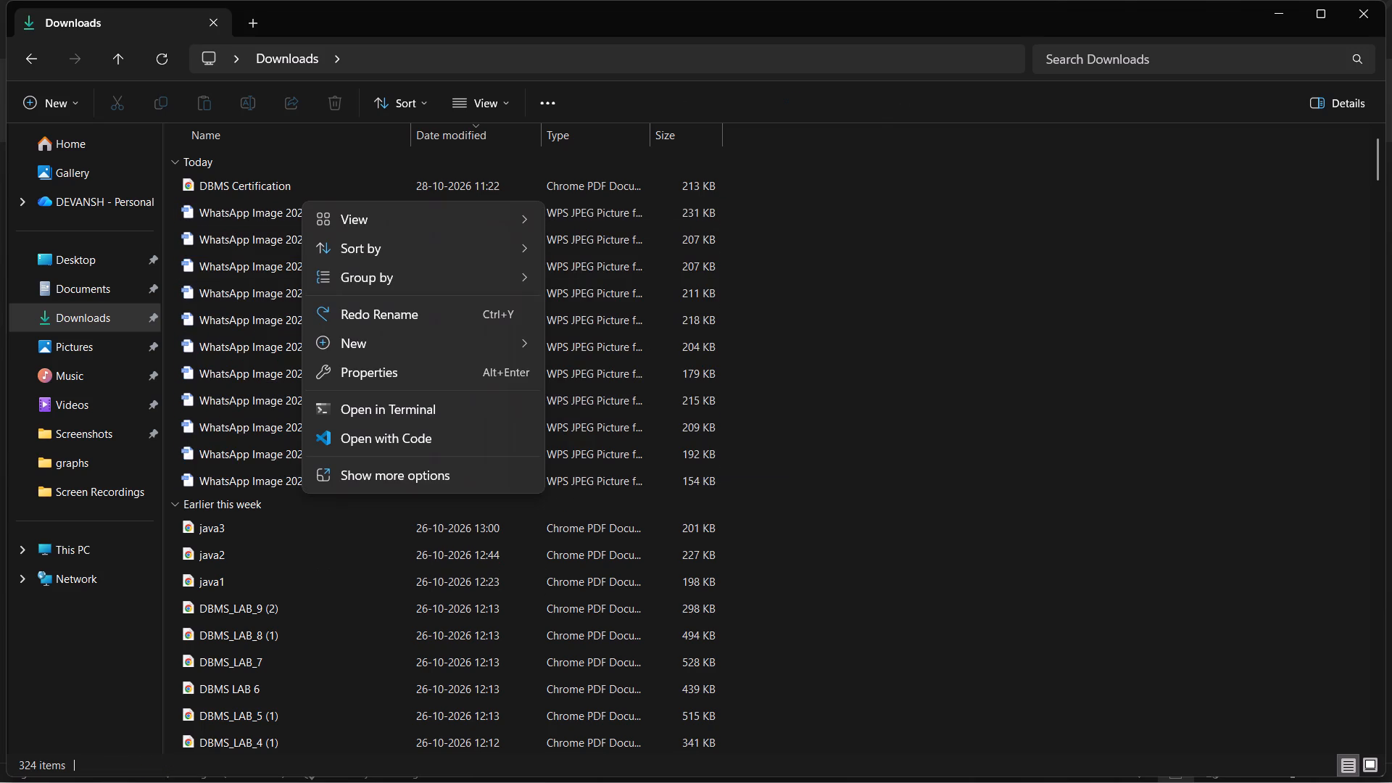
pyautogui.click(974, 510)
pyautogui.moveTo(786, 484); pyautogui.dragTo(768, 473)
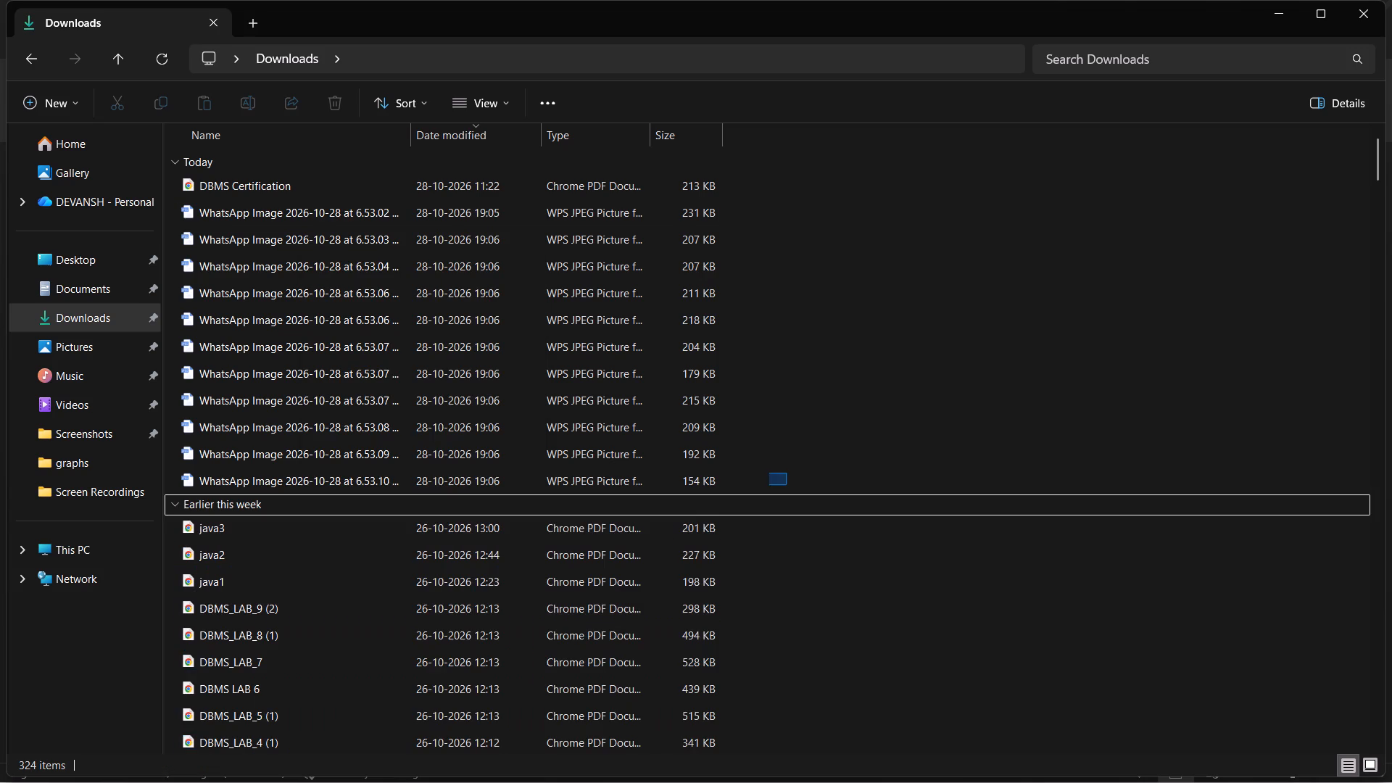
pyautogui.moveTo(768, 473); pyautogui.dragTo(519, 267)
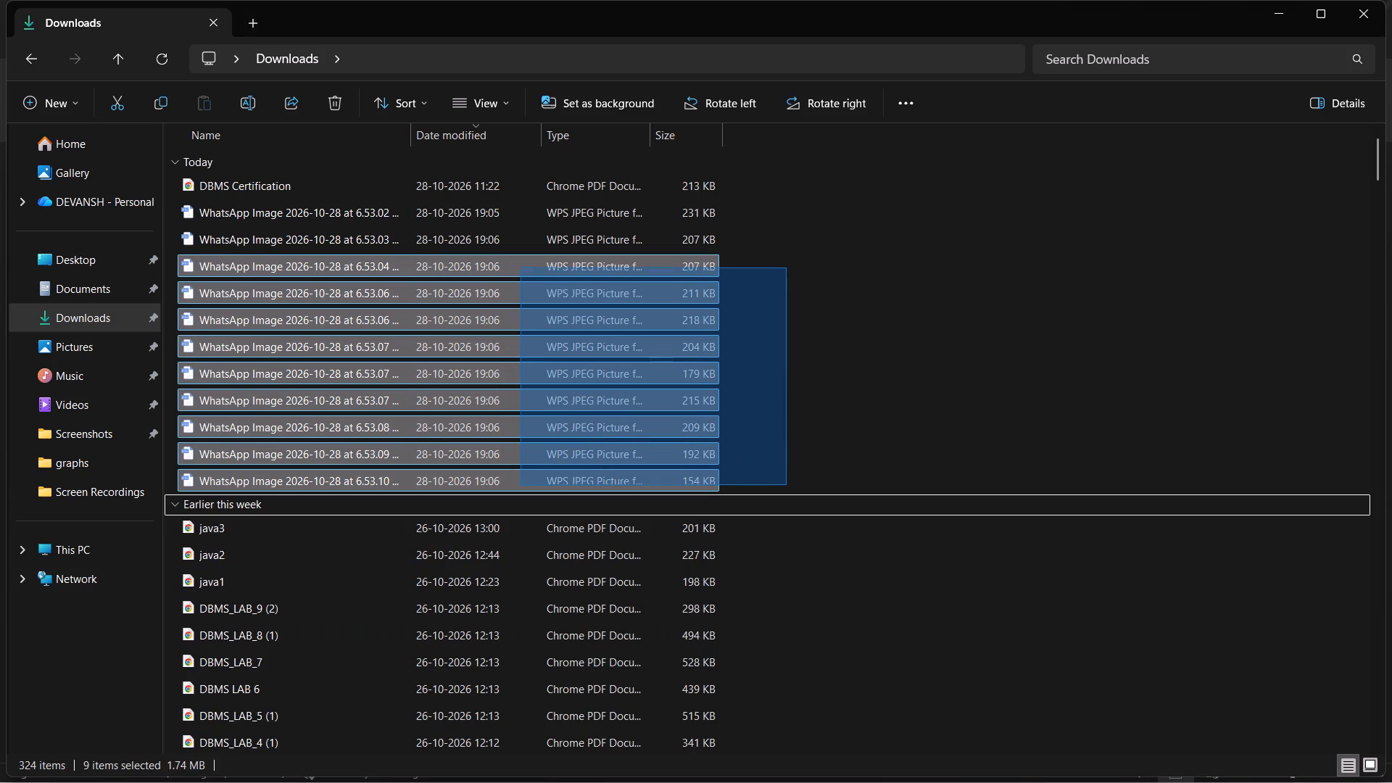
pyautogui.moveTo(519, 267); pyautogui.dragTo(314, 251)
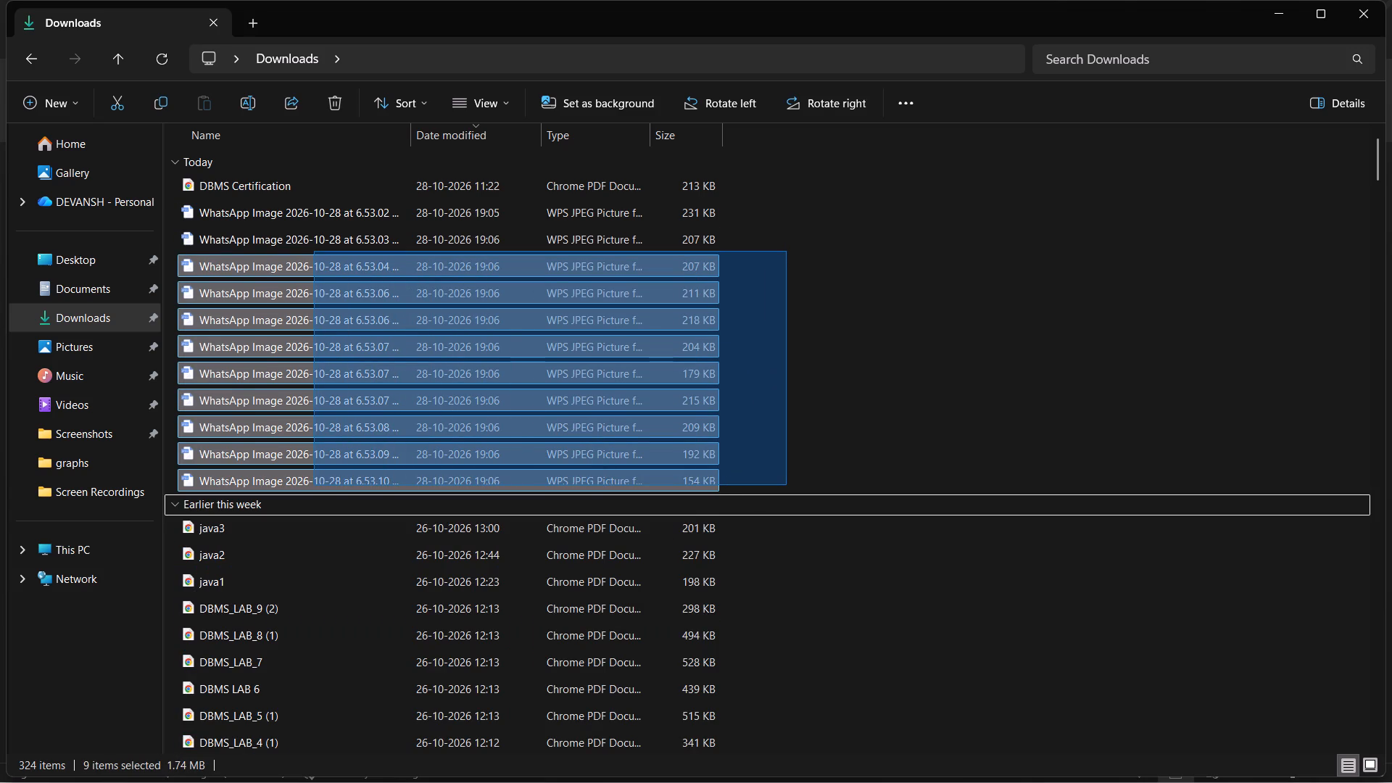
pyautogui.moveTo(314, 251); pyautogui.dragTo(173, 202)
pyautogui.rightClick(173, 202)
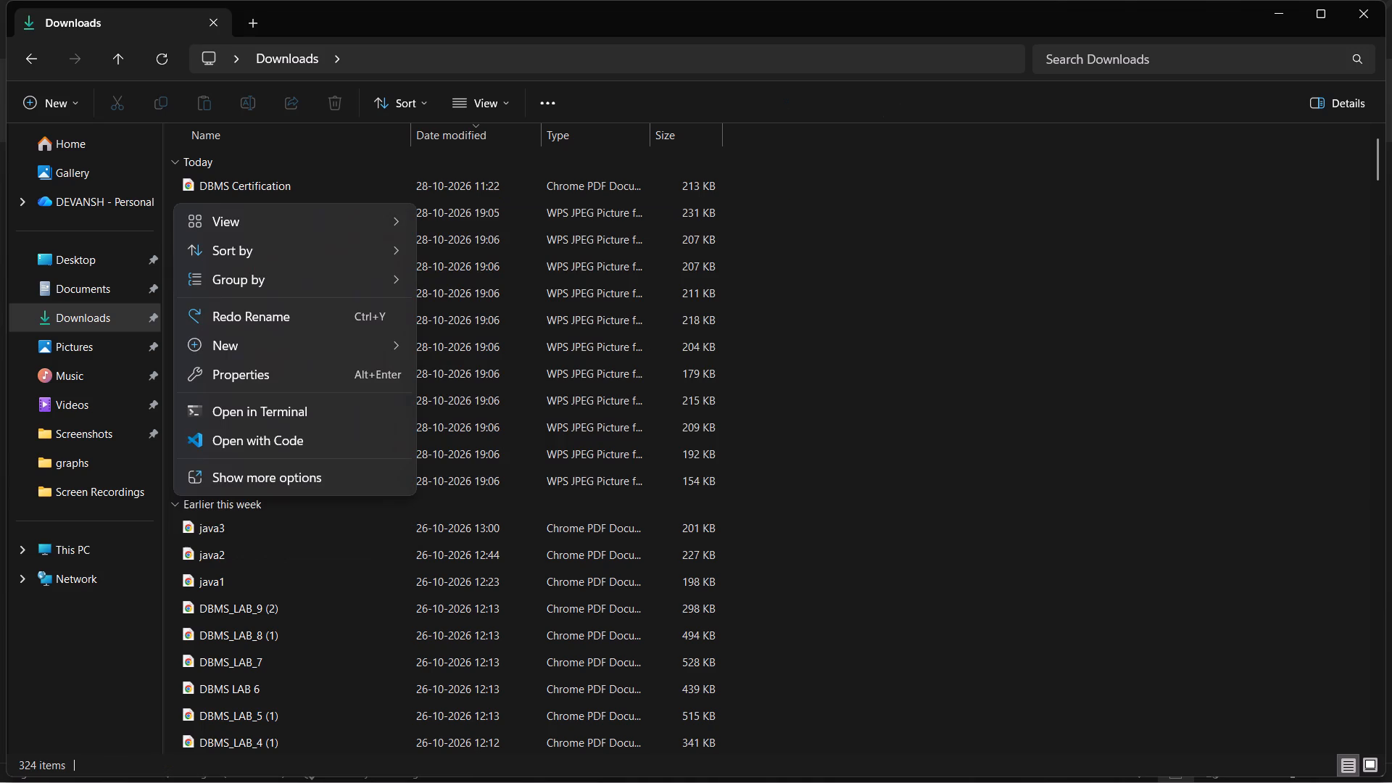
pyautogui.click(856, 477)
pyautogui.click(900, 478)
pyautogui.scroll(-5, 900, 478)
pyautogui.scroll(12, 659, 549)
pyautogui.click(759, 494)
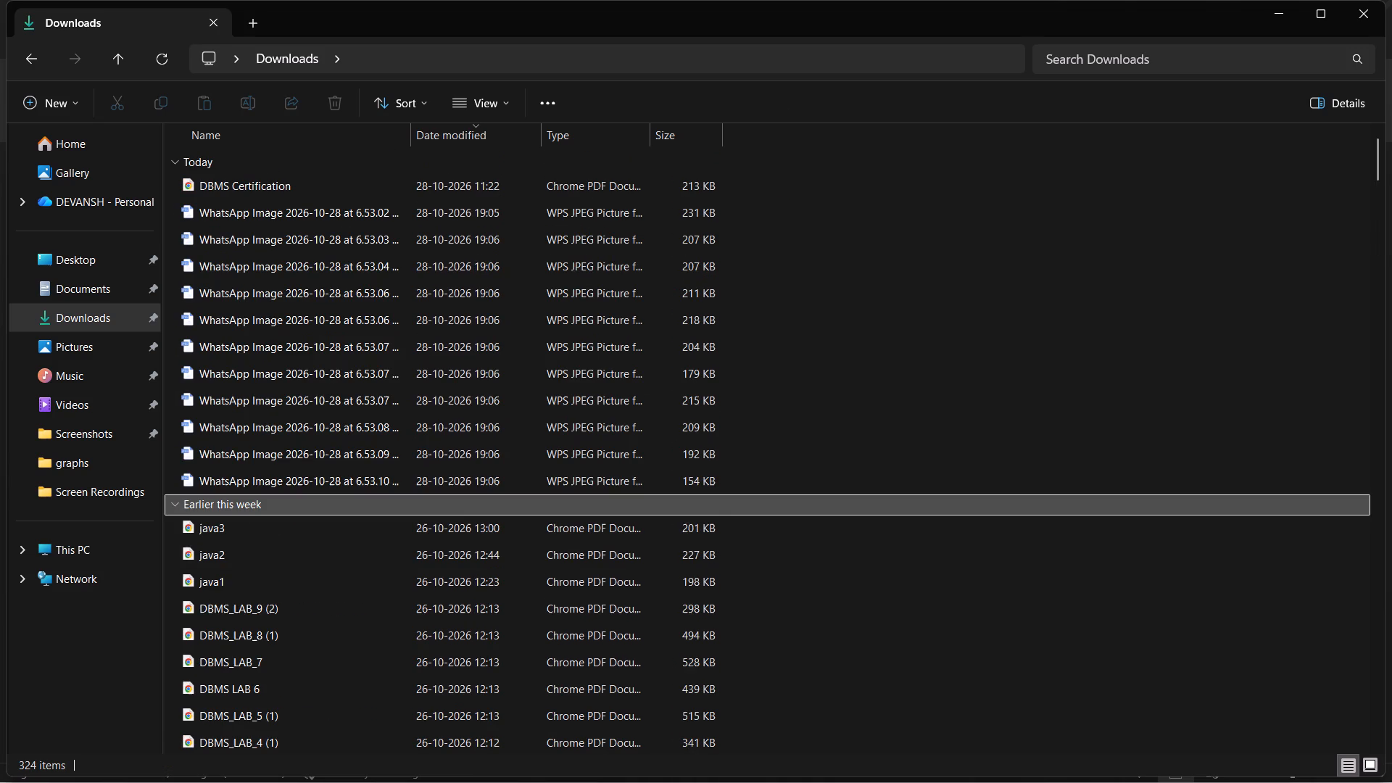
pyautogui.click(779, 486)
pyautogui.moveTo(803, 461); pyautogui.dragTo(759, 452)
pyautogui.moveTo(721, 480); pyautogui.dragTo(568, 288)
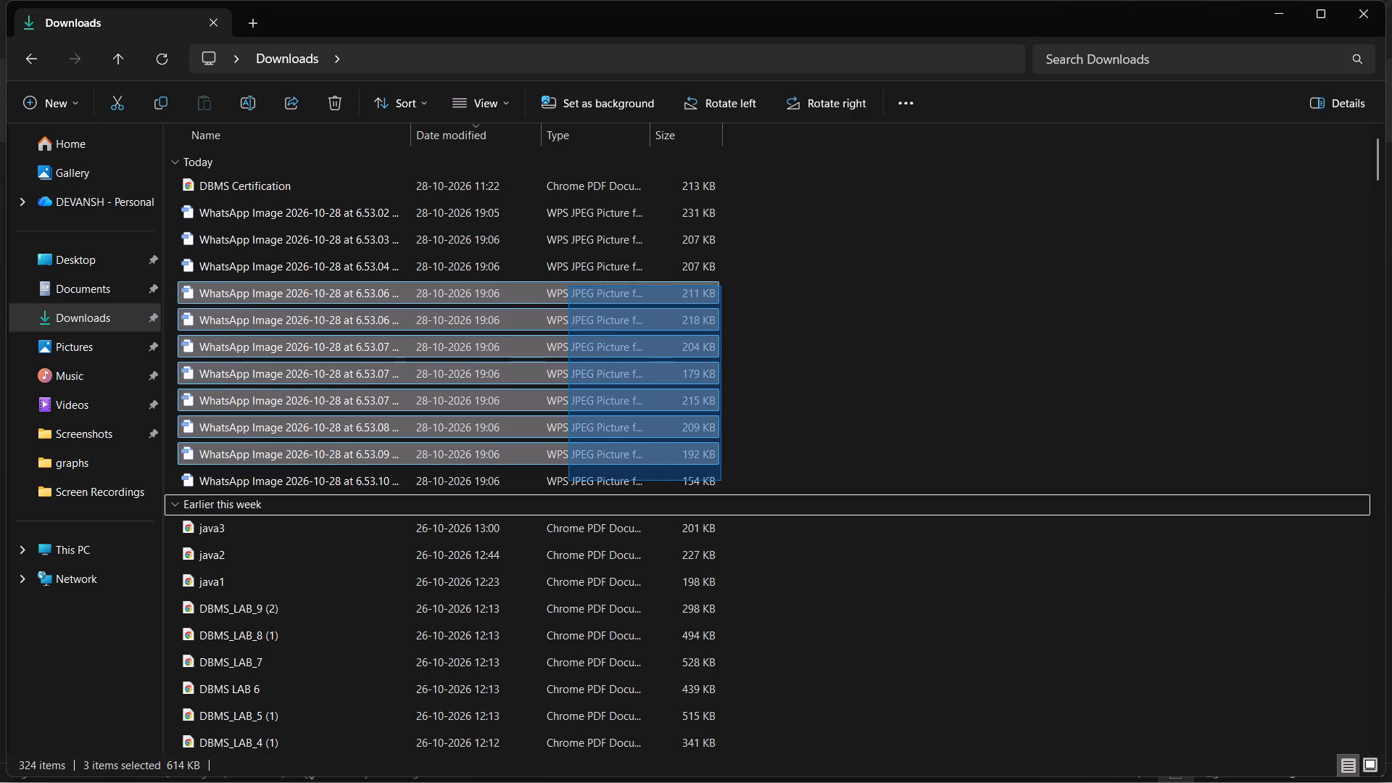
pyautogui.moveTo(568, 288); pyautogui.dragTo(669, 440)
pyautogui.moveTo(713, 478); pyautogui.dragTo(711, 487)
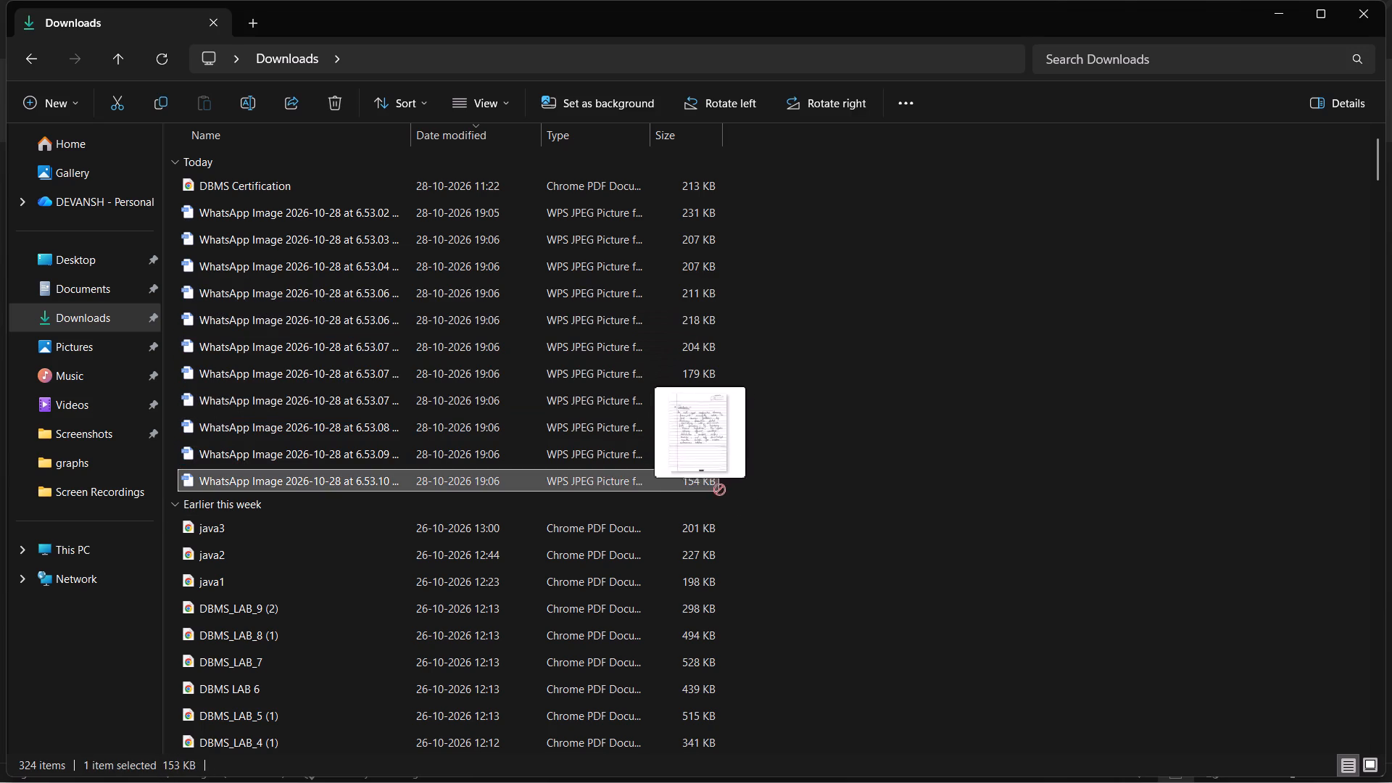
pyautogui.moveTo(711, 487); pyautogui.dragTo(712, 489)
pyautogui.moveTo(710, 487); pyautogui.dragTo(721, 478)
# Batch-rename the eleven WhatsApp images in Downloads with the base name 1, numbered from the earliest image, 6.53.02 PM.
pyautogui.moveTo(734, 482); pyautogui.dragTo(627, 379)
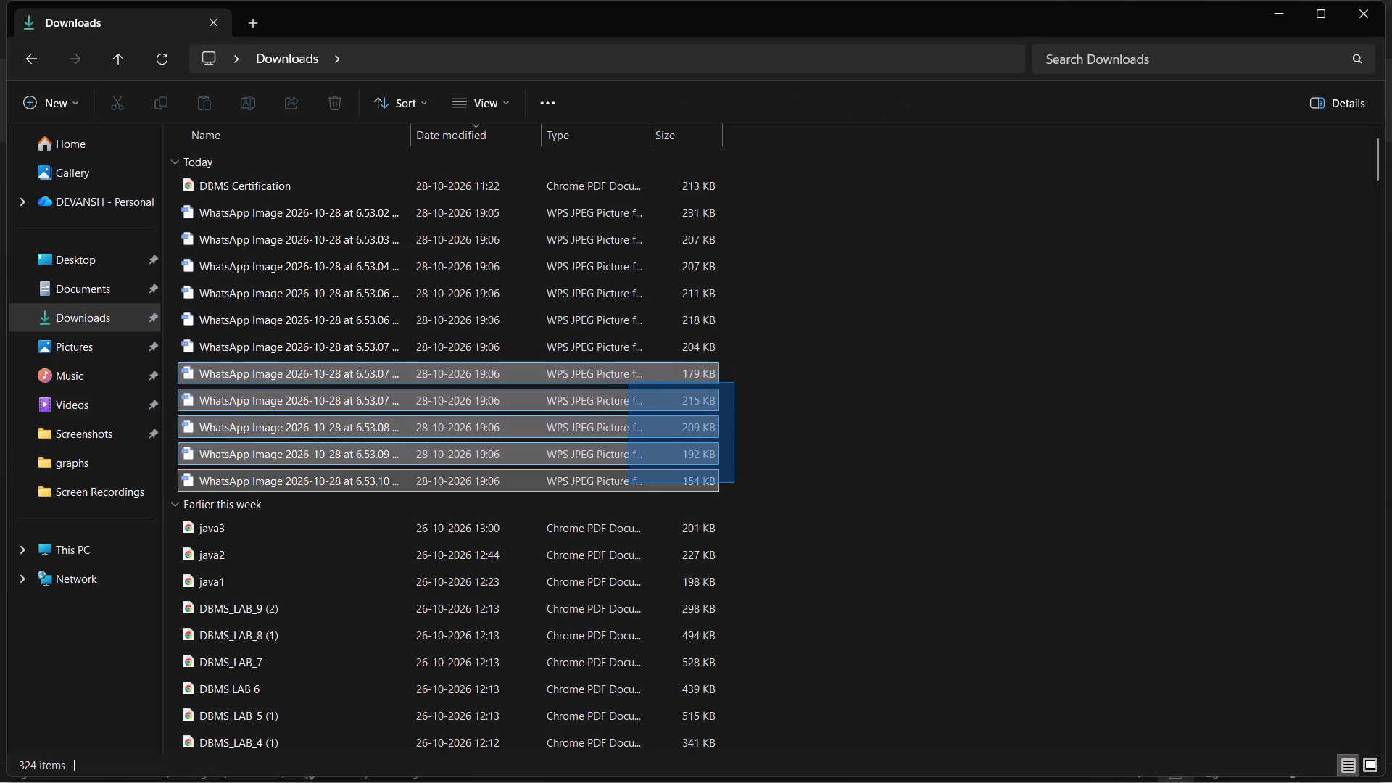
pyautogui.moveTo(627, 379); pyautogui.dragTo(453, 204)
pyautogui.rightClick(453, 204)
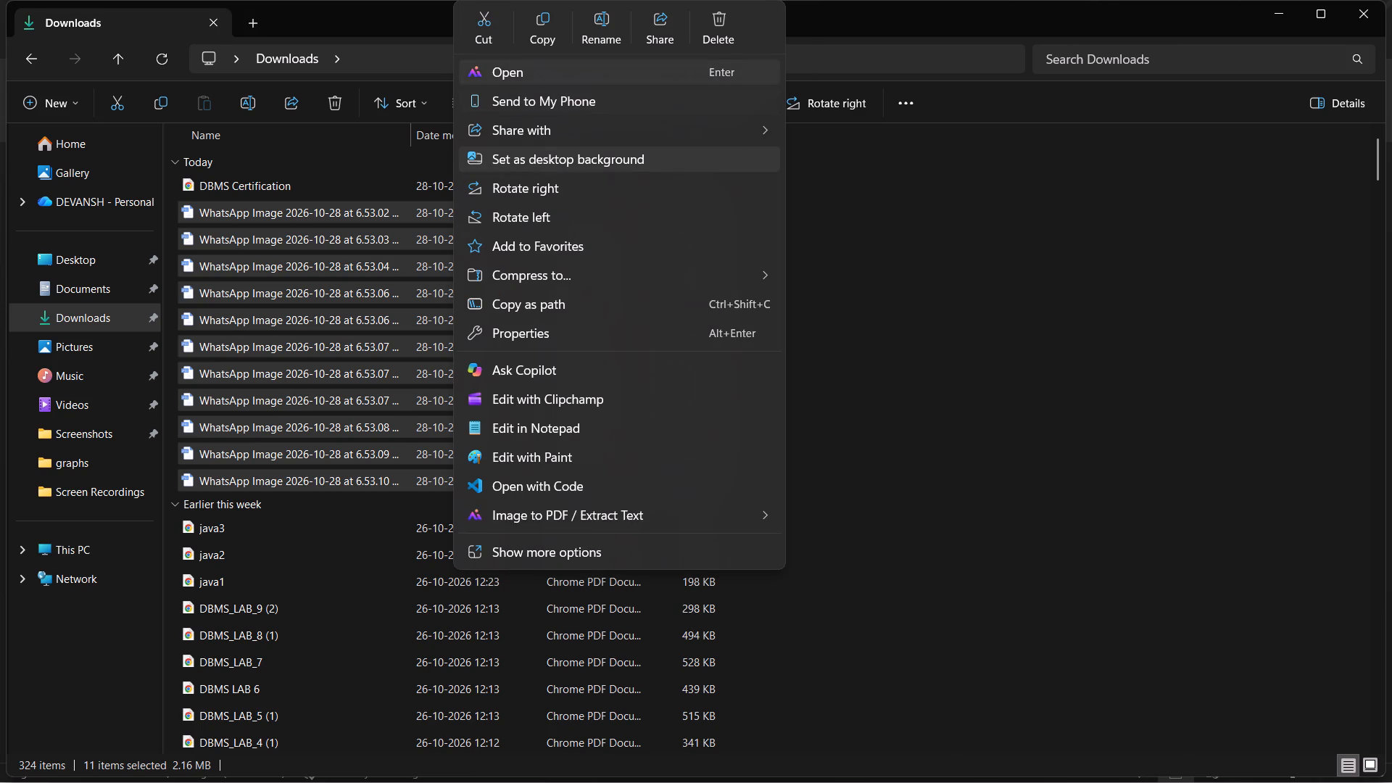
pyautogui.click(583, 43)
pyautogui.press('BackSpace')
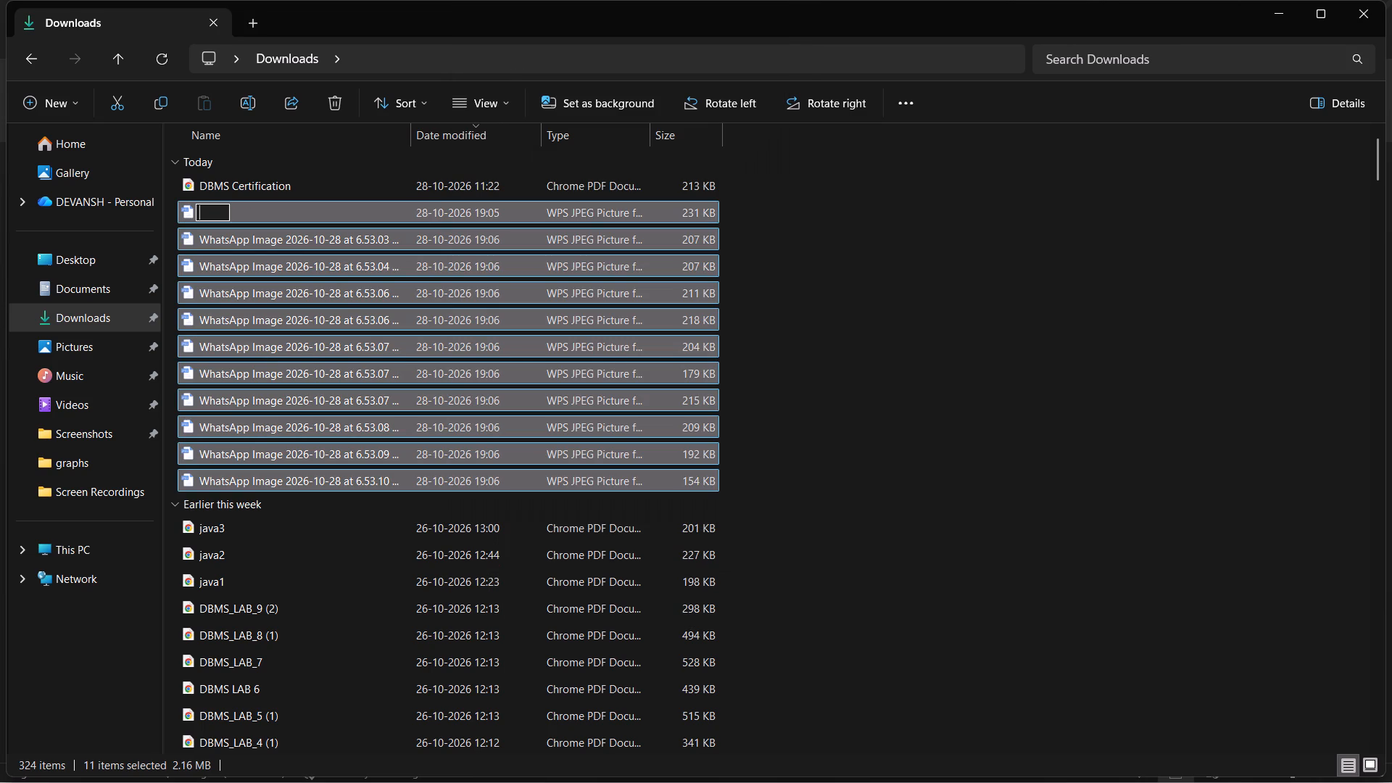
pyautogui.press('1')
pyautogui.press('Return')
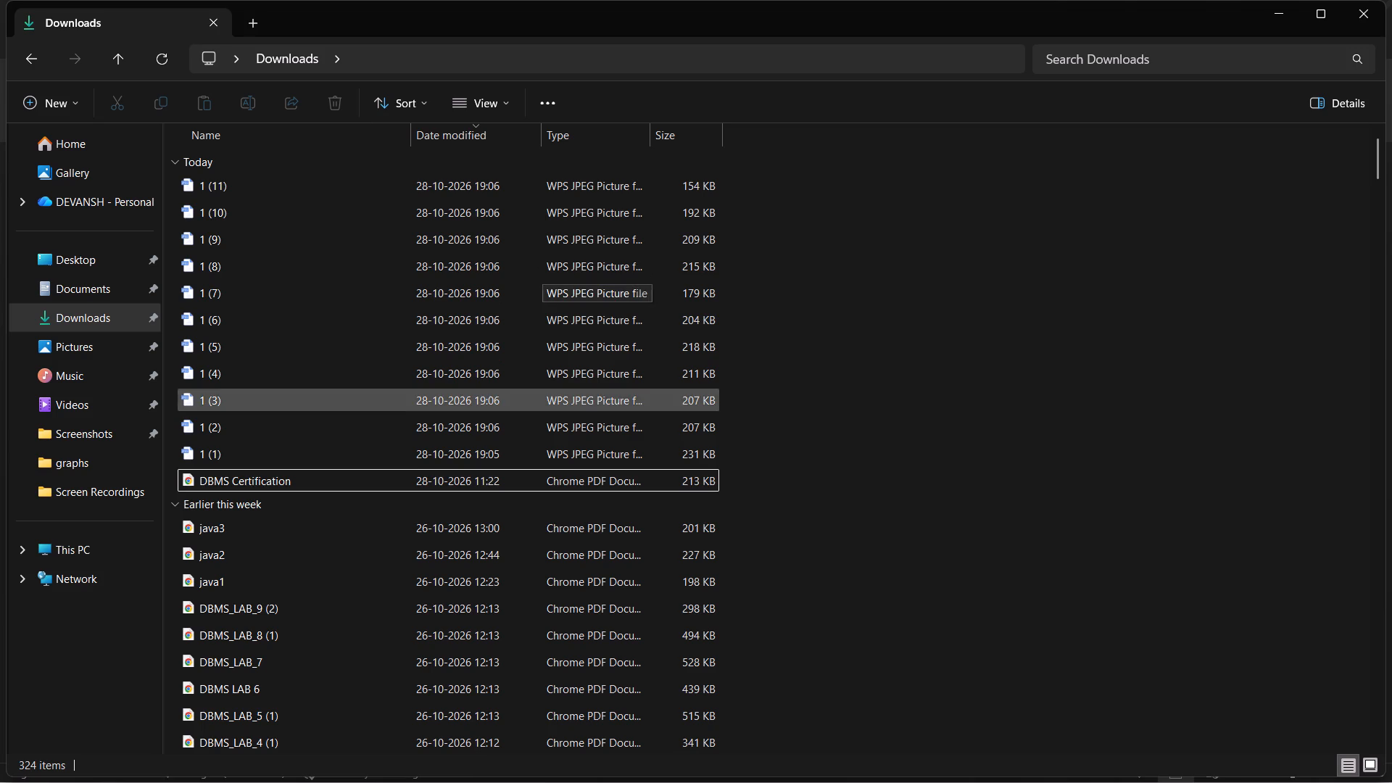
# Open the image 1 (11) in the image viewer to check which handwritten page it holds.
pyautogui.scroll(1, 717, 439)
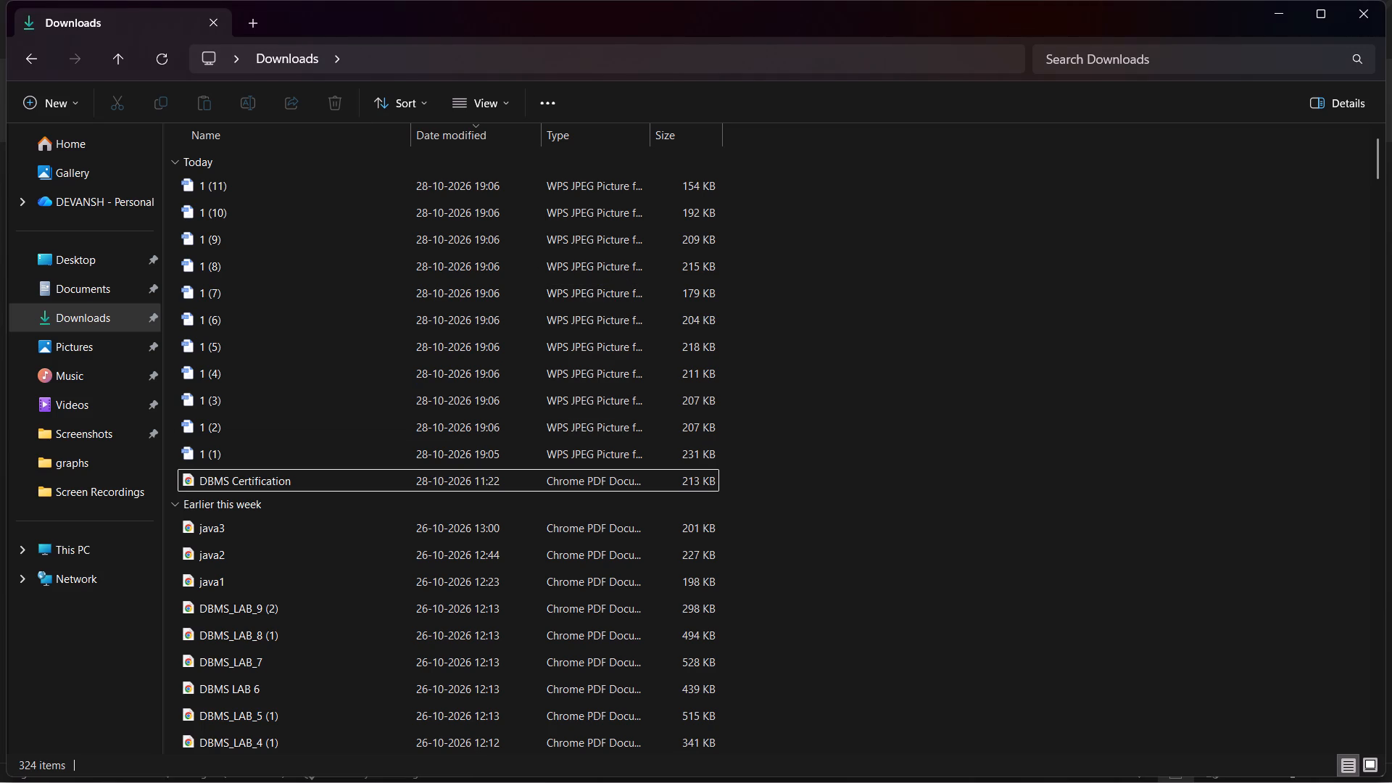
pyautogui.scroll(1, 717, 439)
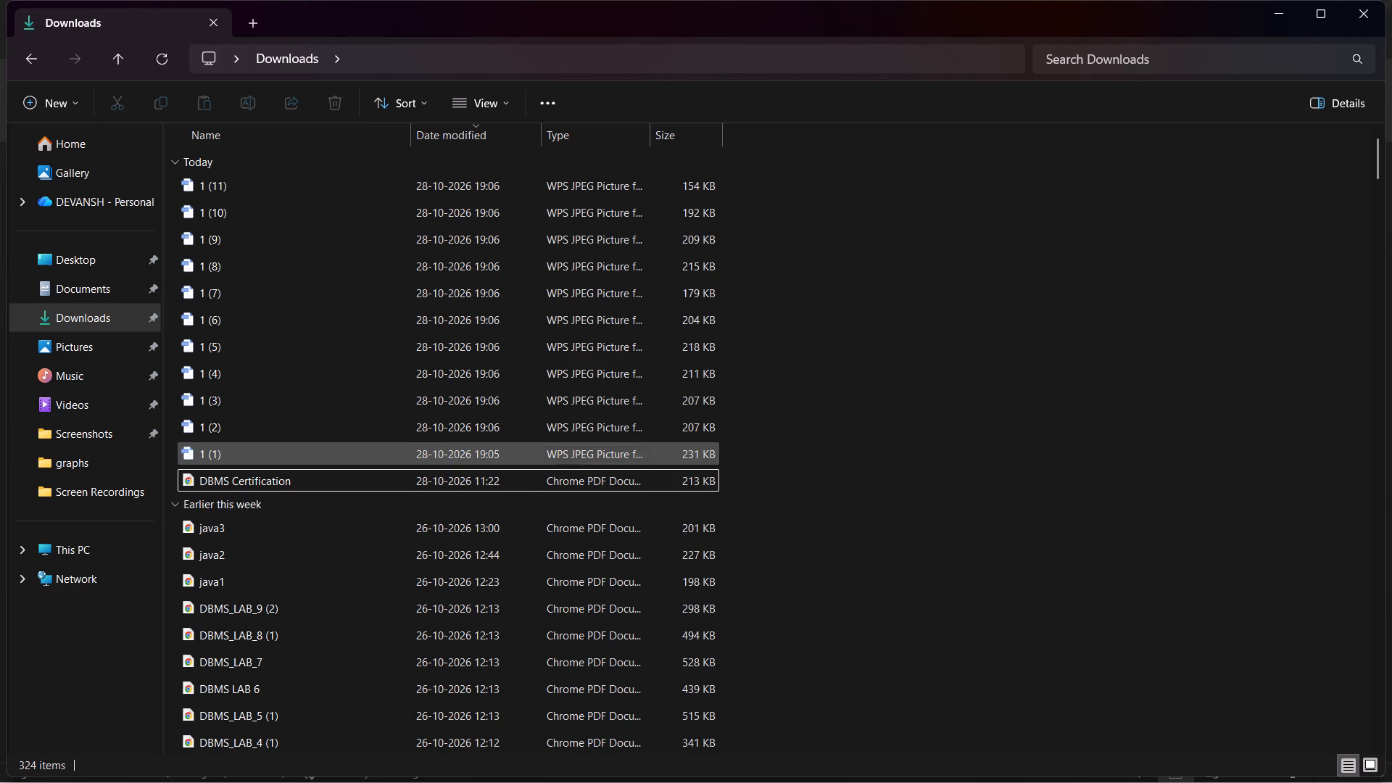
pyautogui.doubleClick(357, 187)
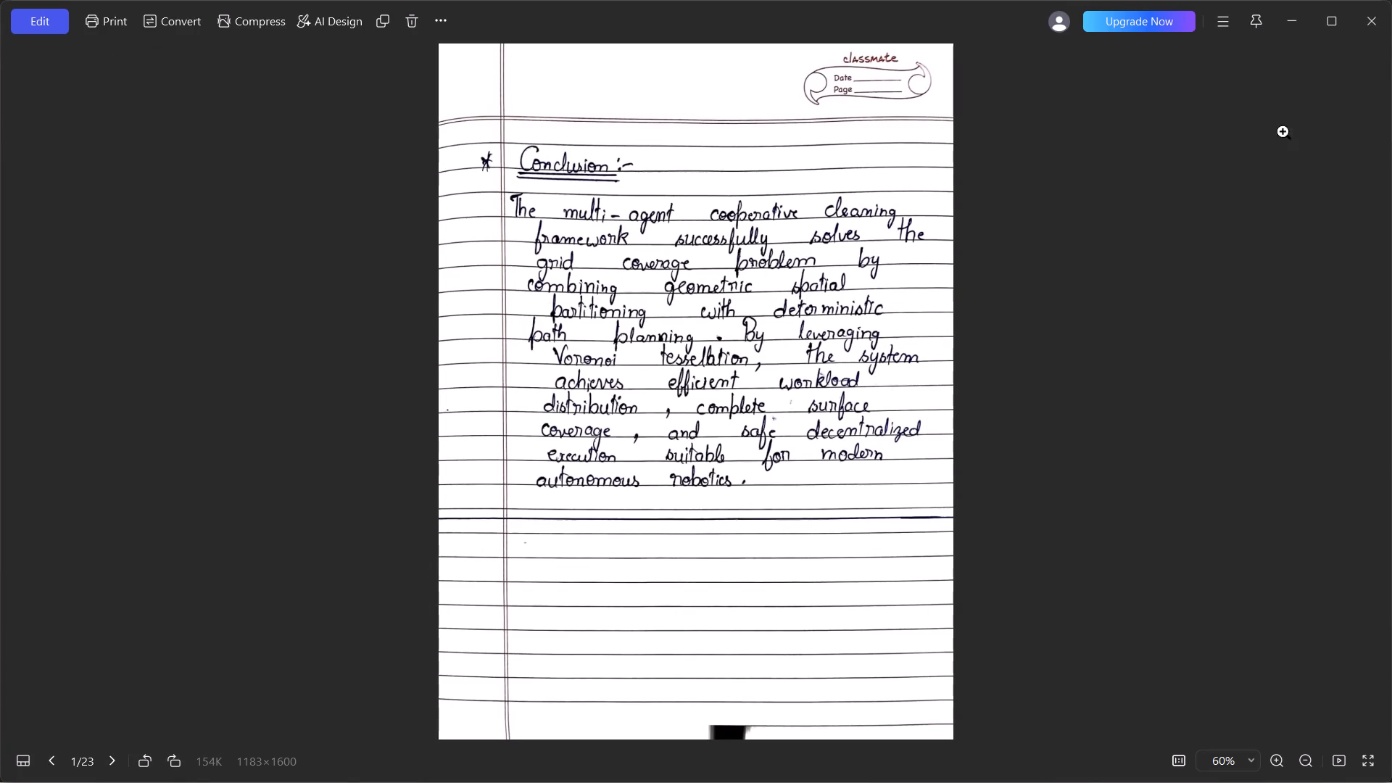
# Close the open Conclusion page, then view image 1 (1) from Downloads to check which handwritten page it holds.
pyautogui.click(1378, 24)
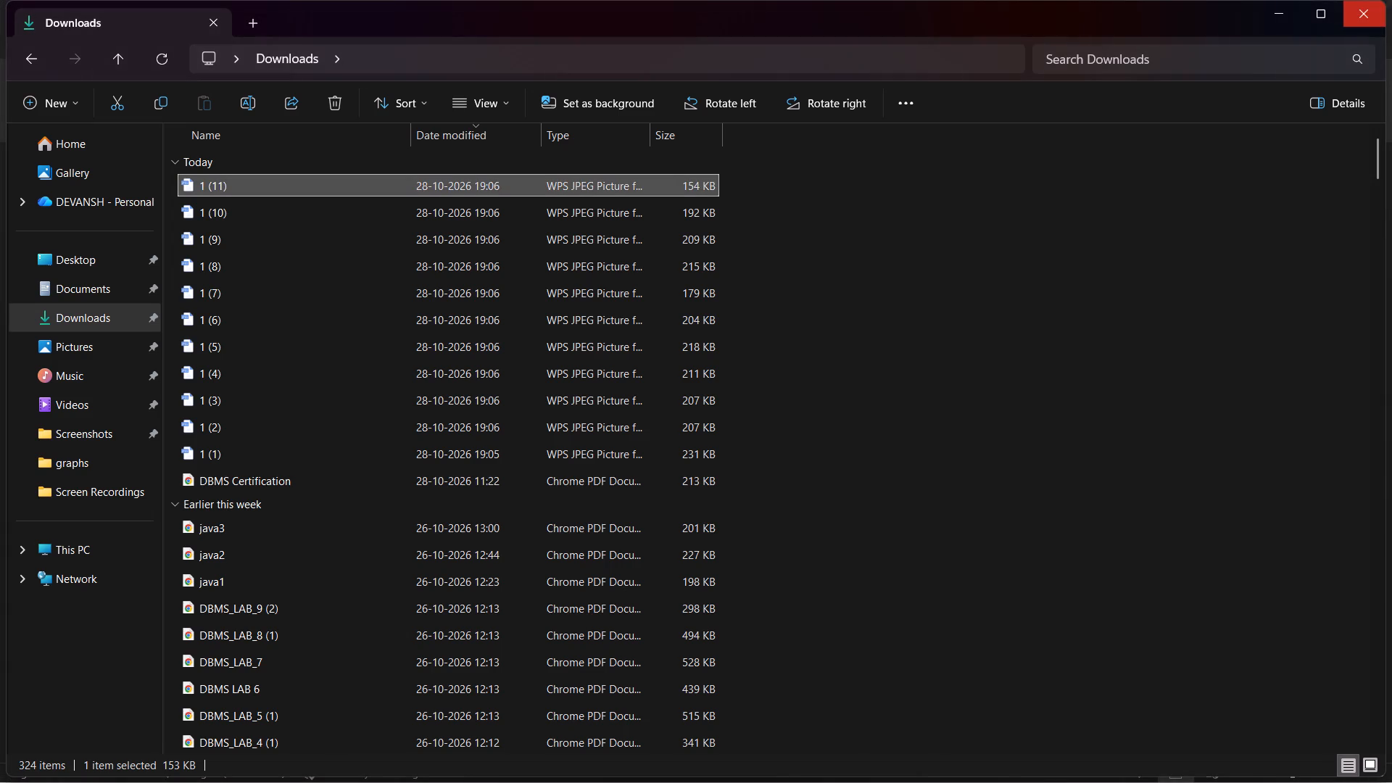
pyautogui.doubleClick(565, 452)
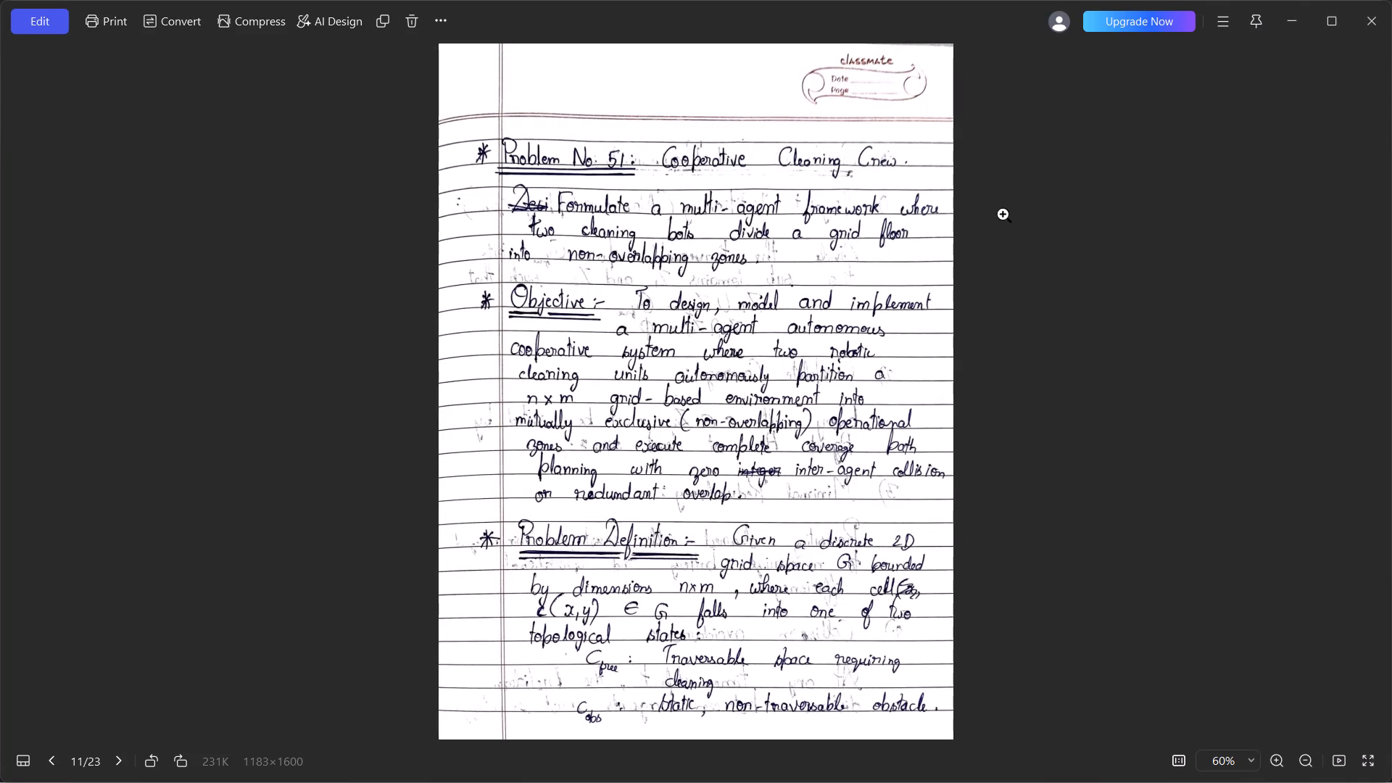
pyautogui.click(1375, 22)
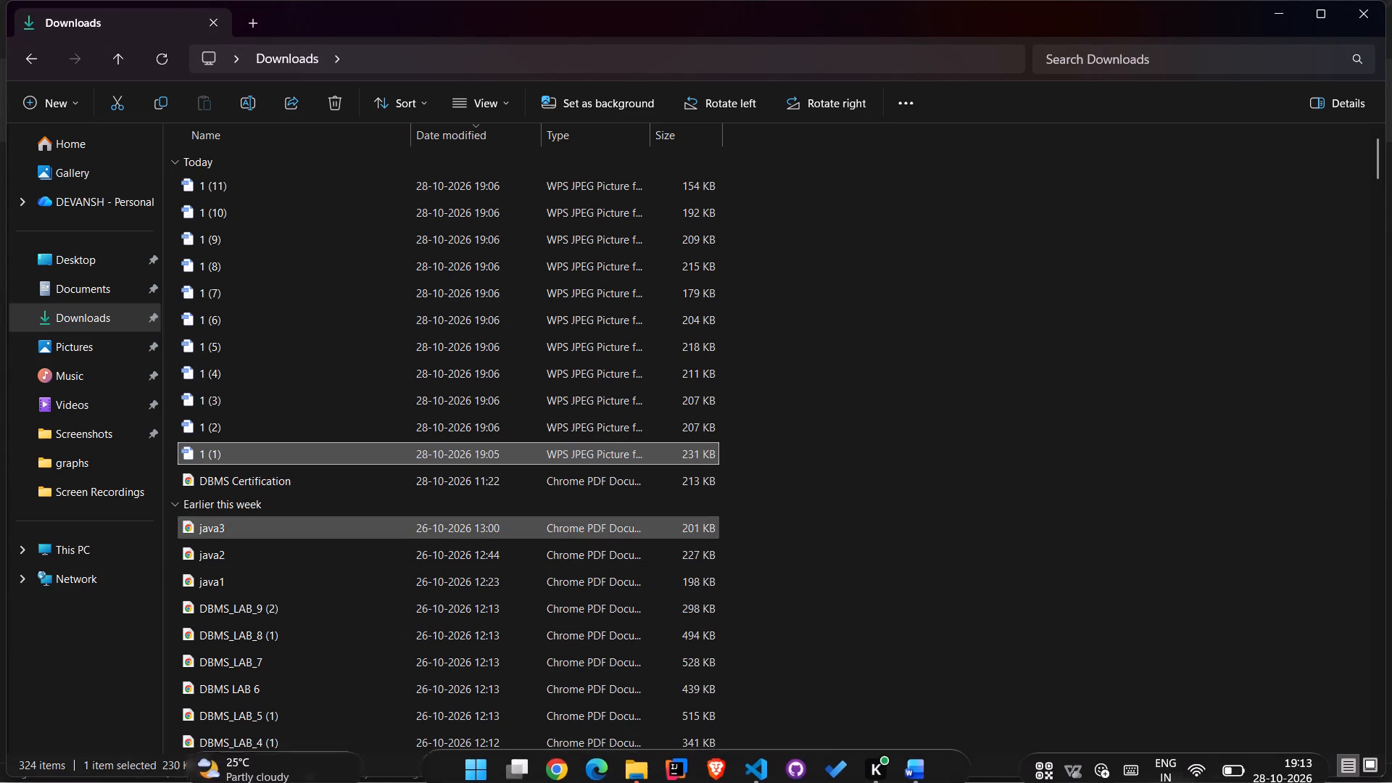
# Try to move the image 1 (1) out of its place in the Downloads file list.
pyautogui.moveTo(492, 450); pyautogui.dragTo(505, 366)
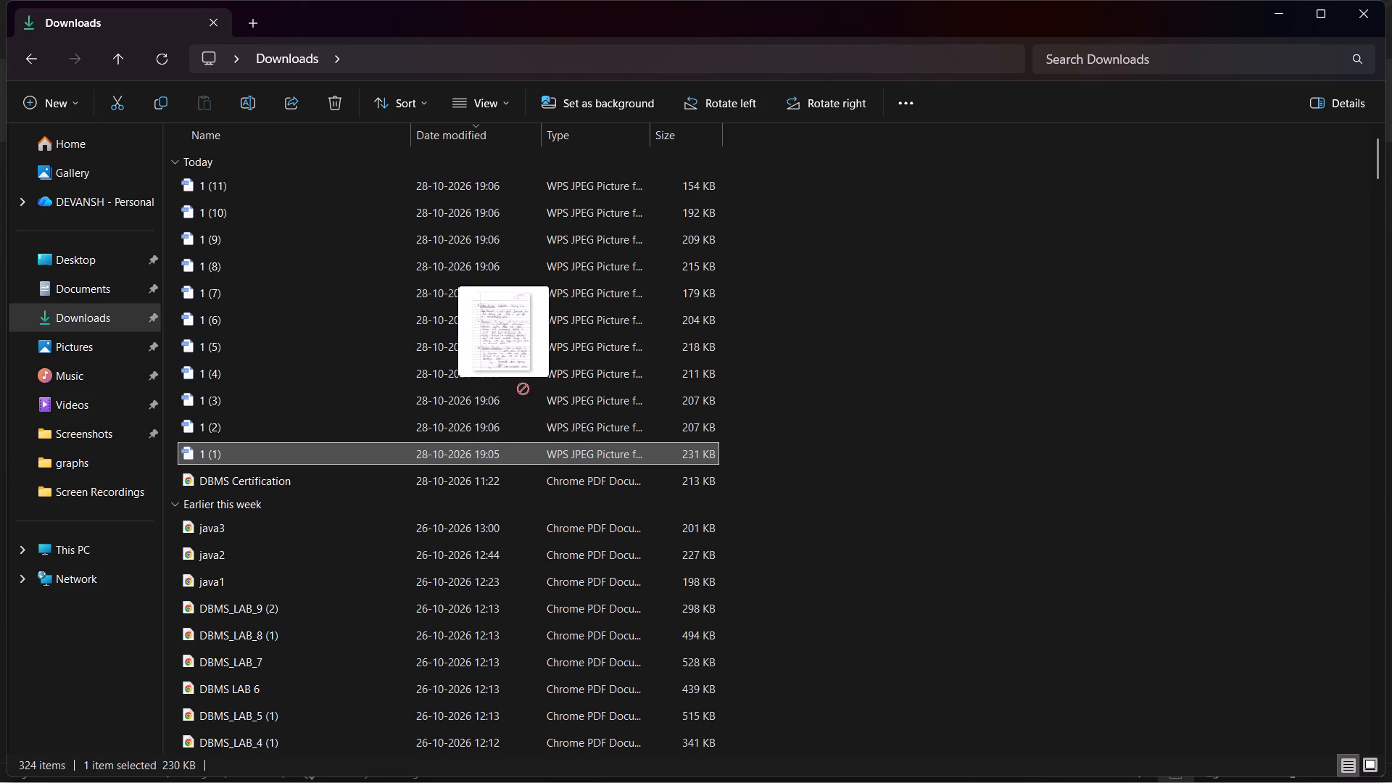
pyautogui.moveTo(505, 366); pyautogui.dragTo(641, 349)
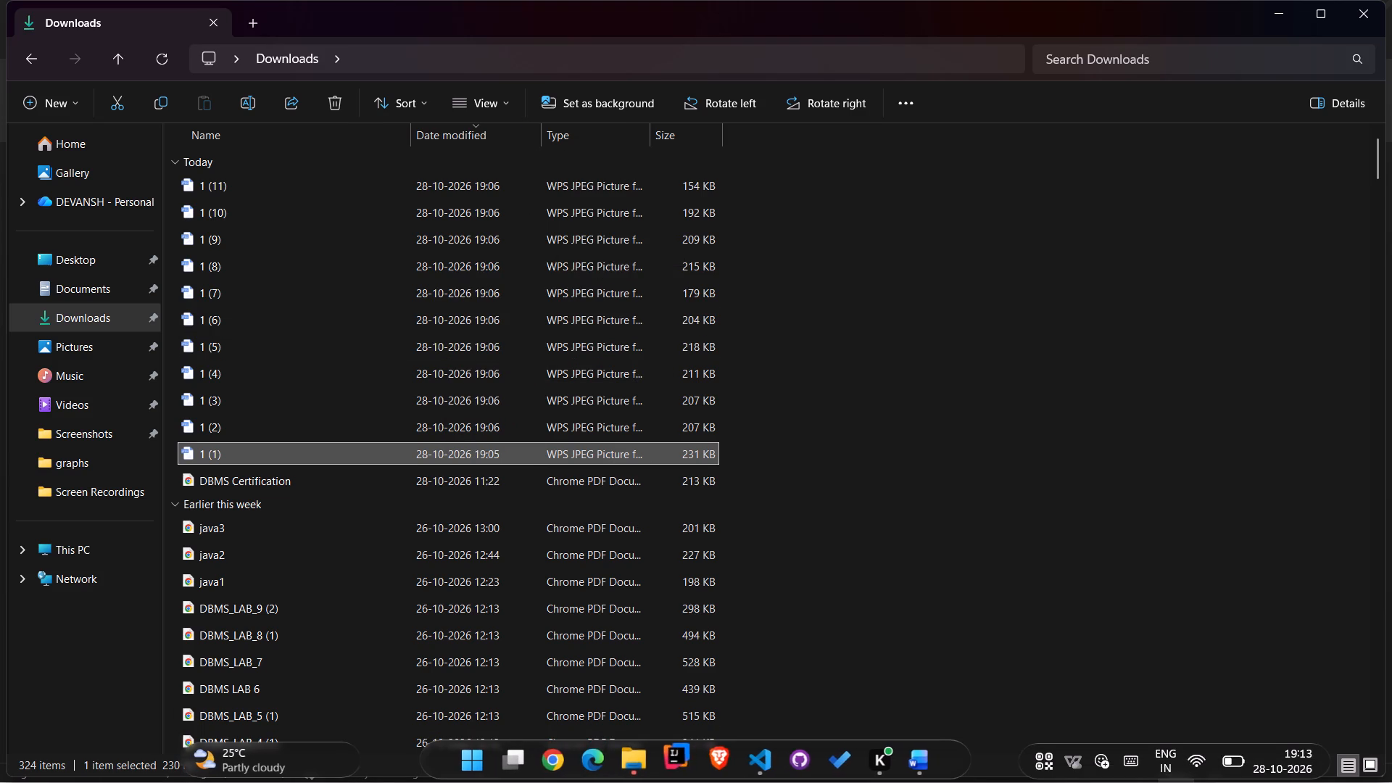
# Switch to the Word document and arrange it side by side with the Downloads folder window.
pyautogui.click(932, 755)
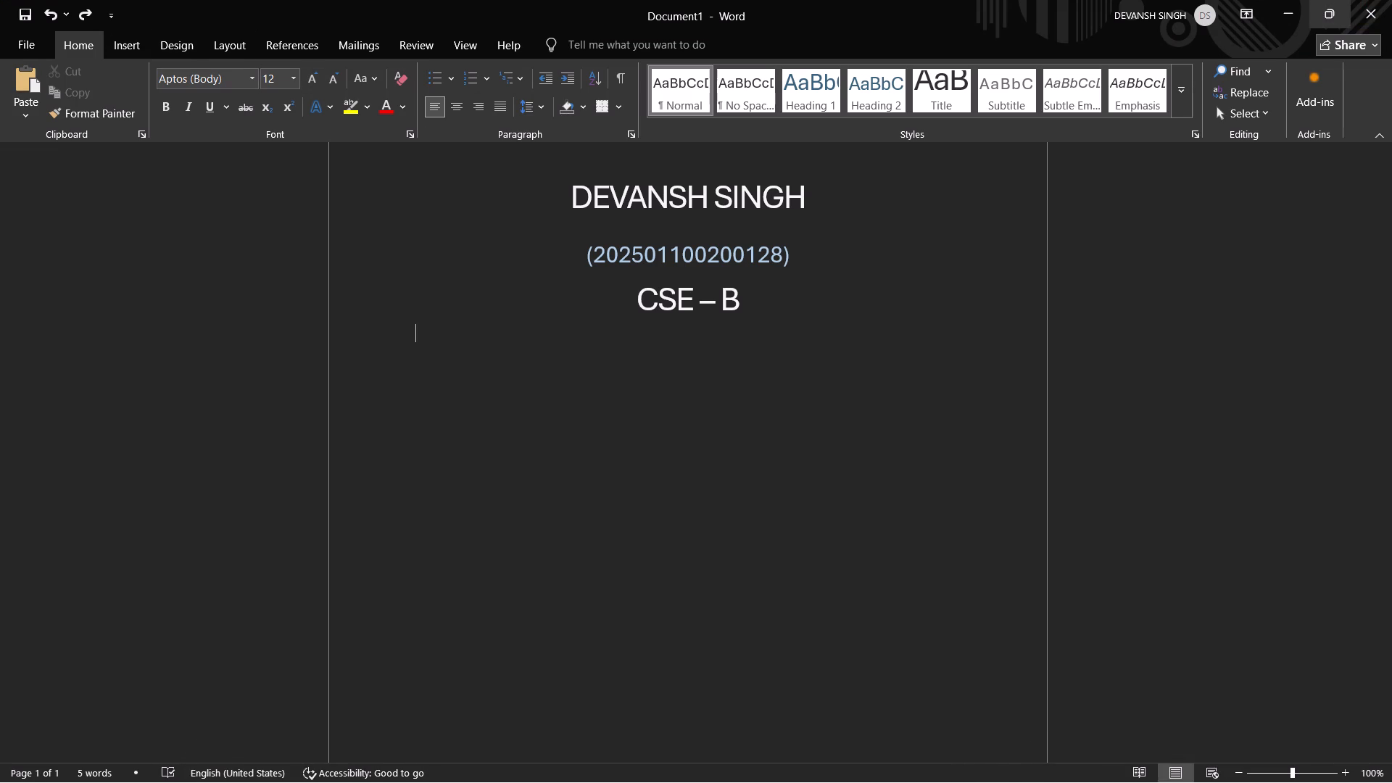
pyautogui.click(1314, 127)
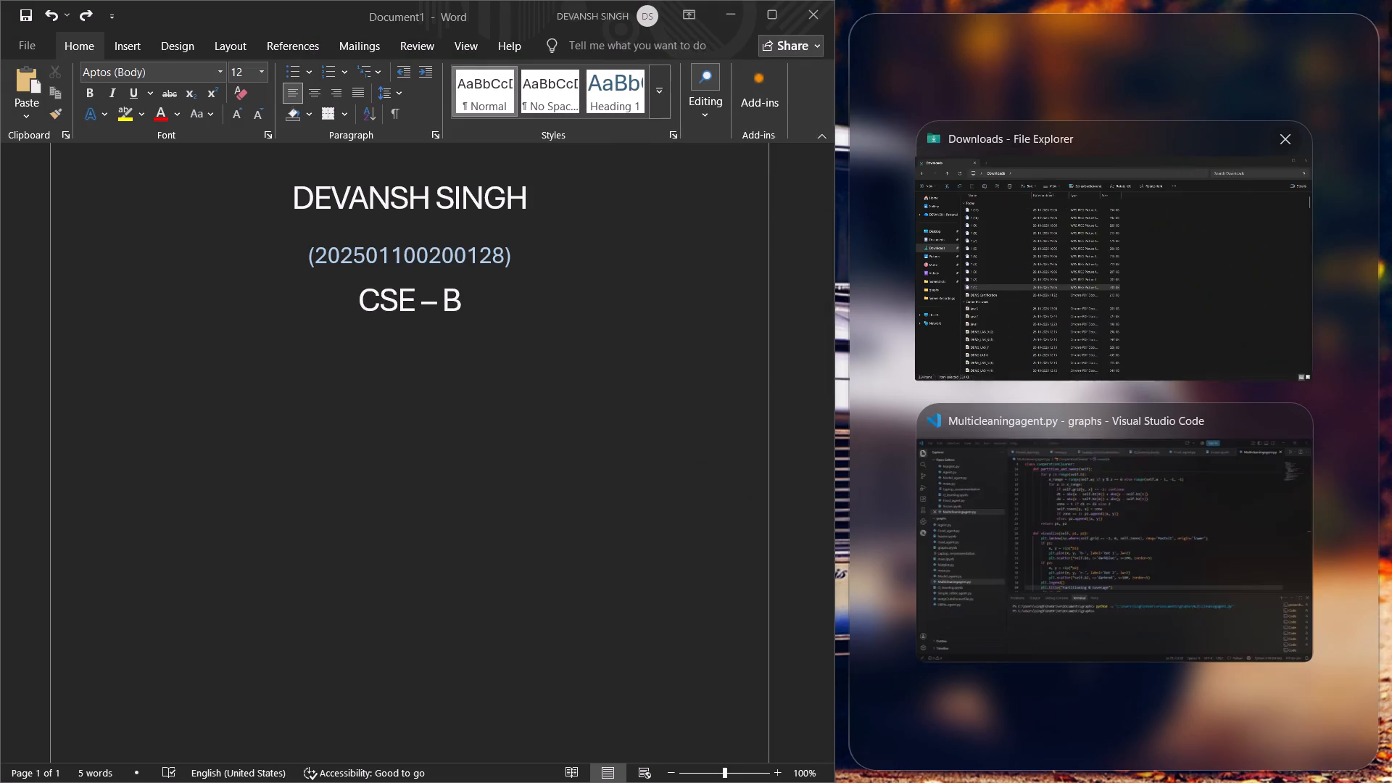
pyautogui.click(1201, 325)
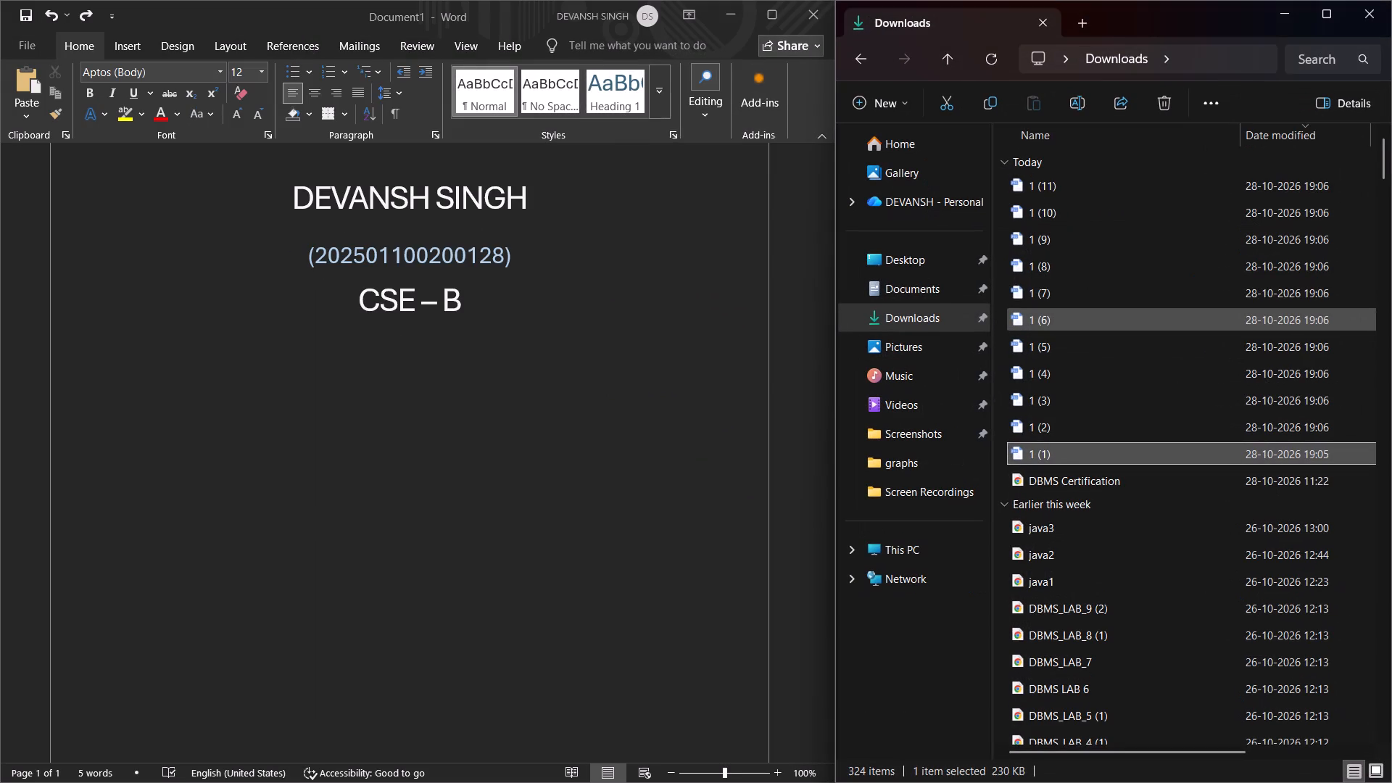
# Insert the image 1 (1) from Downloads into the document below the CSE – B line.
pyautogui.moveTo(1052, 452); pyautogui.dragTo(792, 463)
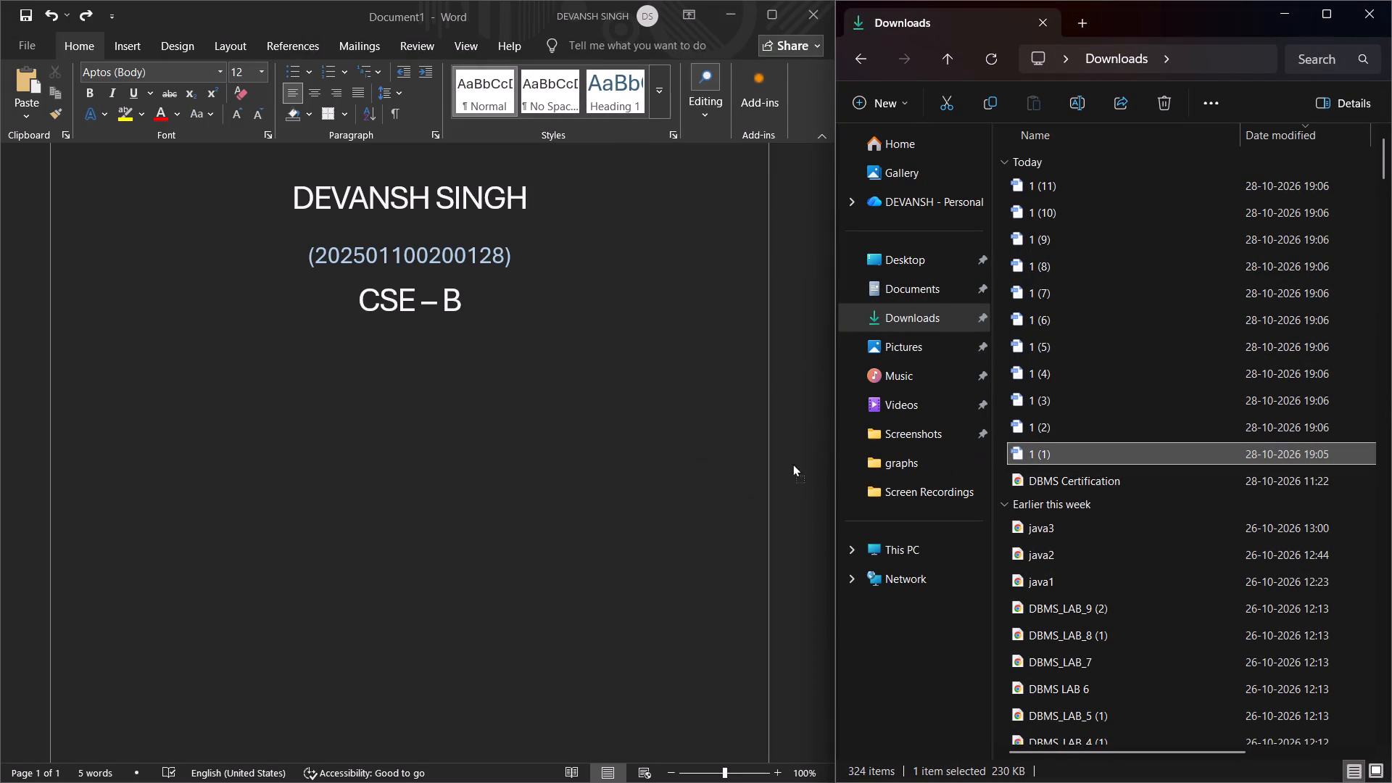
pyautogui.moveTo(792, 463); pyautogui.dragTo(544, 498)
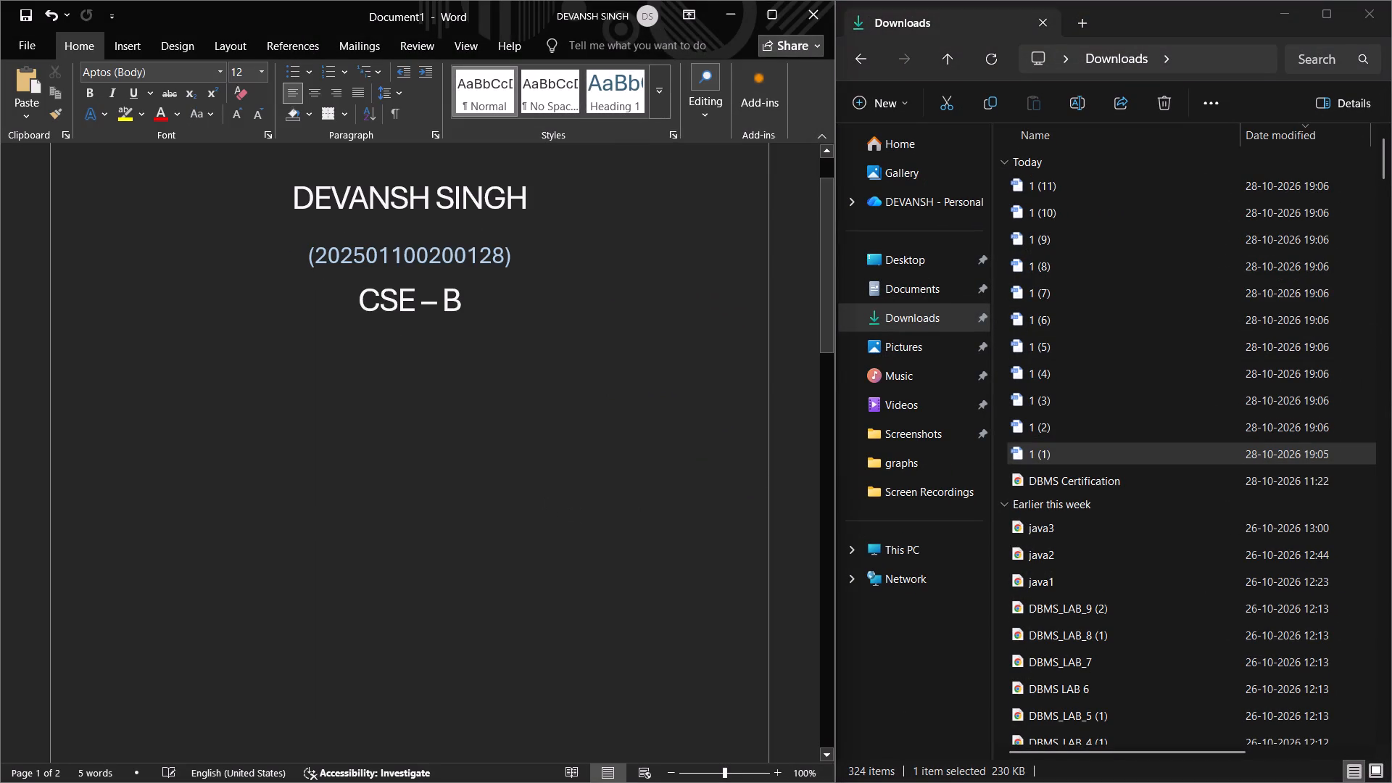
# Shrink the inserted handwritten page proportionally until it fits on the first page under the student details.
pyautogui.scroll(-2, 610, 497)
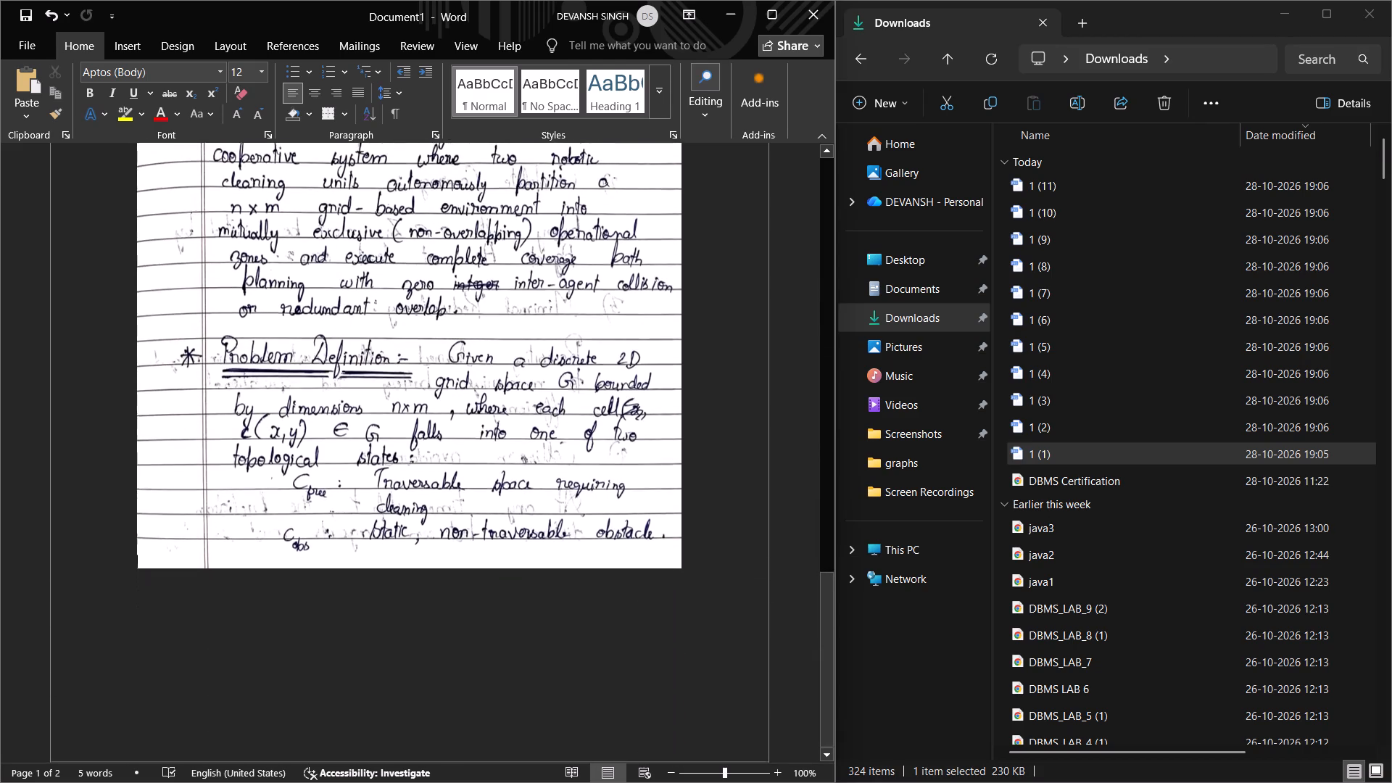
pyautogui.moveTo(674, 551); pyautogui.dragTo(674, 542)
pyautogui.moveTo(681, 568); pyautogui.dragTo(670, 499)
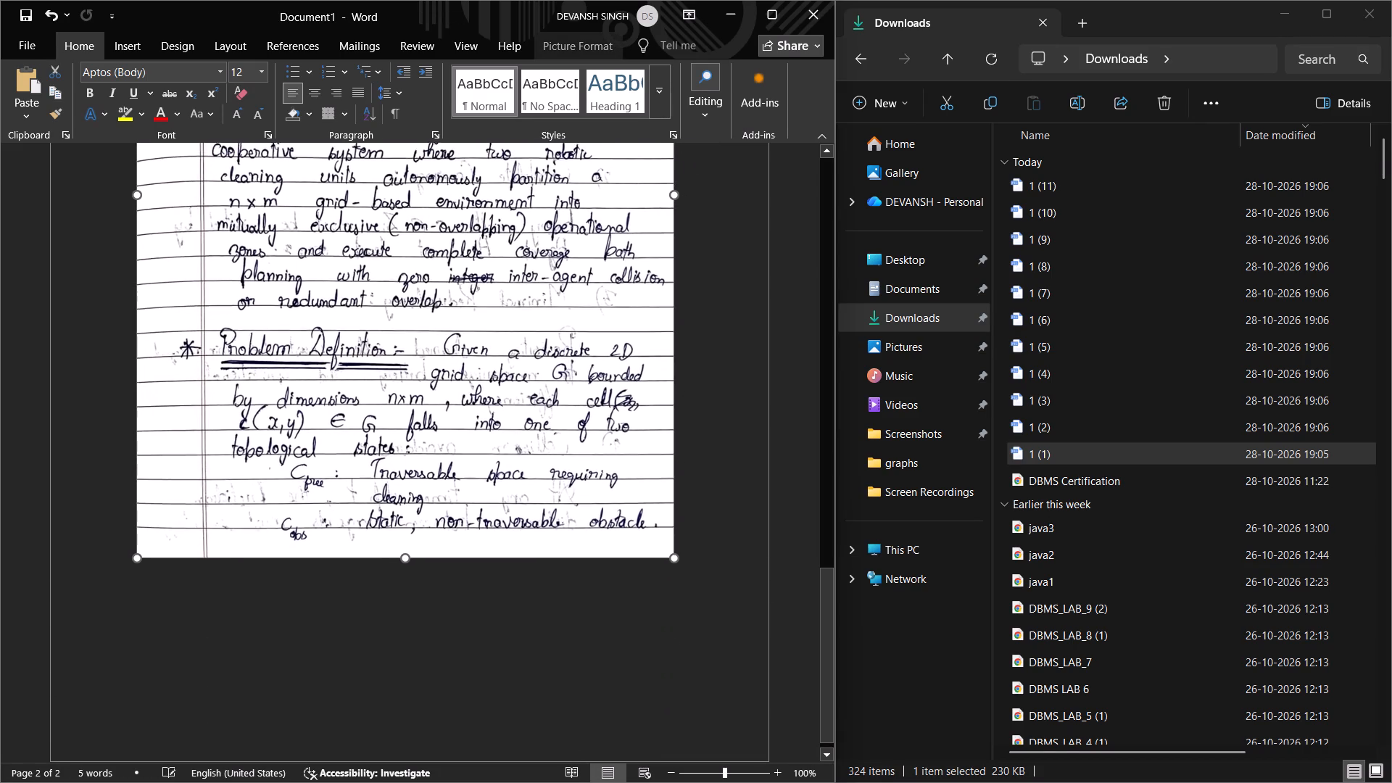
pyautogui.moveTo(670, 499); pyautogui.dragTo(641, 420)
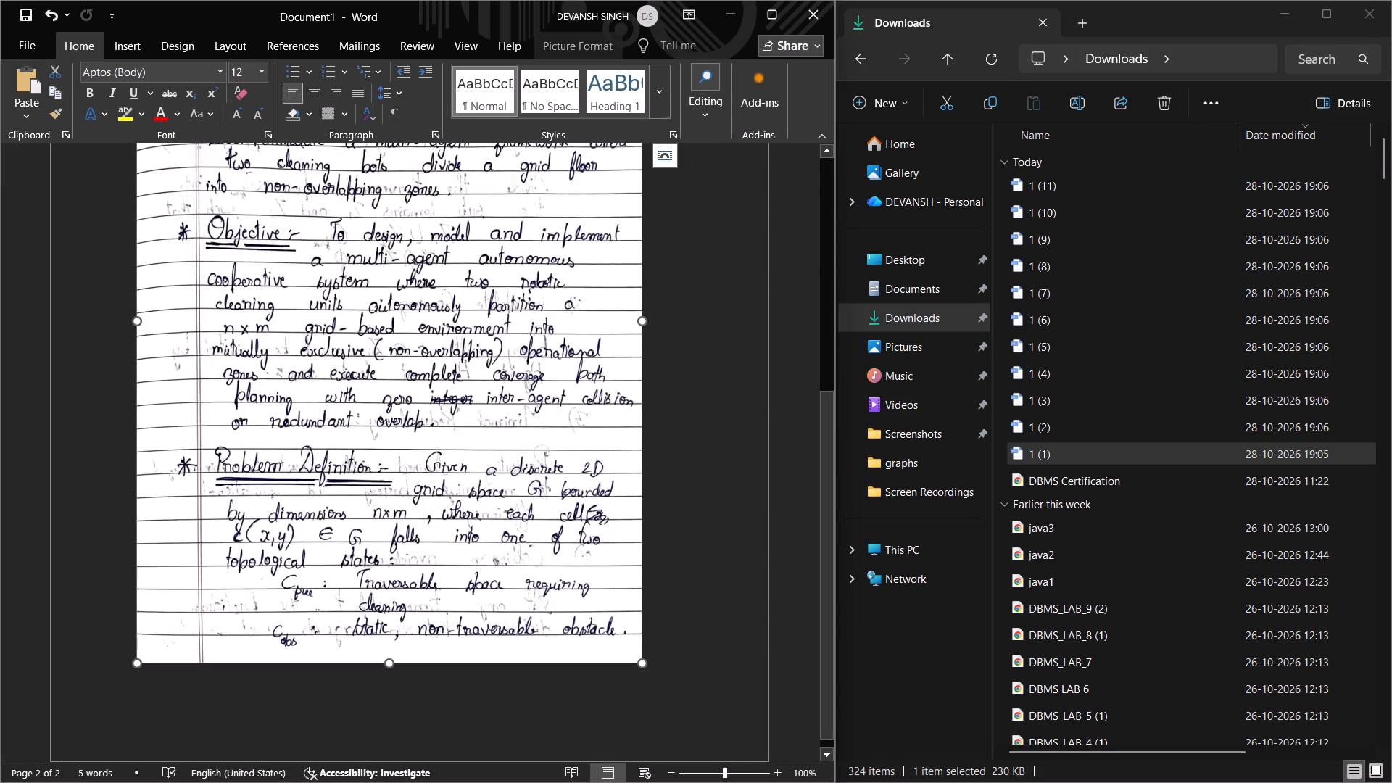
# Centre the handwritten page picture horizontally below the CSE – B line.
pyautogui.scroll(1, 605, 492)
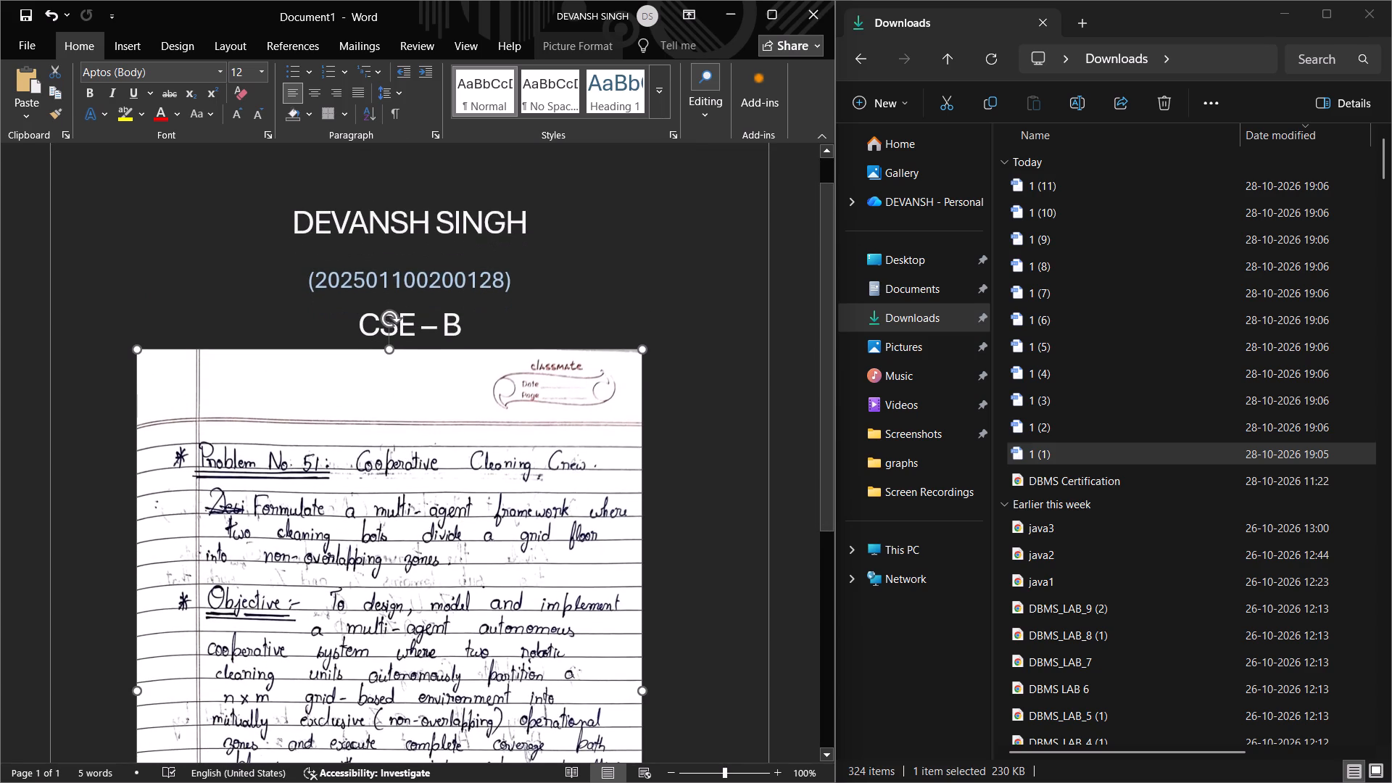
pyautogui.moveTo(518, 553); pyautogui.dragTo(563, 553)
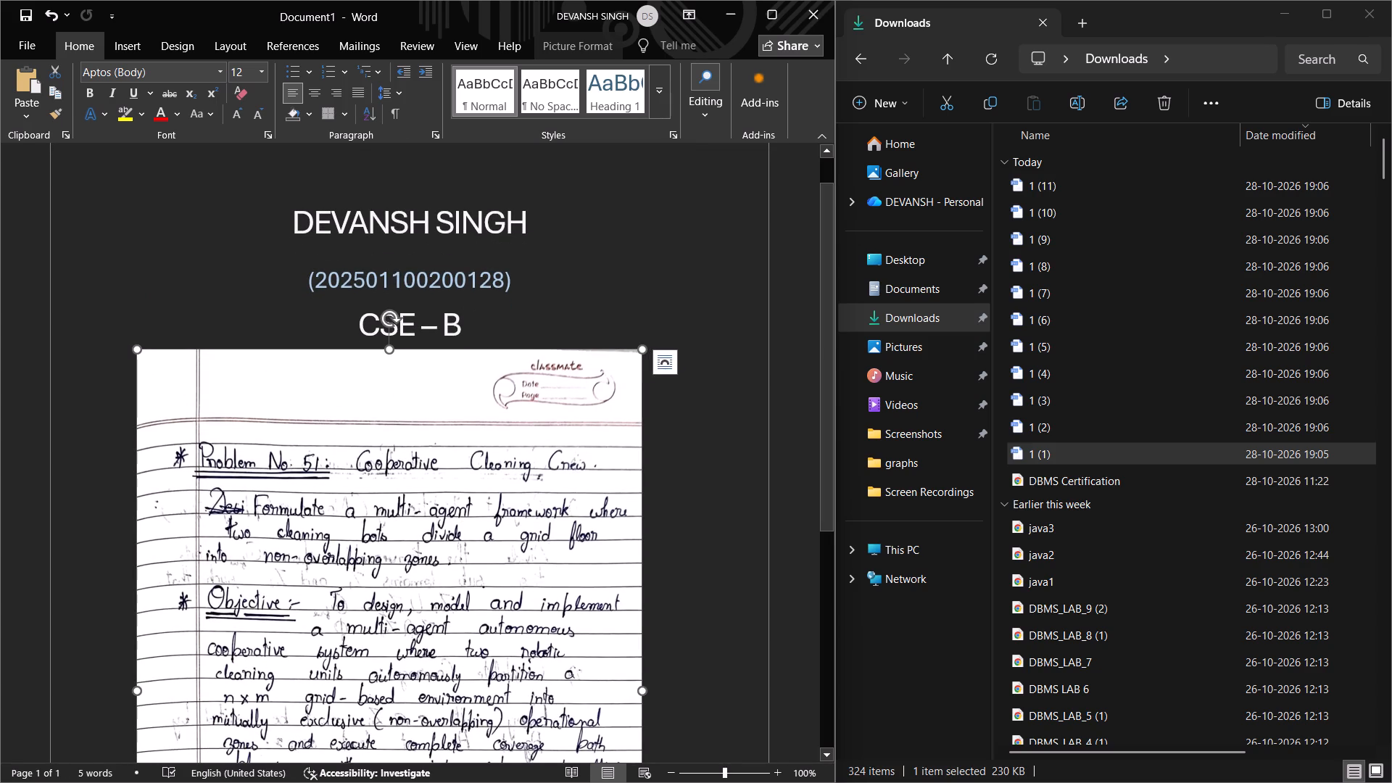
pyautogui.click(313, 91)
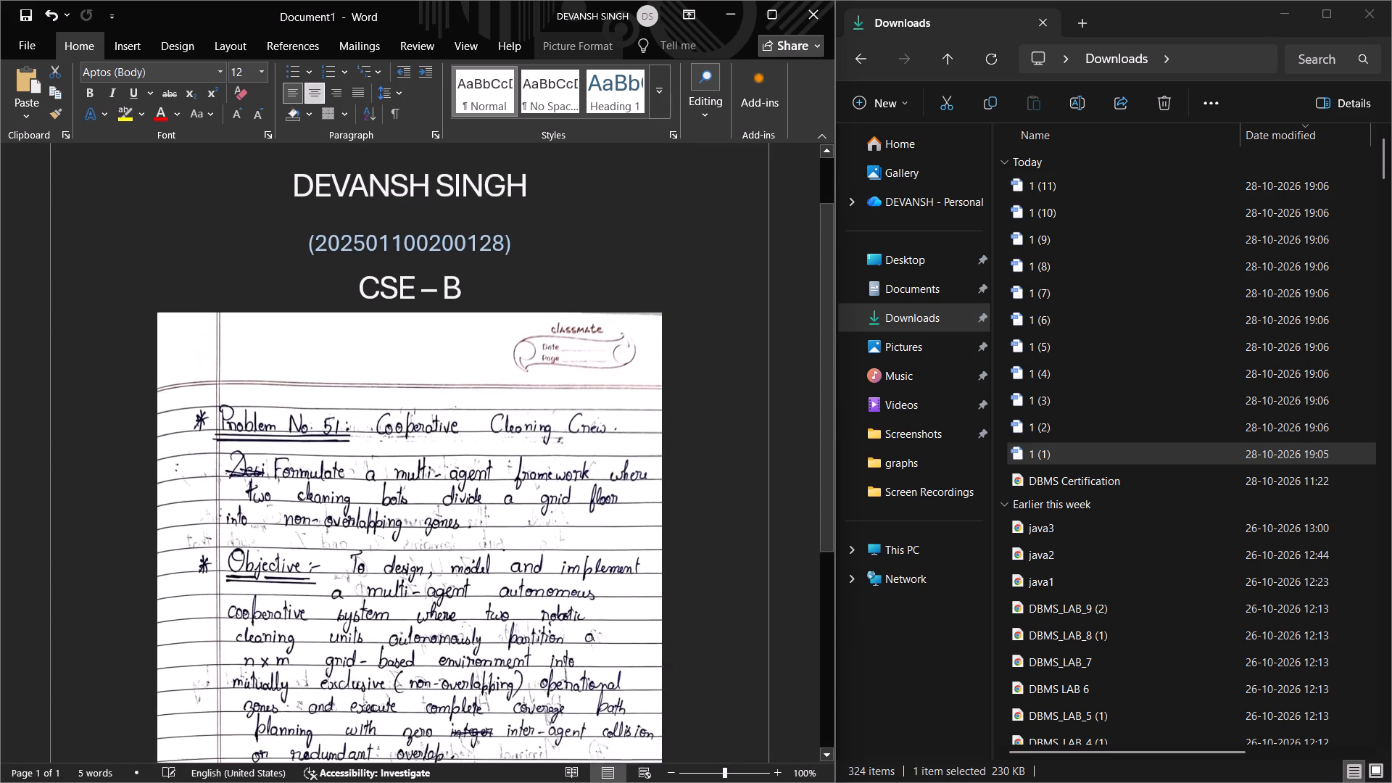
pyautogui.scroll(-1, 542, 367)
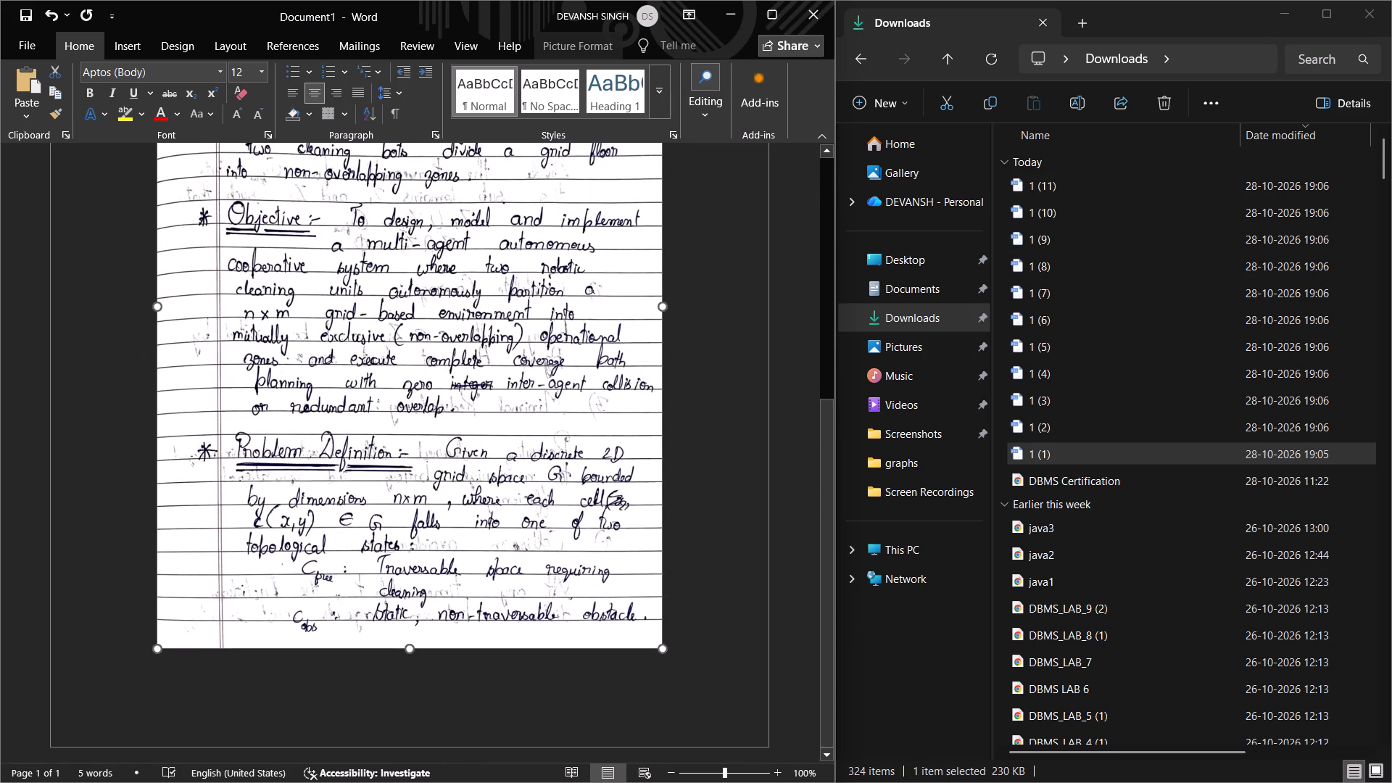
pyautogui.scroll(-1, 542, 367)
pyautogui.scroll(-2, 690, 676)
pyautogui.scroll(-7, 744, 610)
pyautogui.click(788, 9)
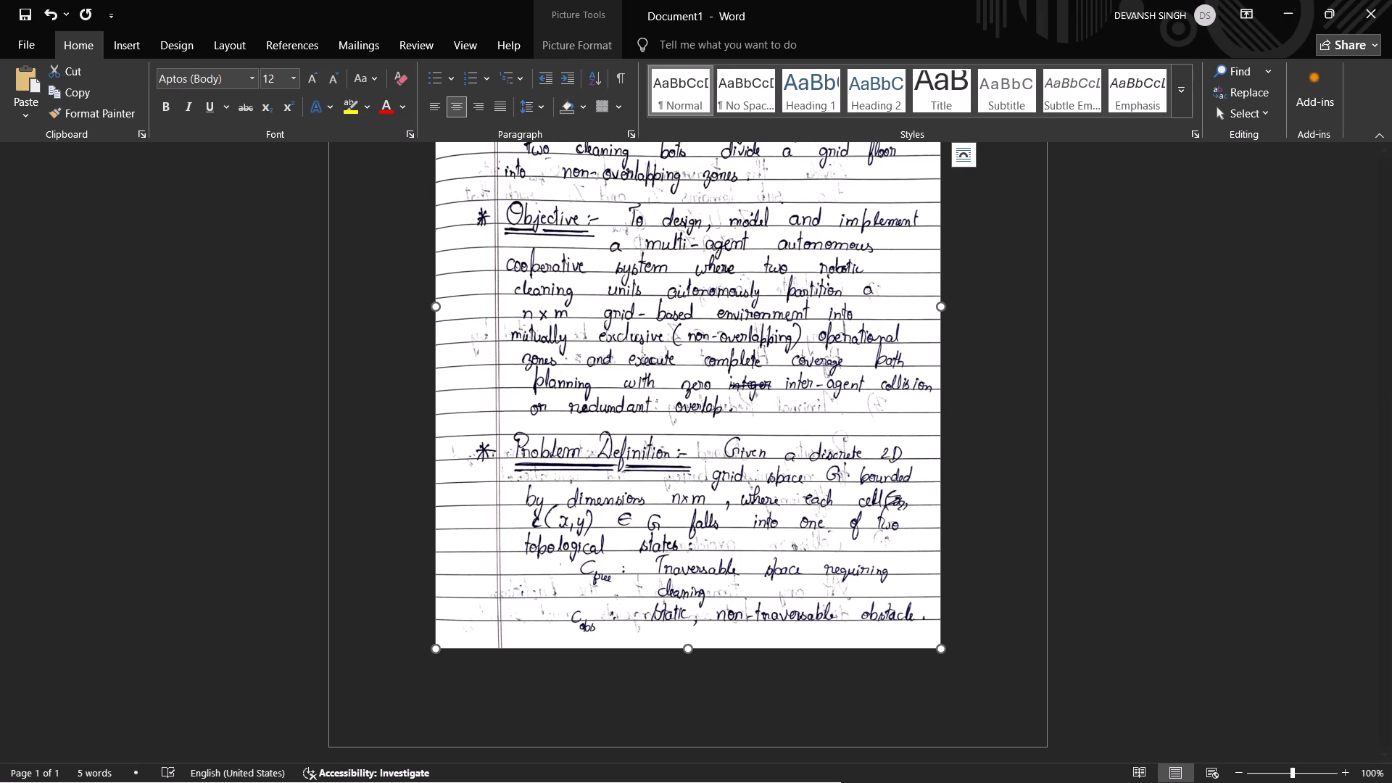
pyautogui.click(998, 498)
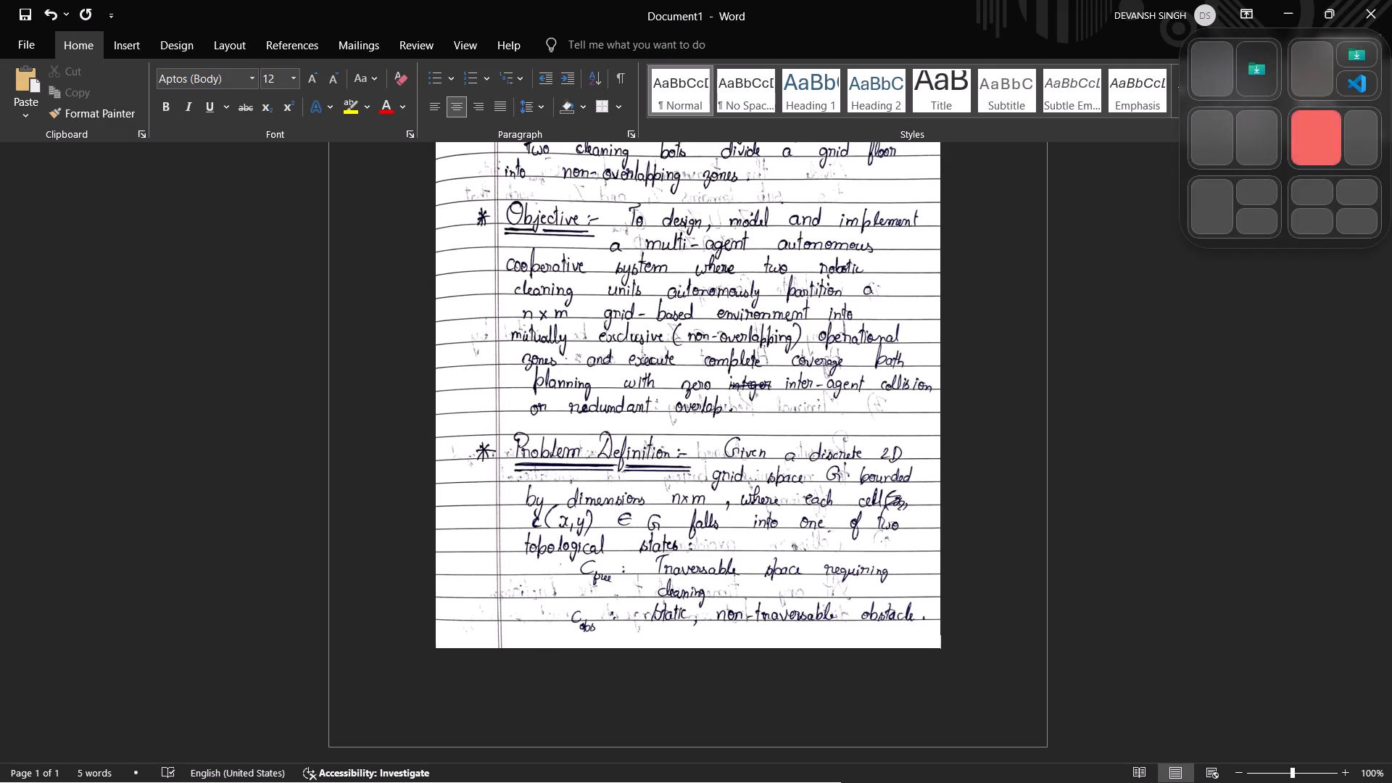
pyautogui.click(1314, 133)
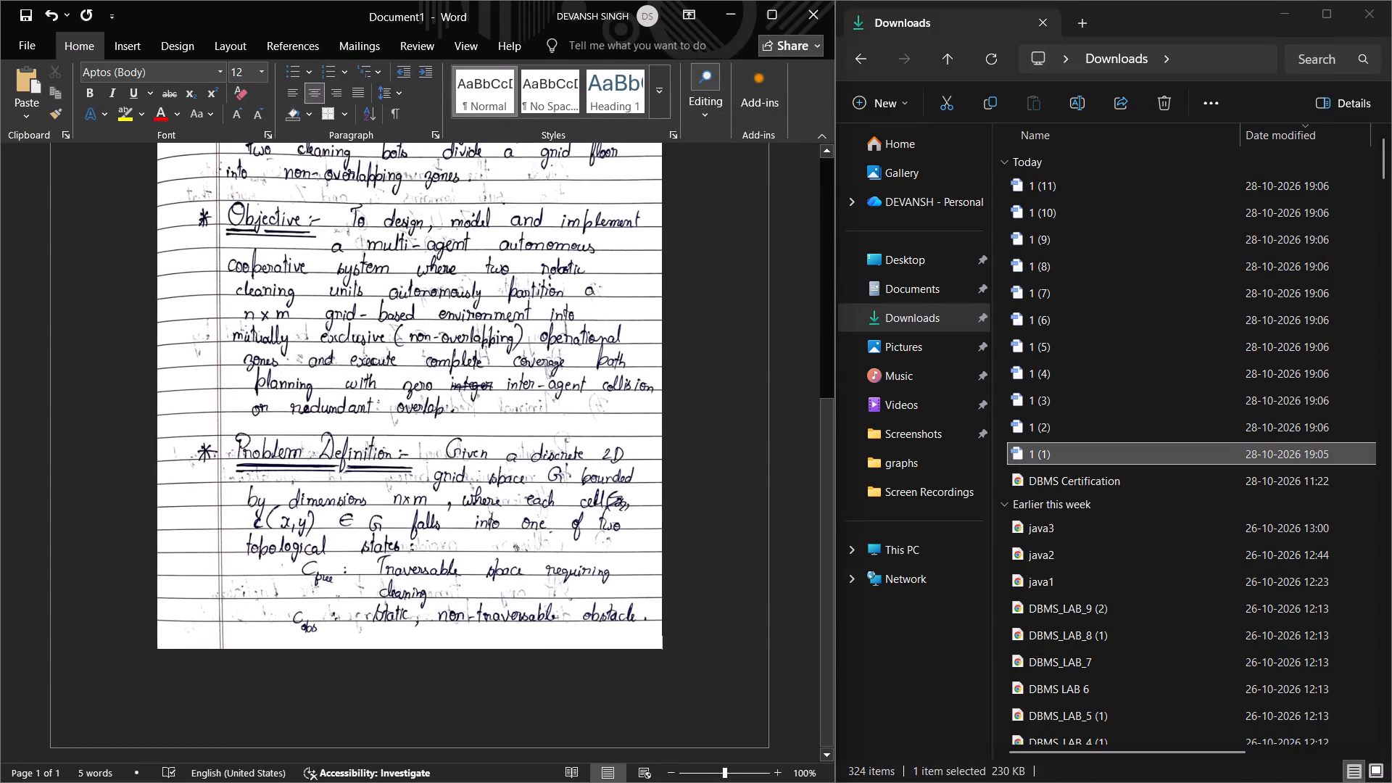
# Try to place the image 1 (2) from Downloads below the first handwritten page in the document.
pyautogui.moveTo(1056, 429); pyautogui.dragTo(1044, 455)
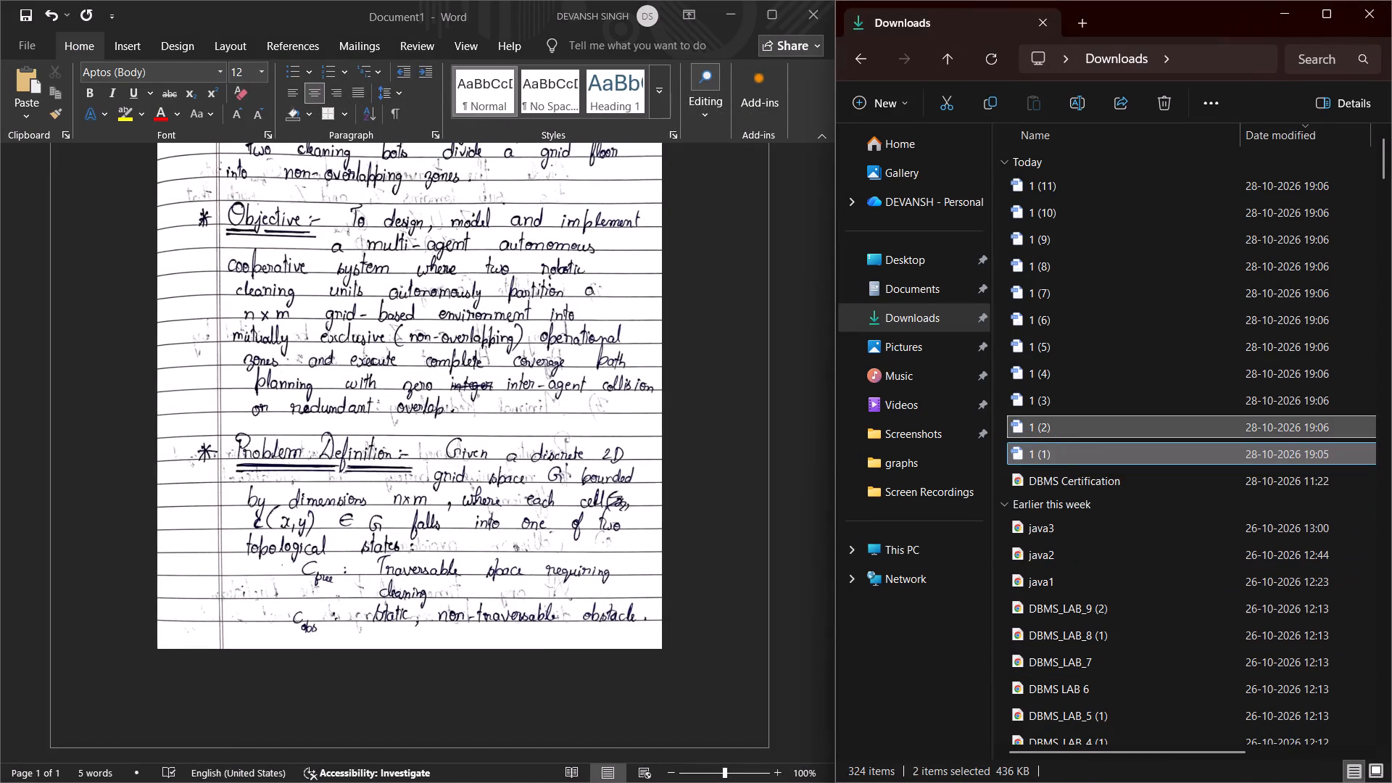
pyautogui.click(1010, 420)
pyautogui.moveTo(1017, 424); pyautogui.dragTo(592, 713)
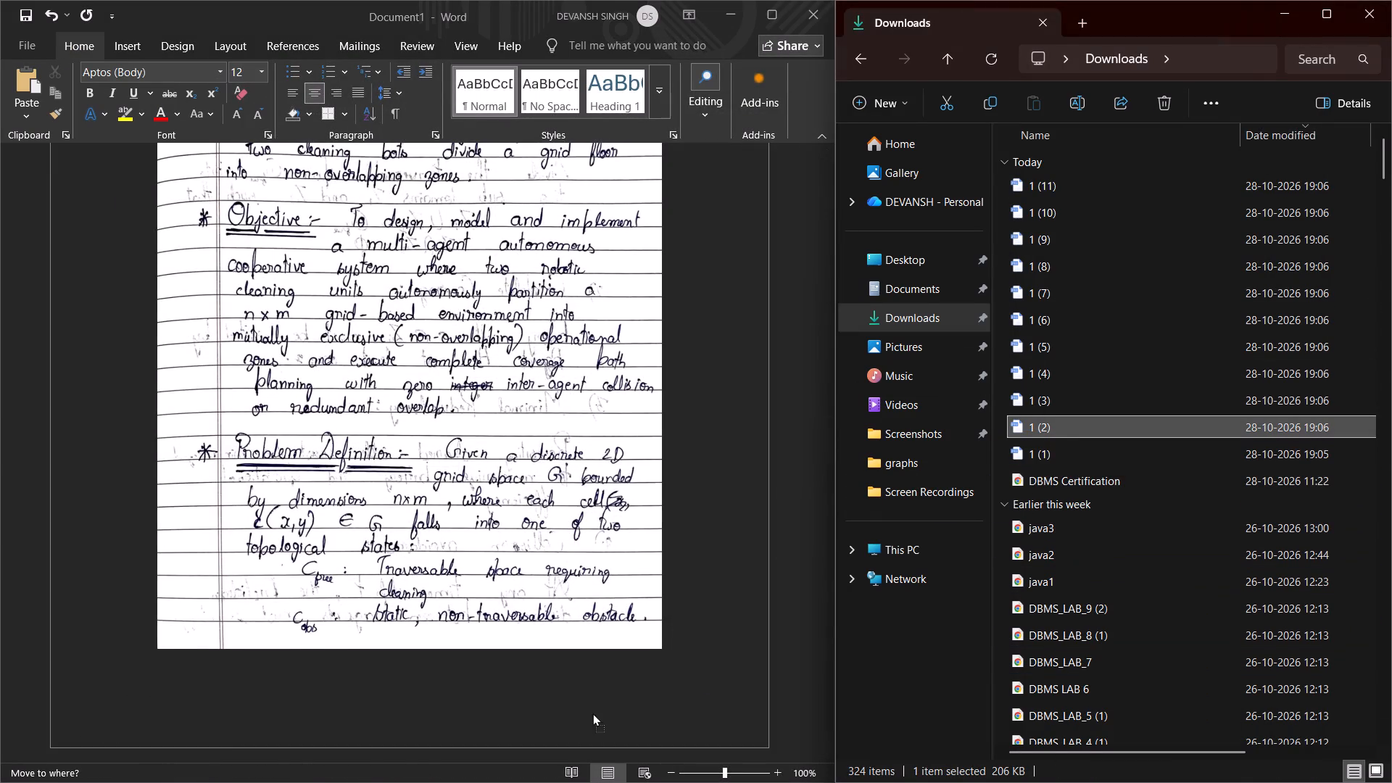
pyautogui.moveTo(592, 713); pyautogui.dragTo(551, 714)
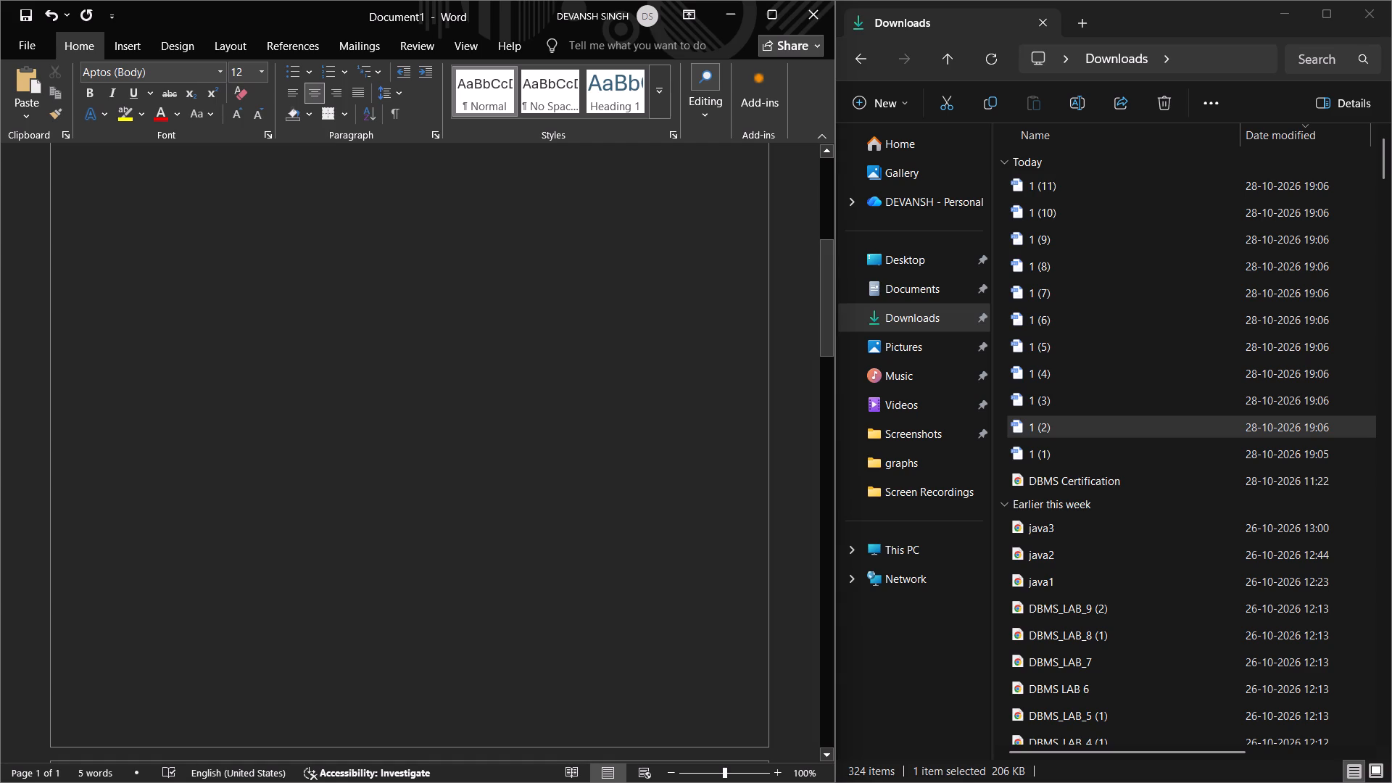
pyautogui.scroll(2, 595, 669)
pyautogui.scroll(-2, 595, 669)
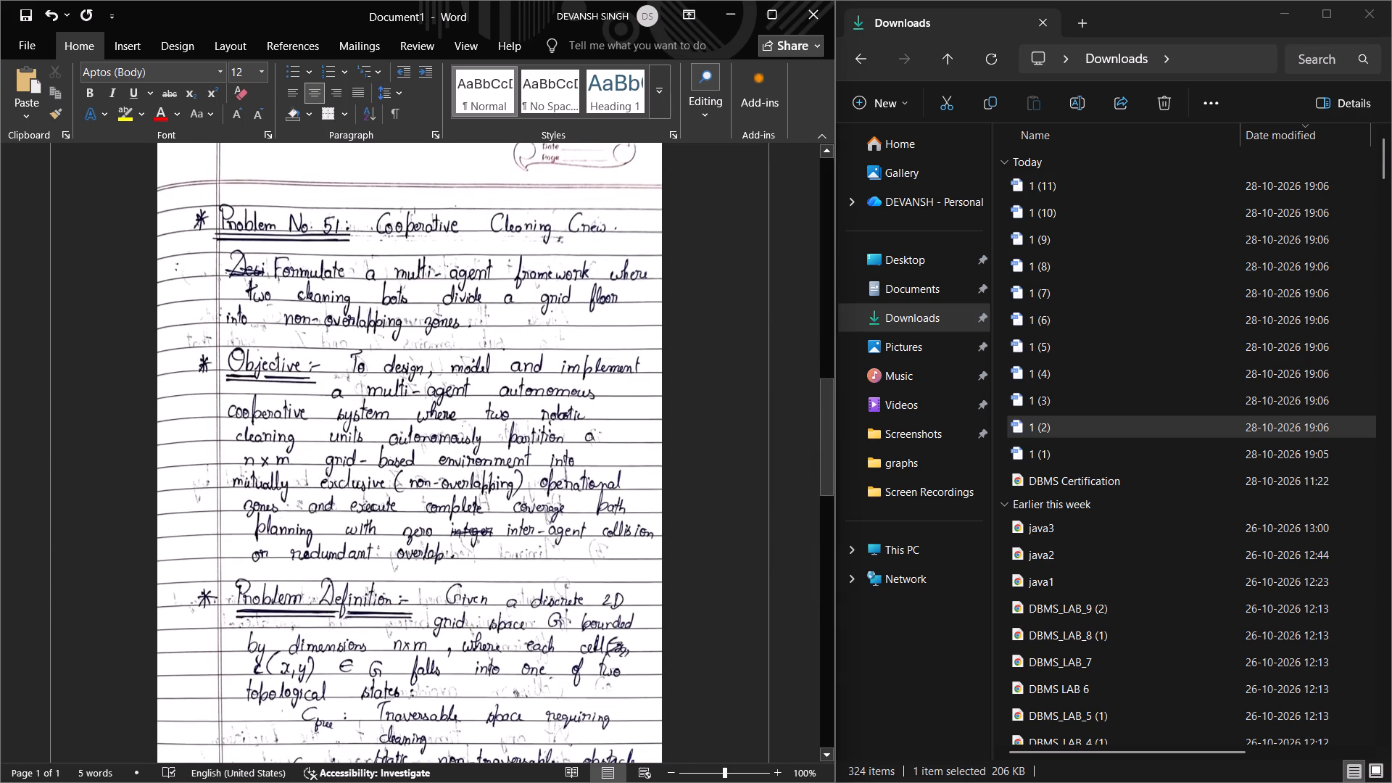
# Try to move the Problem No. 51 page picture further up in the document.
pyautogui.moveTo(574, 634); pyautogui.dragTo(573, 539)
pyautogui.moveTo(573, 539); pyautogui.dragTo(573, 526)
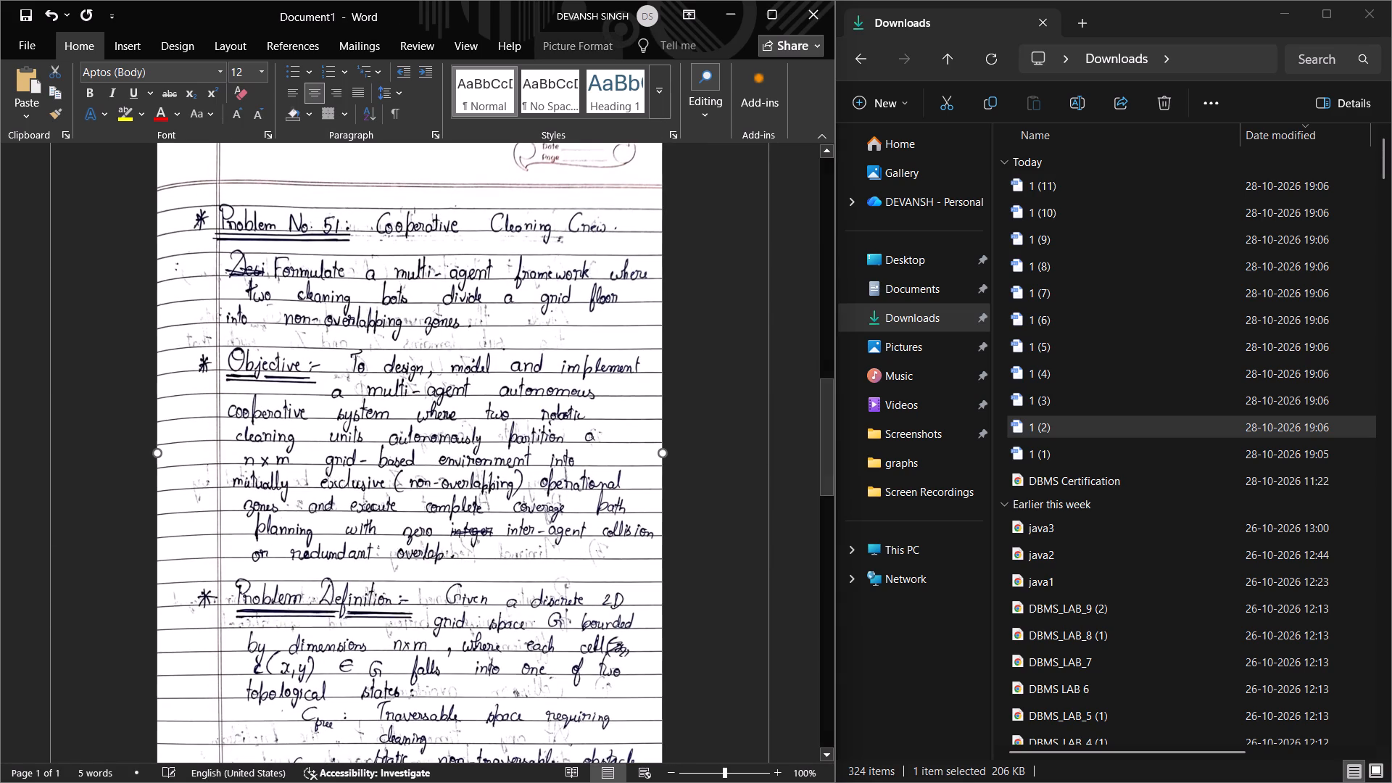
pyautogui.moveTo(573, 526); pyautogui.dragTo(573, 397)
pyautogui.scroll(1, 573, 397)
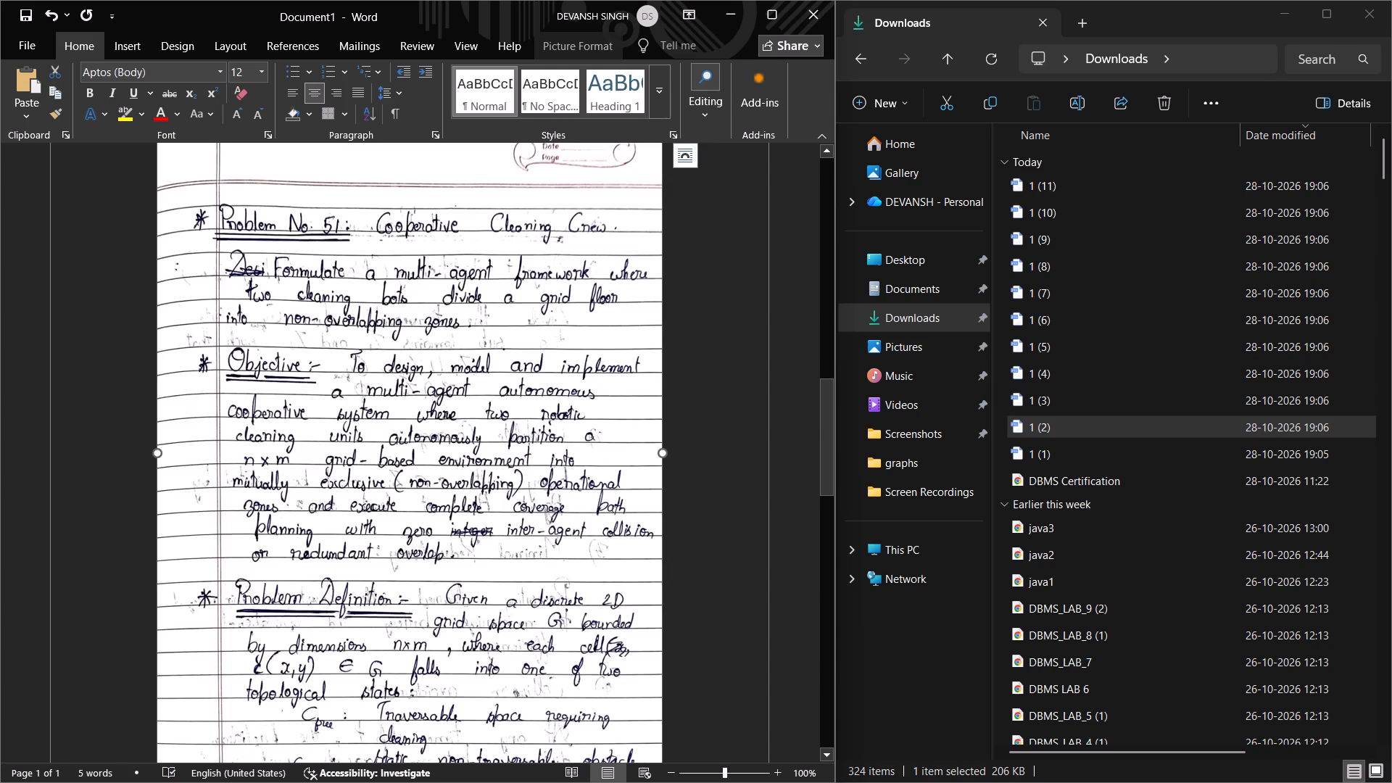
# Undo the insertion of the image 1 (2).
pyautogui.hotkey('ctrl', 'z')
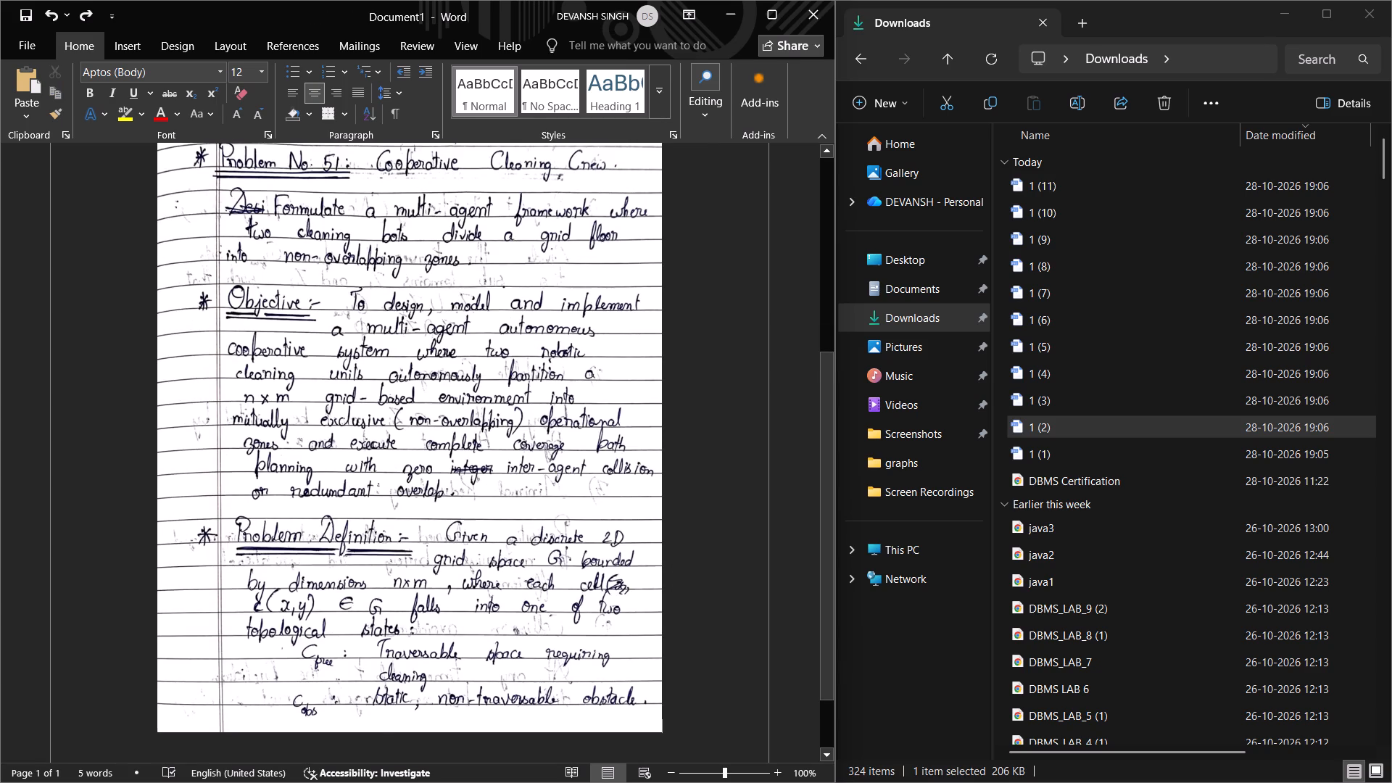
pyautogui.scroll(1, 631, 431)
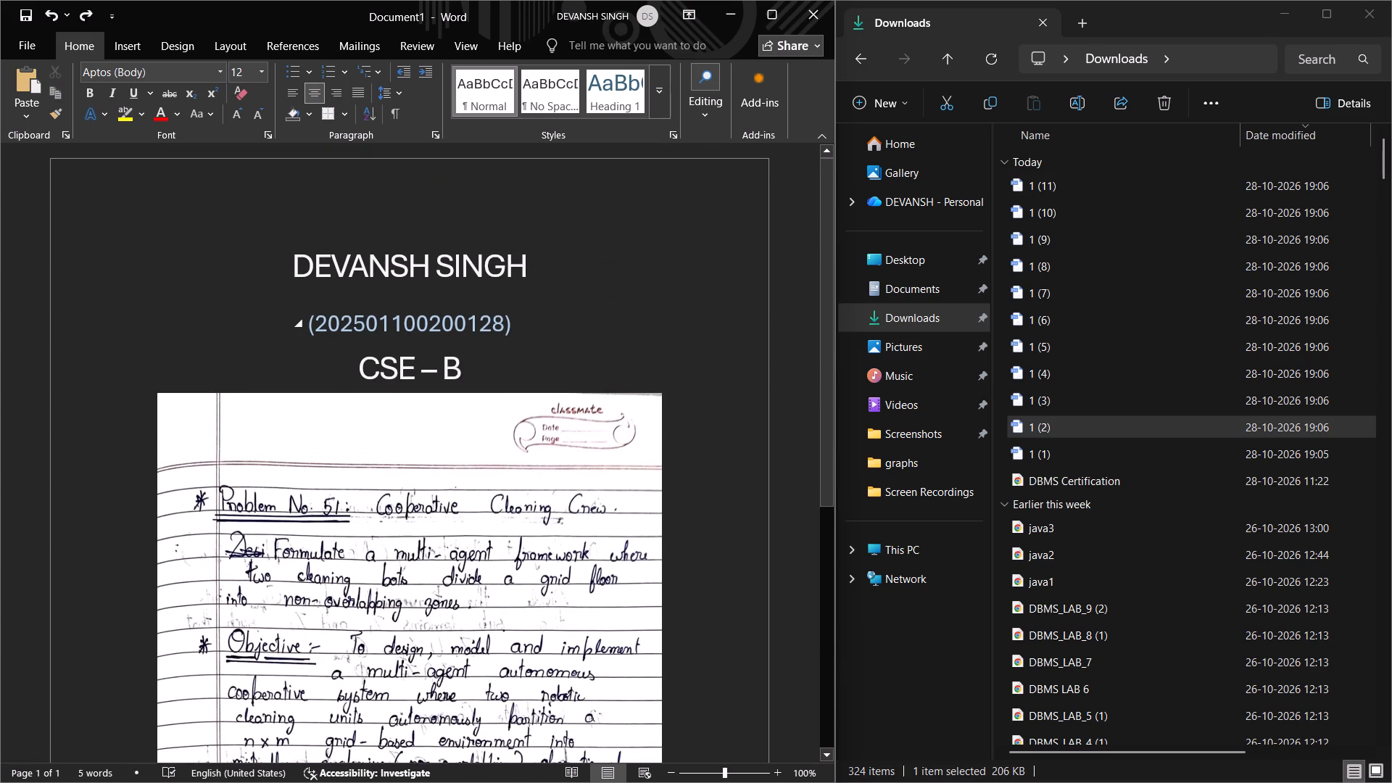
# Add an empty centred line after the first handwritten page picture to start a second page.
pyautogui.scroll(-6, 729, 593)
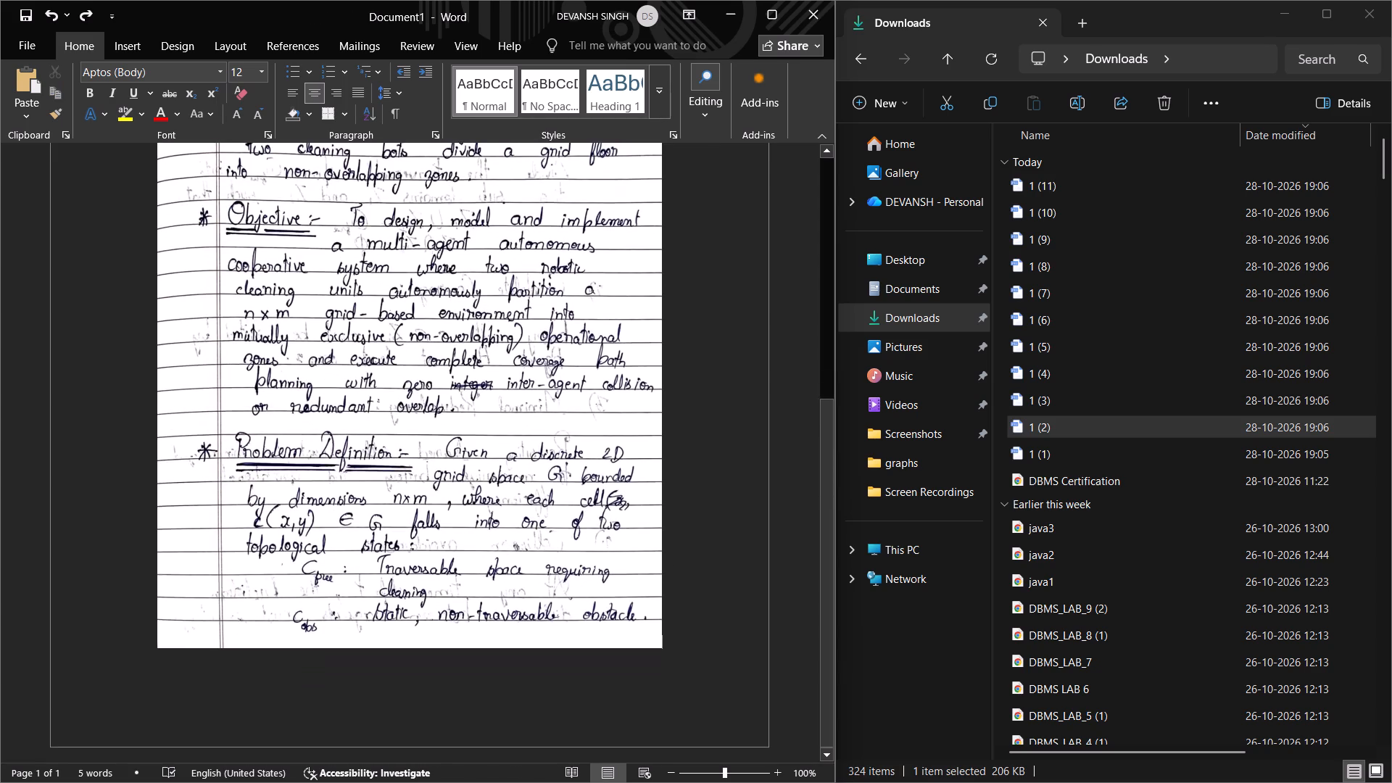
pyautogui.click(369, 687)
pyautogui.press('Right')
pyautogui.press('Down')
pyautogui.press('Return')
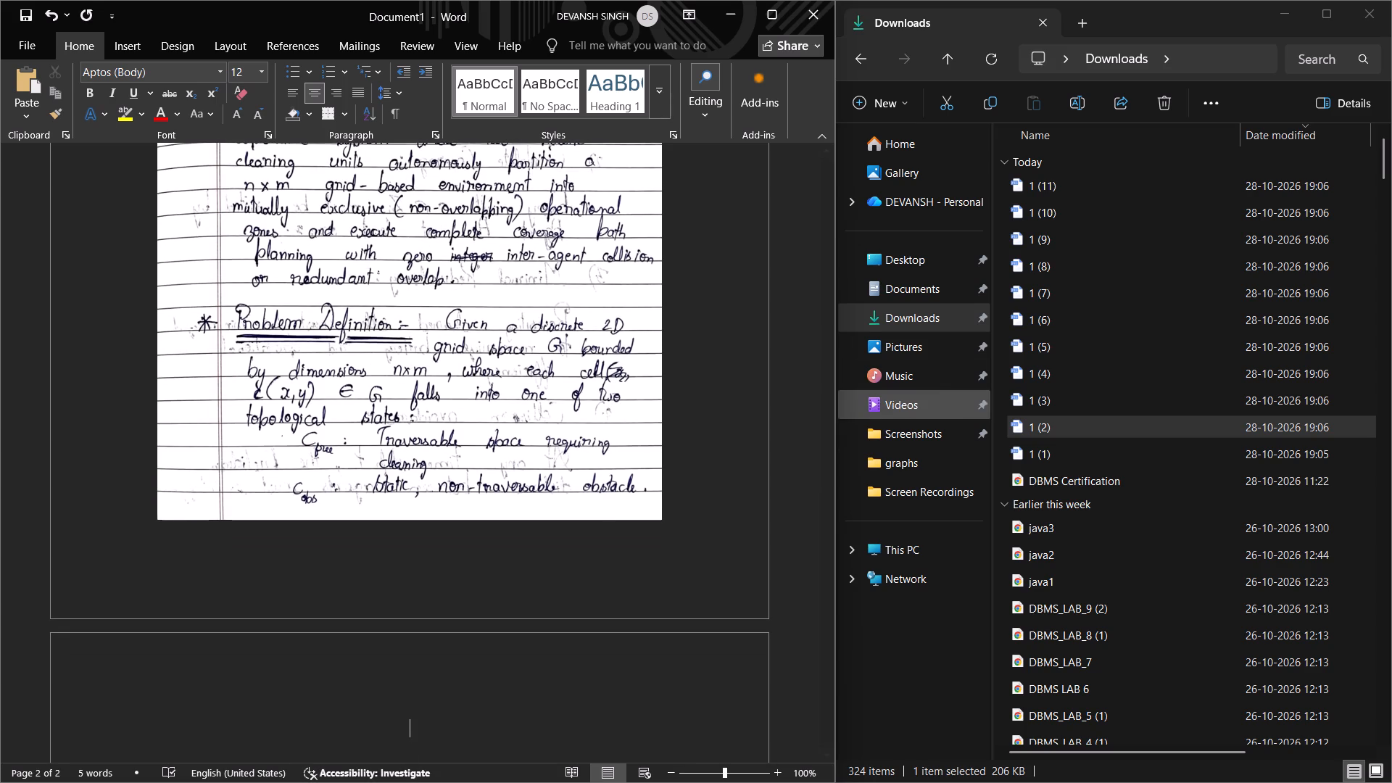
# Insert the image 1 (2) from Downloads on the blank second page.
pyautogui.scroll(-1, 668, 517)
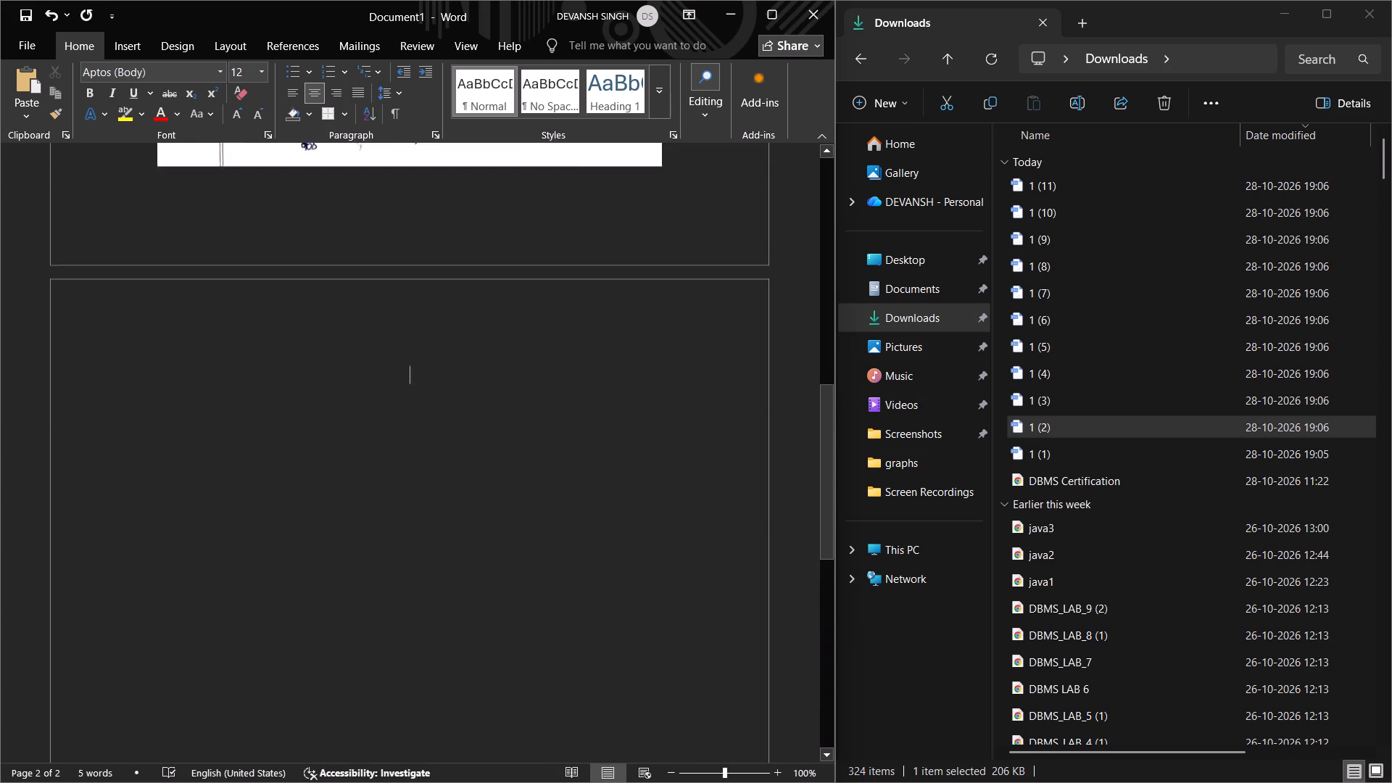
pyautogui.scroll(-1, 668, 517)
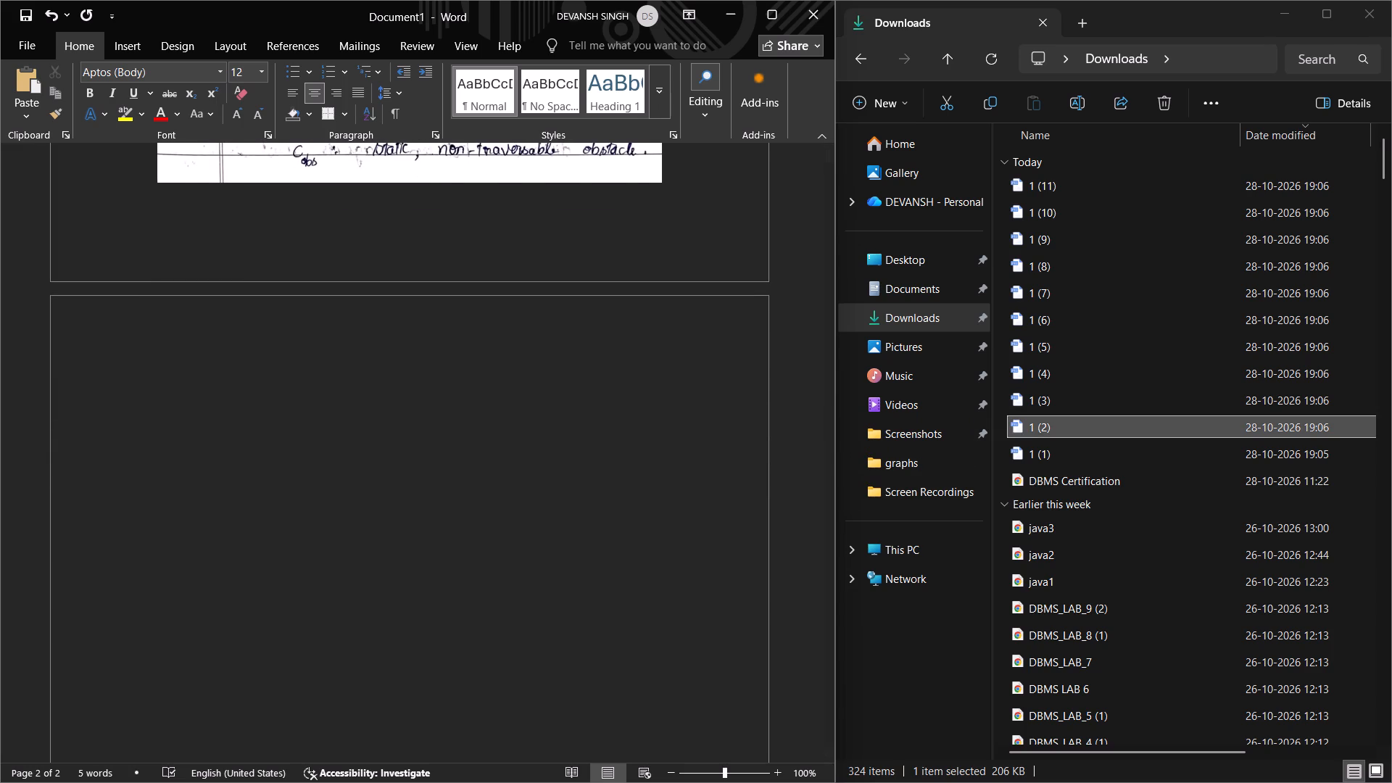
pyautogui.moveTo(1019, 424); pyautogui.dragTo(500, 583)
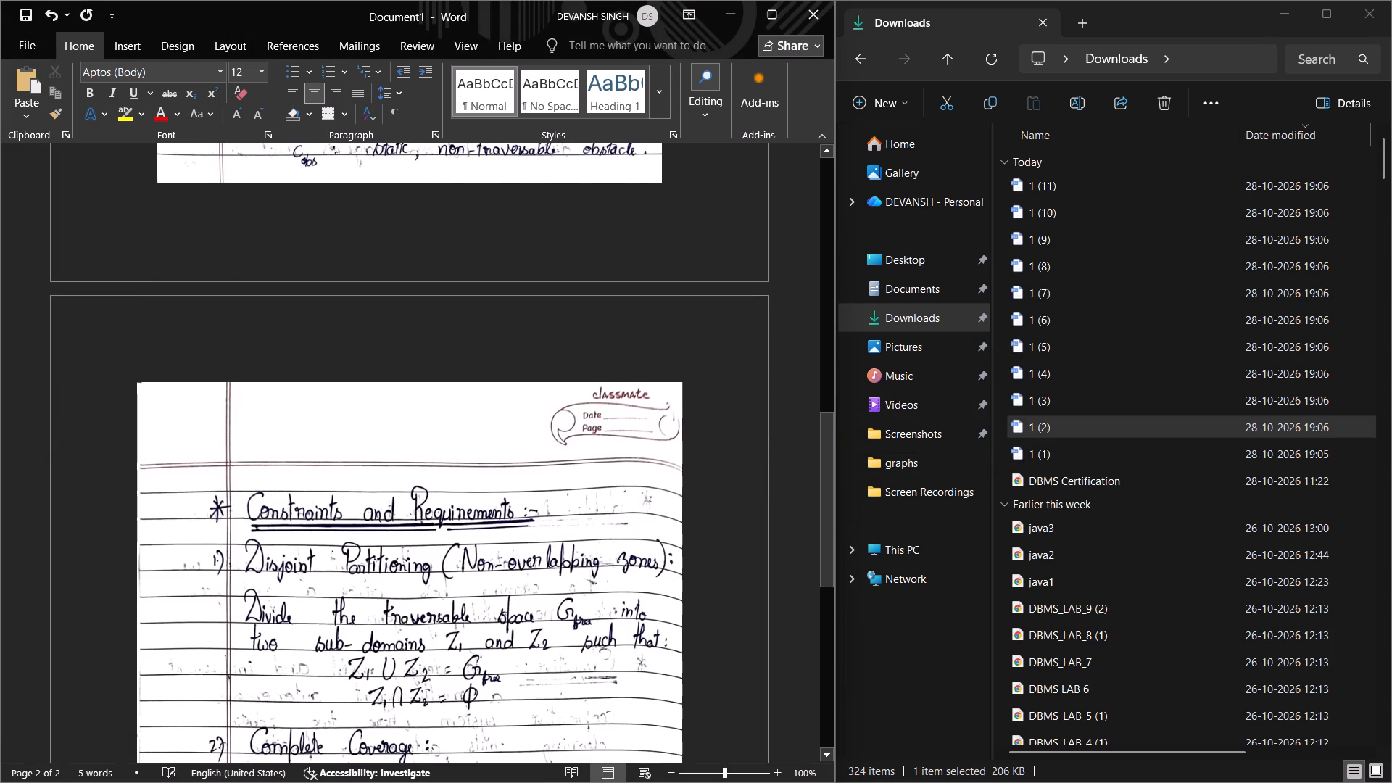
# Add four empty lines after the Constraints and Requirements picture to start a third page.
pyautogui.press('End')
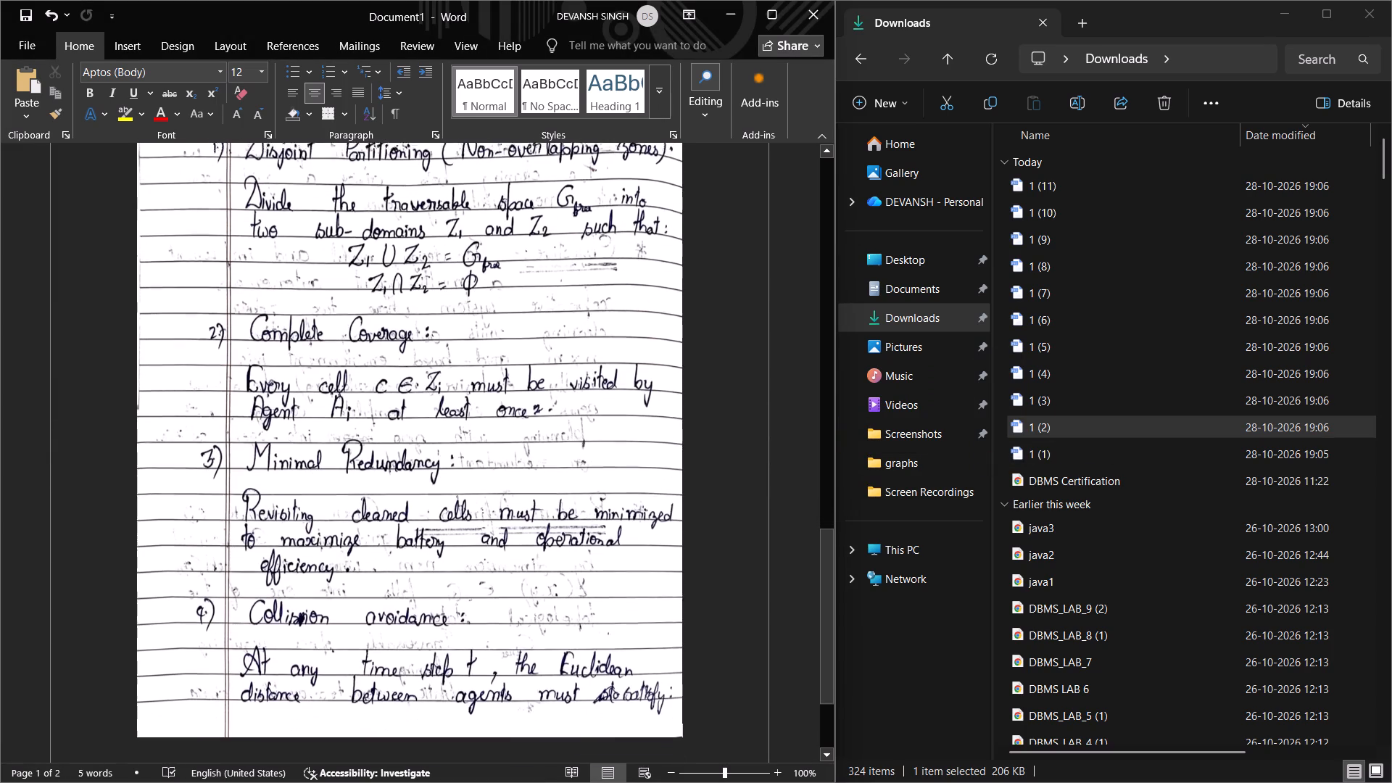
pyautogui.press('Return')
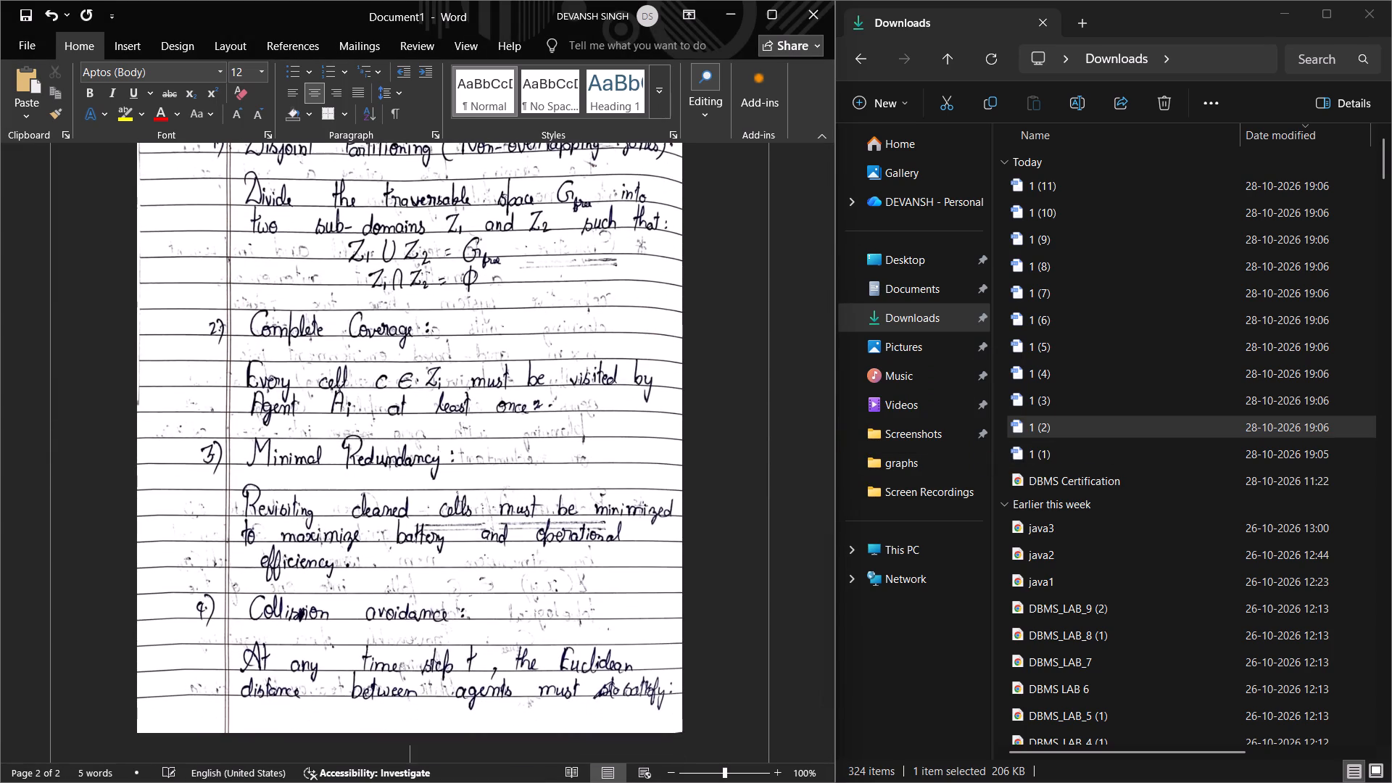
pyautogui.scroll(-1, 699, 601)
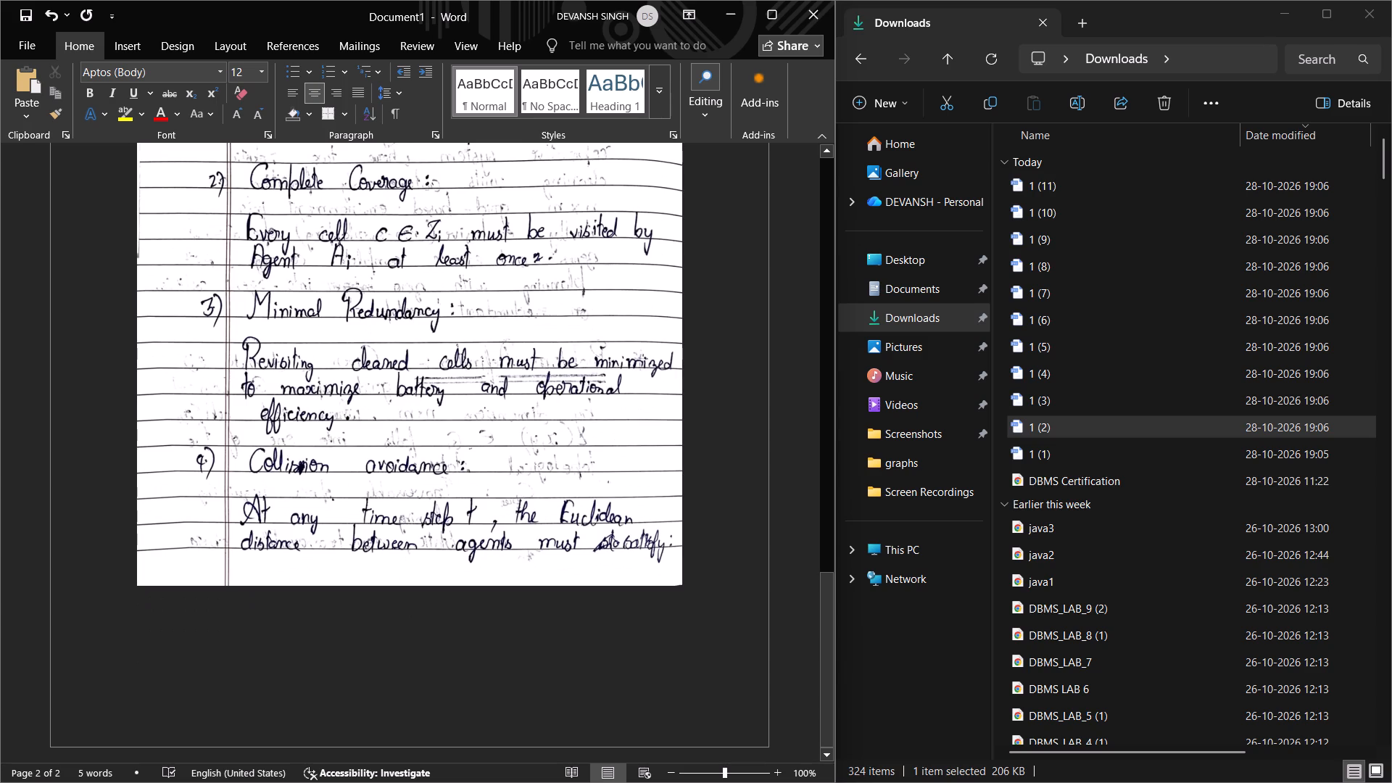
pyautogui.press('Return')
pyautogui.press('Return')
pyautogui.press('Return')
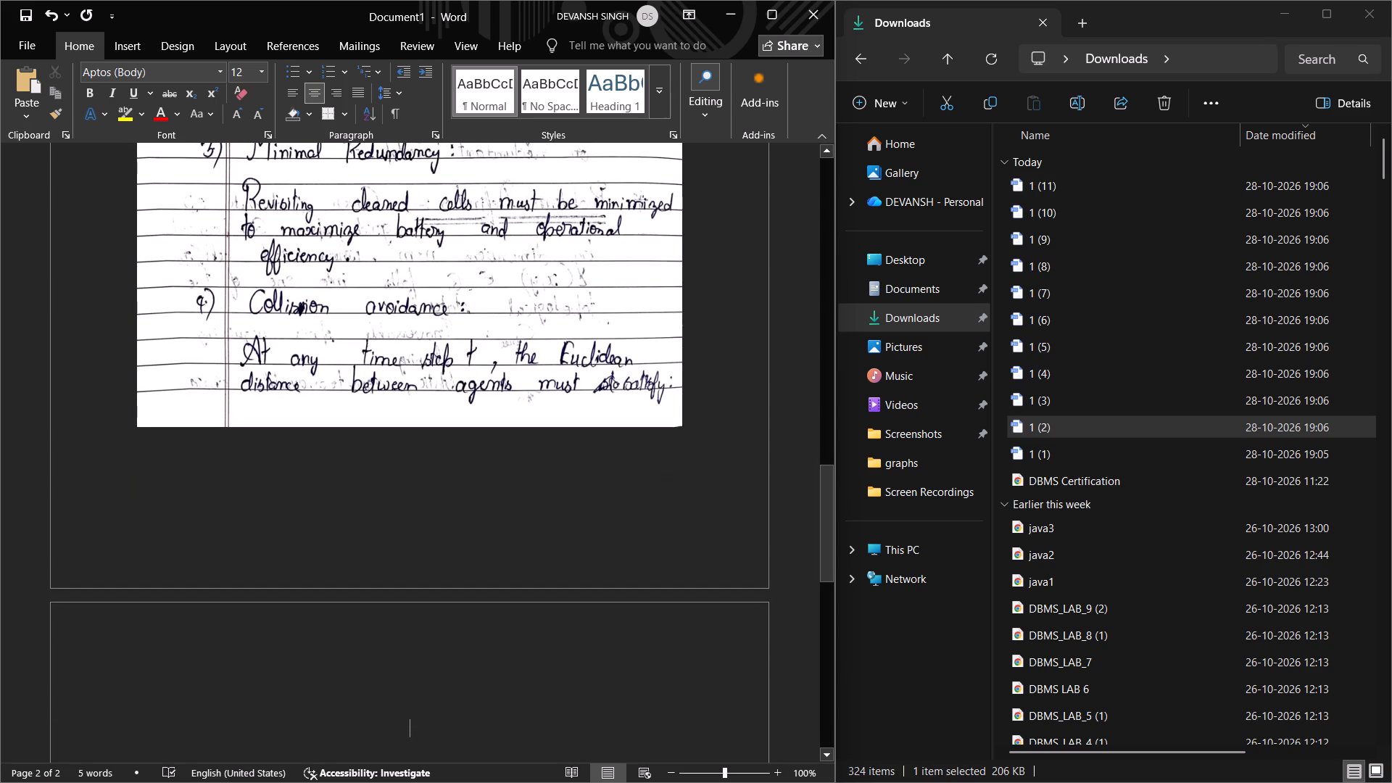
# Delete two of the empty lines after the Constraints and Requirements picture.
pyautogui.press('BackSpace')
pyautogui.press('BackSpace')
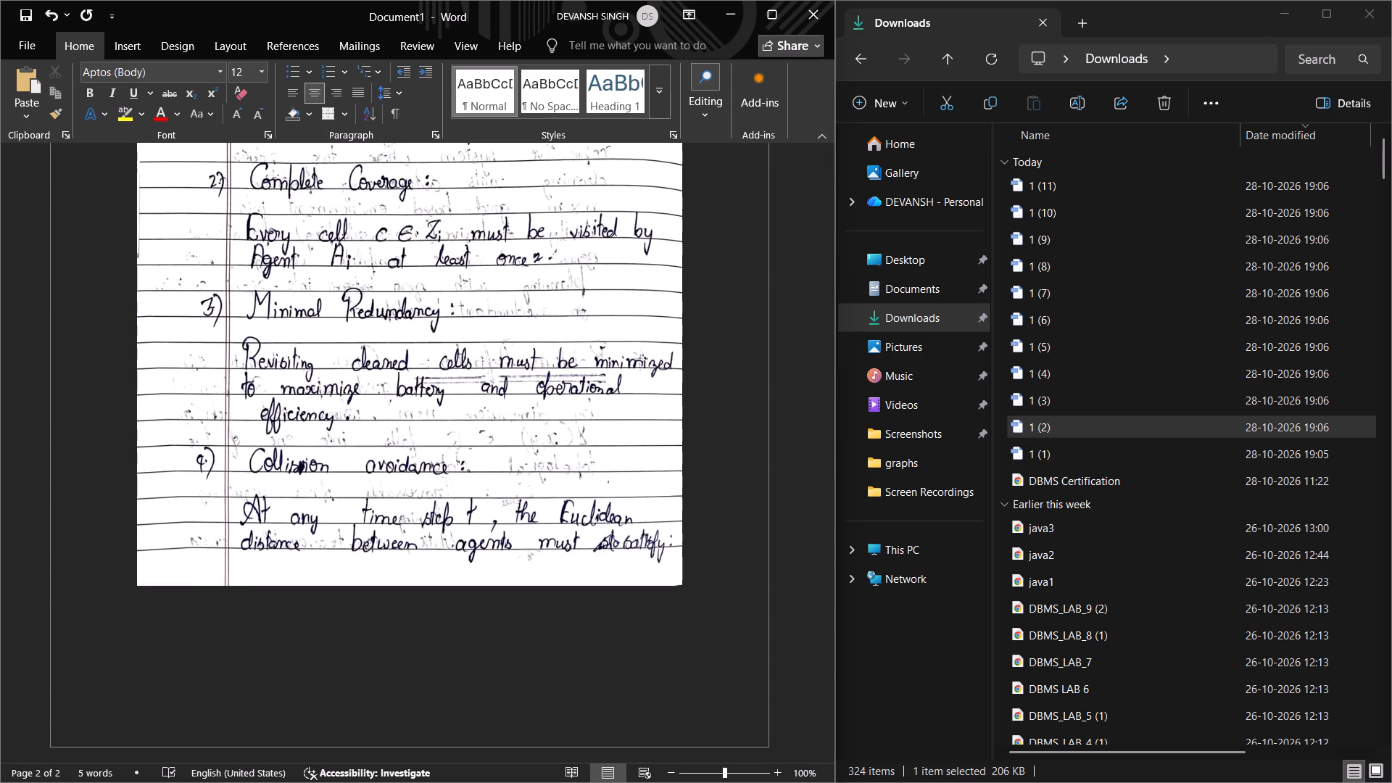
# Enlarge the Constraints and Requirements picture proportionally past the text margin and turn off its centred alignment.
pyautogui.click(616, 538)
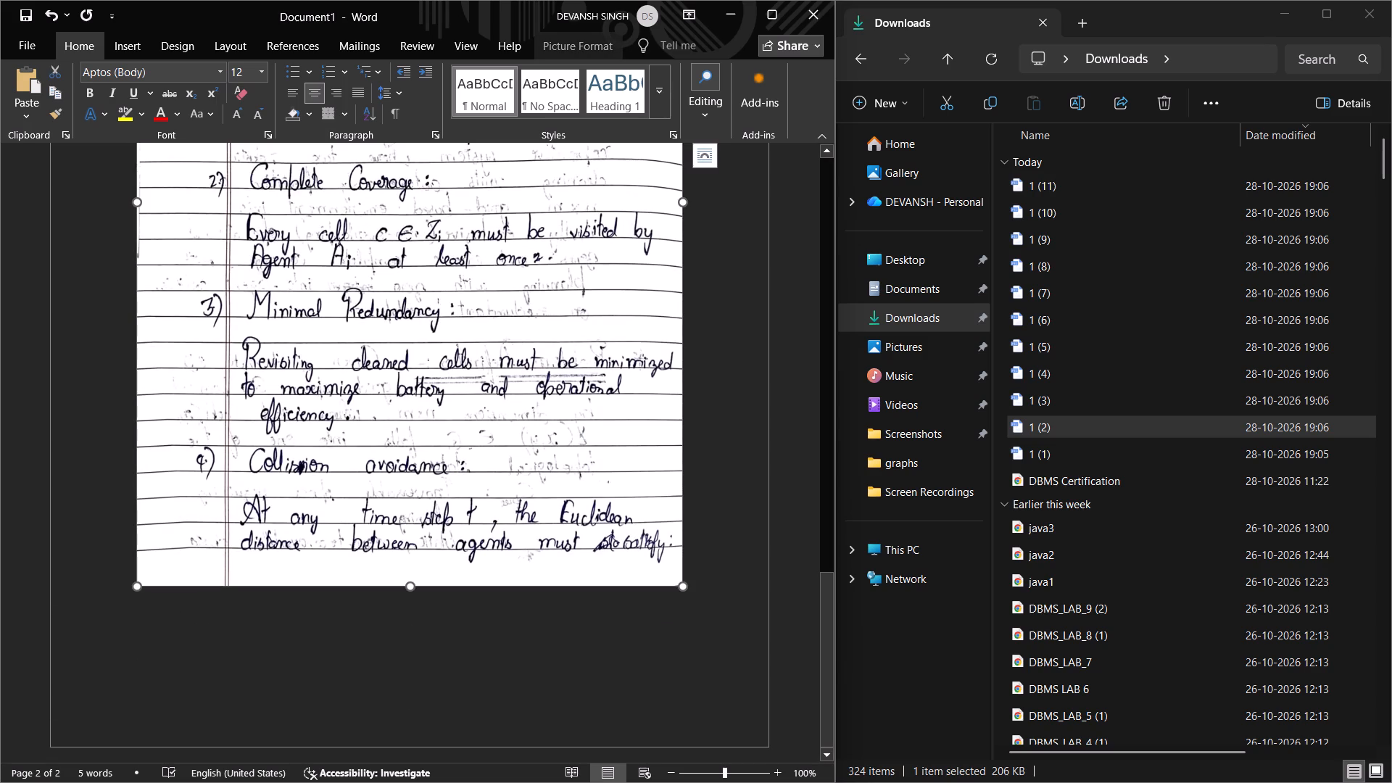
pyautogui.moveTo(681, 586); pyautogui.dragTo(704, 623)
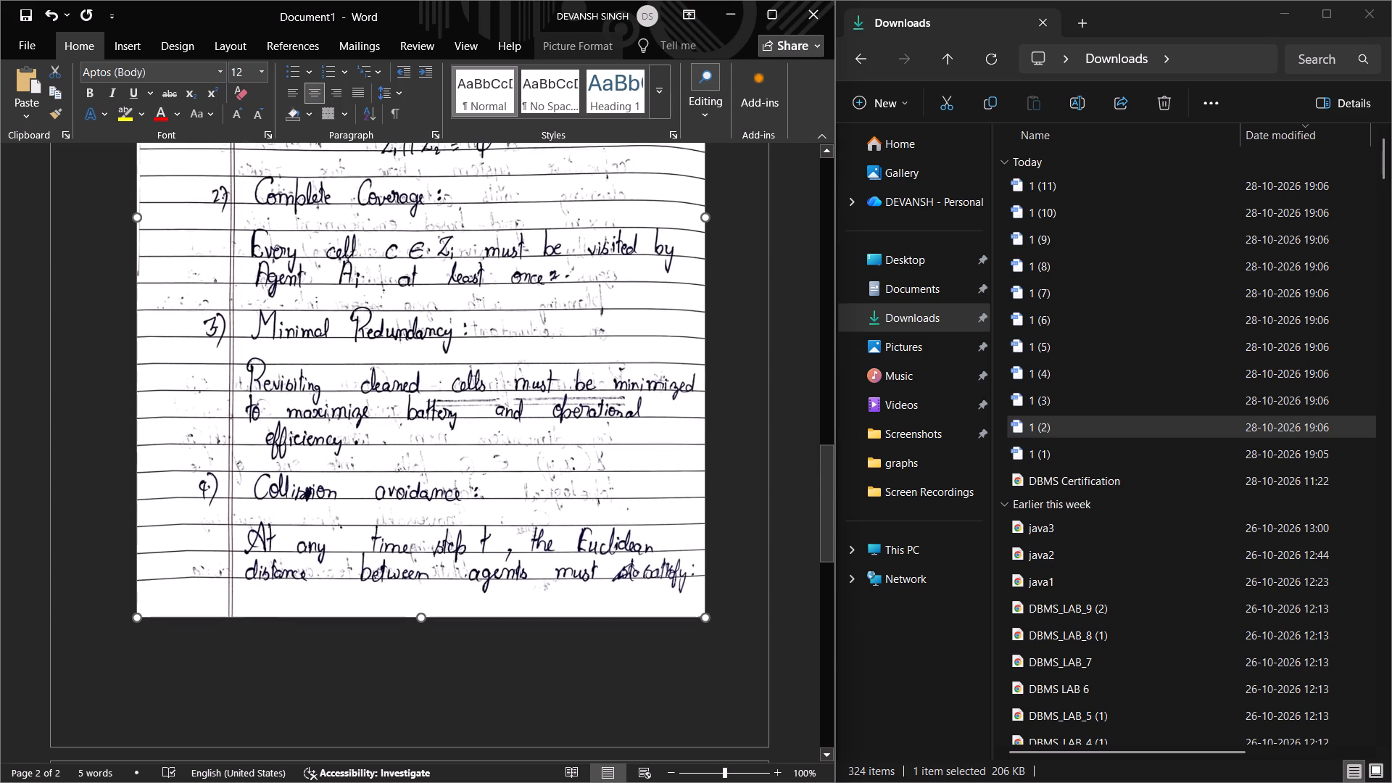
pyautogui.moveTo(704, 623); pyautogui.dragTo(711, 655)
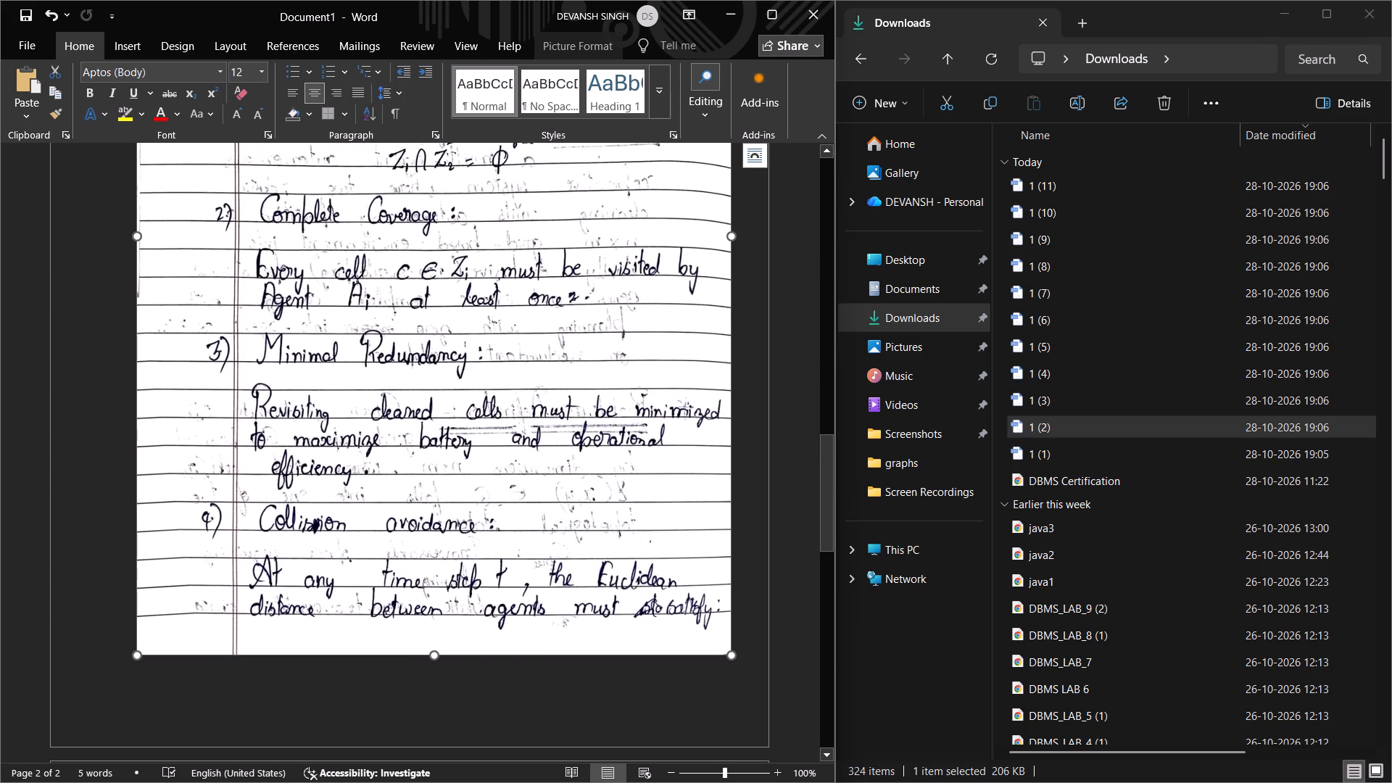
pyautogui.click(313, 100)
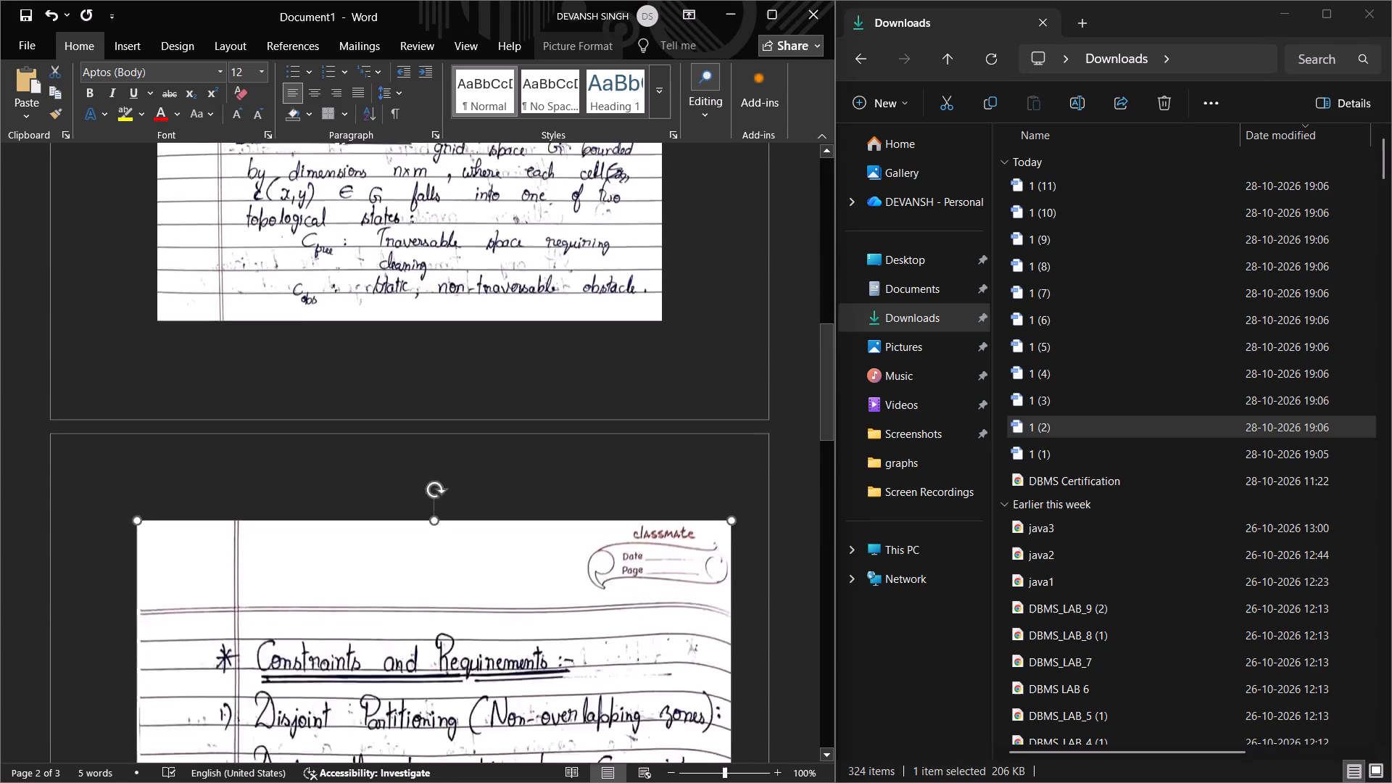
# Insert the image 1 (3) from Downloads on the blank third page.
pyautogui.click(521, 624)
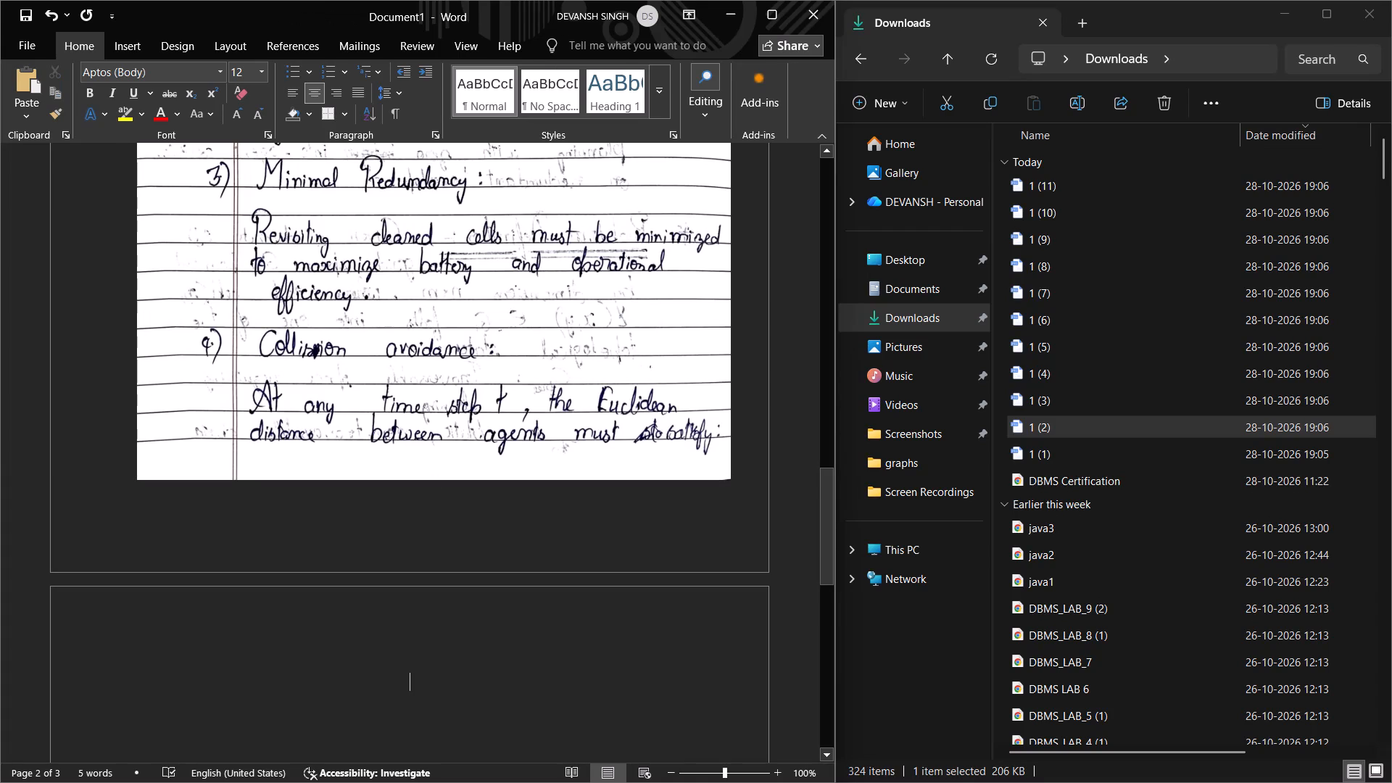
pyautogui.moveTo(1022, 405); pyautogui.dragTo(1015, 407)
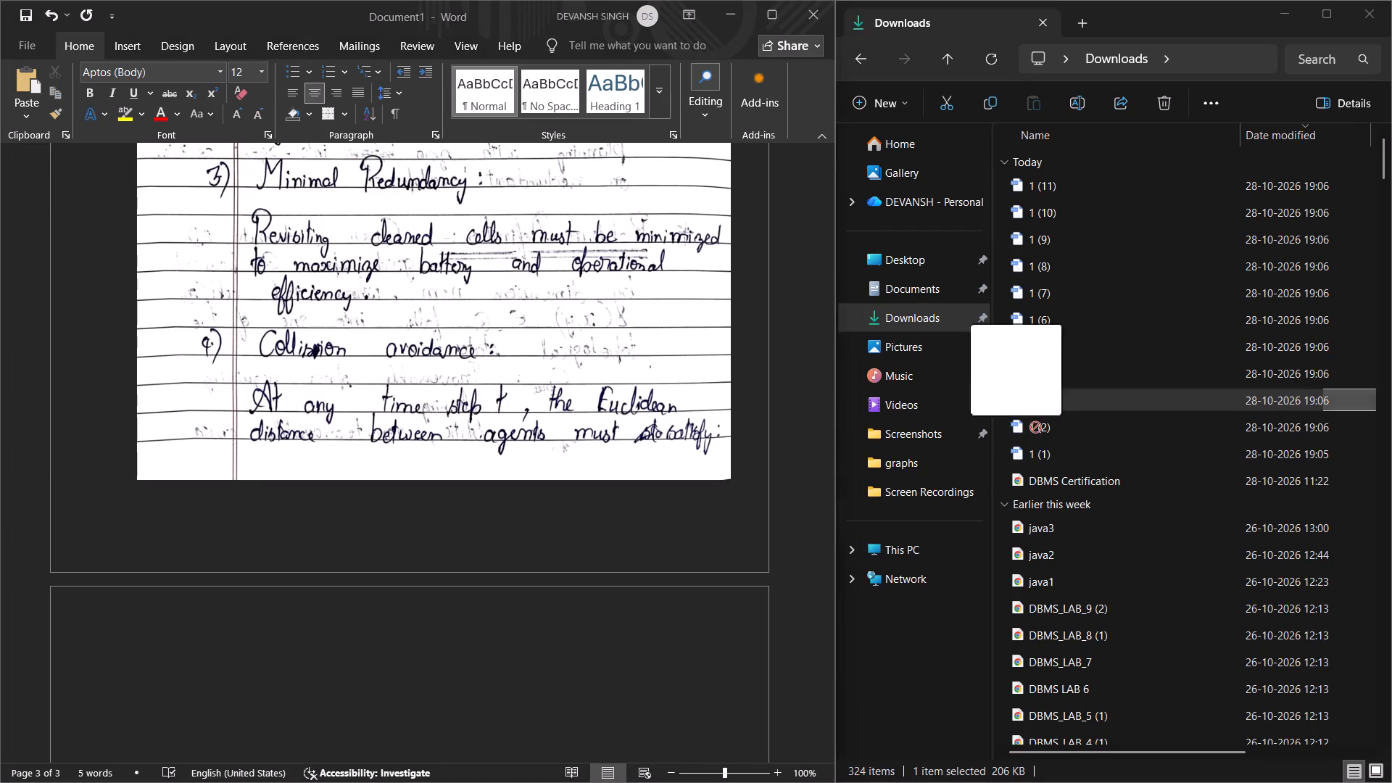
pyautogui.moveTo(1015, 407); pyautogui.dragTo(512, 683)
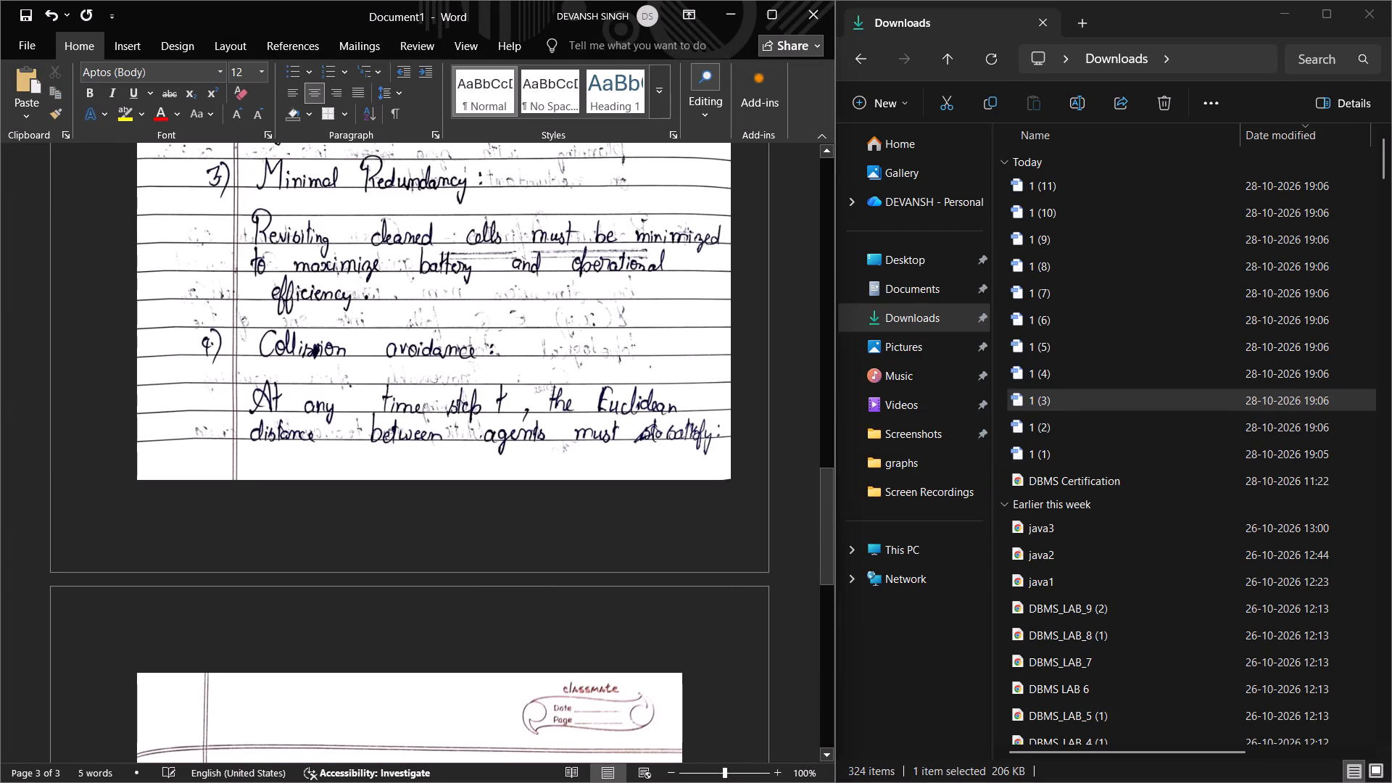
# Add three empty lines after the zone partitioning diagram picture and insert the image 1 (4) from Downloads on the fourth page.
pyautogui.scroll(-1, 622, 650)
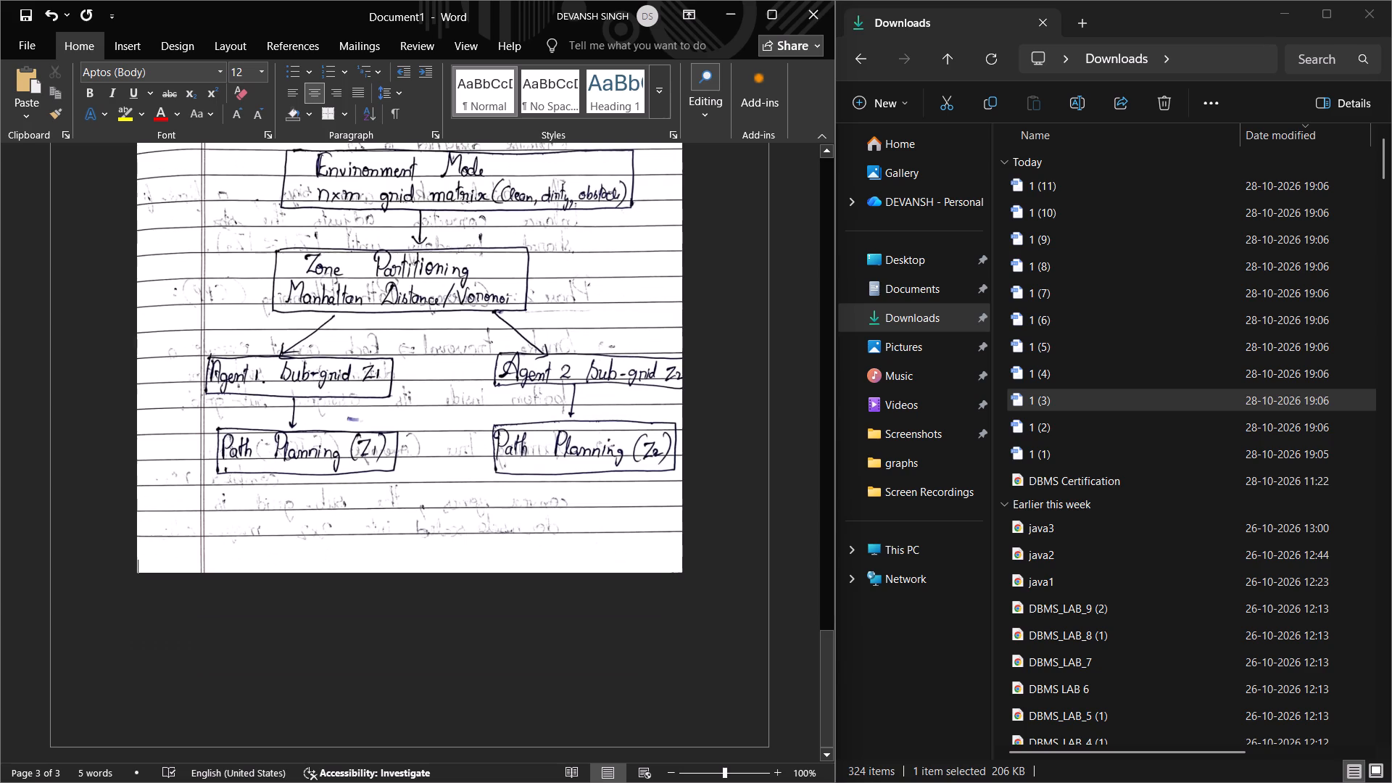
pyautogui.press('End')
pyautogui.press('Return')
pyautogui.press('Return')
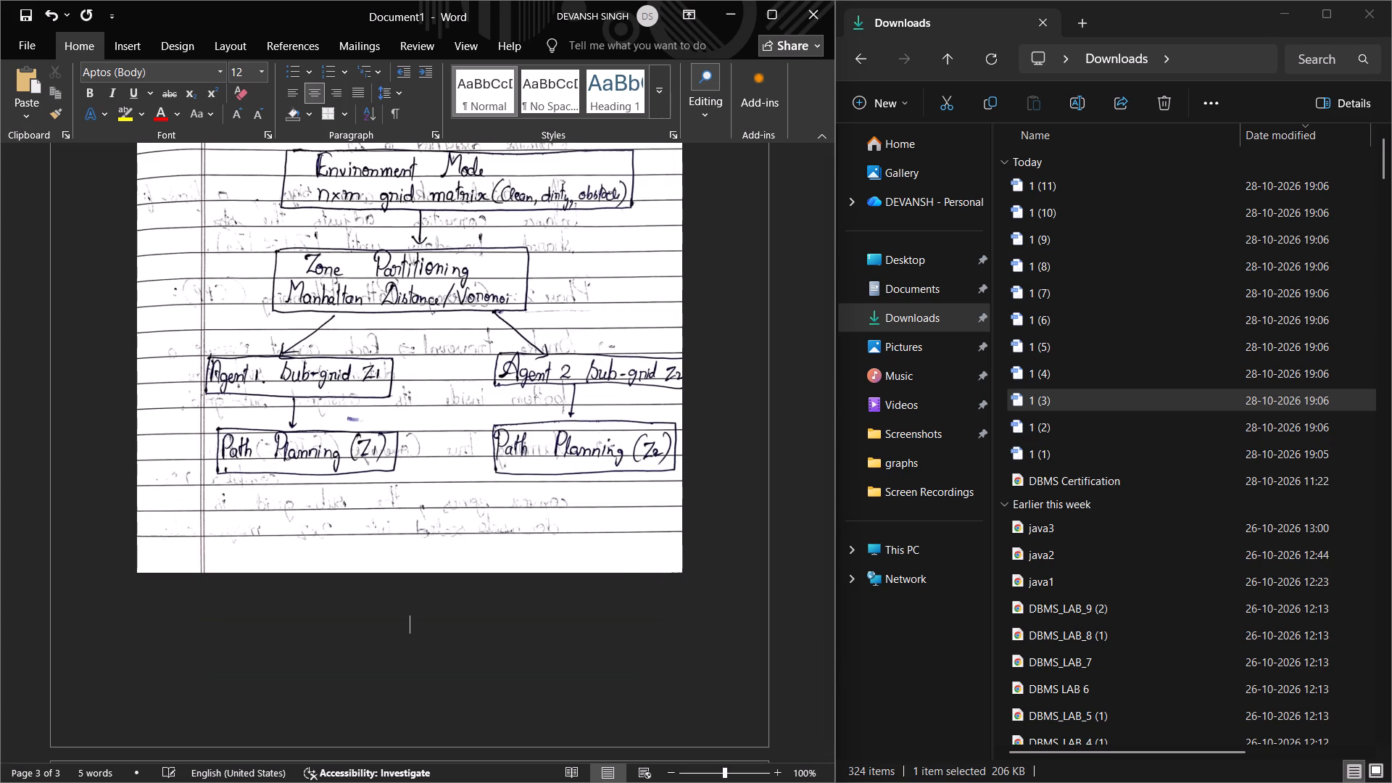
pyautogui.press('Return')
pyautogui.scroll(-1, 625, 647)
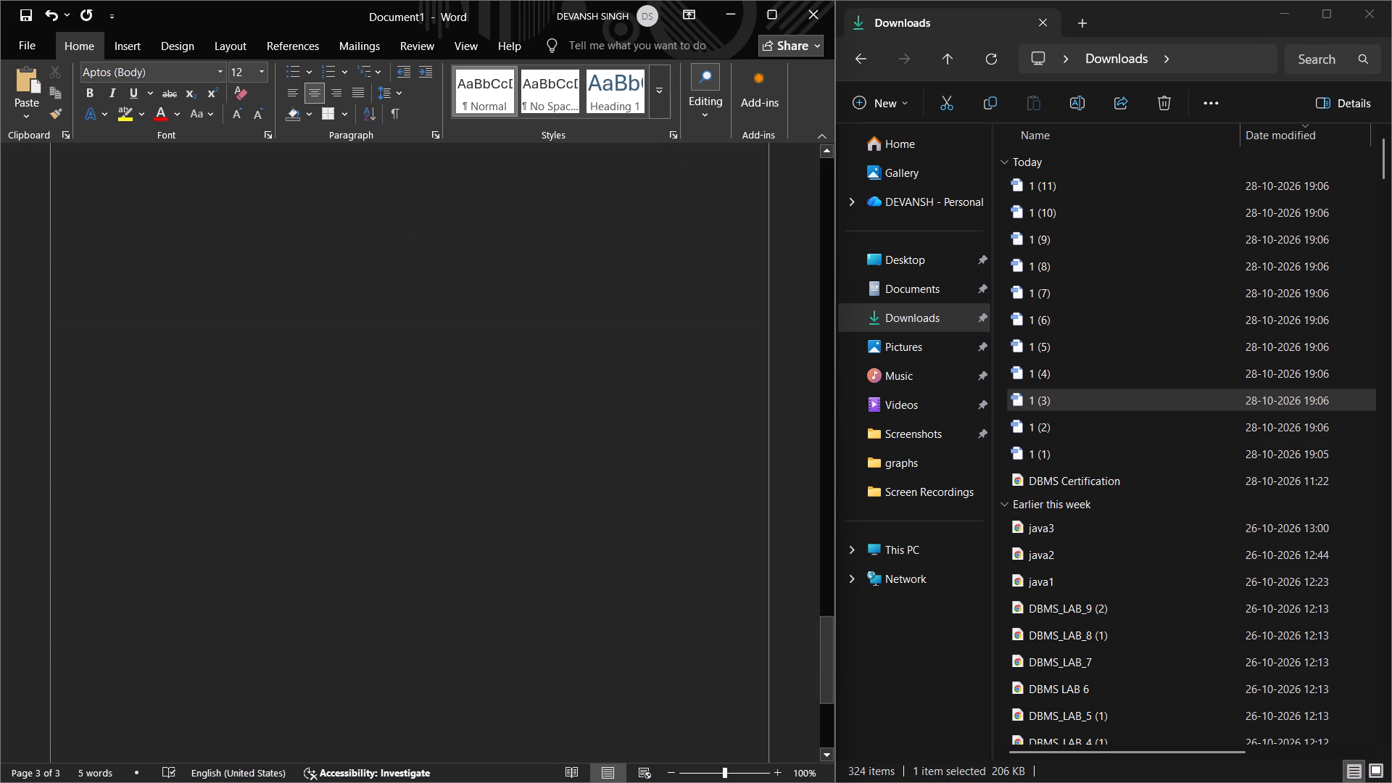
pyautogui.scroll(-2, 625, 647)
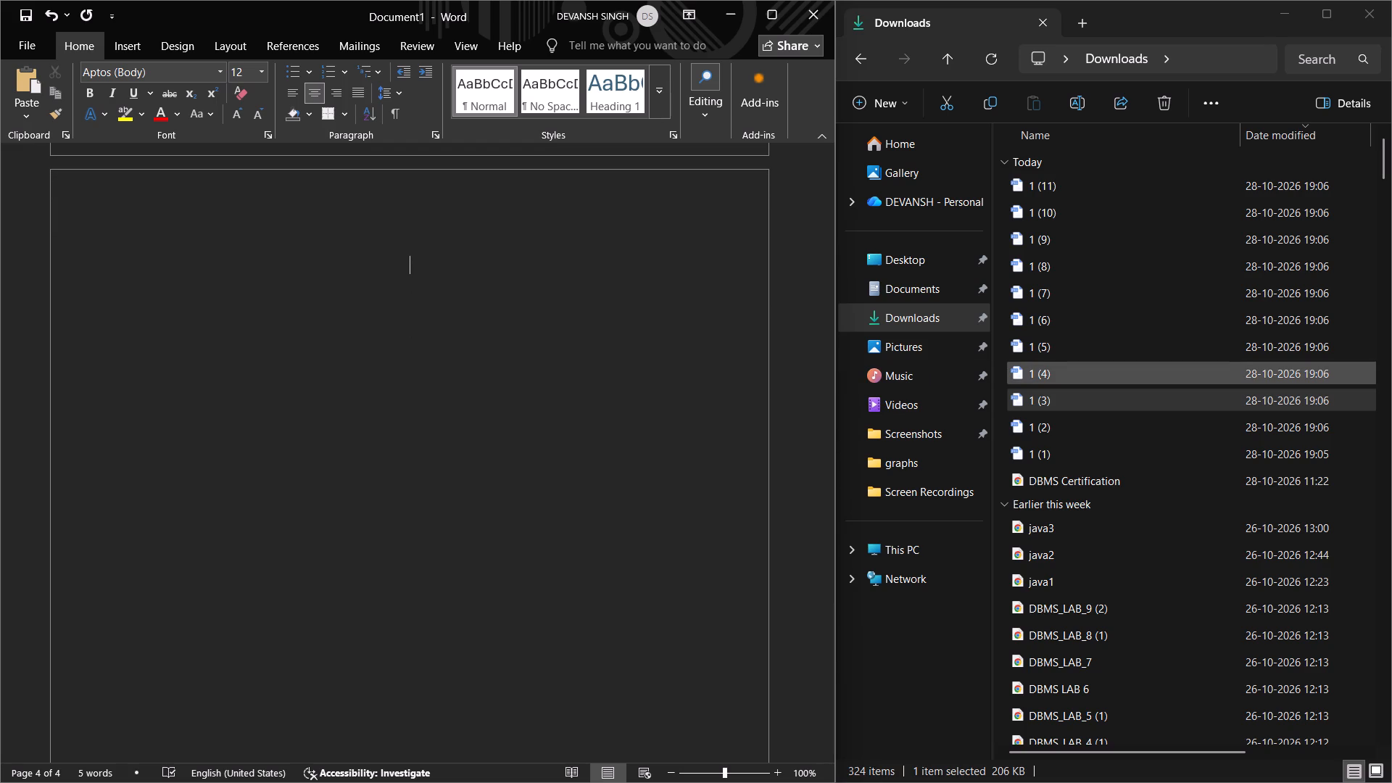
pyautogui.moveTo(1018, 371); pyautogui.dragTo(355, 426)
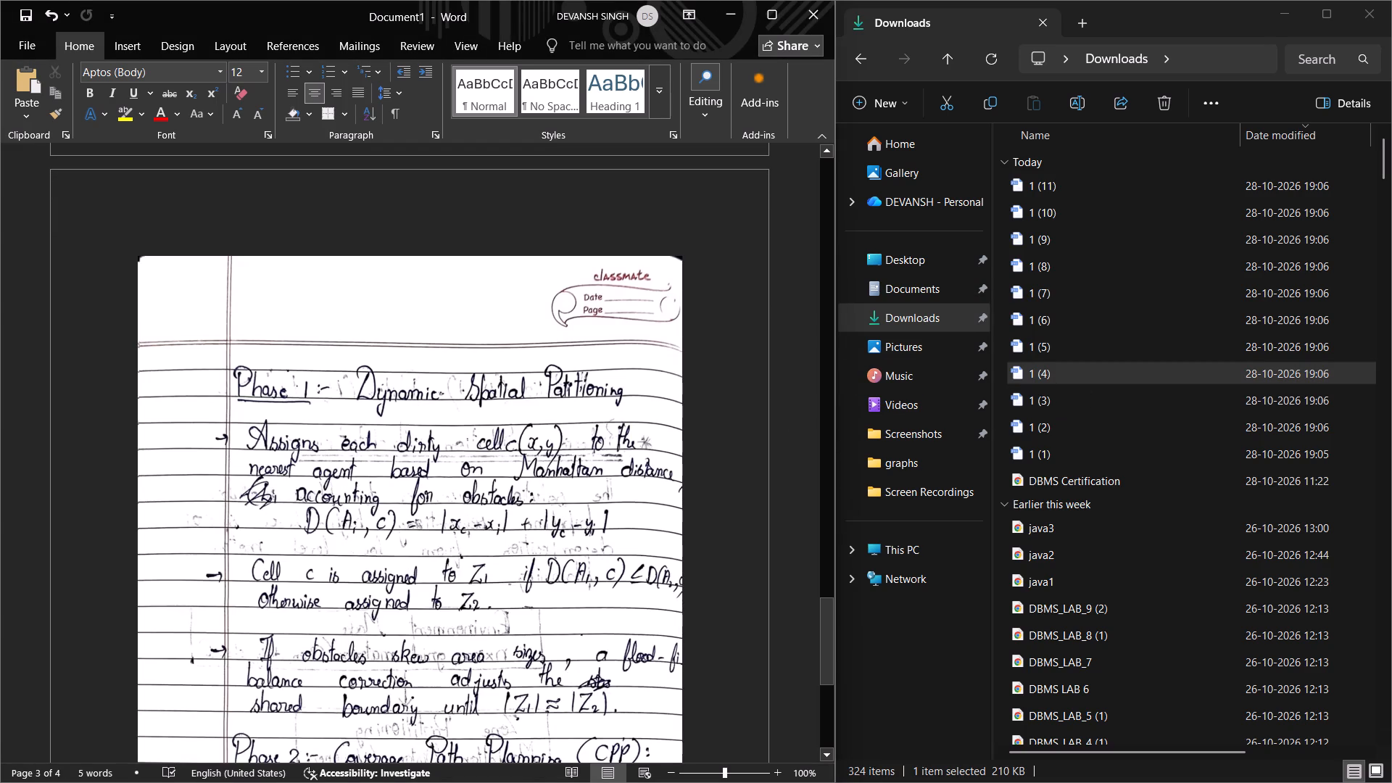
# Add three empty lines after the Phase 1 and Phase 2 picture and insert the image 1 (5) from Downloads on the fifth page.
pyautogui.scroll(-1, 708, 486)
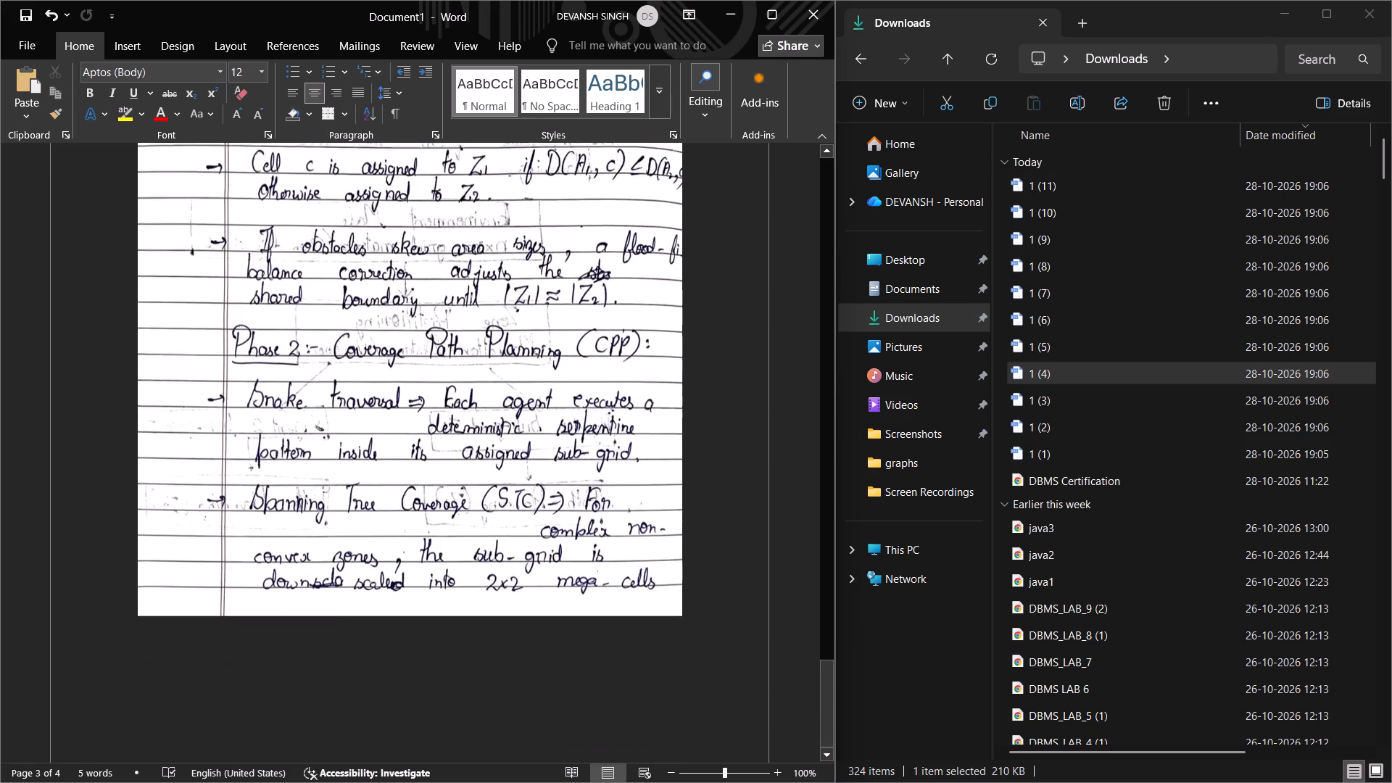
pyautogui.scroll(-1, 708, 486)
pyautogui.click(724, 581)
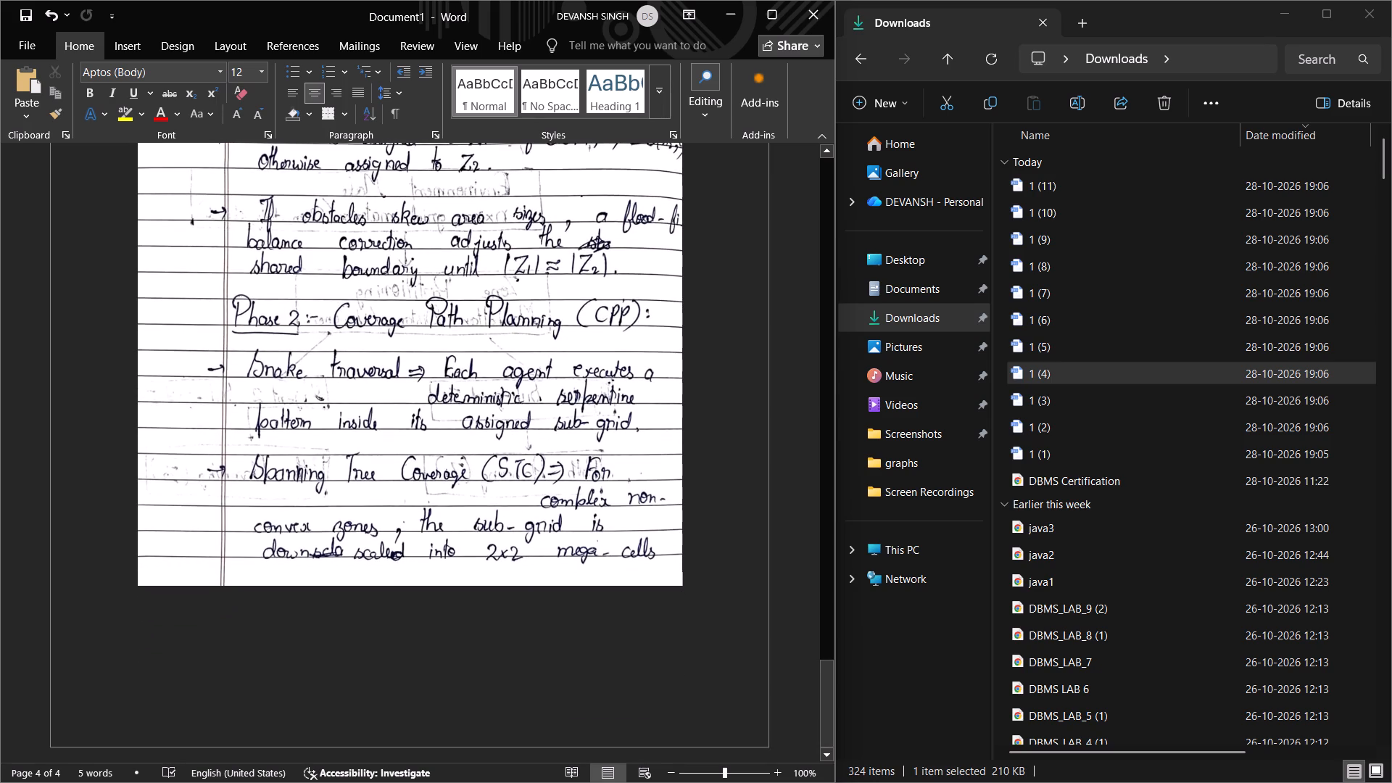
pyautogui.press('Return')
pyautogui.press('Return')
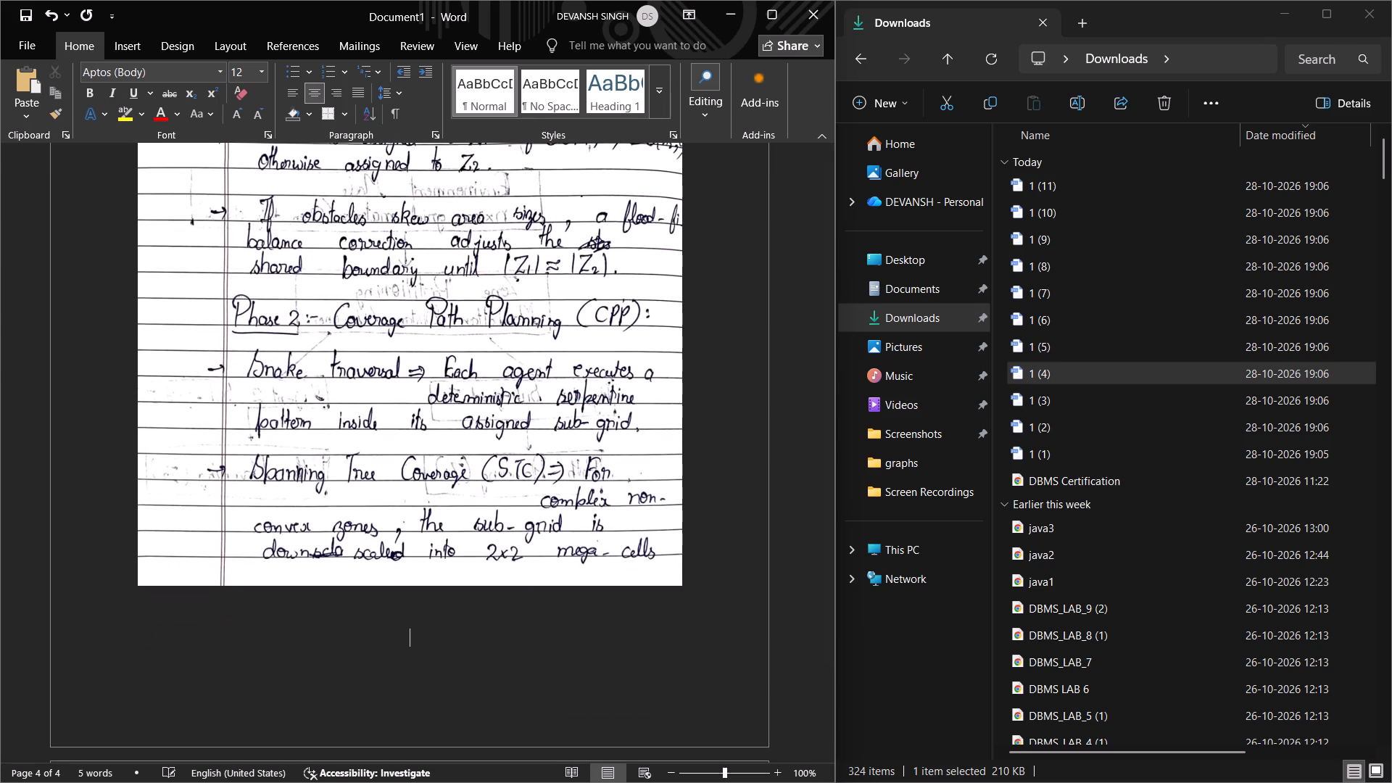
pyautogui.scroll(-1, 724, 581)
pyautogui.press('Return')
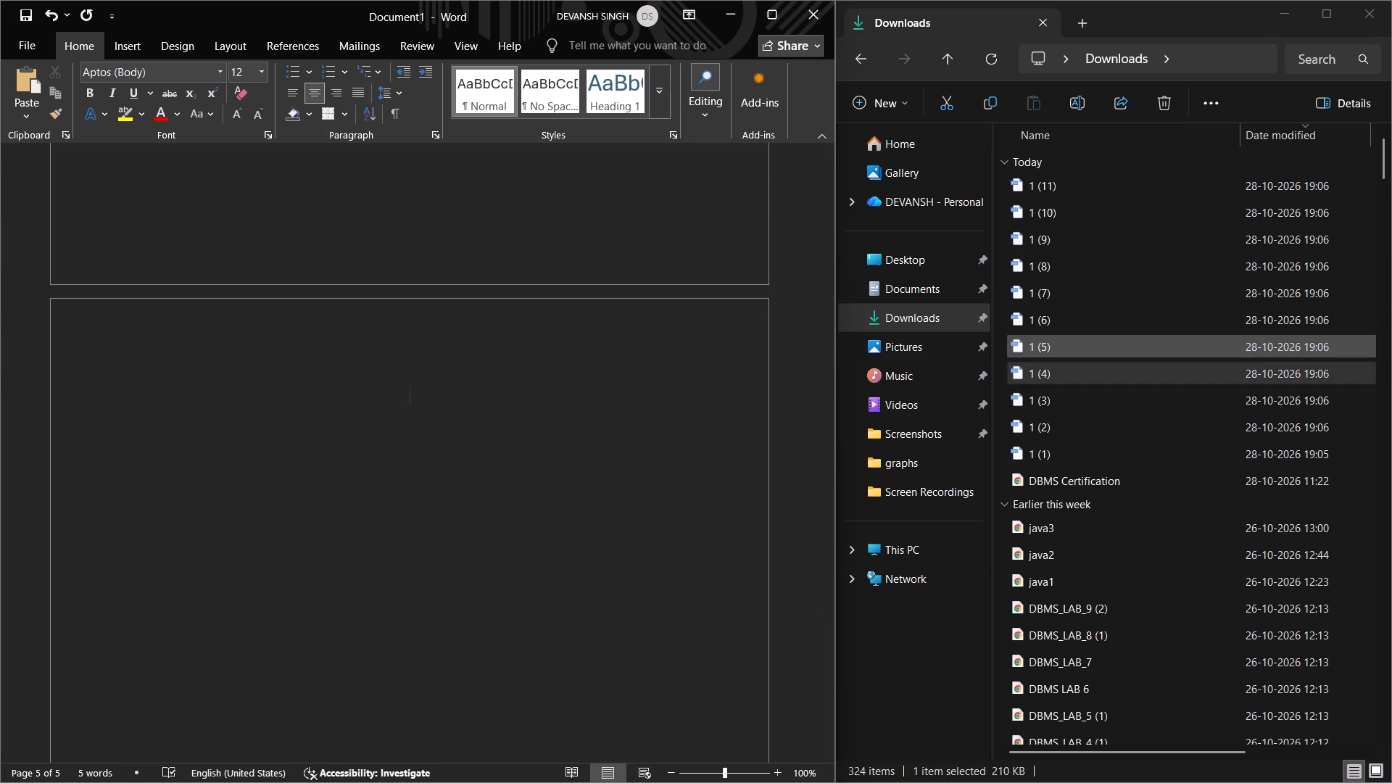
pyautogui.moveTo(1021, 347); pyautogui.dragTo(415, 529)
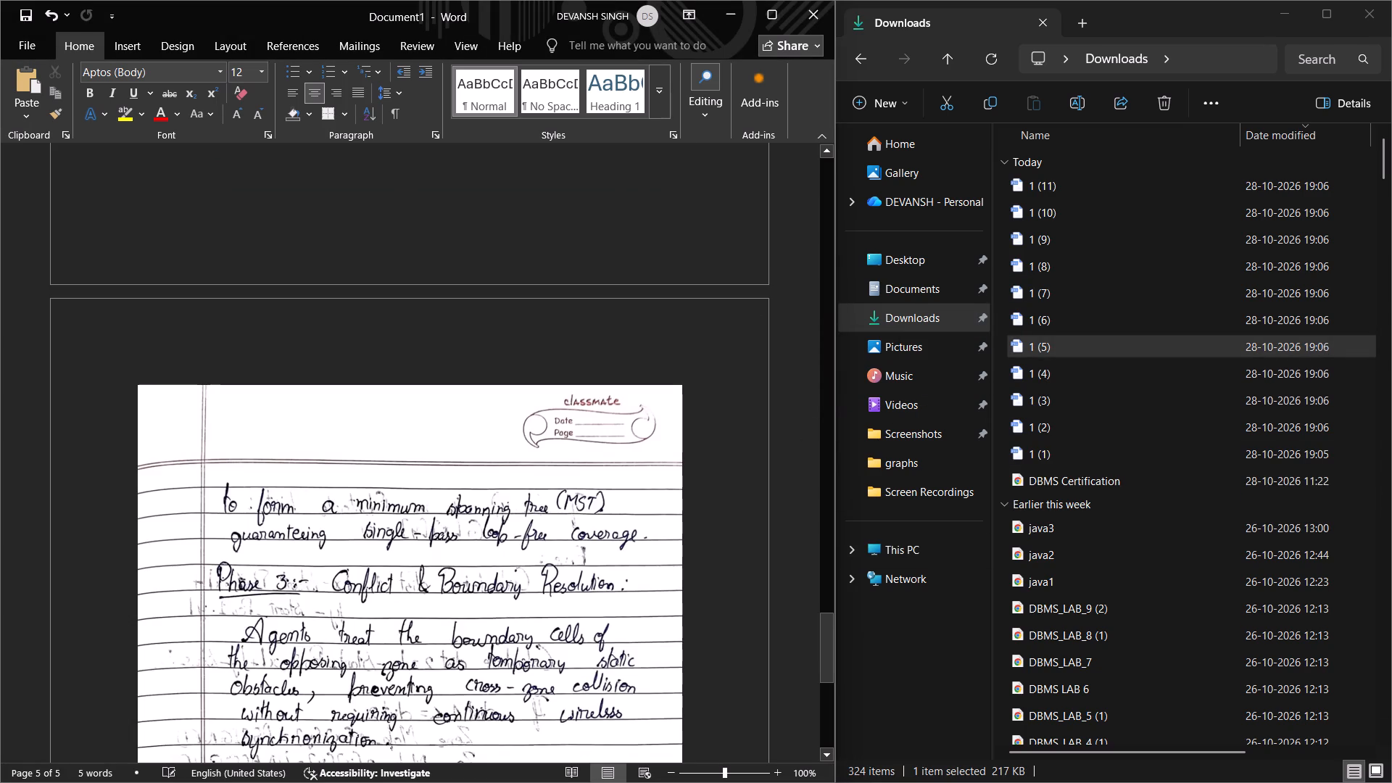
# Add four empty lines after the Phase 3 and Pseudocode picture and insert the image 1 (6) from Downloads on the sixth page.
pyautogui.scroll(1, 649, 547)
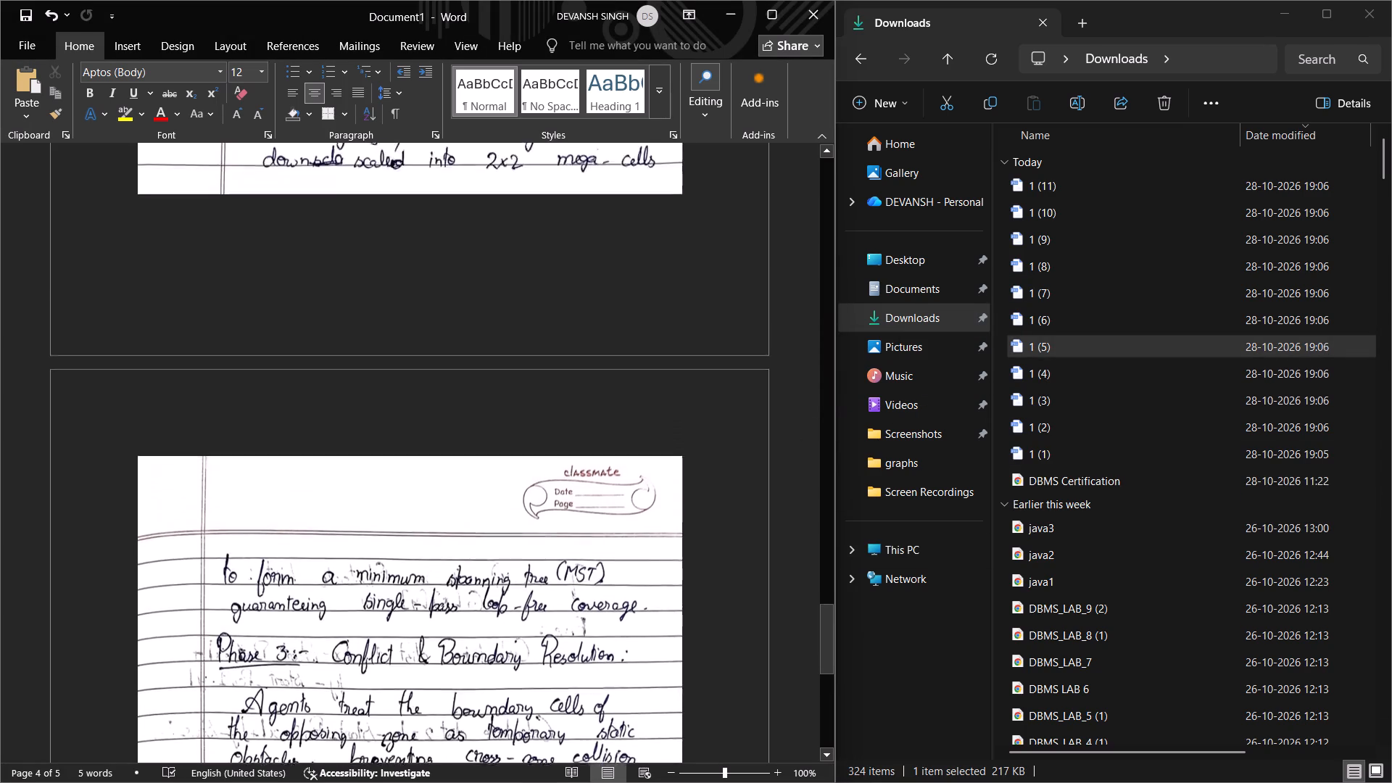
pyautogui.scroll(1, 649, 547)
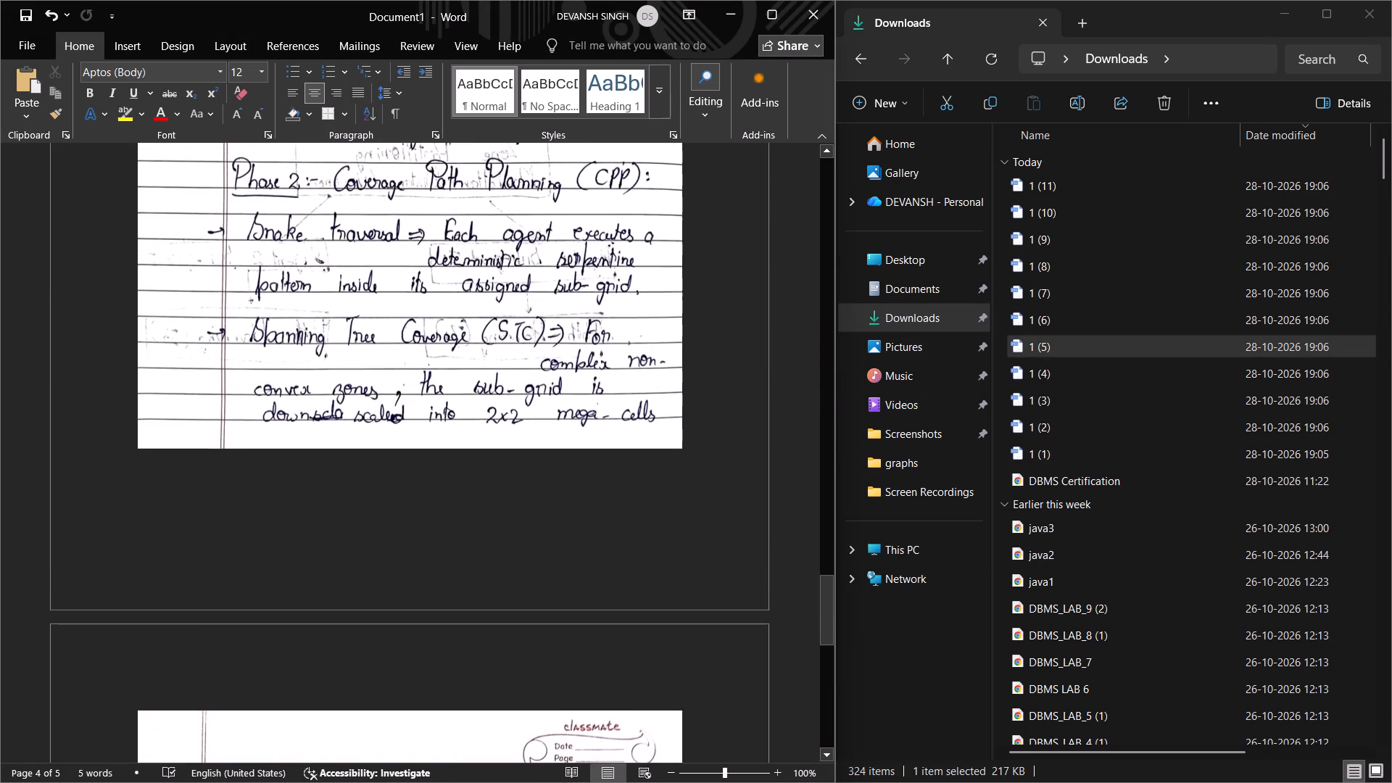
pyautogui.scroll(-1, 649, 547)
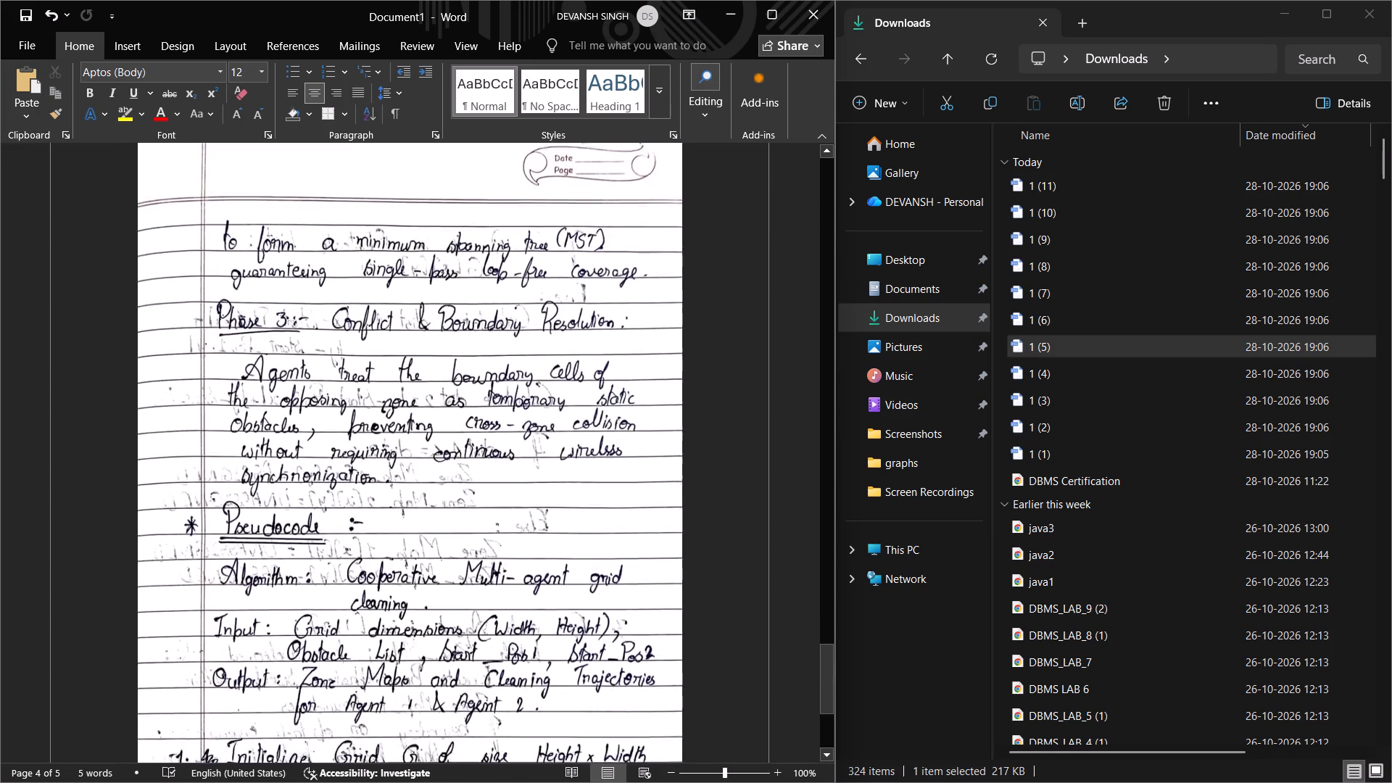
pyautogui.scroll(-1, 649, 547)
pyautogui.click(707, 571)
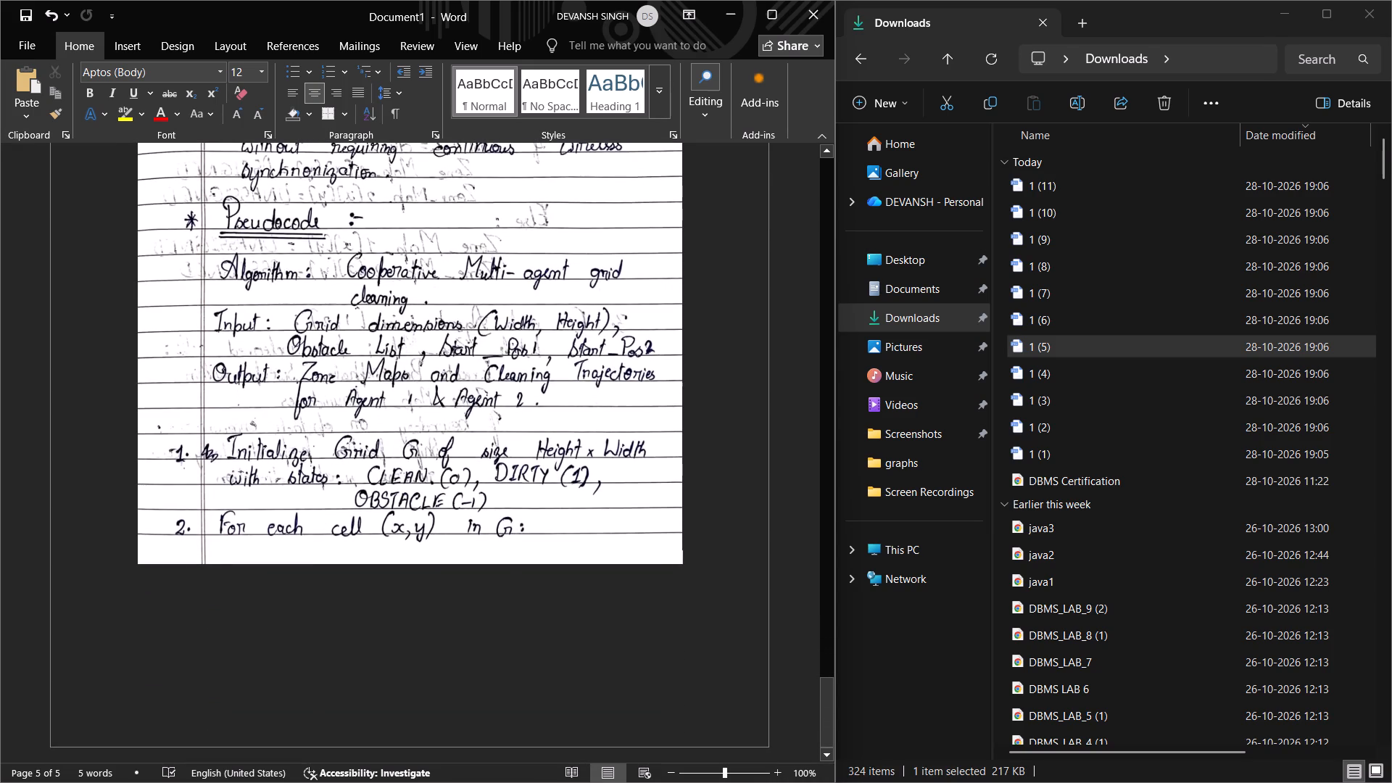
pyautogui.press('Return')
pyautogui.press('Return')
pyautogui.press('Return')
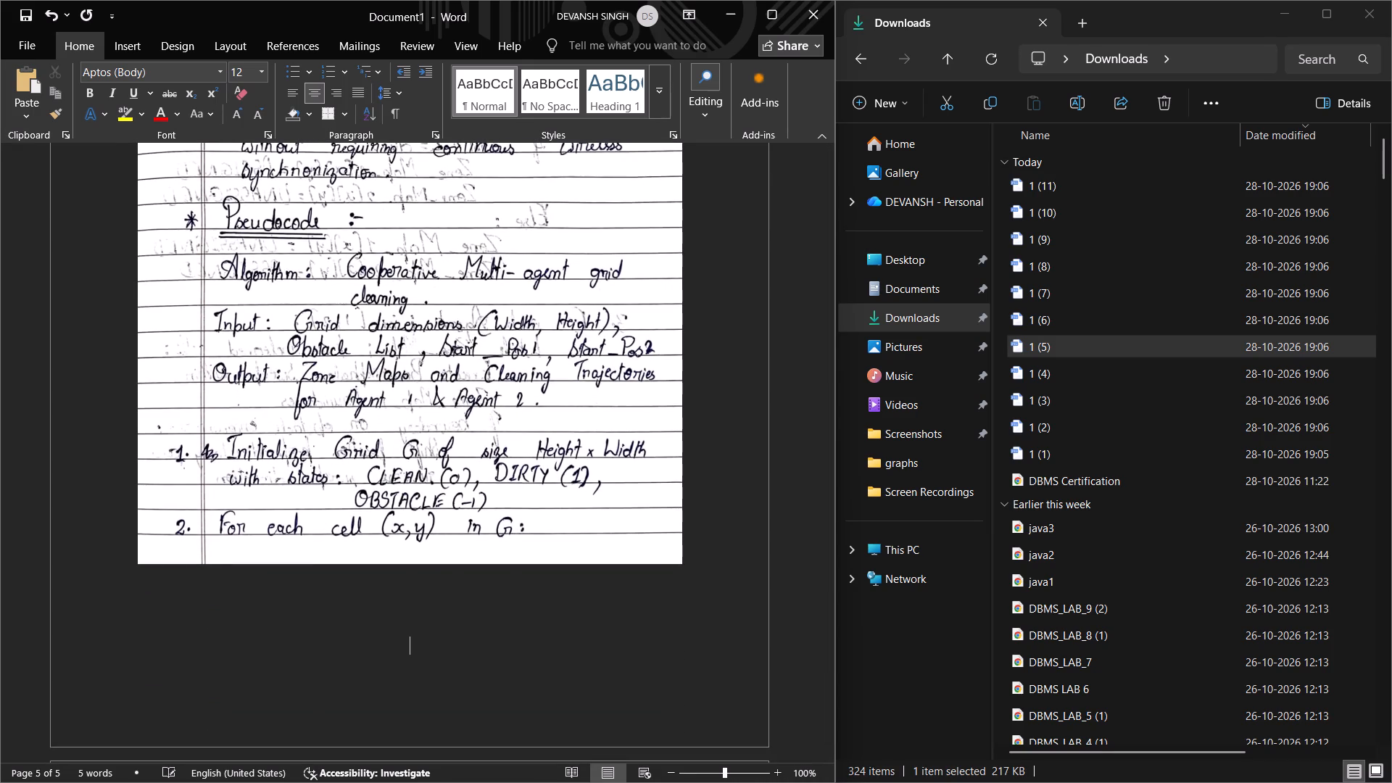
pyautogui.press('Return')
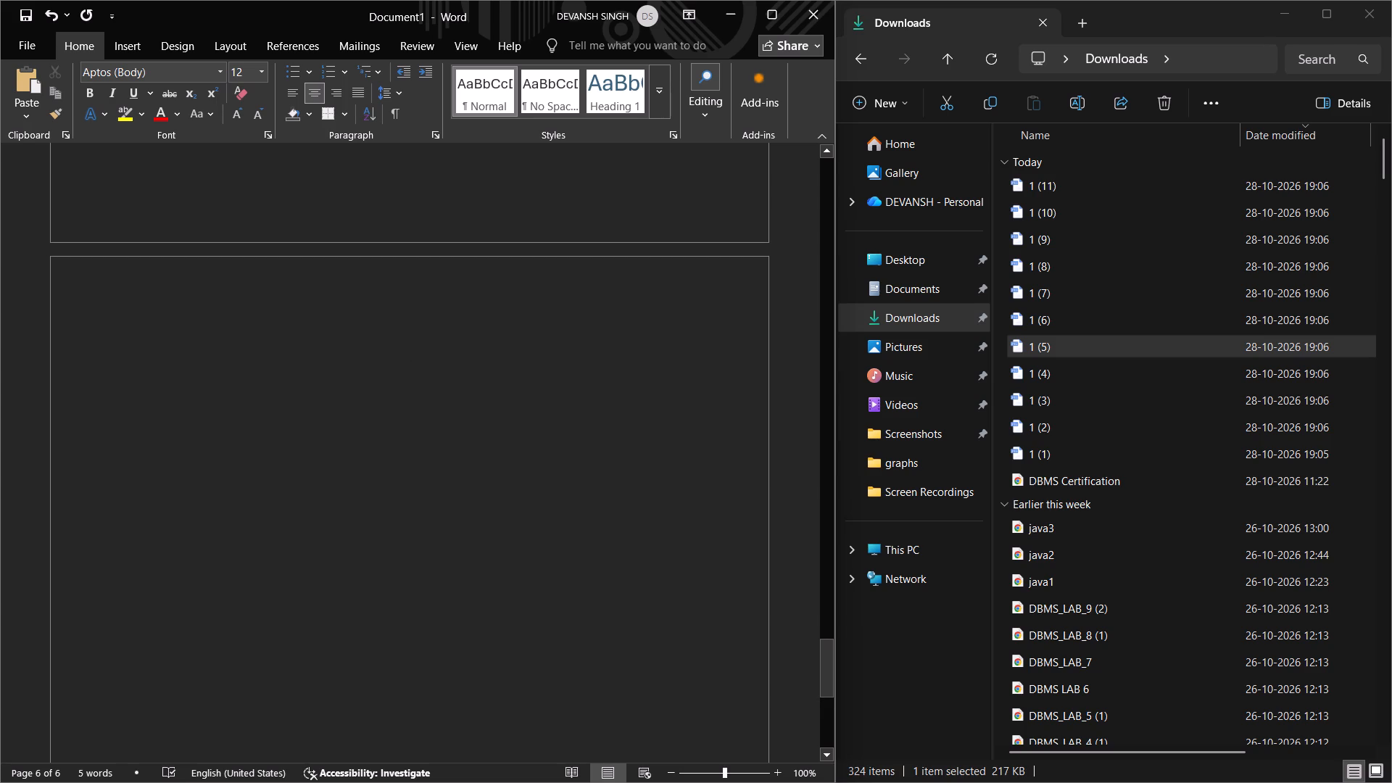
pyautogui.scroll(-1, 591, 504)
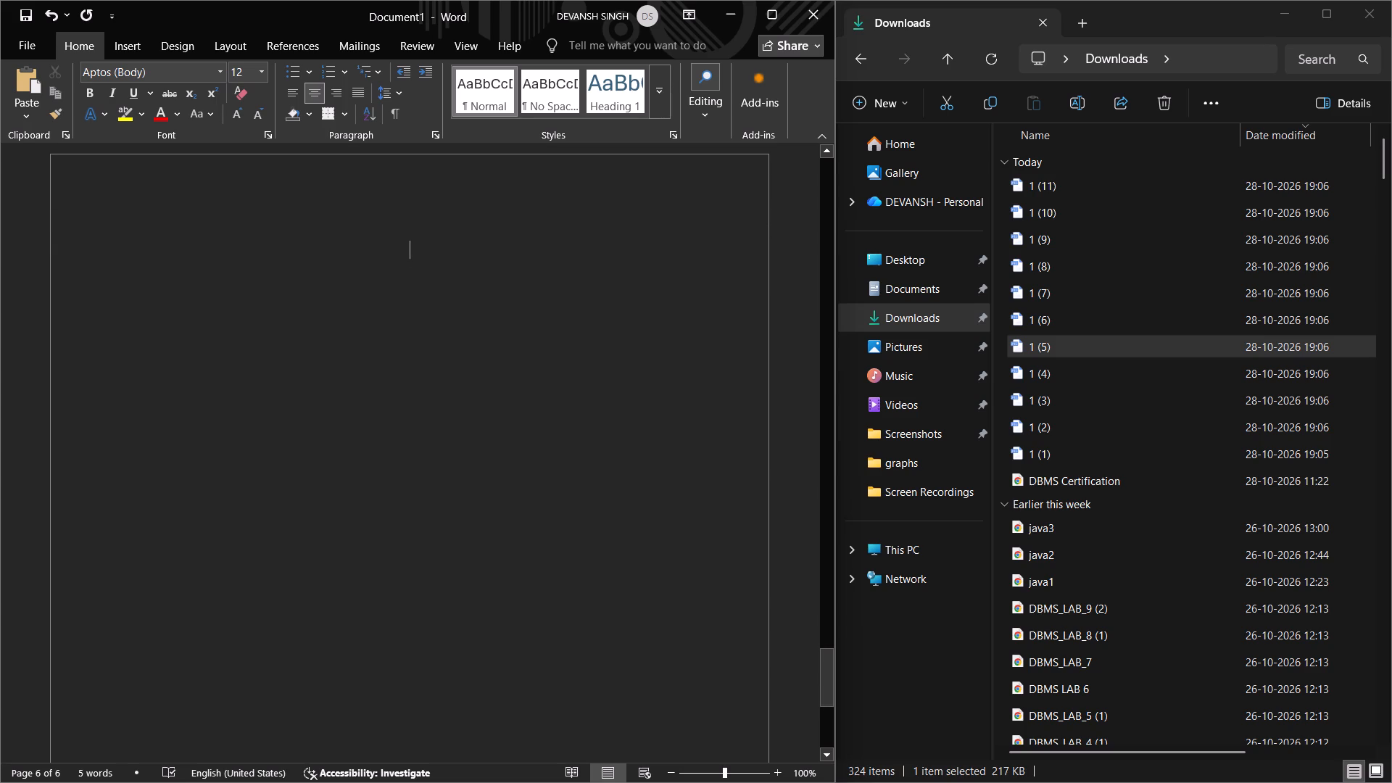
pyautogui.moveTo(1017, 320); pyautogui.dragTo(969, 339)
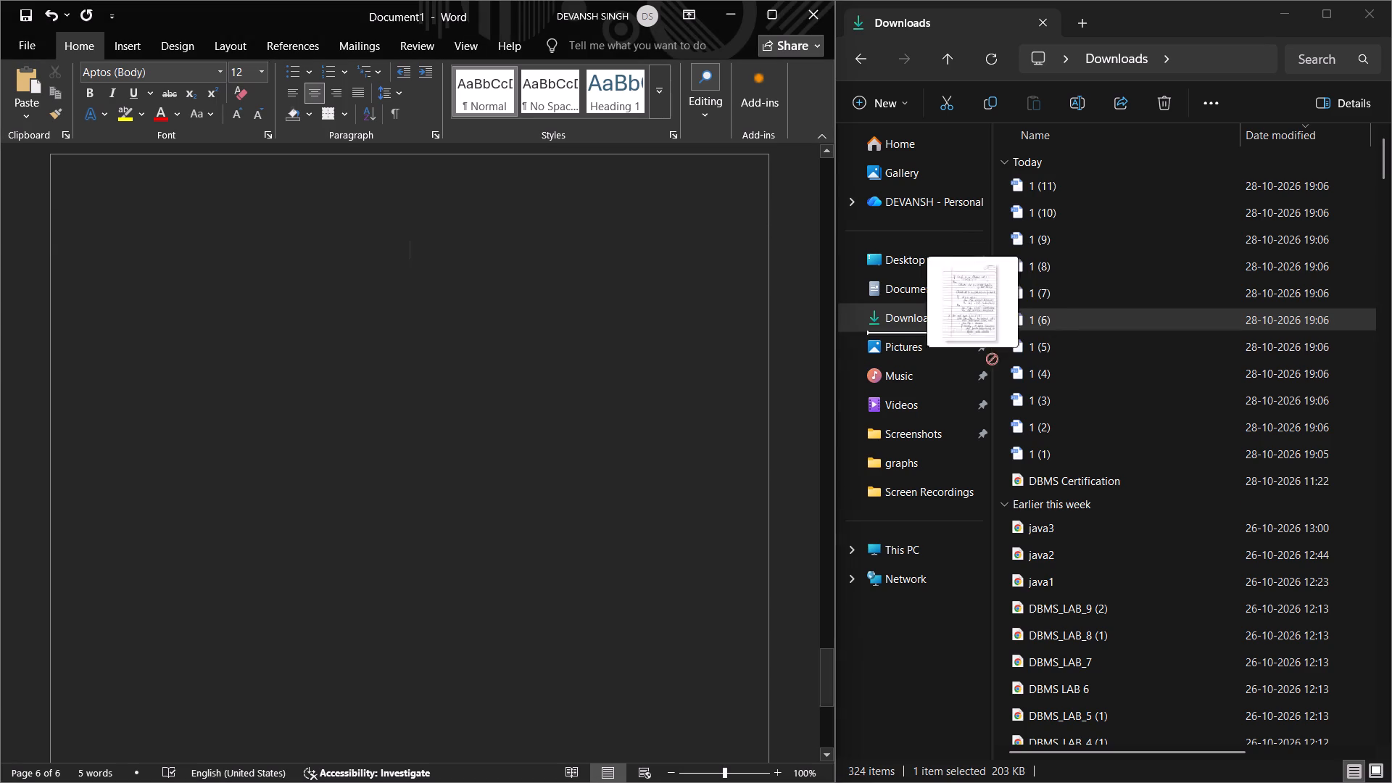
pyautogui.moveTo(969, 339); pyautogui.dragTo(427, 404)
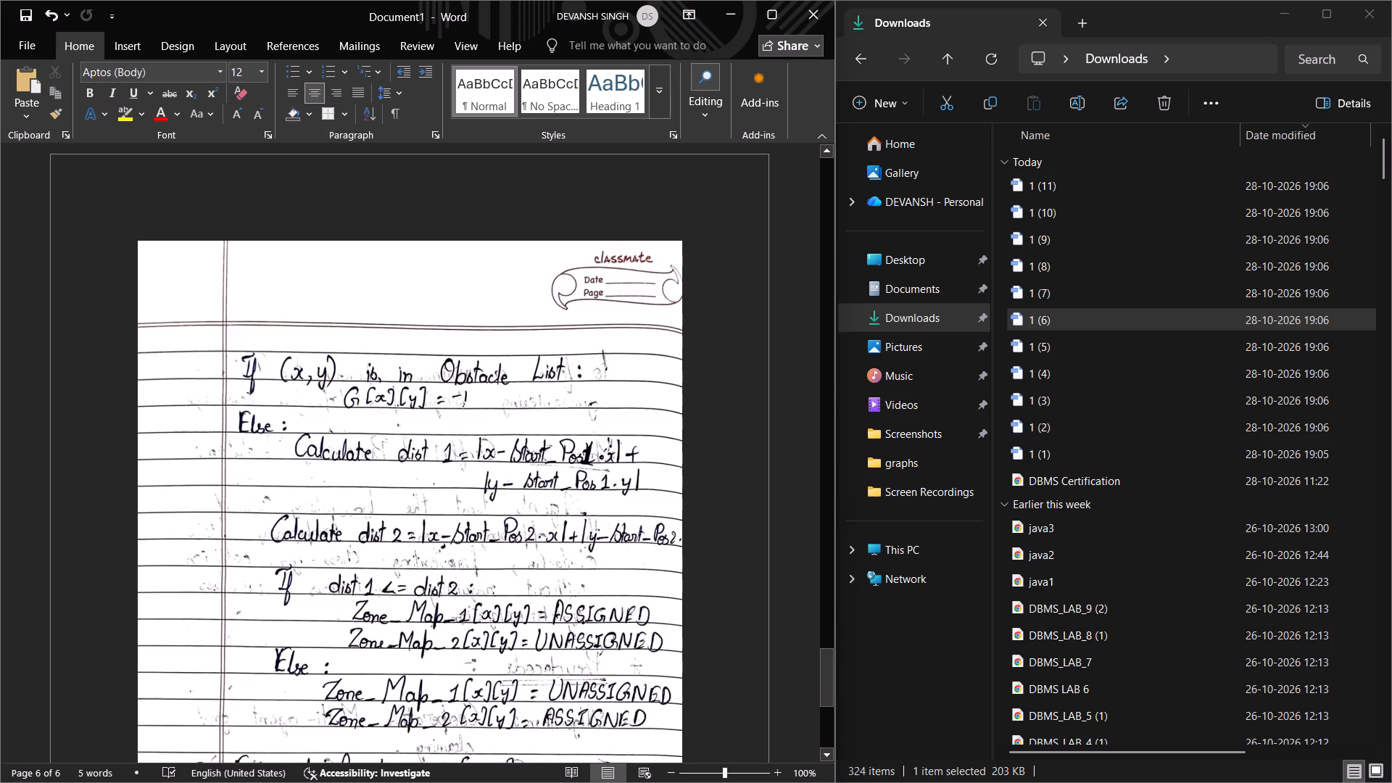
# Add two empty lines after the pseudocode continuation picture and insert the image 1 (7) from Downloads on the seventh page.
pyautogui.scroll(-2, 697, 546)
pyautogui.click(703, 570)
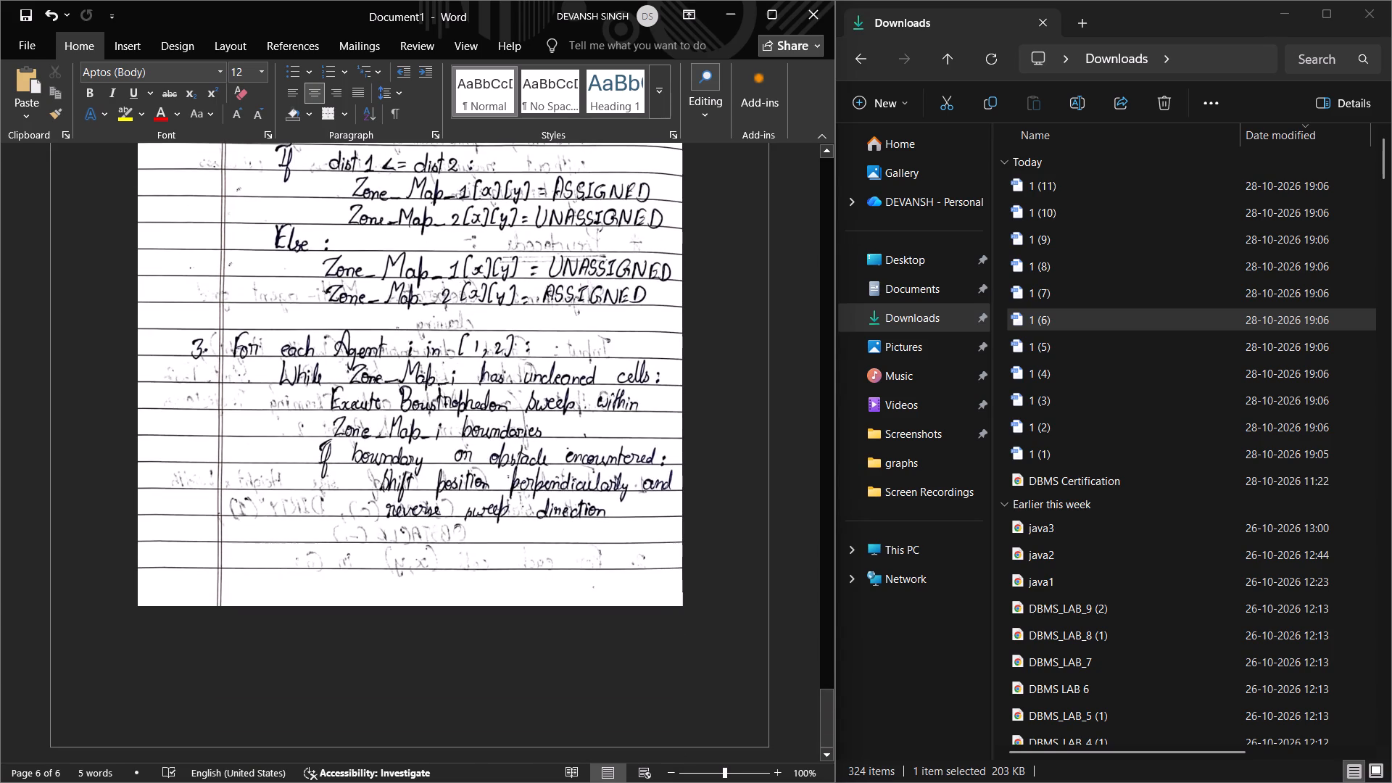
pyautogui.press('Return')
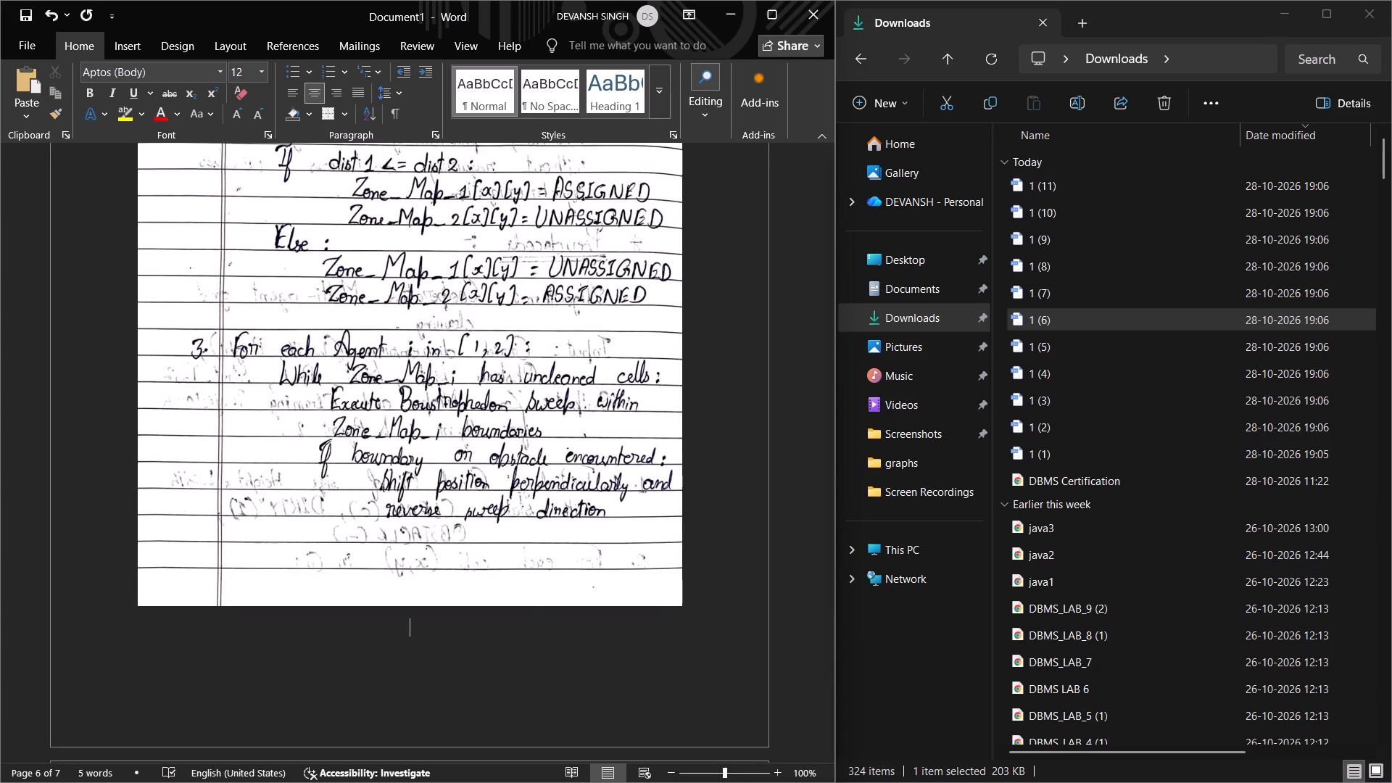
pyautogui.press('Return')
pyautogui.scroll(-1, 703, 570)
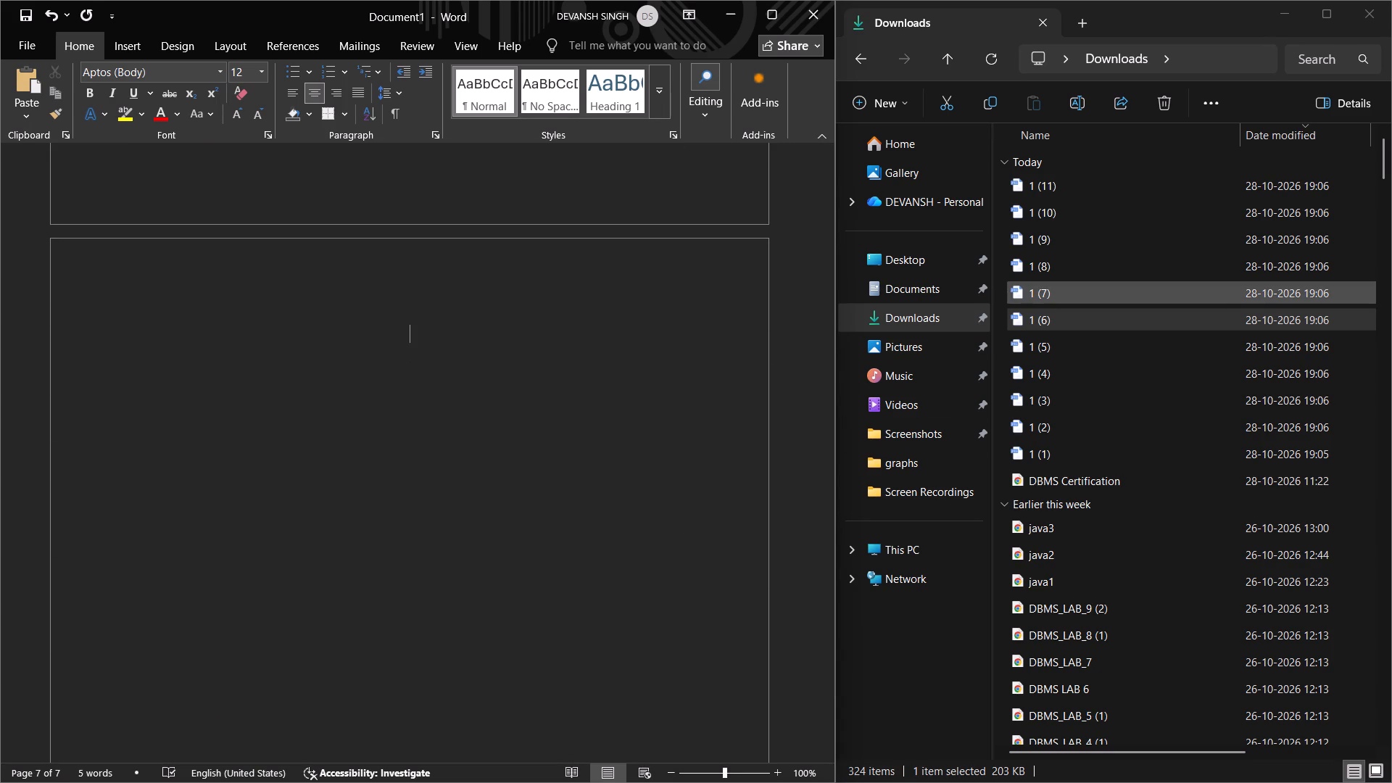
pyautogui.moveTo(1017, 289); pyautogui.dragTo(362, 464)
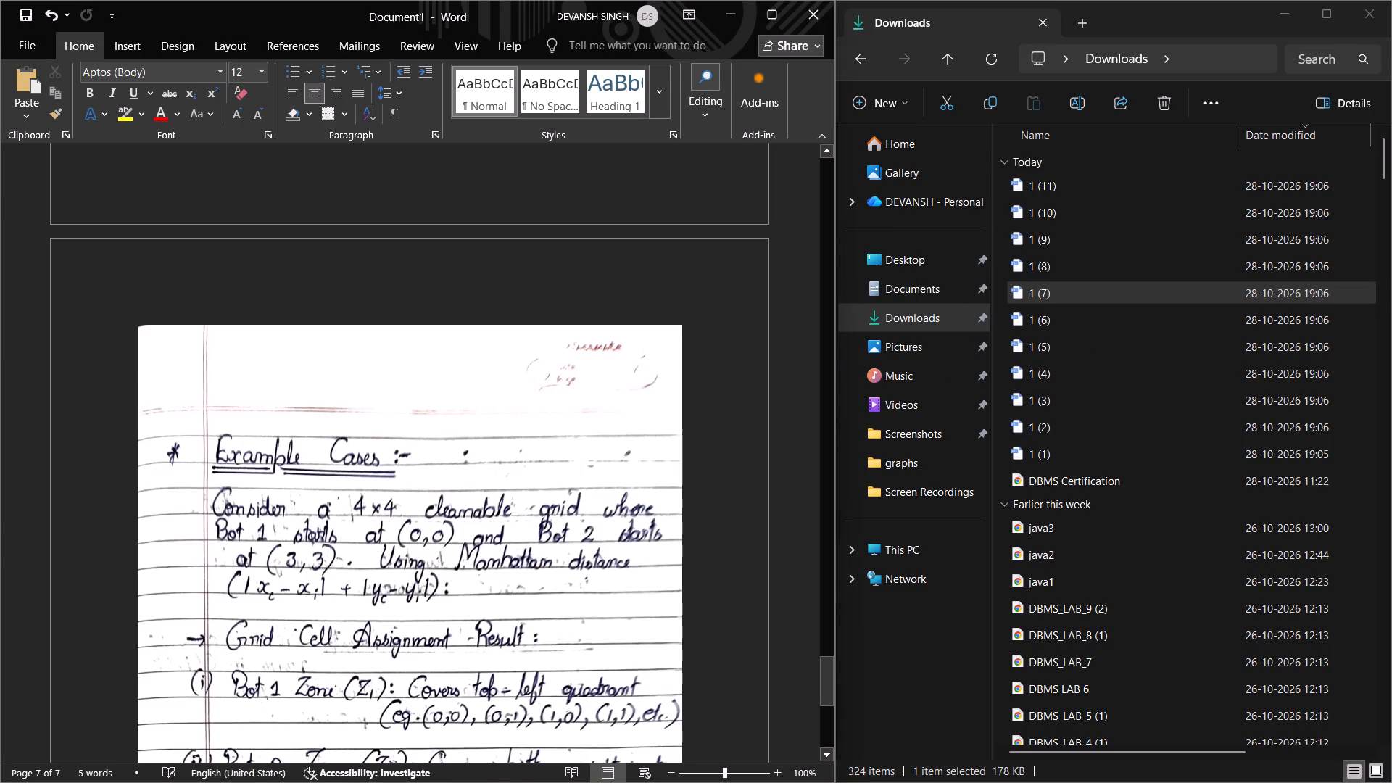
# Add three empty lines after the Example Cases picture and insert the image 1 (8) from Downloads on the eighth page.
pyautogui.scroll(-1, 639, 532)
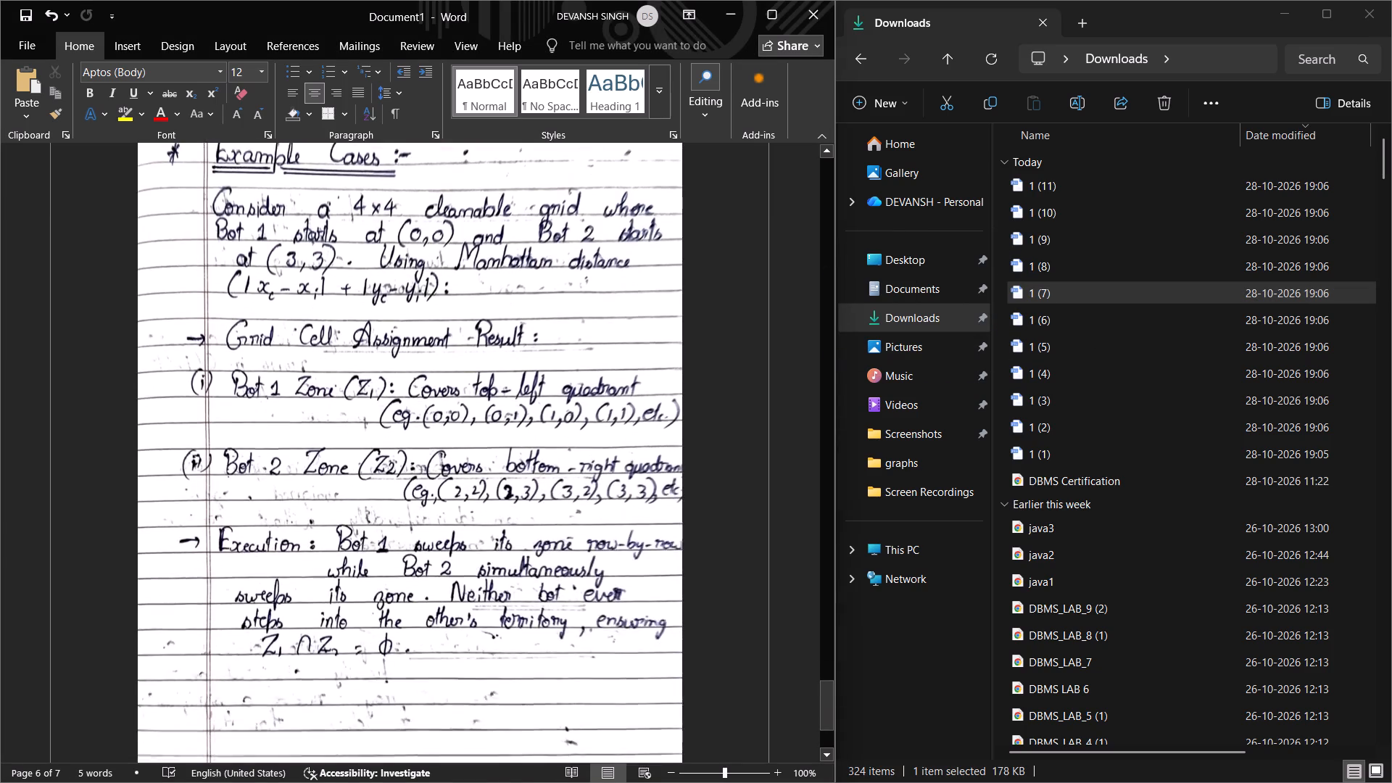
pyautogui.scroll(-1, 639, 532)
pyautogui.click(695, 581)
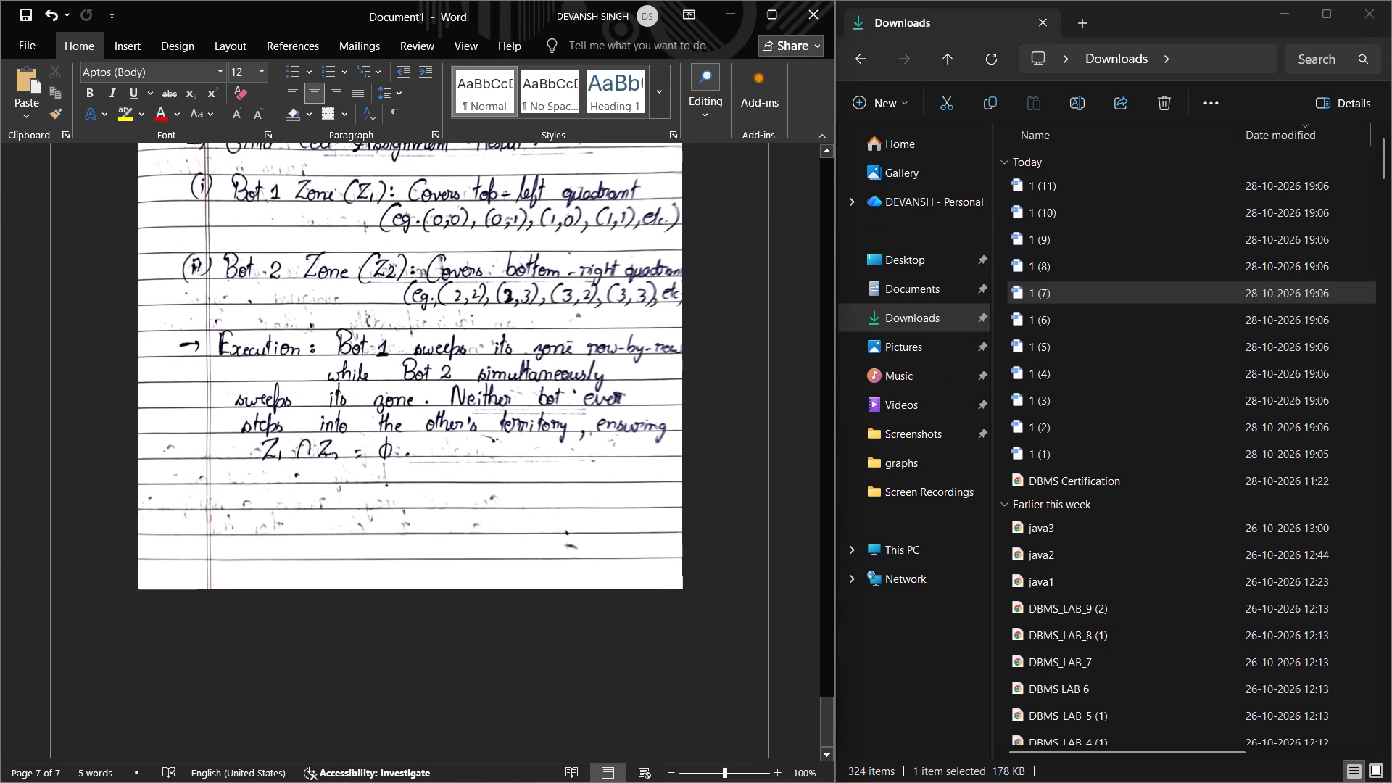
pyautogui.press('End')
pyautogui.press('Return')
pyautogui.press('Return')
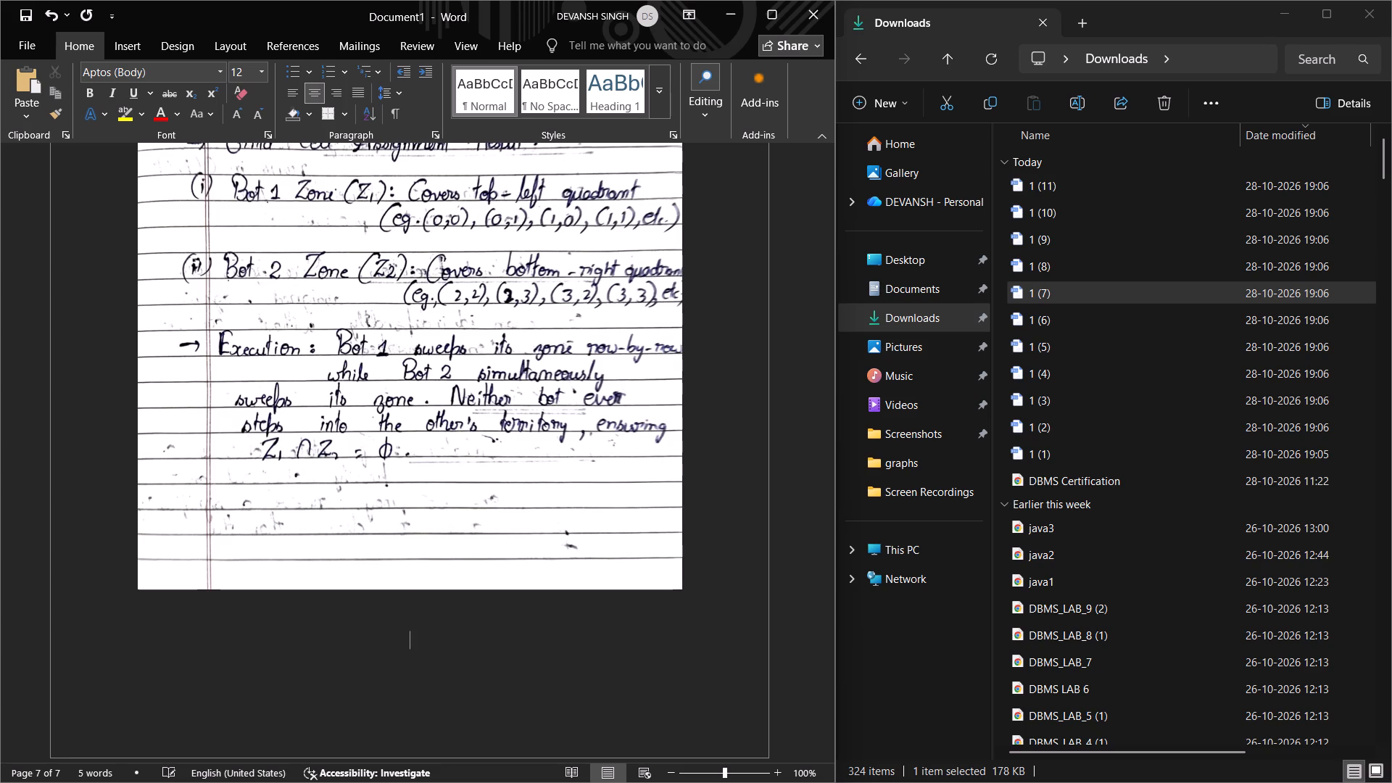
pyautogui.press('Return')
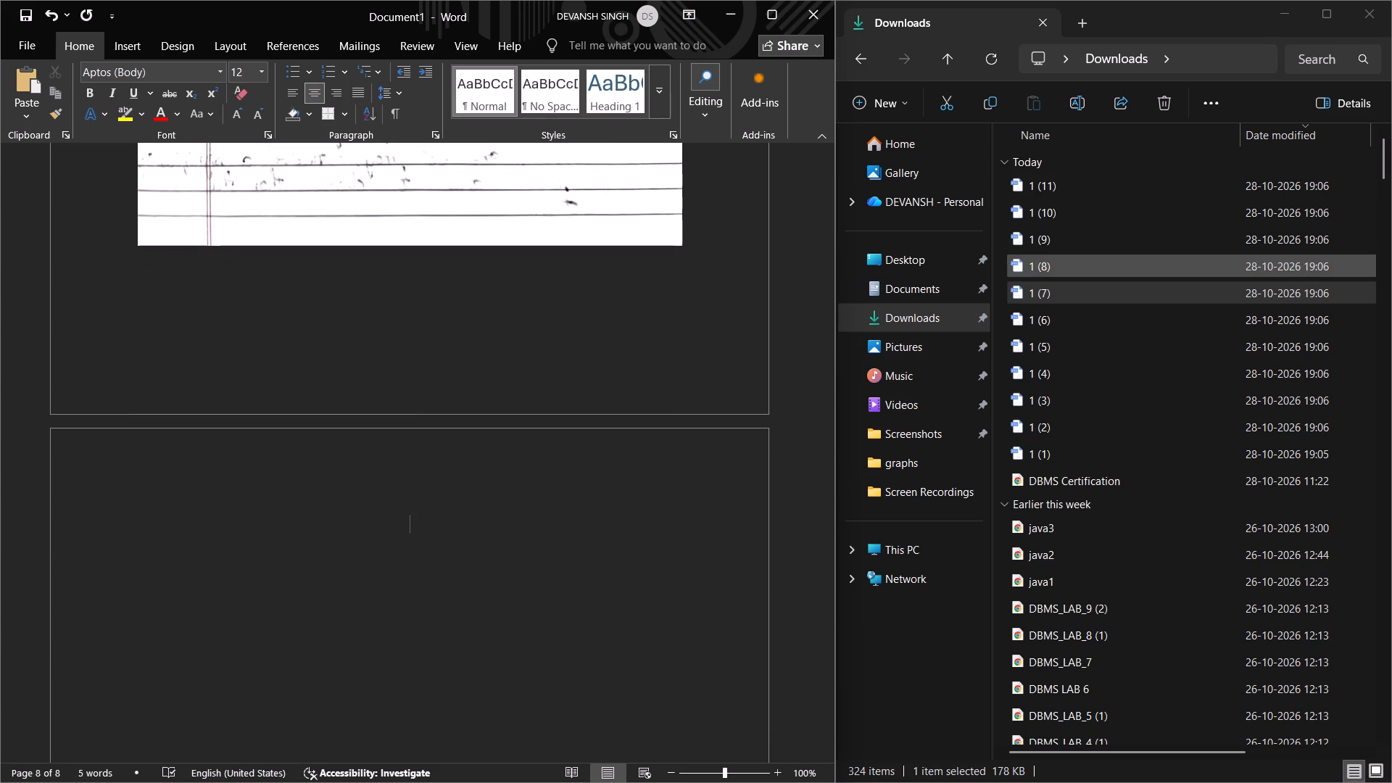
pyautogui.moveTo(1016, 267); pyautogui.dragTo(399, 590)
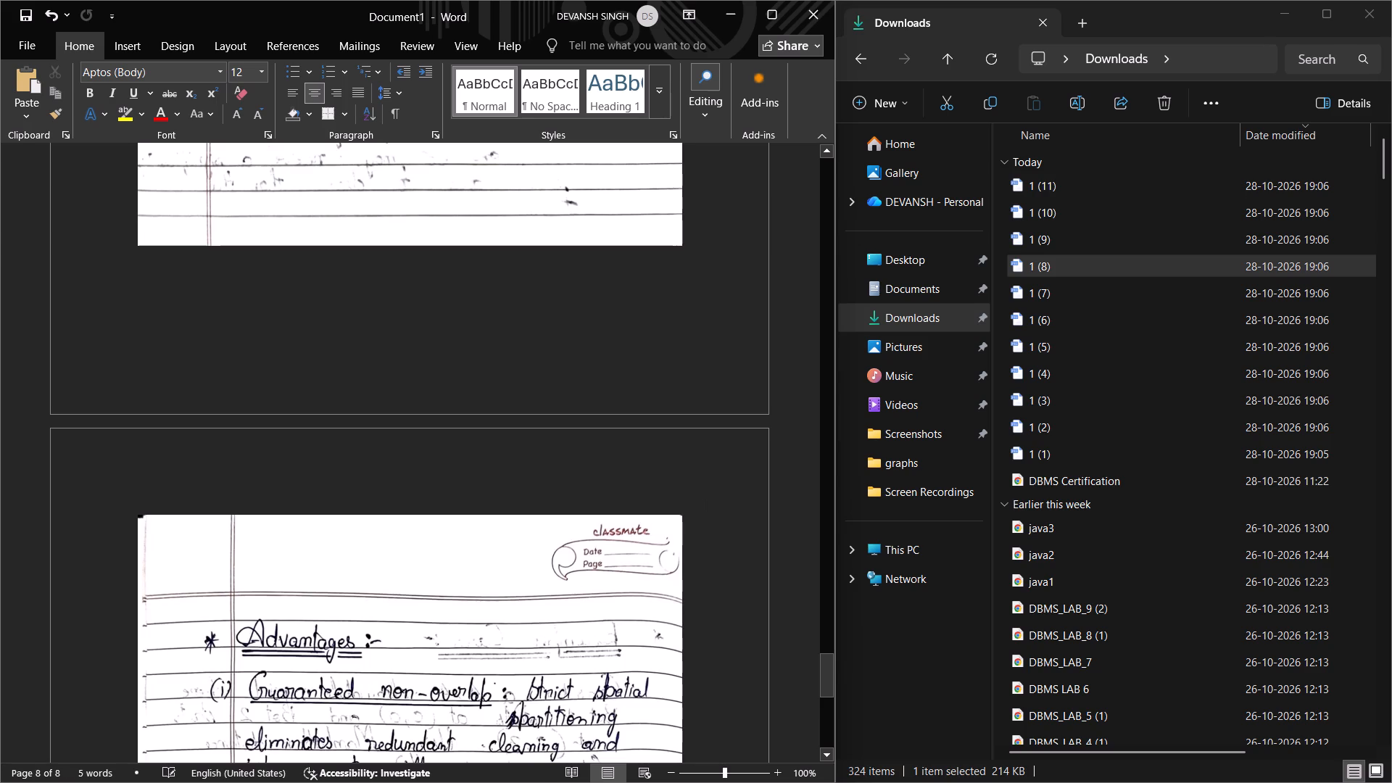
# Add three empty lines after the Advantages and Limitations picture and insert the image 1 (9) from Downloads on the ninth page.
pyautogui.press('End')
pyautogui.scroll(-2, 694, 625)
pyautogui.press('Return')
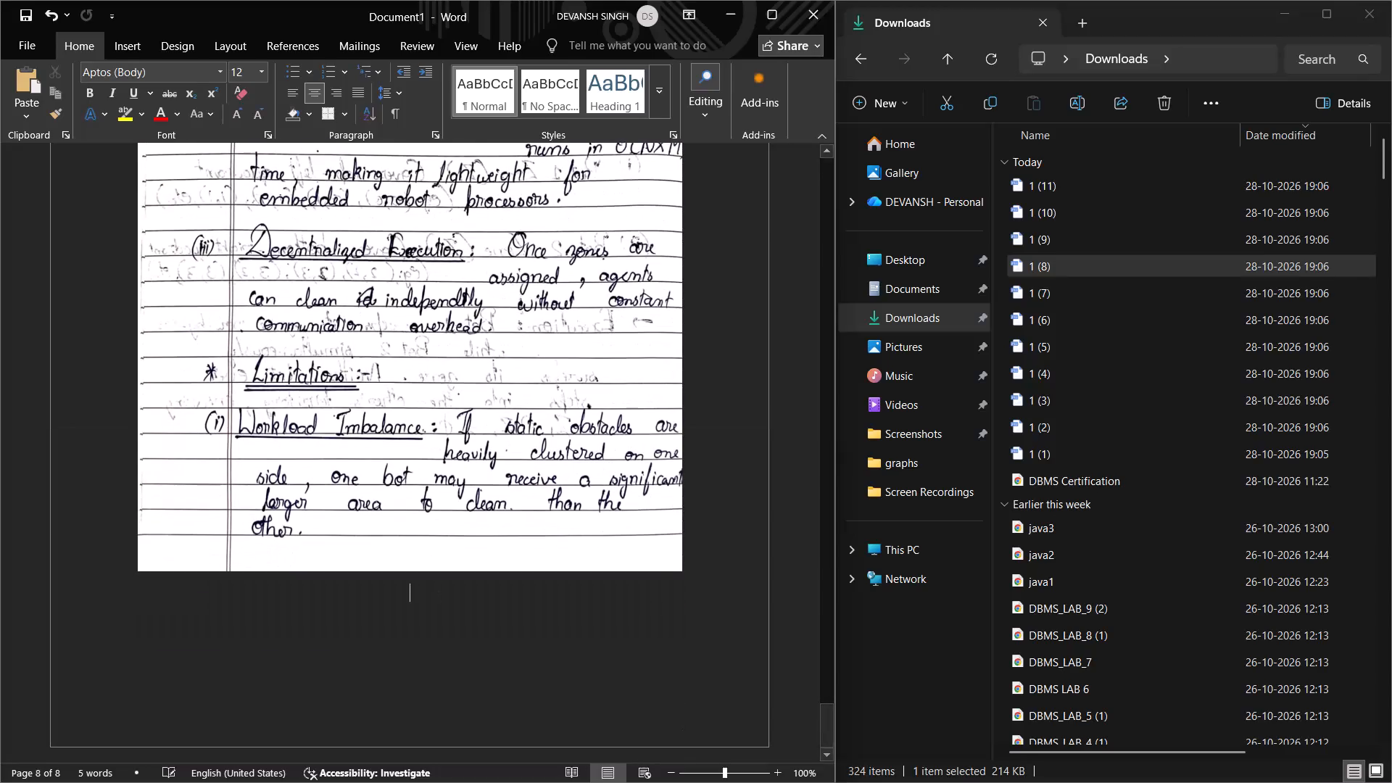
pyautogui.press('Return')
pyautogui.press('Return')
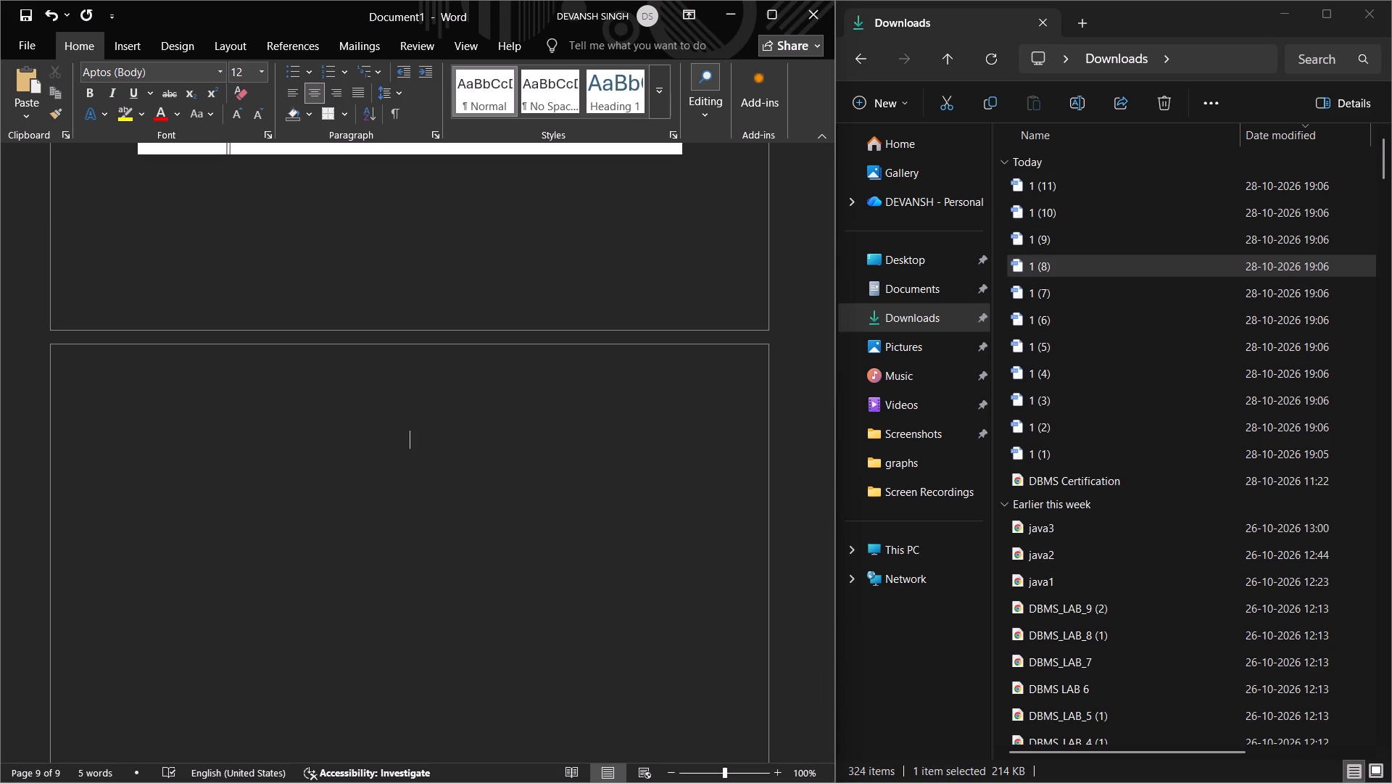
pyautogui.moveTo(1016, 233); pyautogui.dragTo(449, 484)
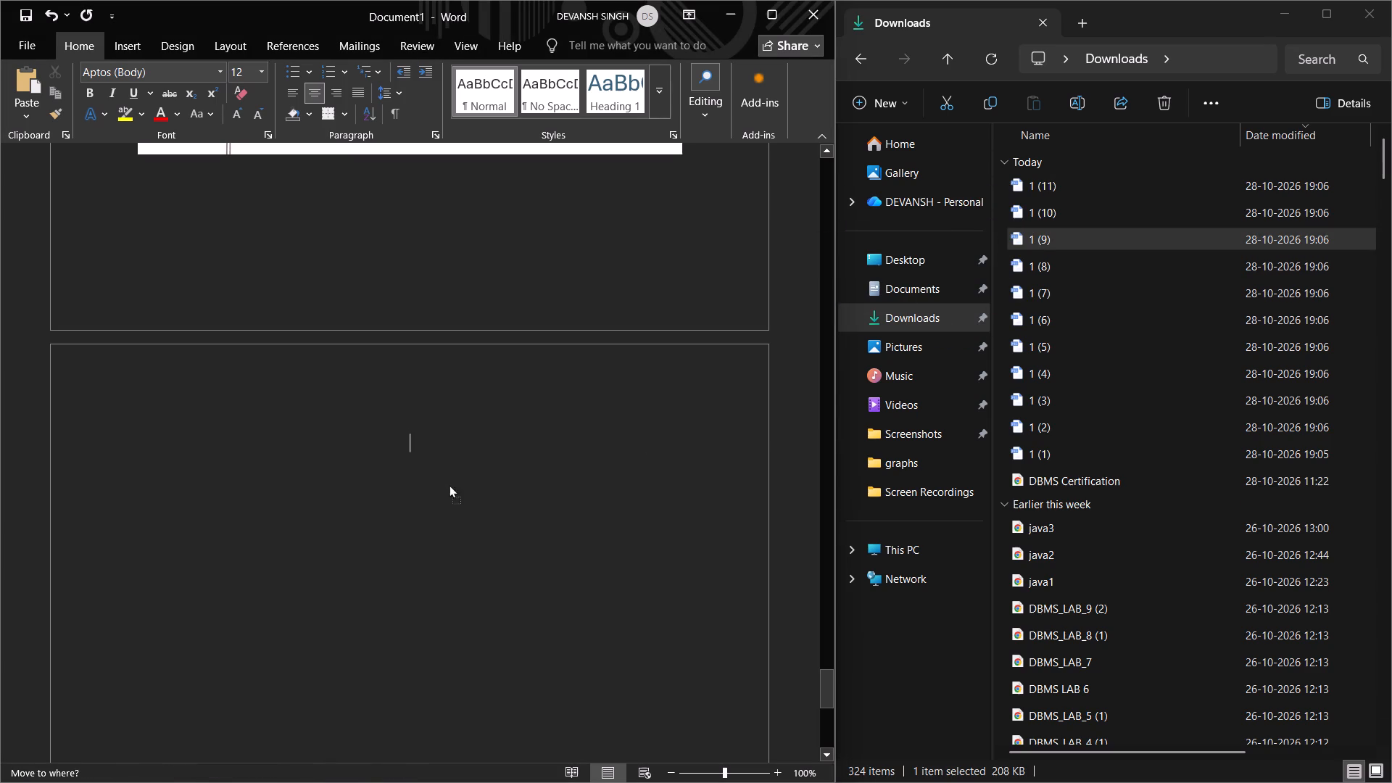
pyautogui.moveTo(449, 484); pyautogui.dragTo(399, 486)
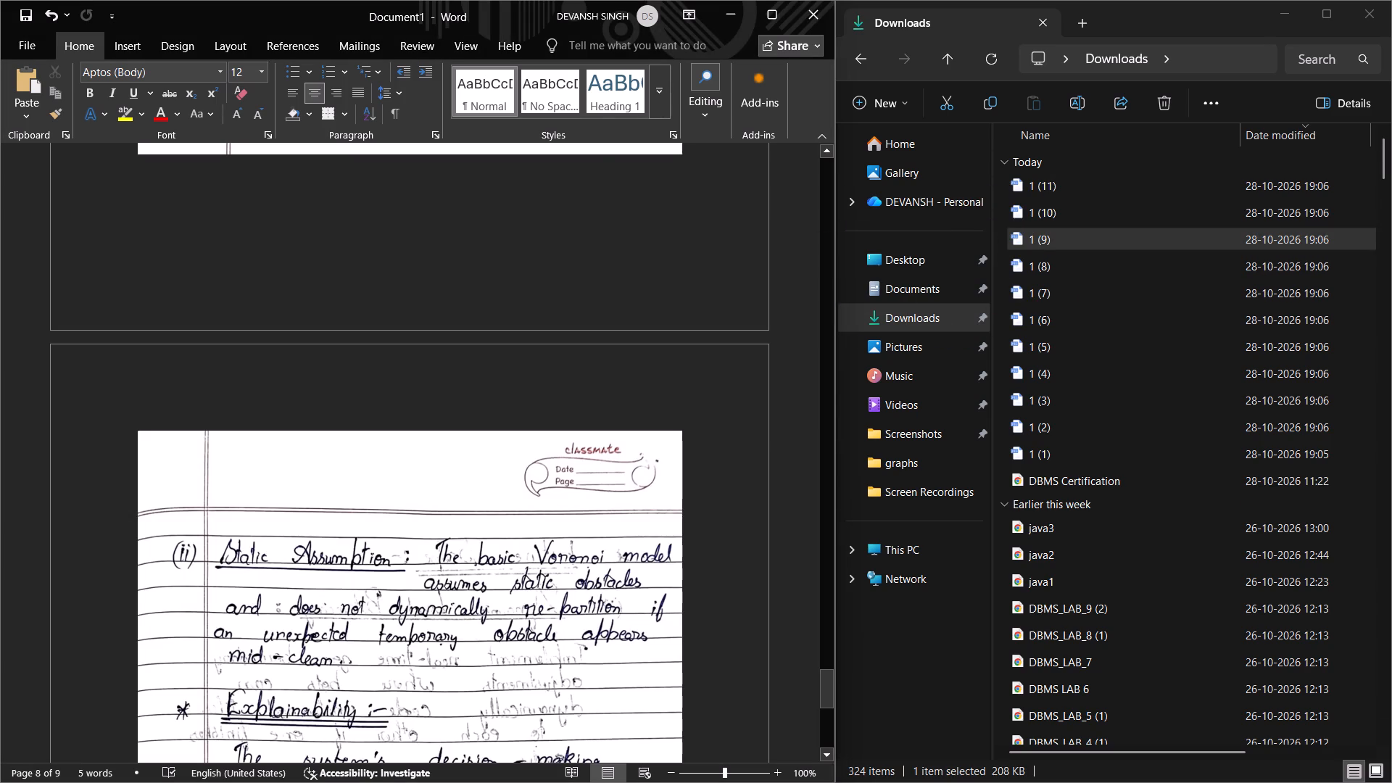
# Add four empty lines after the Explainability picture and insert the image 1 (10) from Downloads on the tenth page.
pyautogui.scroll(-1, 726, 602)
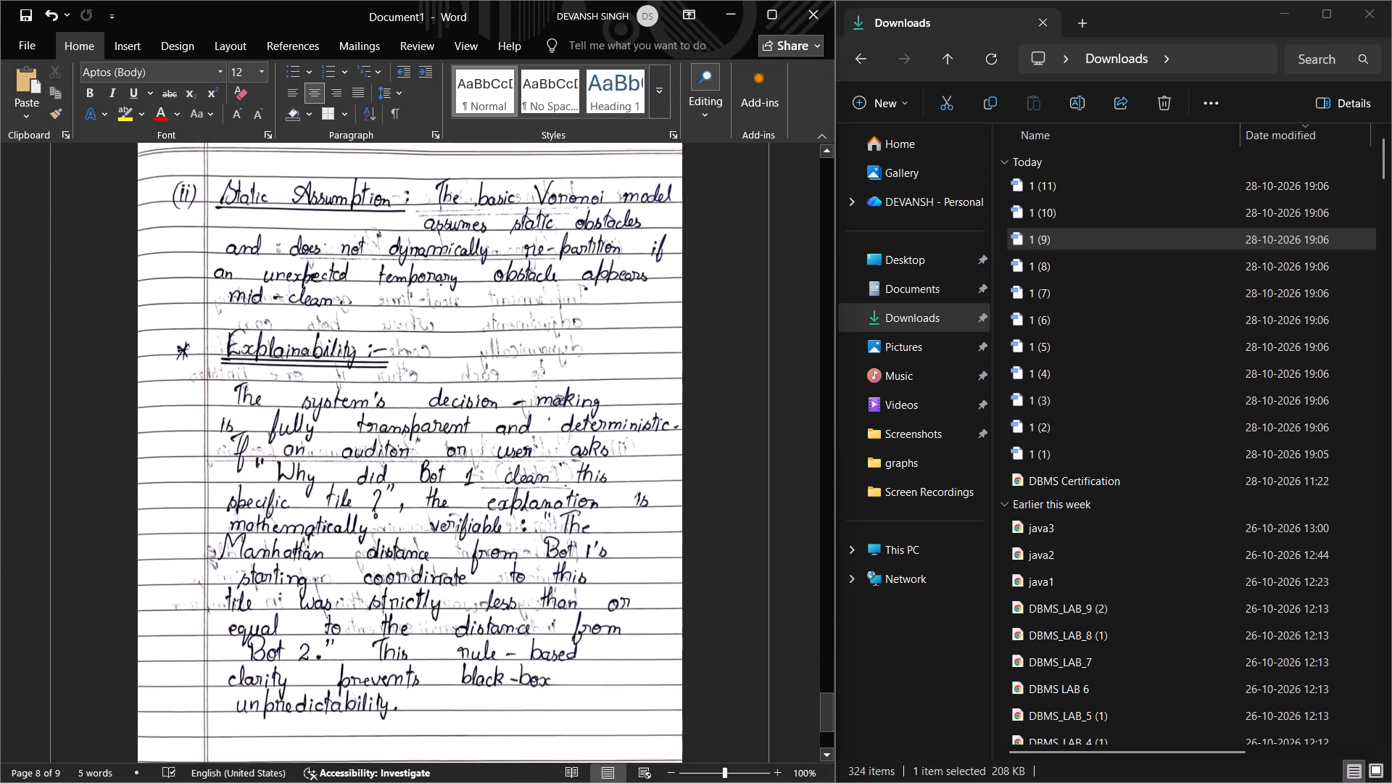
pyautogui.scroll(-1, 726, 602)
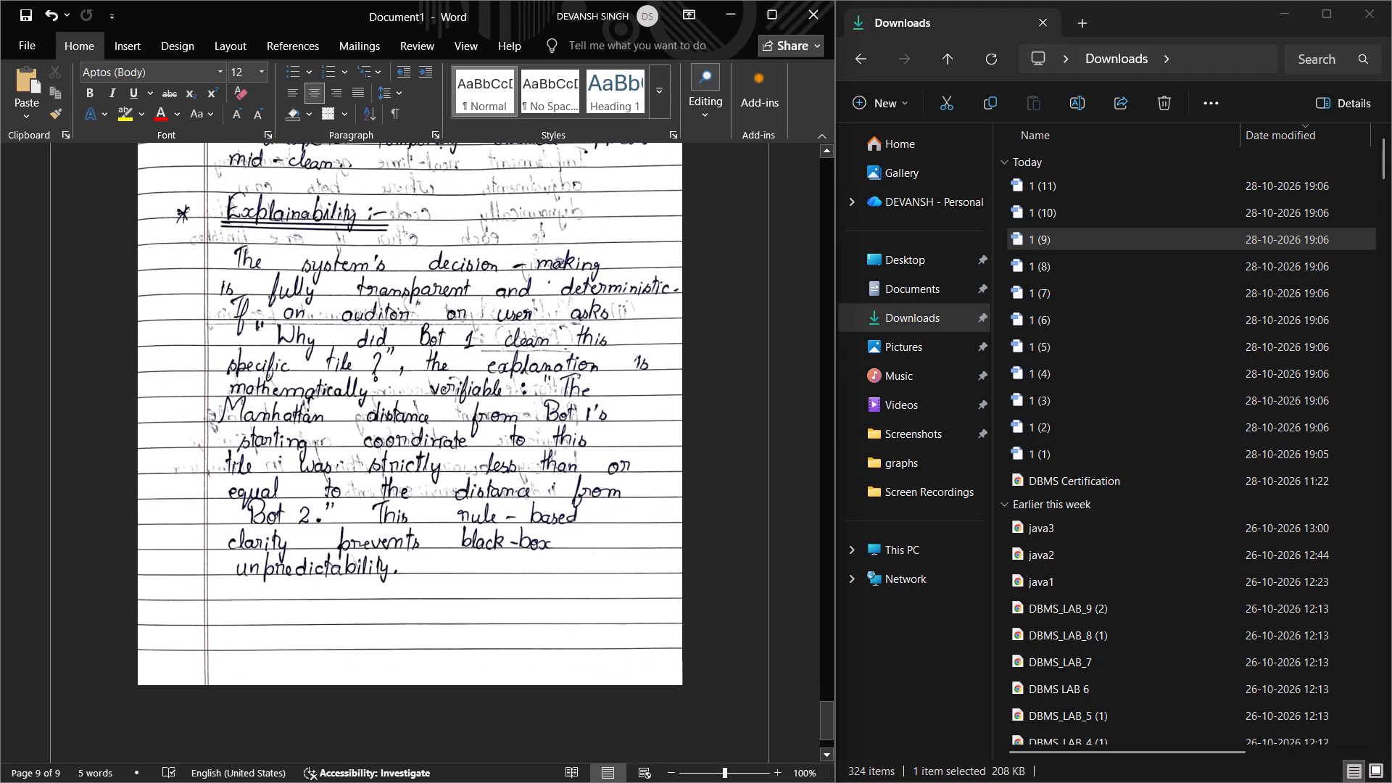
pyautogui.press('Return')
pyautogui.press('Return')
pyautogui.press('Return')
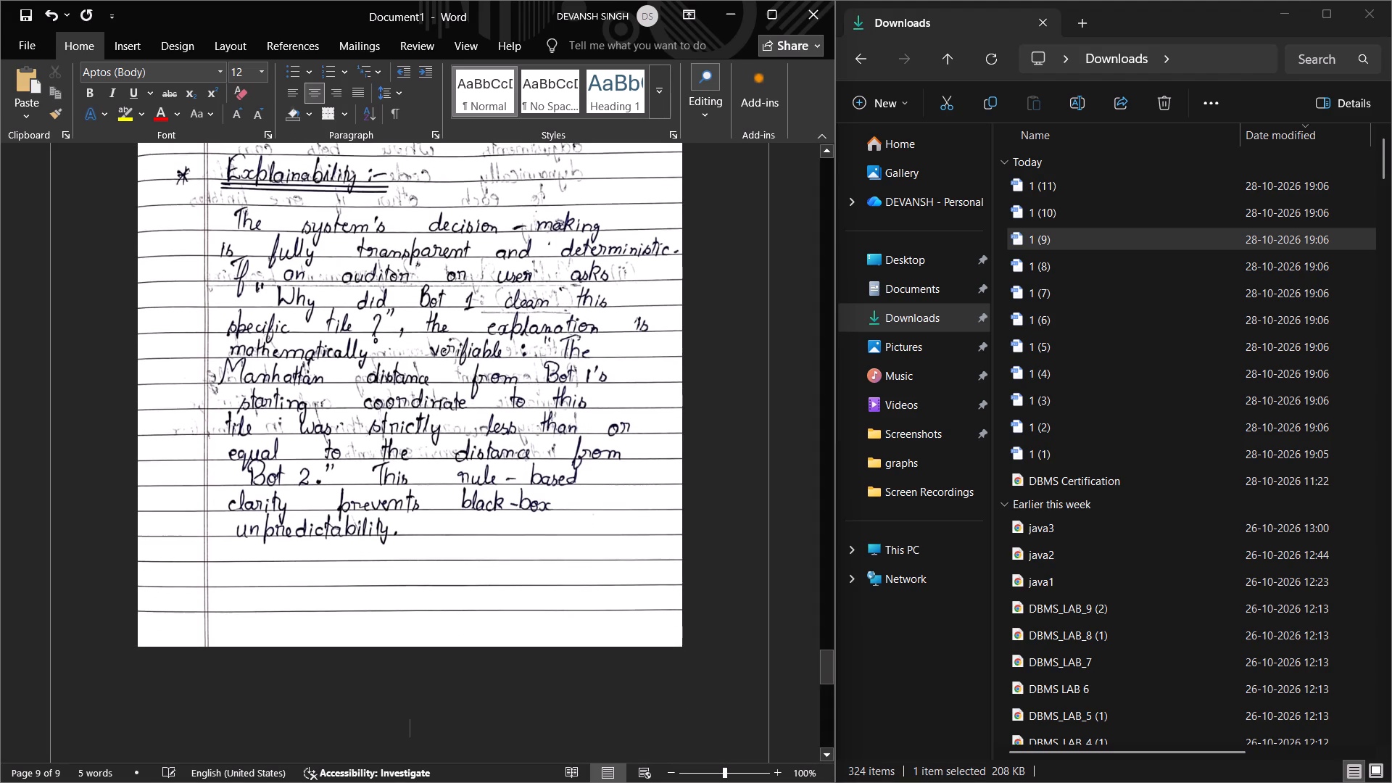
pyautogui.press('Return')
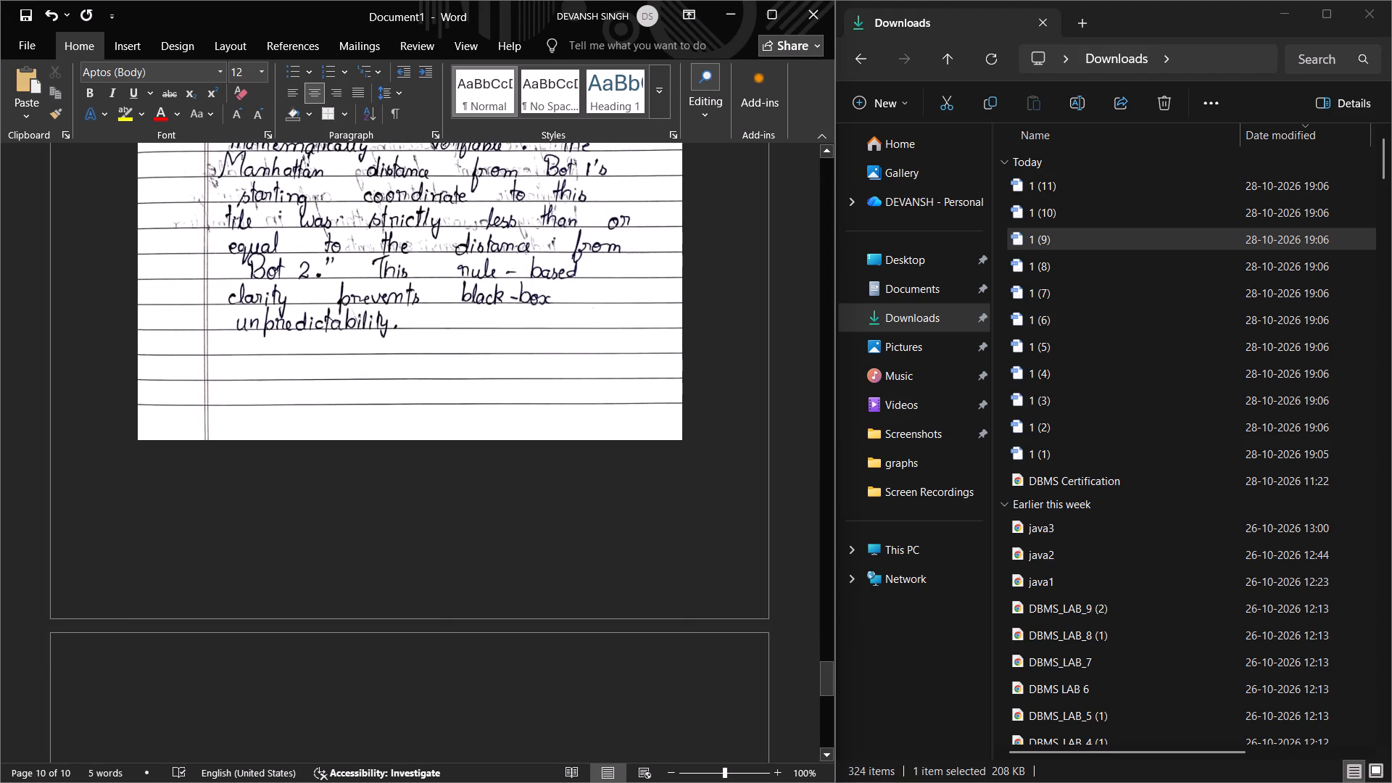
pyautogui.scroll(1, 666, 591)
pyautogui.scroll(-1, 666, 591)
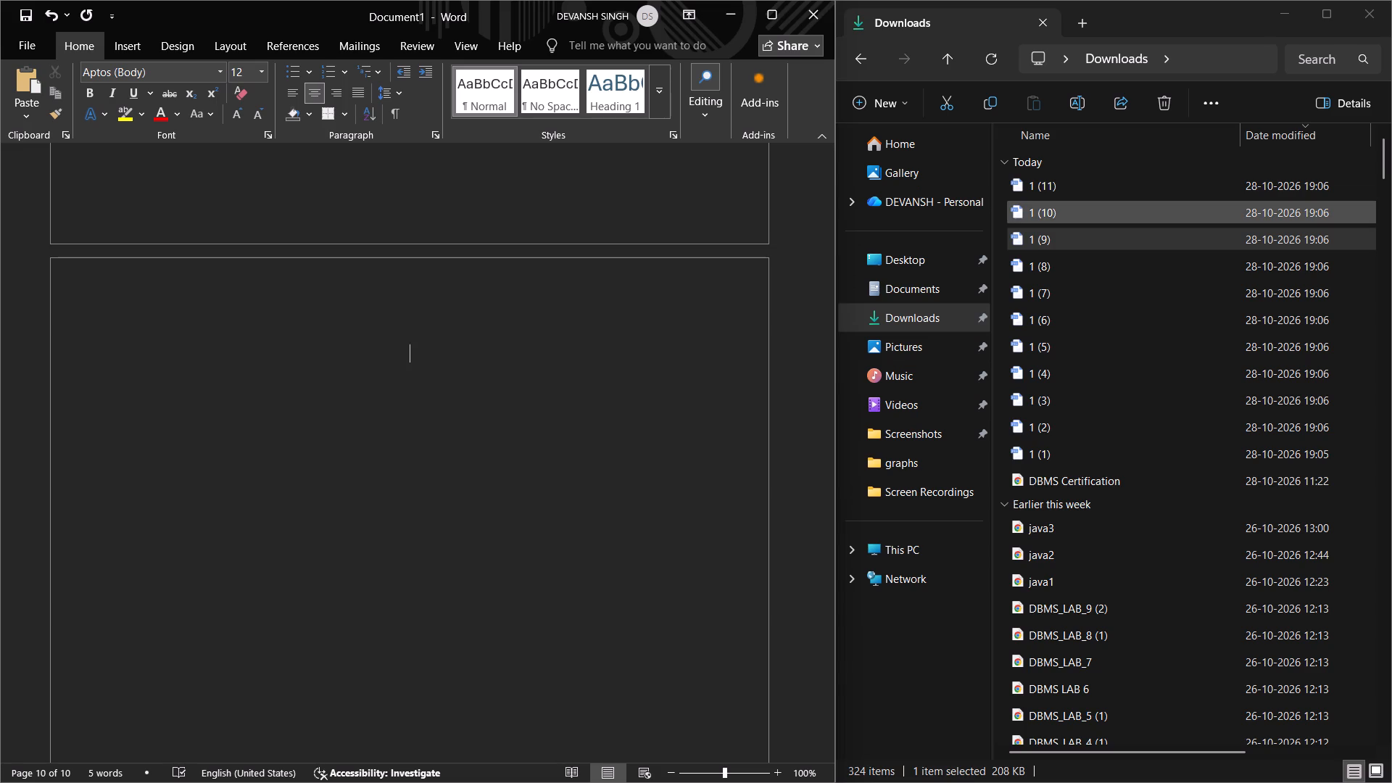
pyautogui.moveTo(1017, 206); pyautogui.dragTo(408, 451)
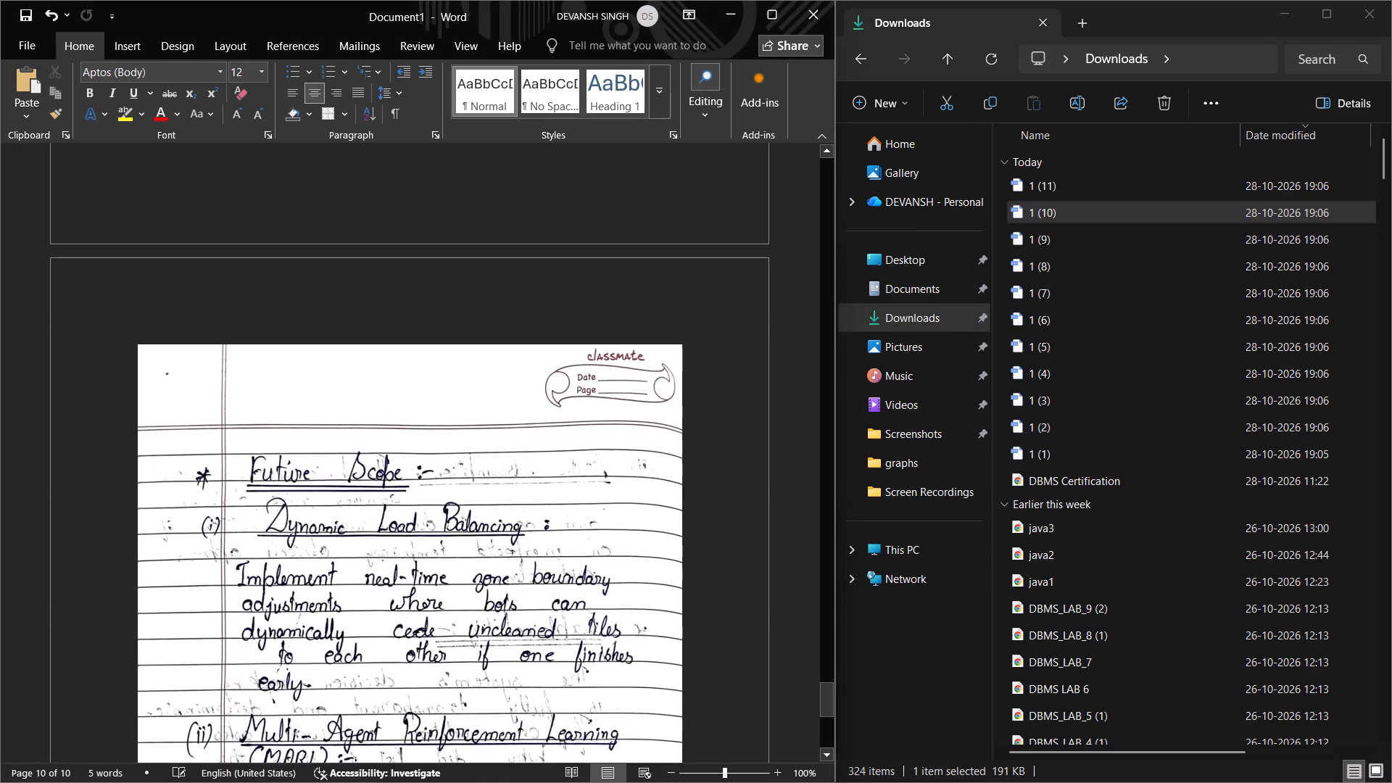
# Add three empty lines after the Future Scope picture and insert the image 1 (11) from Downloads on the eleventh page.
pyautogui.press('End')
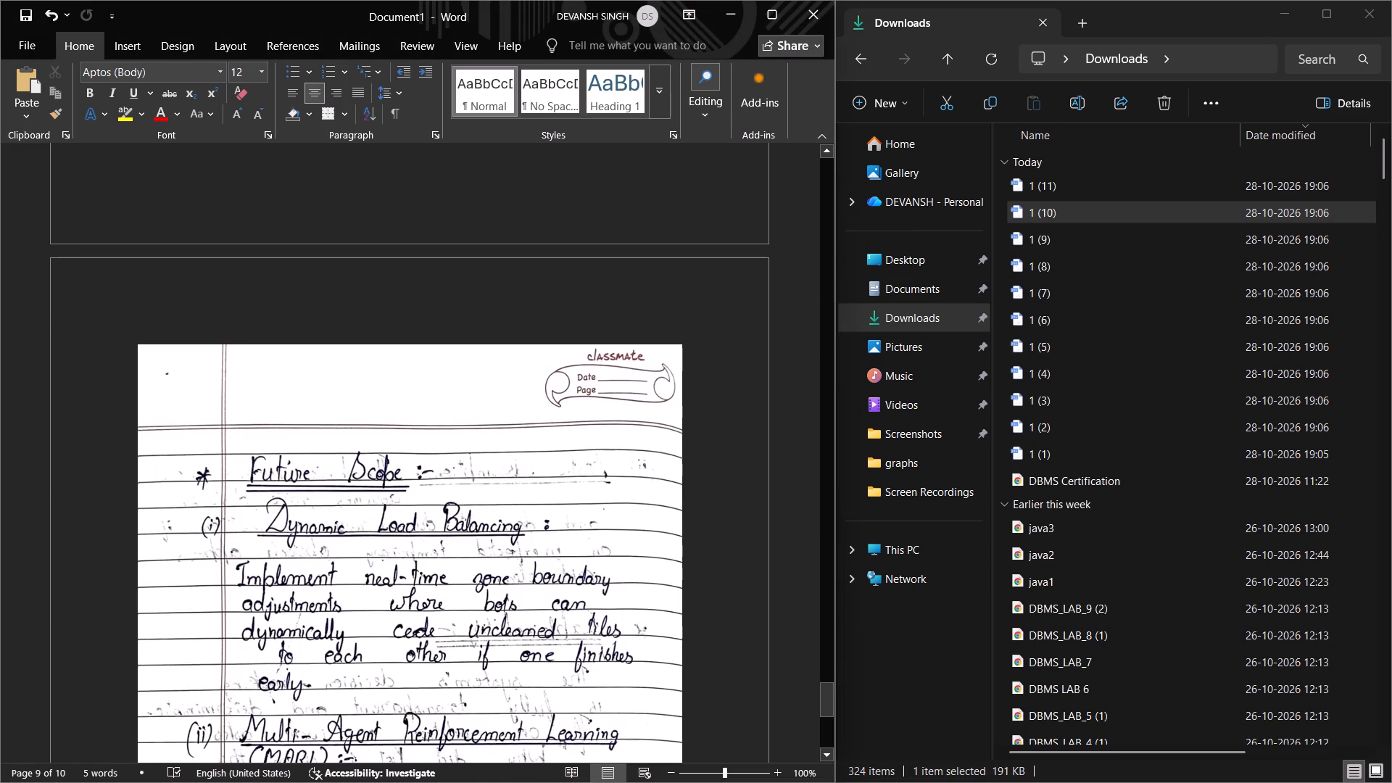
pyautogui.scroll(-1, 565, 473)
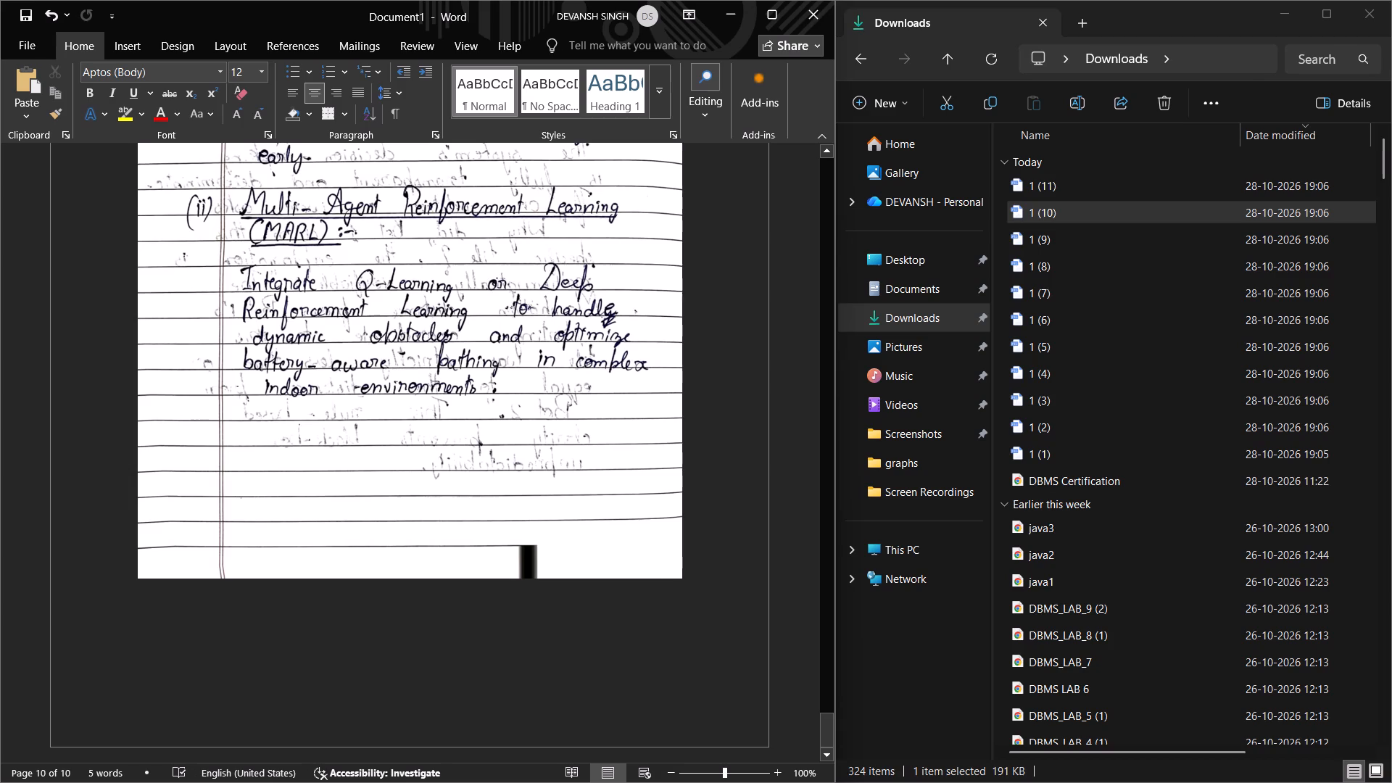
pyautogui.press('Return')
pyautogui.press('Return')
pyautogui.press('Return')
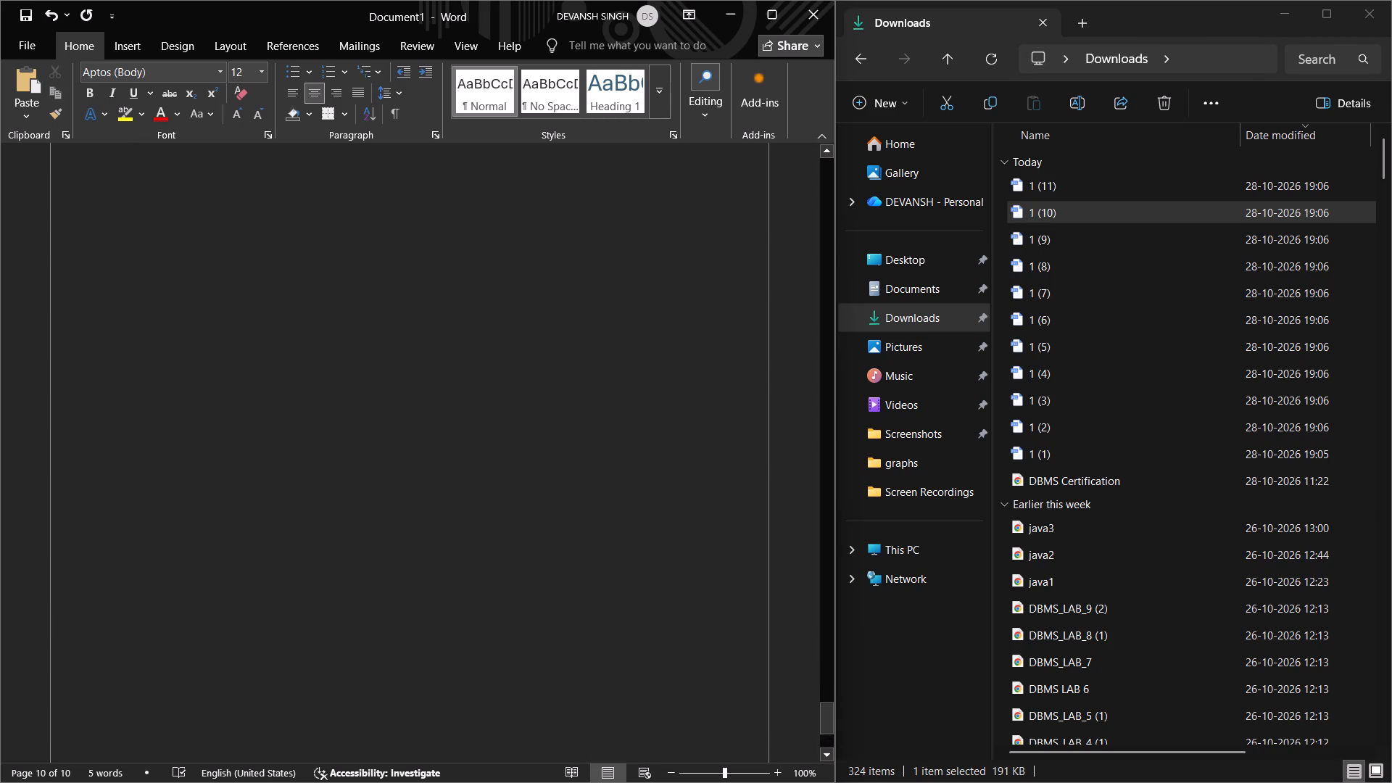
pyautogui.scroll(1, 507, 515)
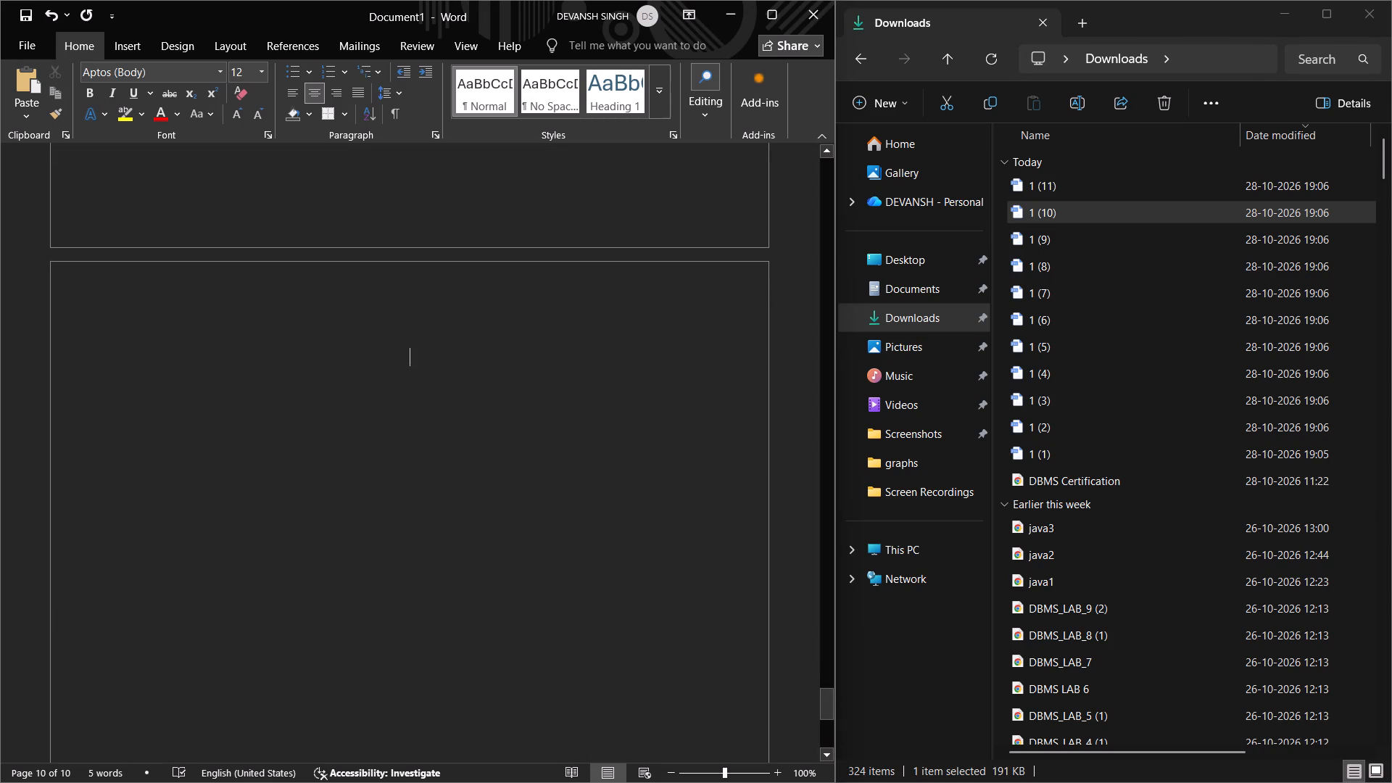
pyautogui.moveTo(1020, 183); pyautogui.dragTo(956, 254)
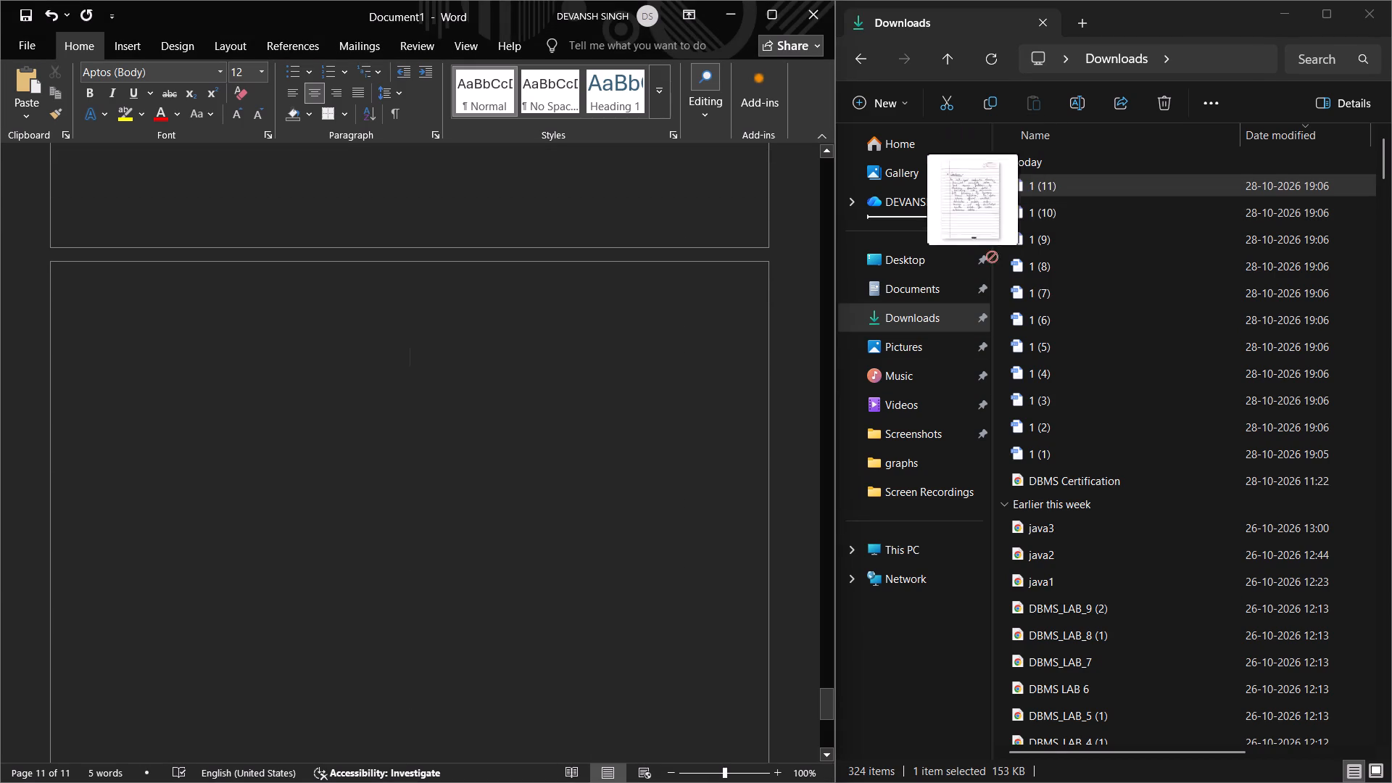
pyautogui.moveTo(956, 254); pyautogui.dragTo(439, 506)
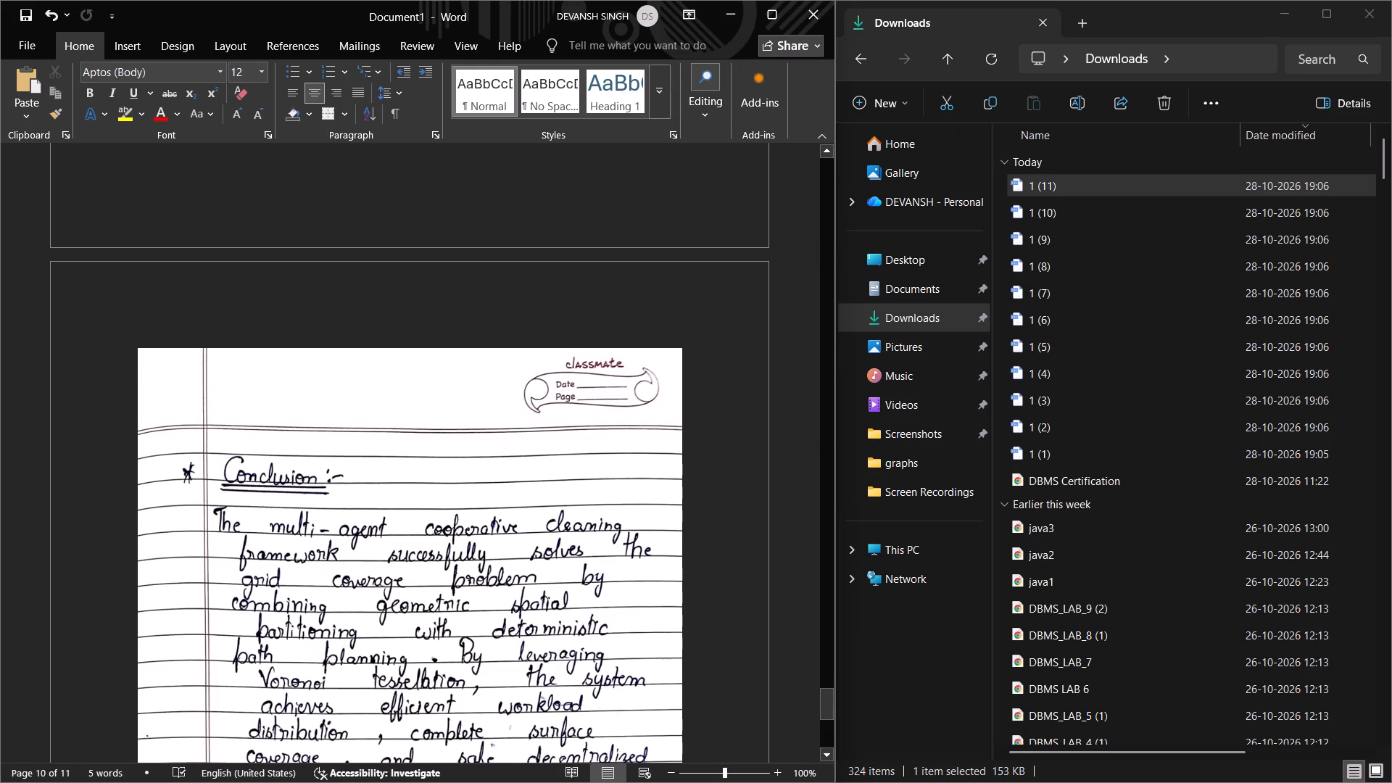
# Maximize the report window and review the inserted handwritten pages from the title details through the Conclusion, checking their order and placement.
pyautogui.scroll(-1, 603, 567)
pyautogui.scroll(1, 603, 567)
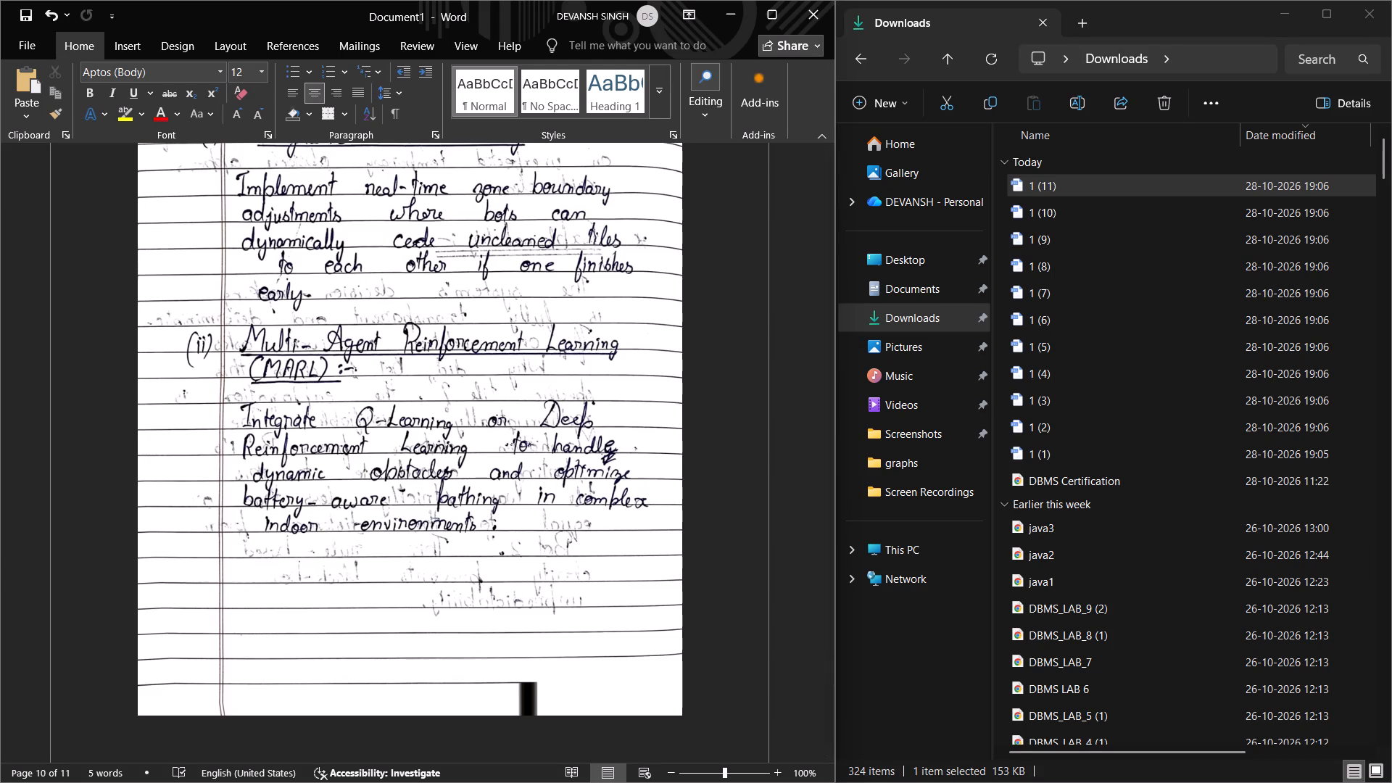
pyautogui.scroll(8, 603, 567)
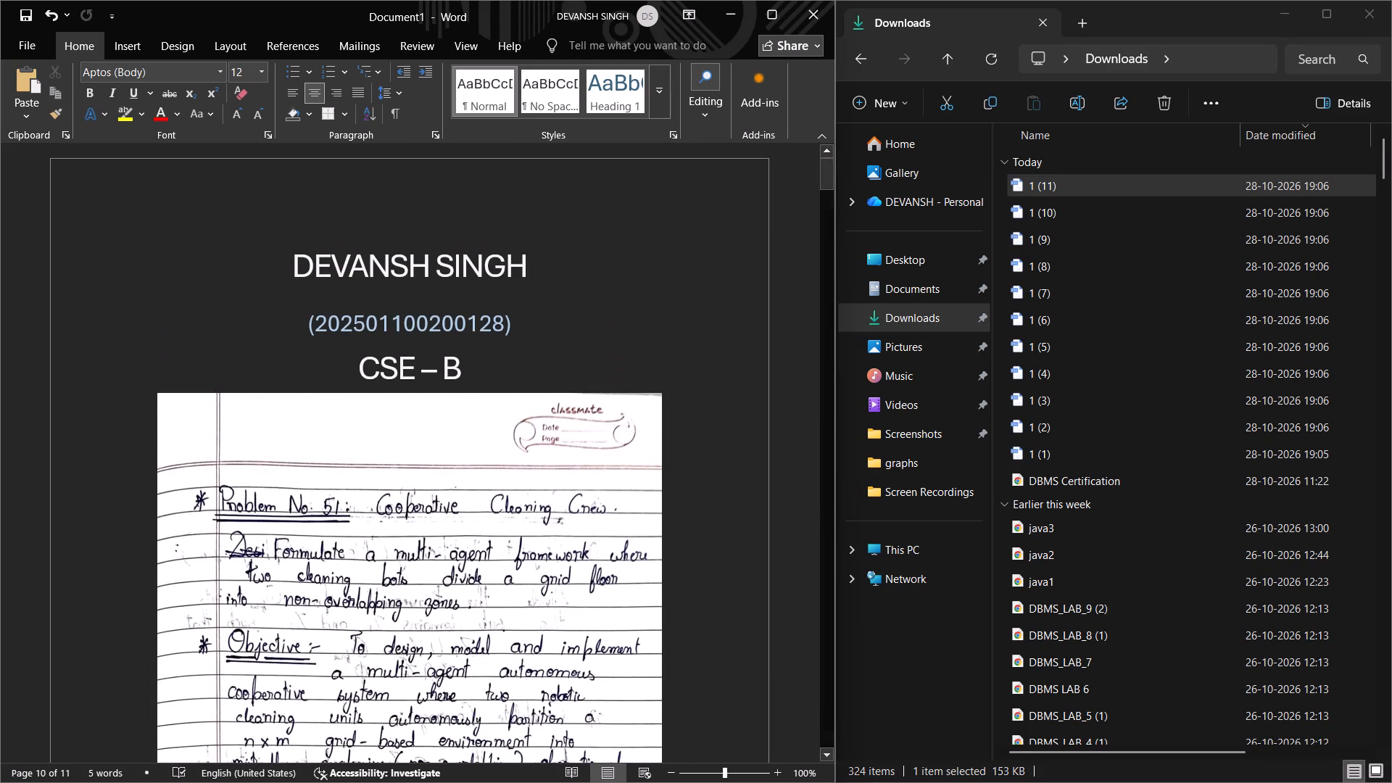
pyautogui.click(774, 3)
pyautogui.scroll(-4, 1047, 357)
pyautogui.scroll(8, 1047, 360)
pyautogui.scroll(-19, 1047, 360)
pyautogui.scroll(-8, 1047, 378)
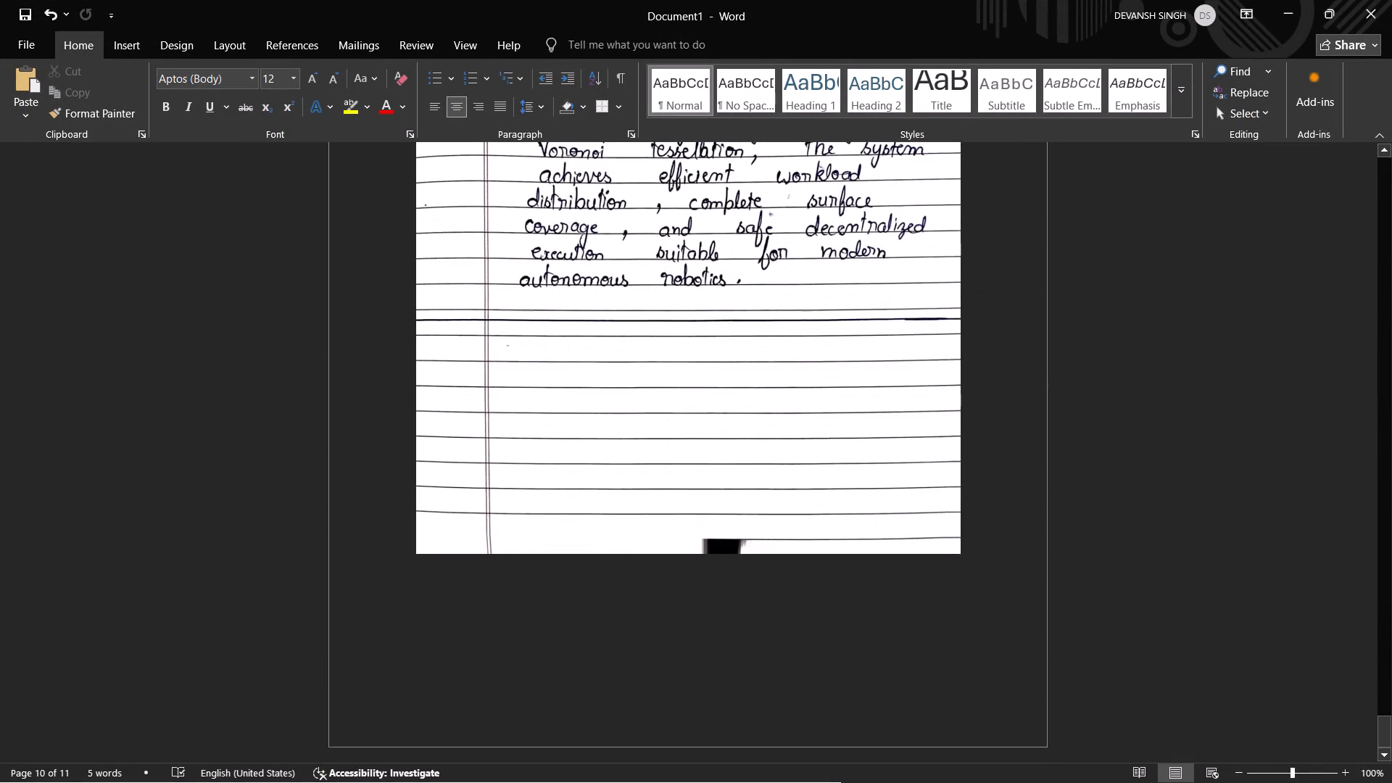
pyautogui.scroll(10, 913, 538)
pyautogui.scroll(-3, 917, 533)
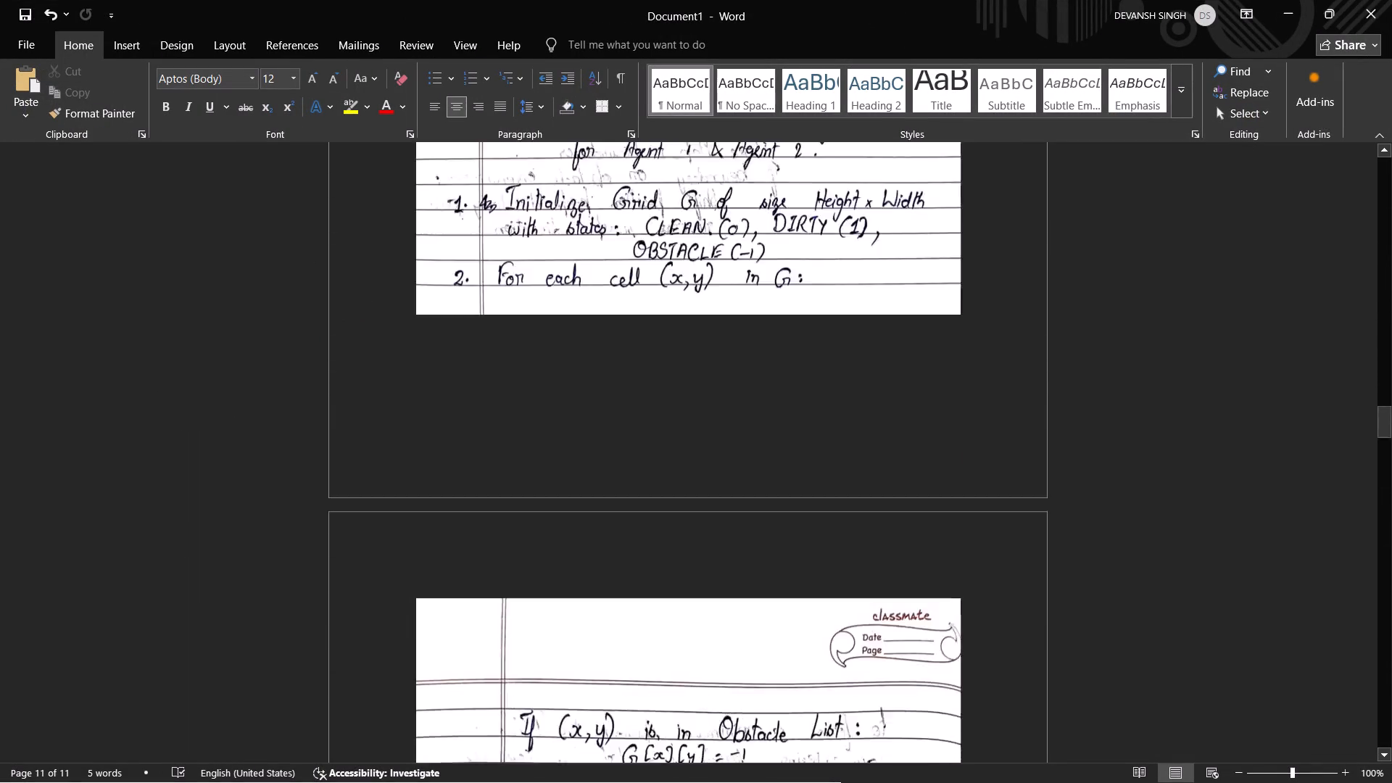
pyautogui.scroll(-13, 917, 533)
pyautogui.scroll(-8, 917, 533)
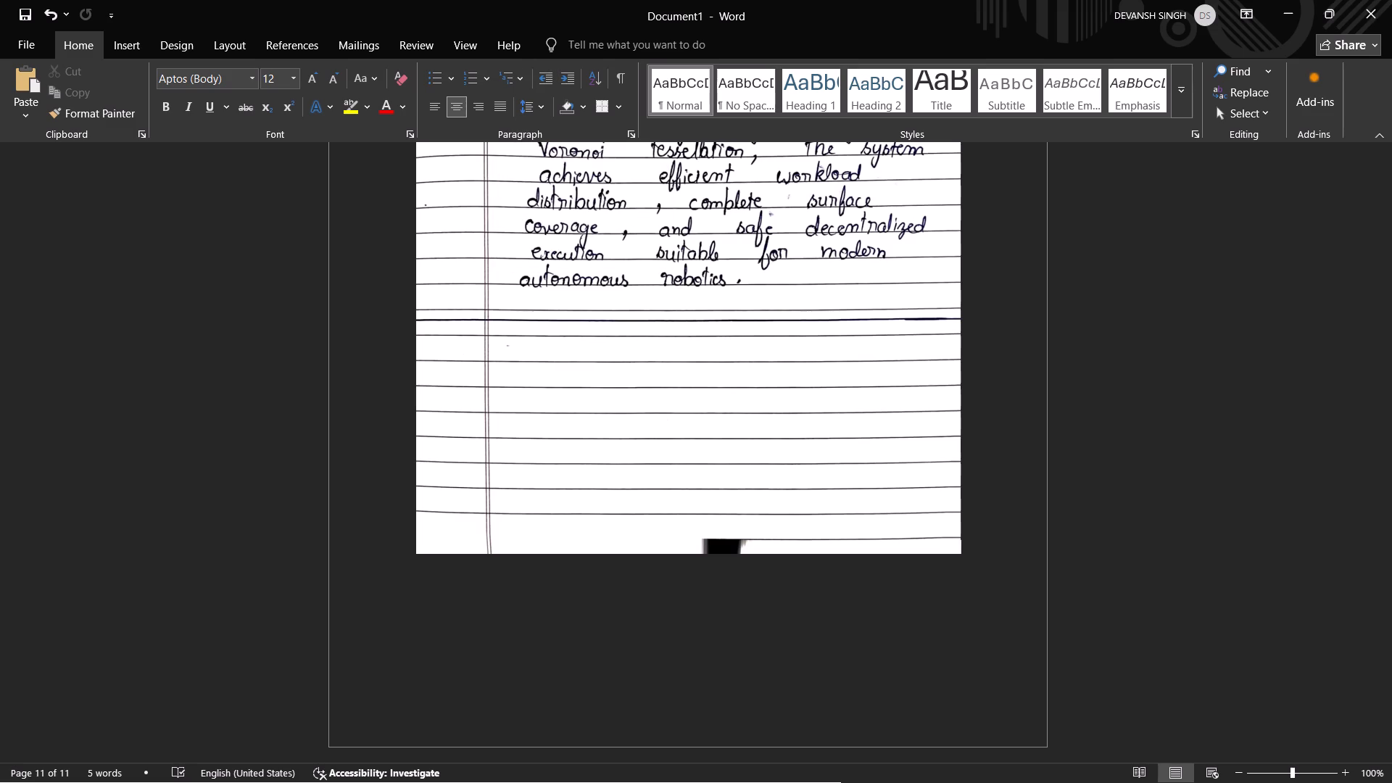
pyautogui.scroll(-8, 747, 306)
pyautogui.scroll(3, 801, 349)
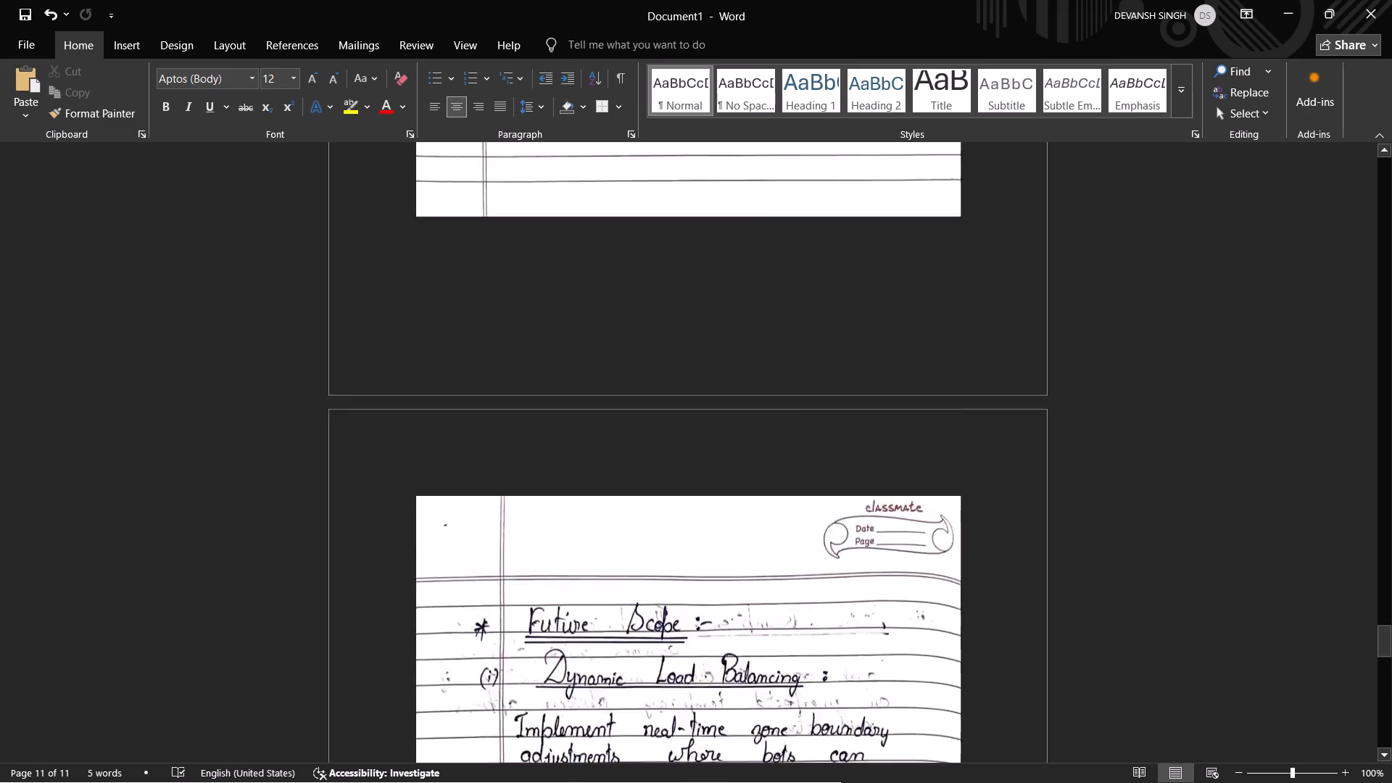
pyautogui.scroll(7, 804, 349)
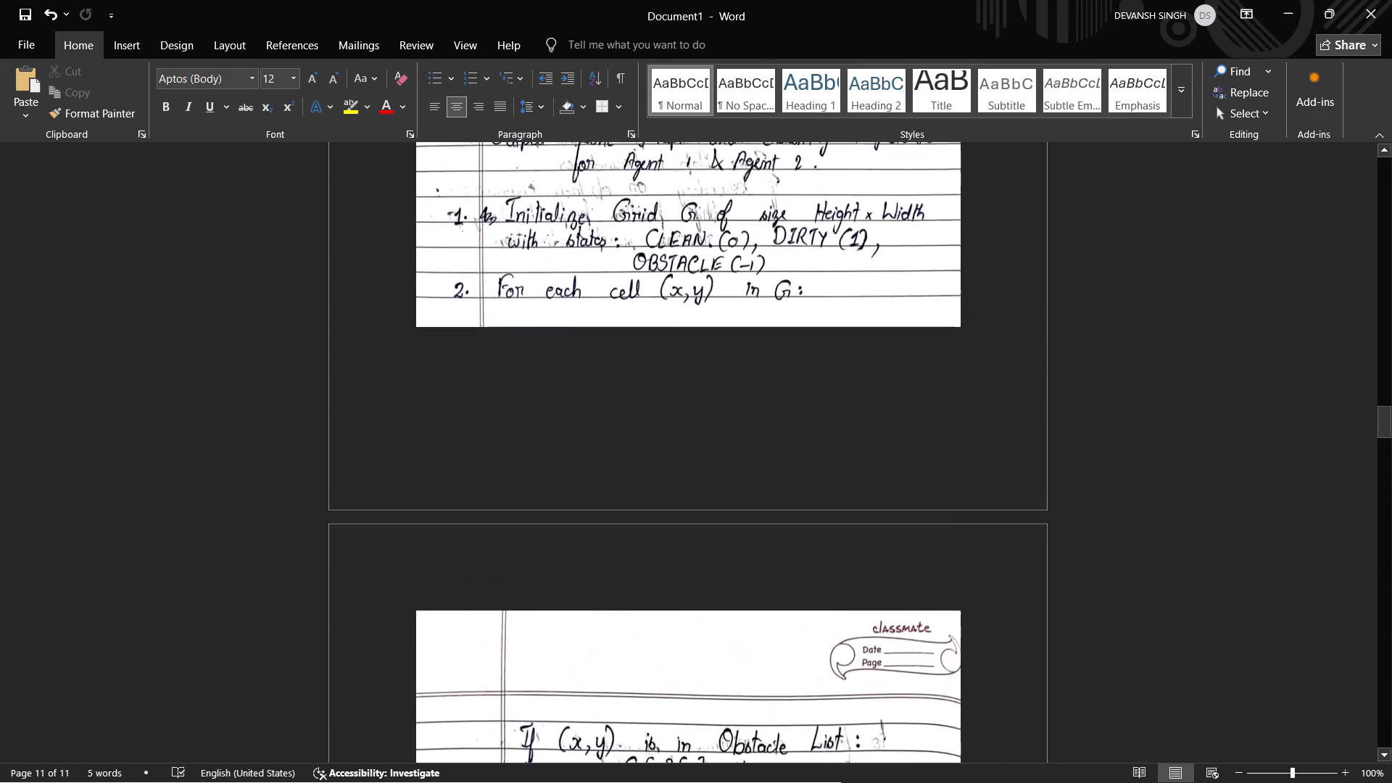
pyautogui.scroll(3, 804, 349)
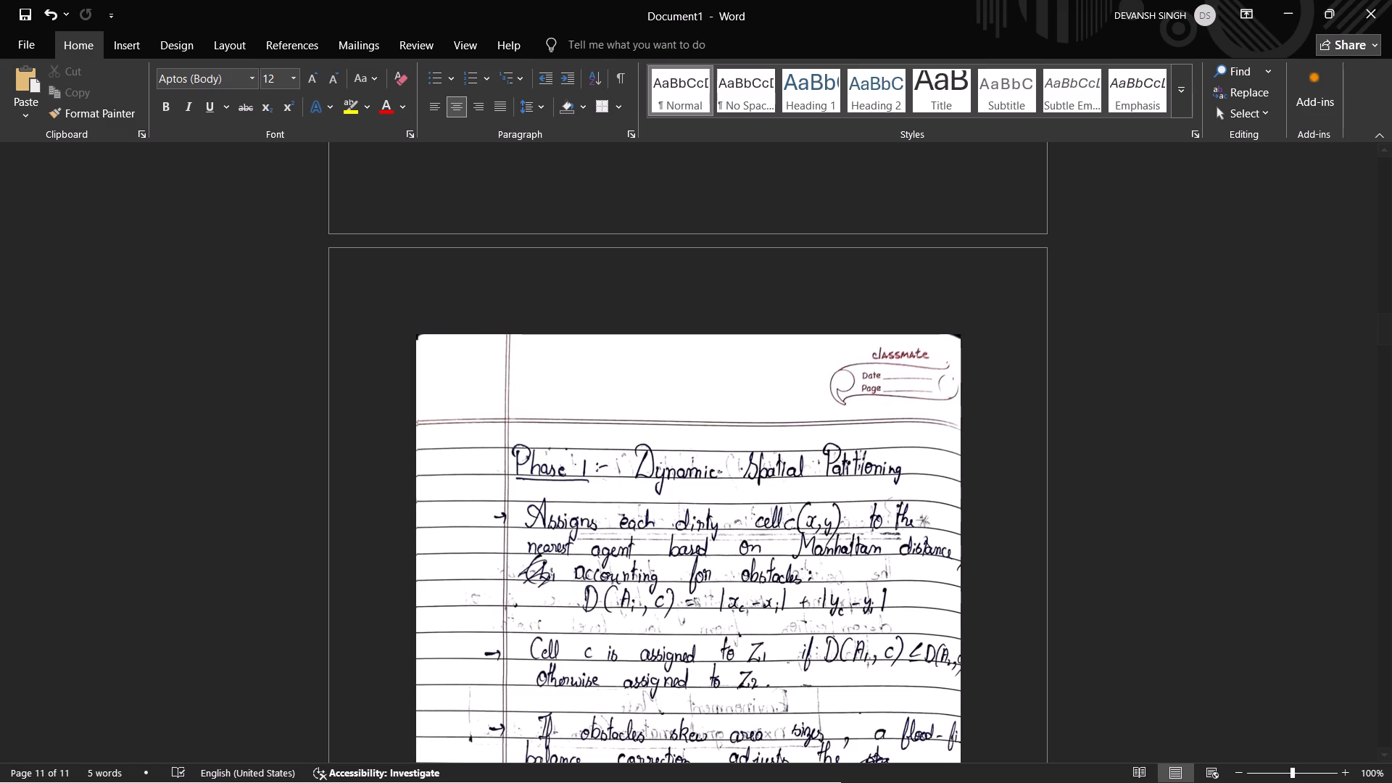
pyautogui.scroll(-5, 843, 421)
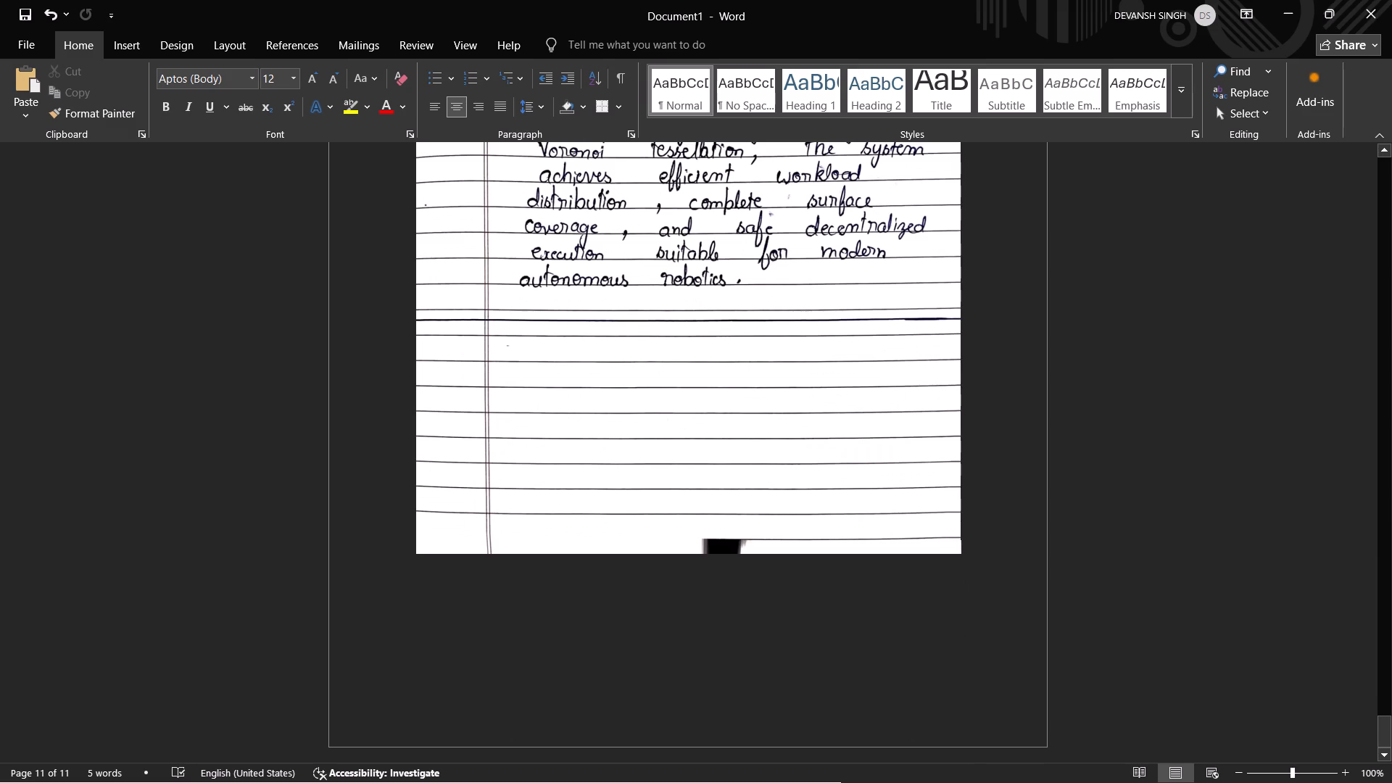
pyautogui.scroll(19, 844, 466)
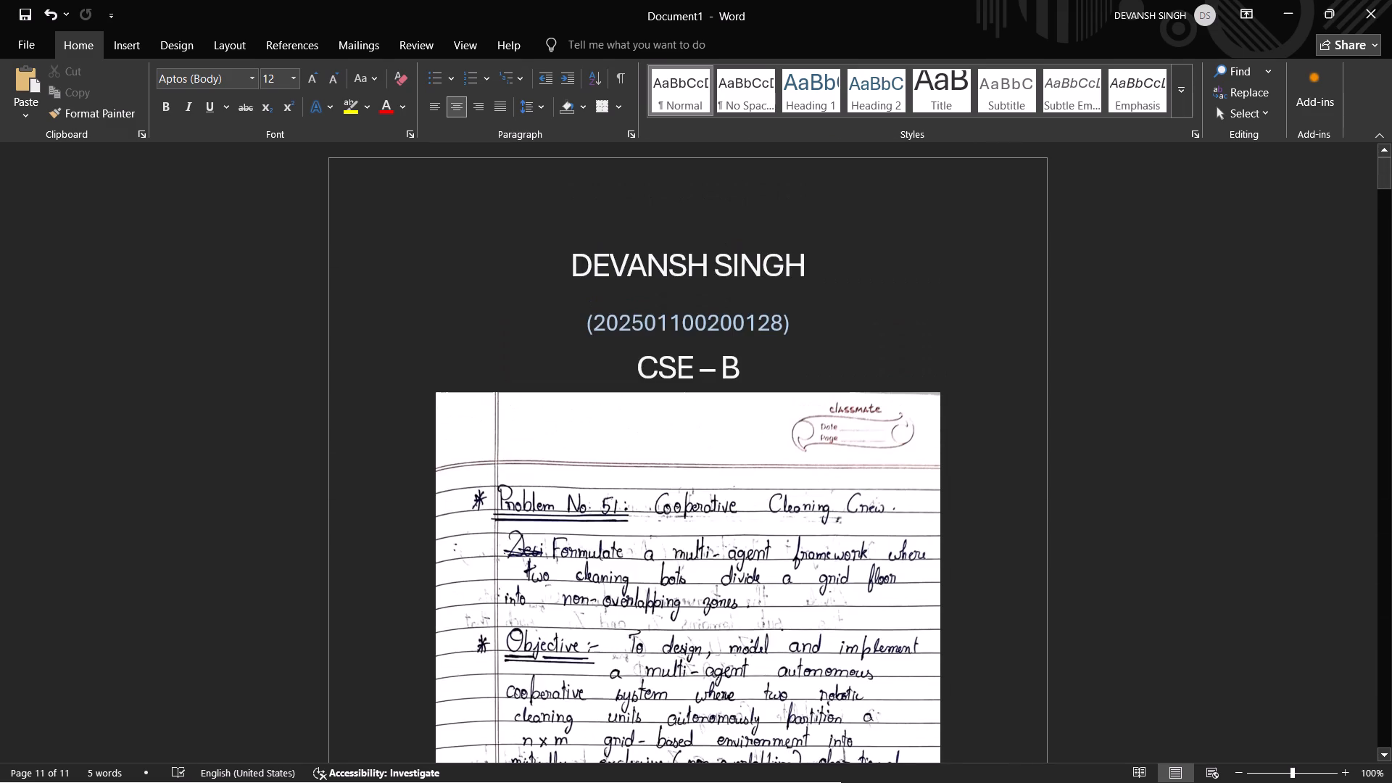
pyautogui.scroll(-2, 679, 463)
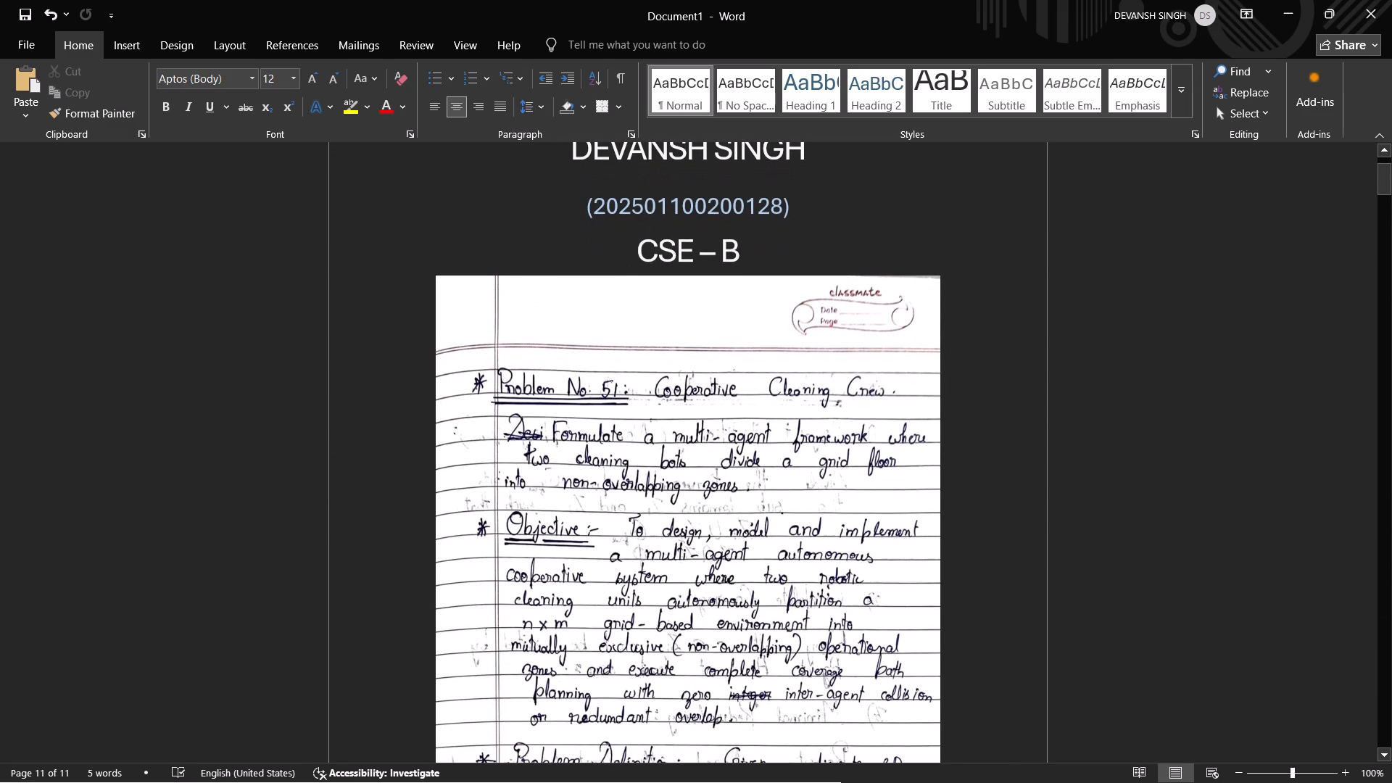
pyautogui.scroll(-2, 679, 463)
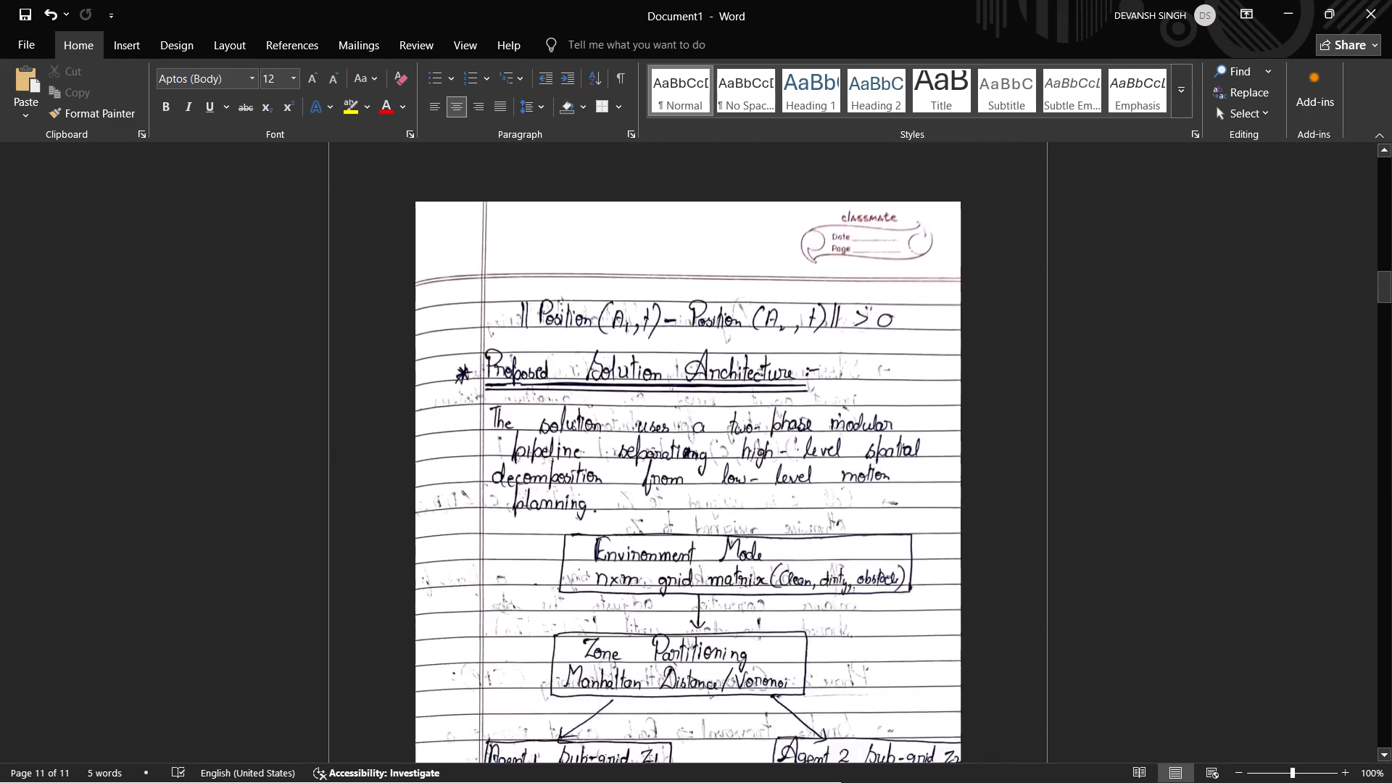
# Recheck all eleven pages of the report, from the student details to the Conclusion, for the order and placement of the handwritten pictures.
pyautogui.scroll(-5, 665, 472)
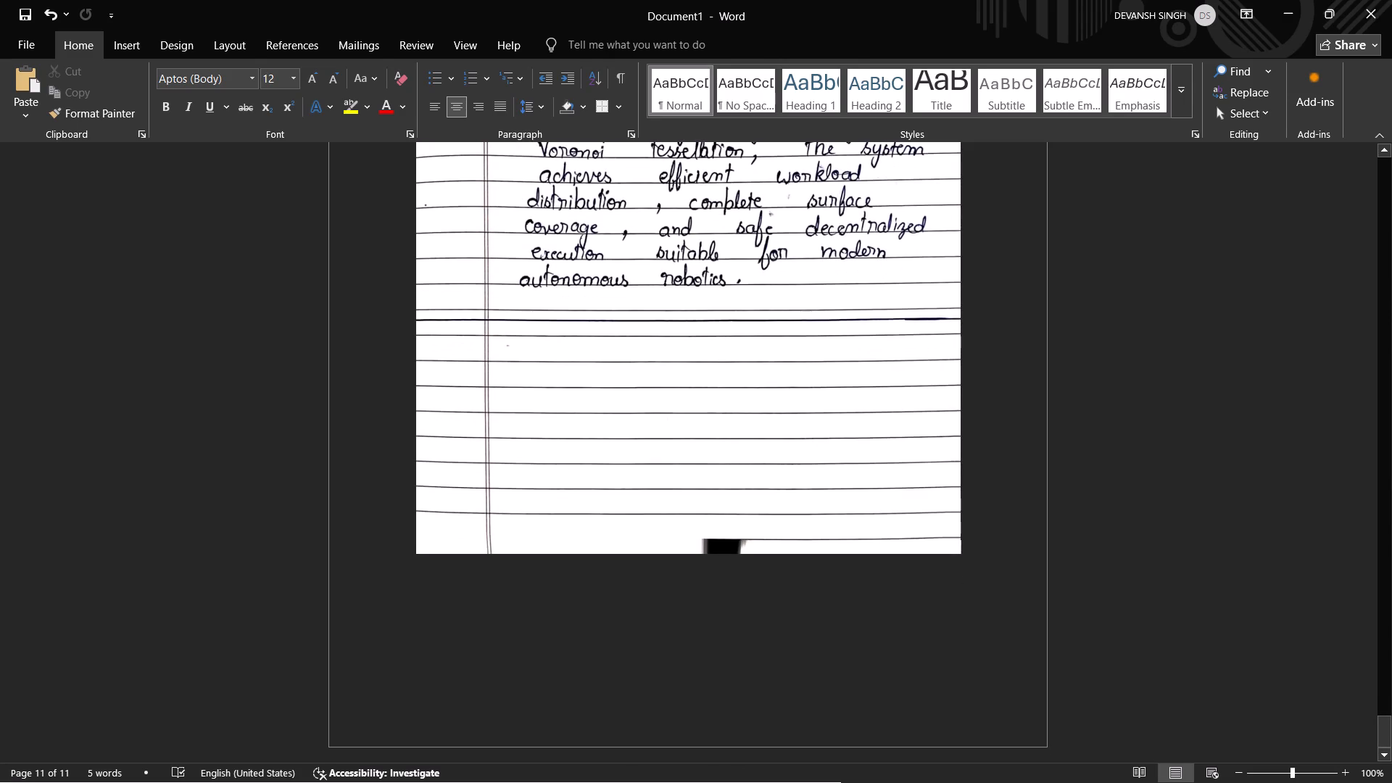
pyautogui.scroll(-2, 665, 472)
pyautogui.scroll(12, 672, 525)
pyautogui.scroll(17, 672, 525)
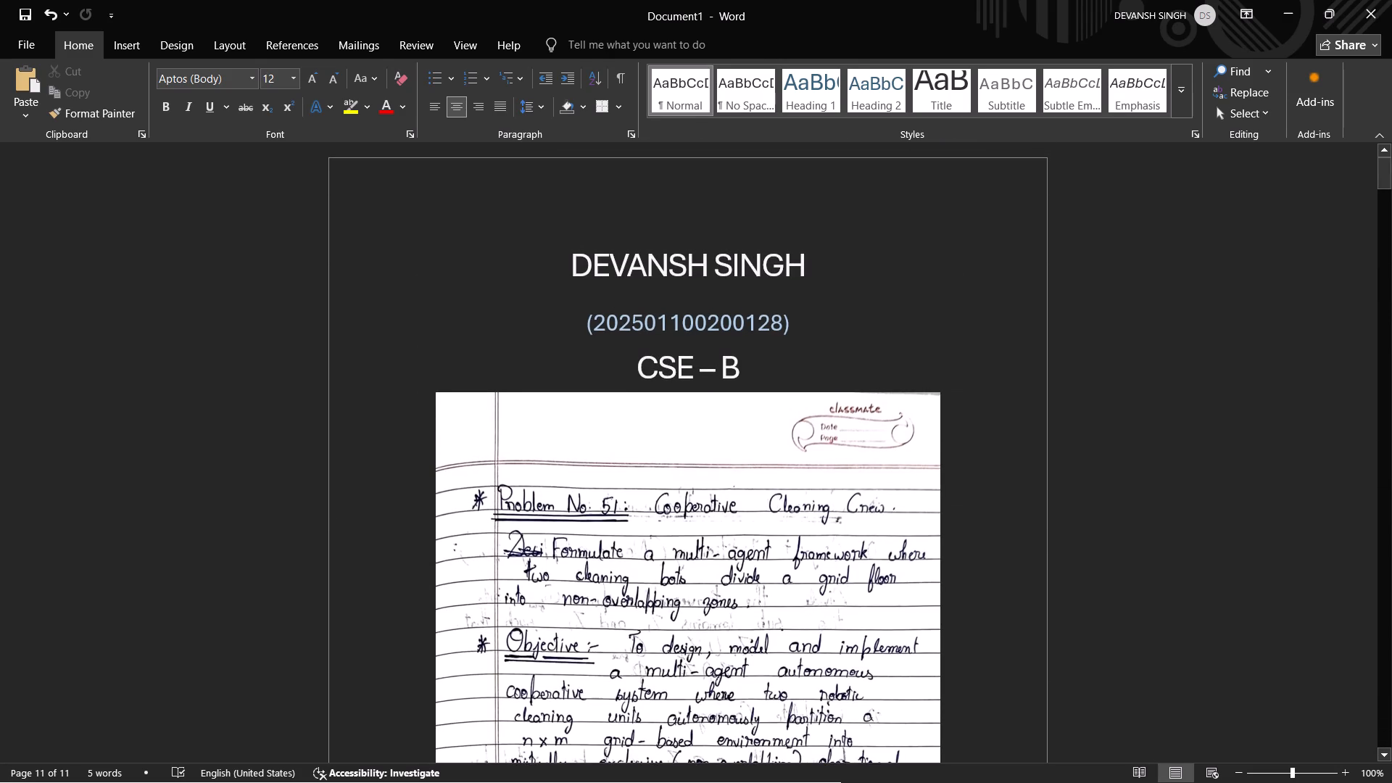
pyautogui.scroll(-10, 741, 547)
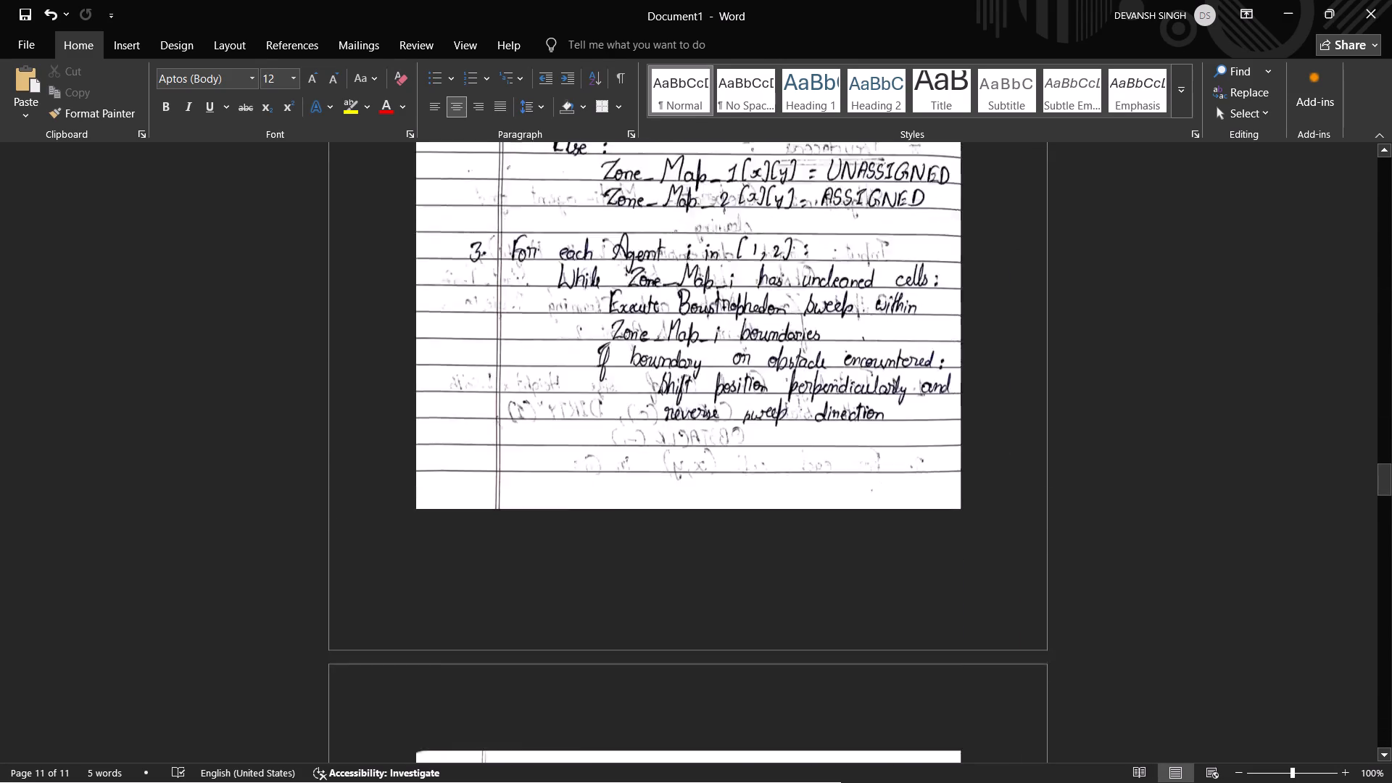
pyautogui.scroll(-5, 766, 535)
pyautogui.scroll(1, 766, 535)
pyautogui.scroll(-14, 766, 535)
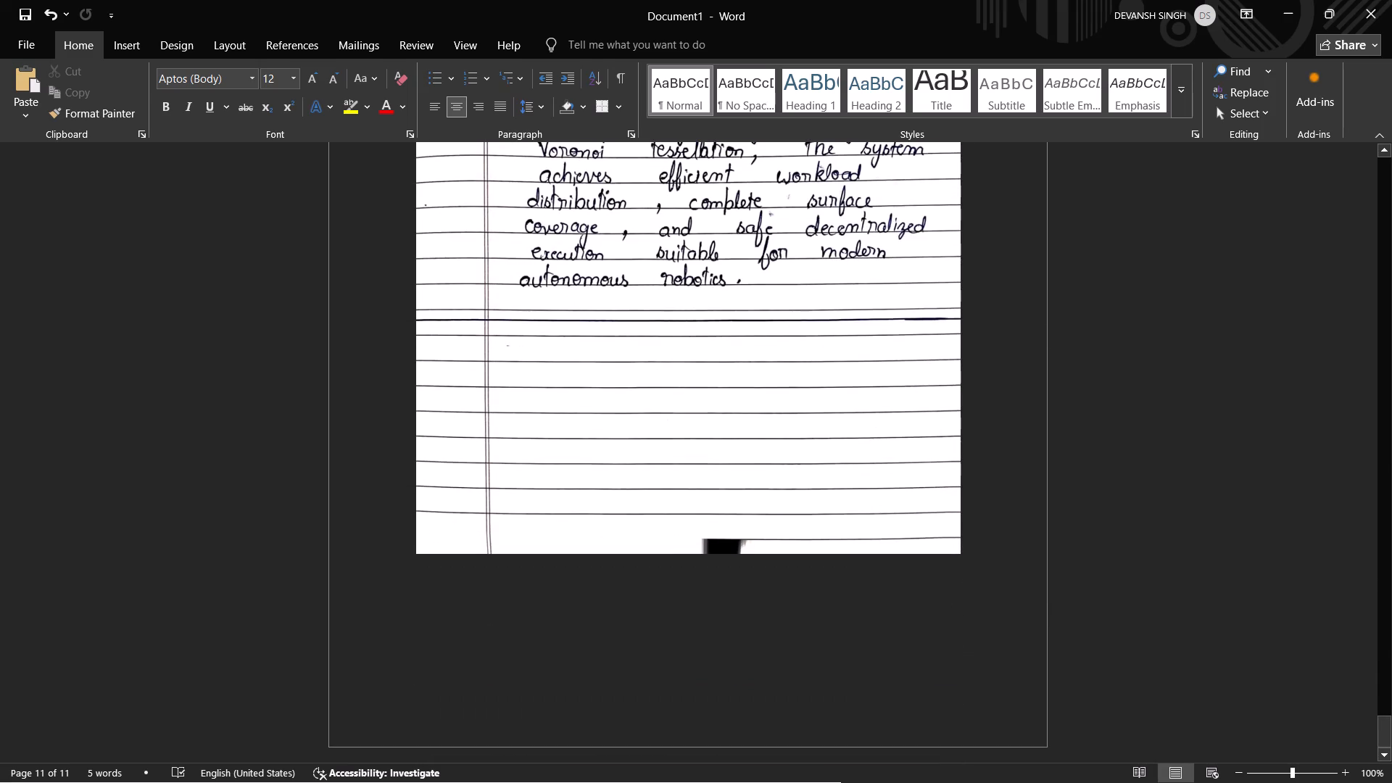
pyautogui.scroll(17, 766, 535)
pyautogui.scroll(7, 766, 535)
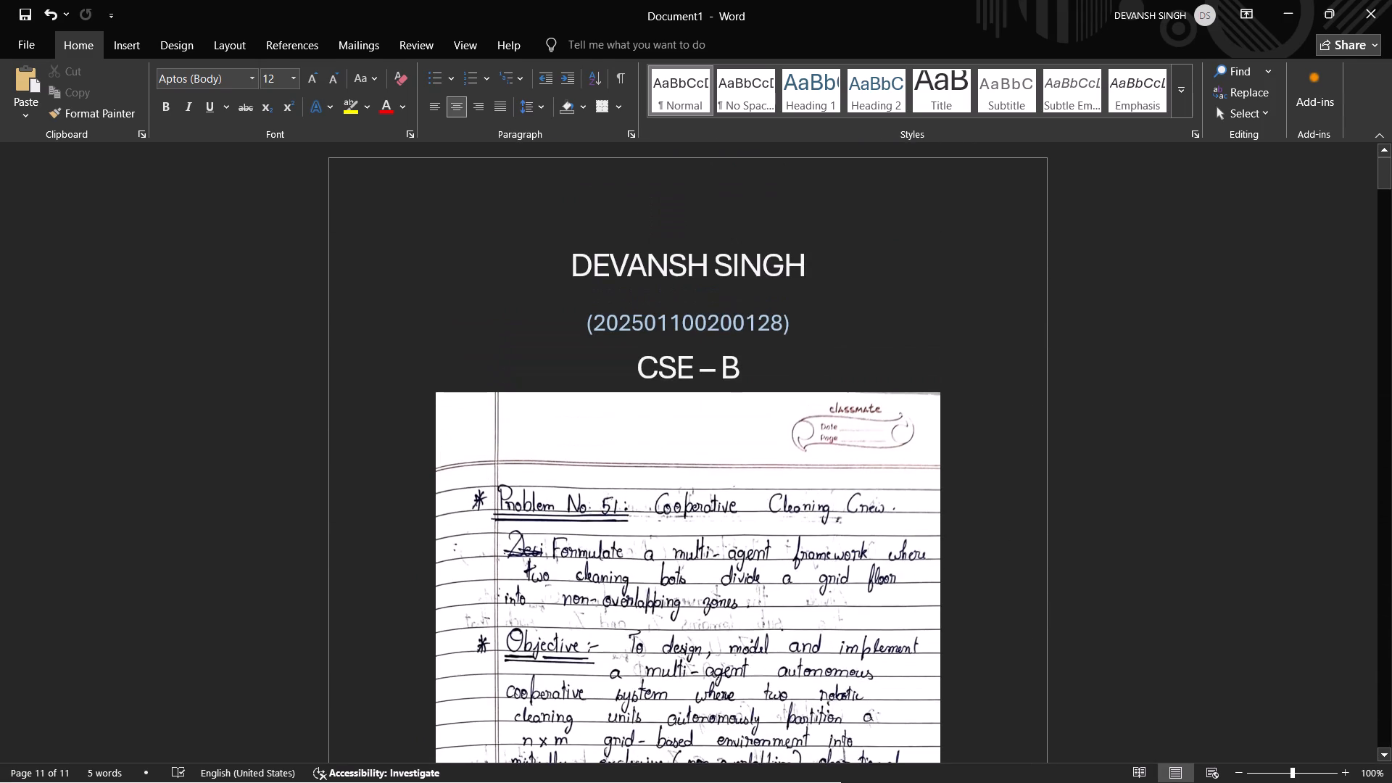
pyautogui.scroll(-17, 851, 453)
pyautogui.scroll(1, 852, 474)
pyautogui.scroll(-1, 852, 474)
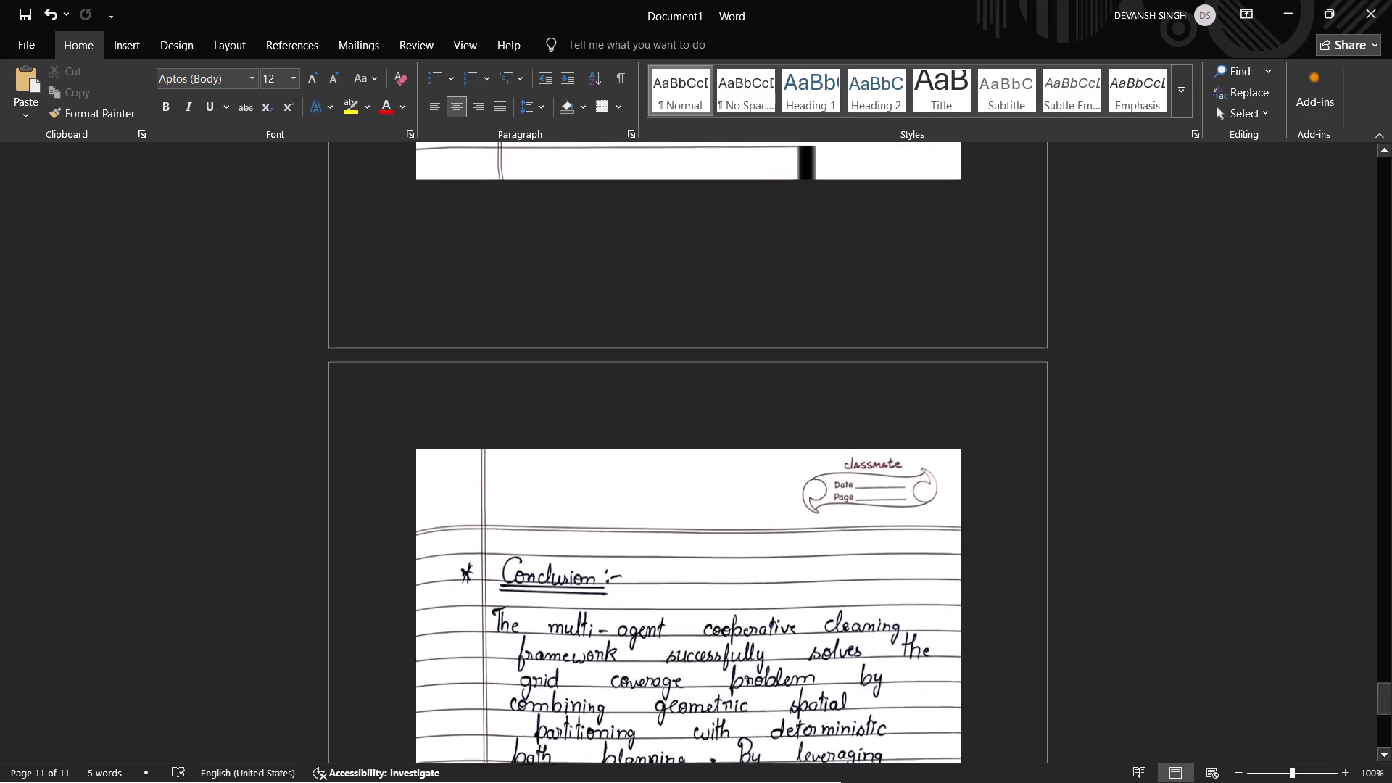
pyautogui.scroll(-14, 852, 474)
pyautogui.scroll(9, 852, 474)
pyautogui.scroll(18, 852, 474)
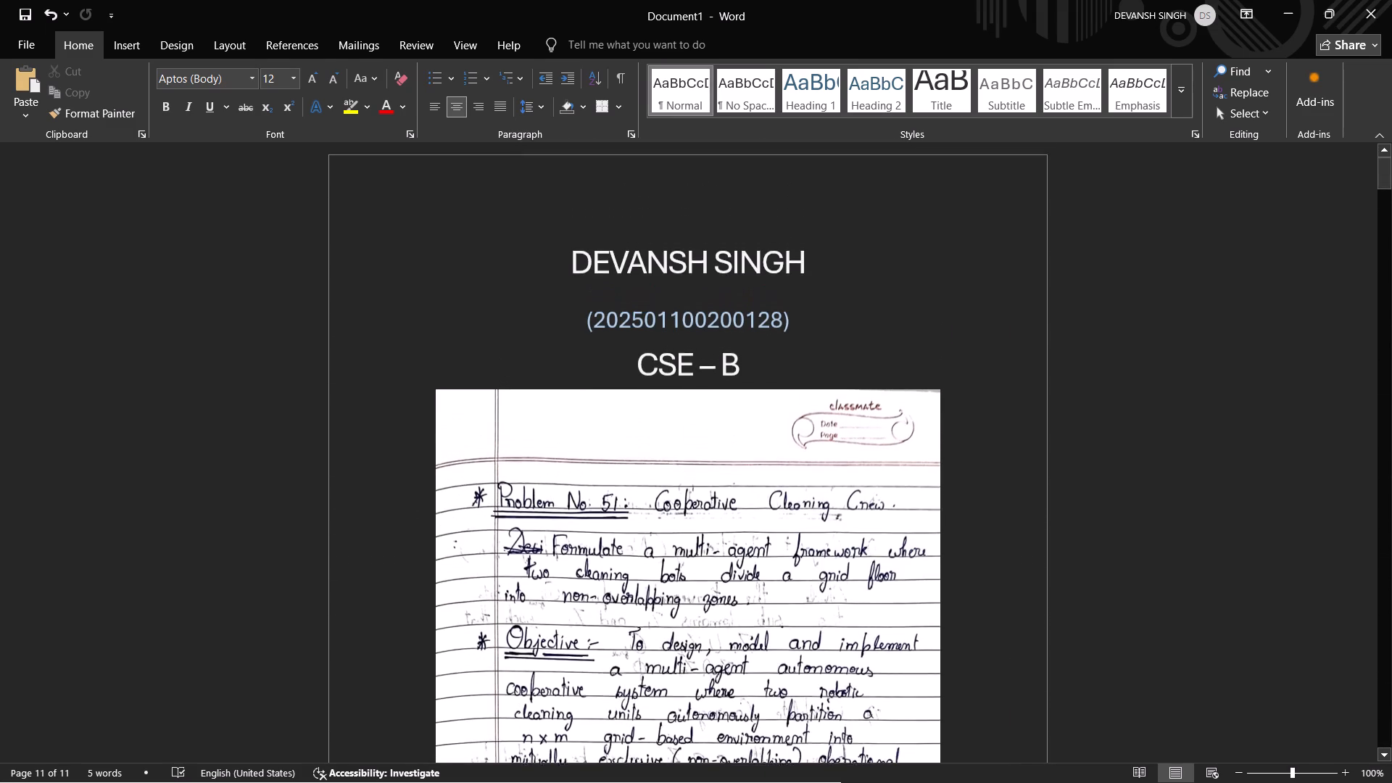
pyautogui.scroll(9, 852, 474)
pyautogui.scroll(-9, 852, 474)
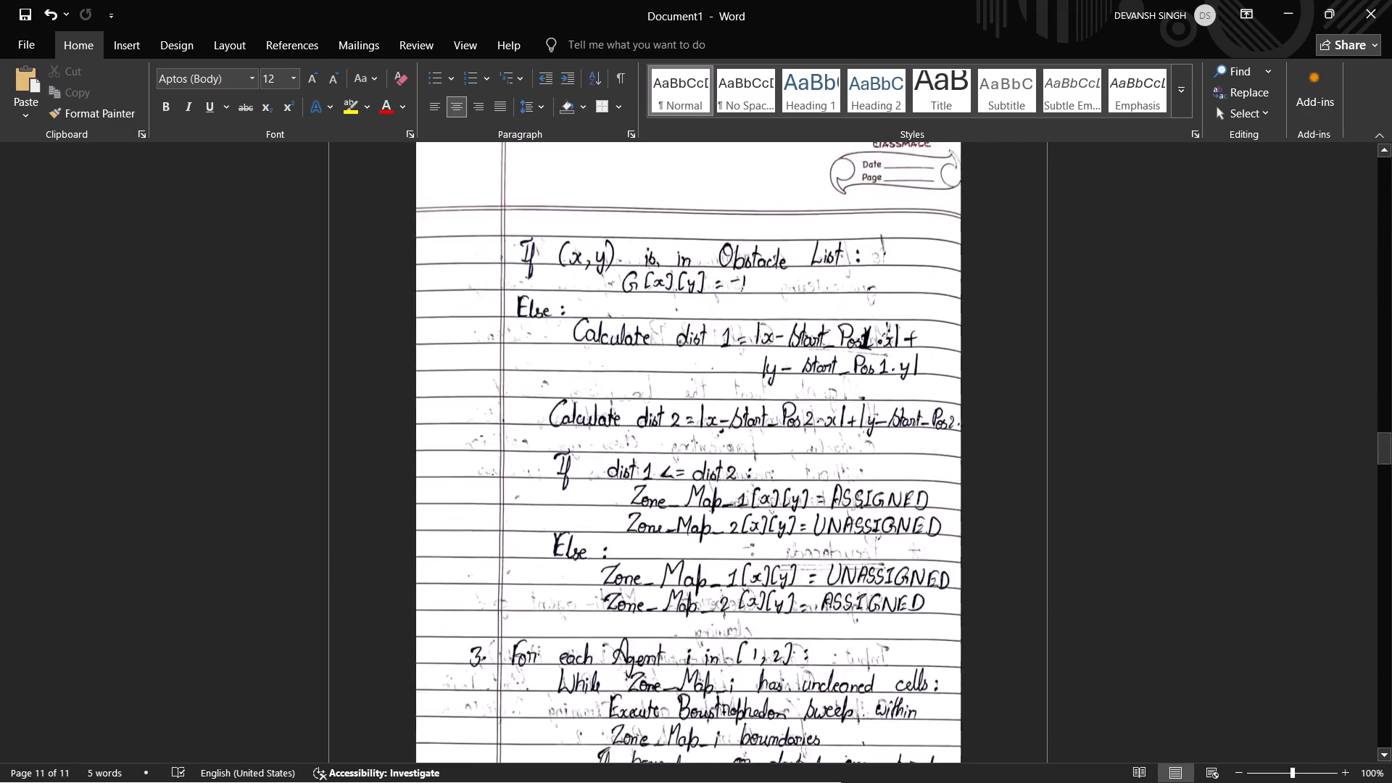
pyautogui.scroll(-20, 852, 474)
pyautogui.scroll(5, 852, 474)
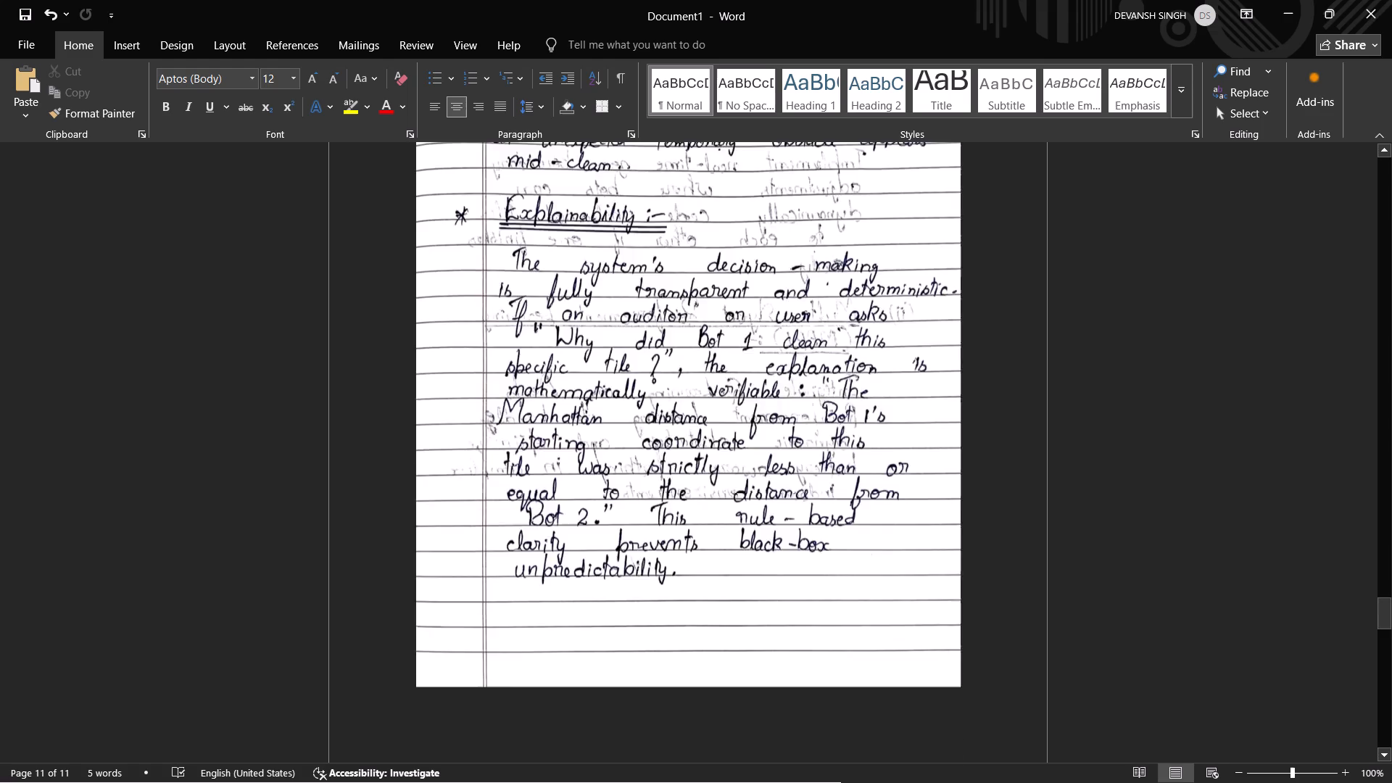
pyautogui.scroll(20, 852, 474)
pyautogui.scroll(7, 852, 474)
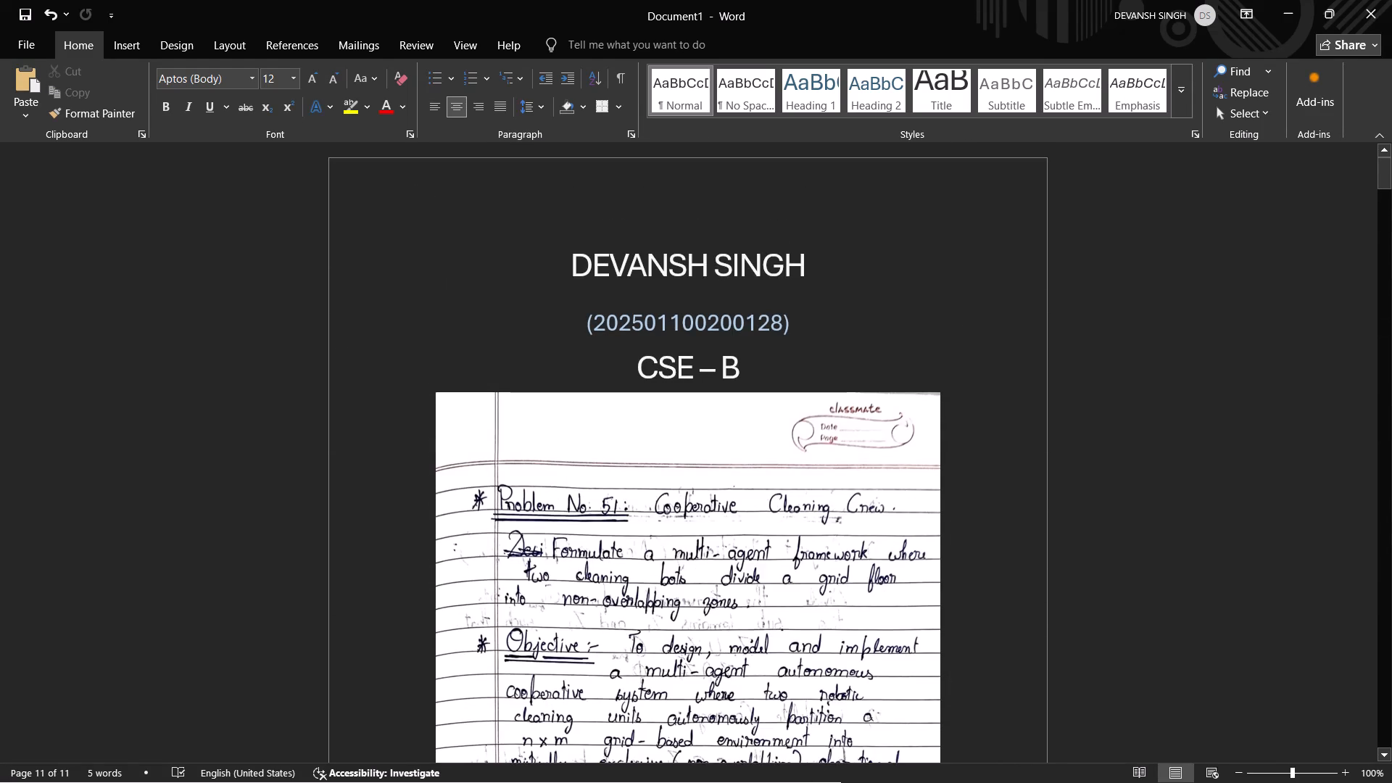
pyautogui.scroll(-17, 886, 357)
pyautogui.scroll(-10, 886, 357)
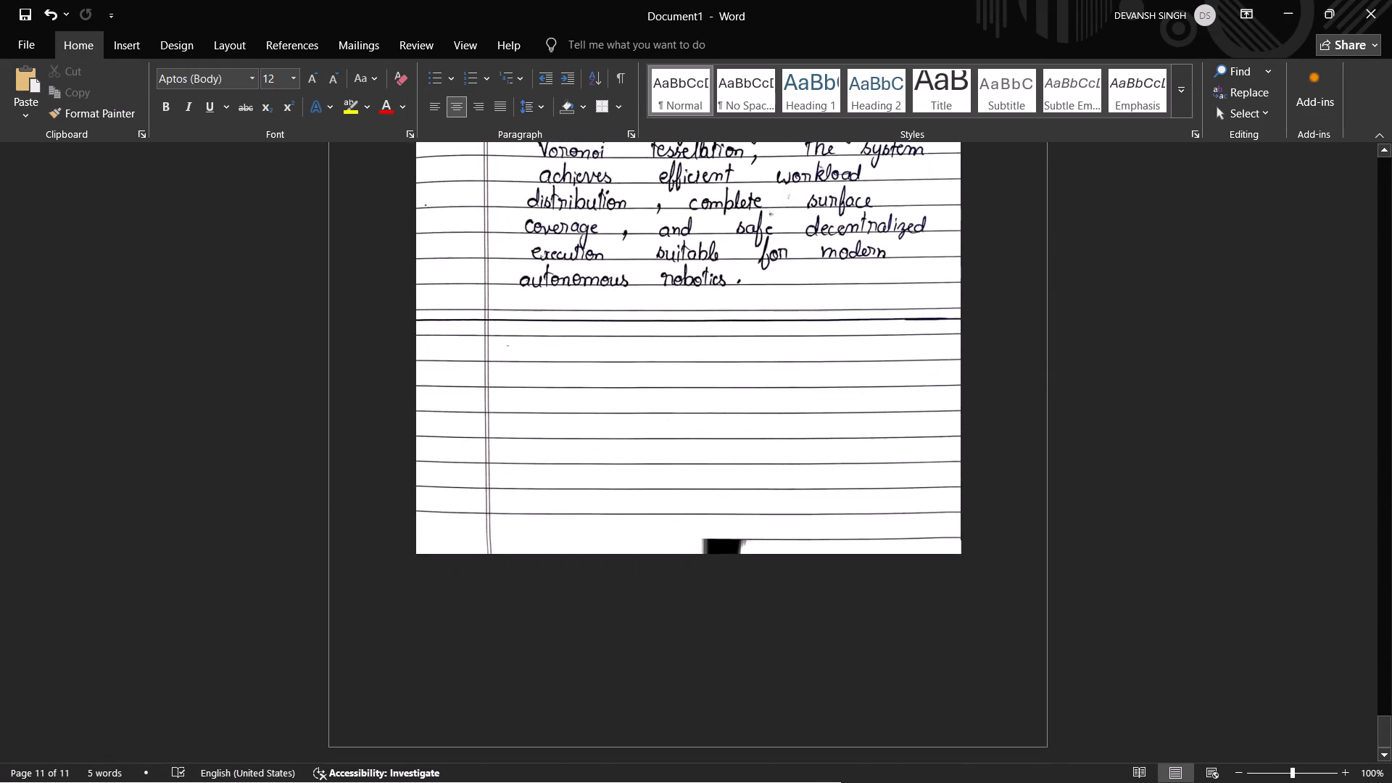
pyautogui.scroll(-2, 886, 356)
pyautogui.scroll(9, 886, 356)
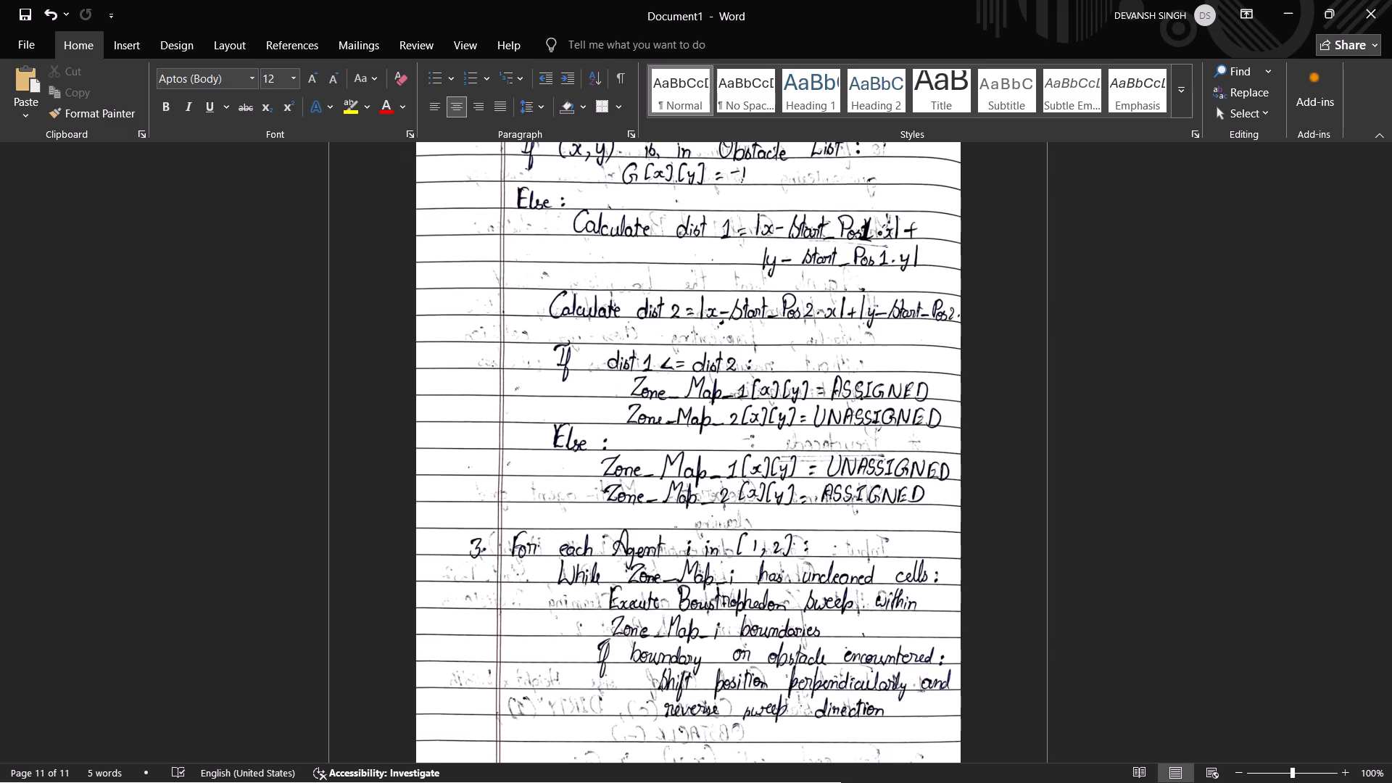
pyautogui.scroll(-4, 886, 356)
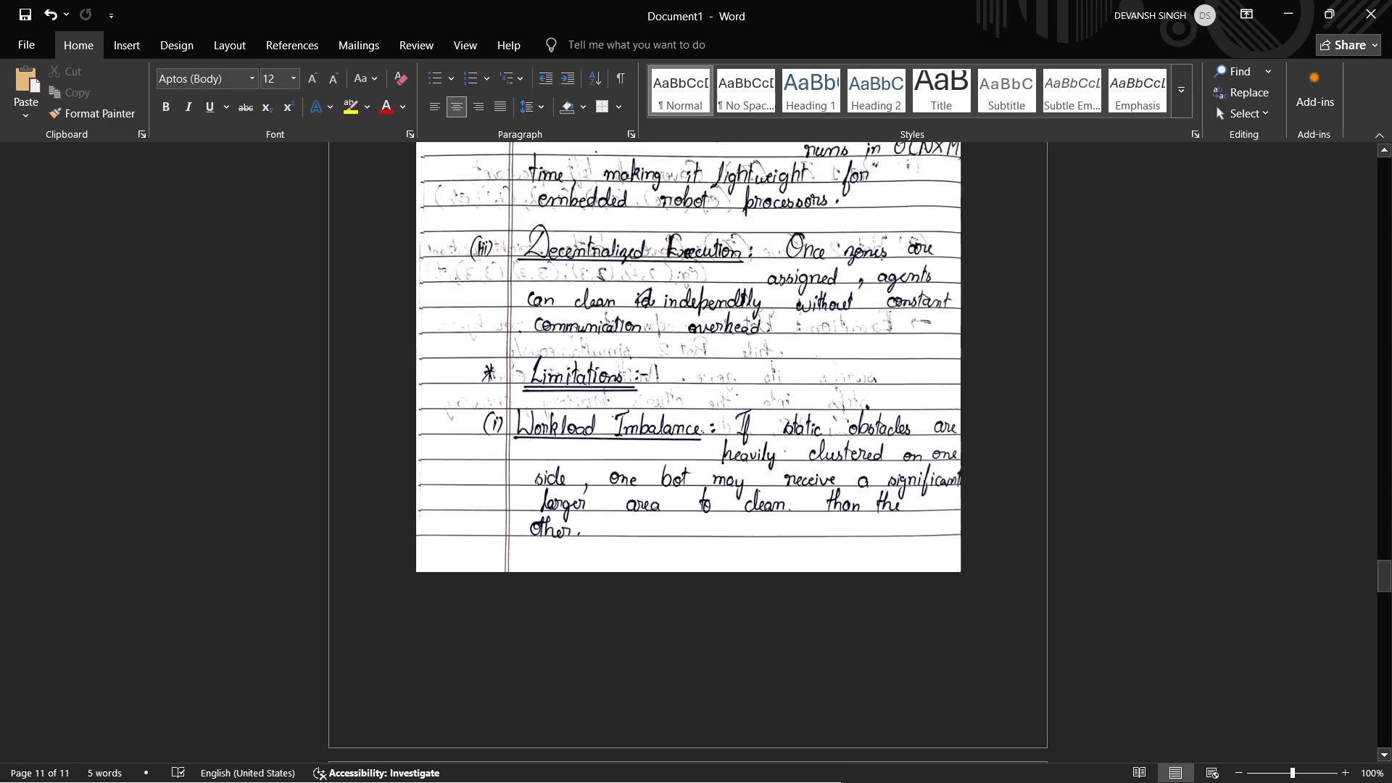
pyautogui.scroll(-10, 886, 356)
pyautogui.scroll(5, 886, 356)
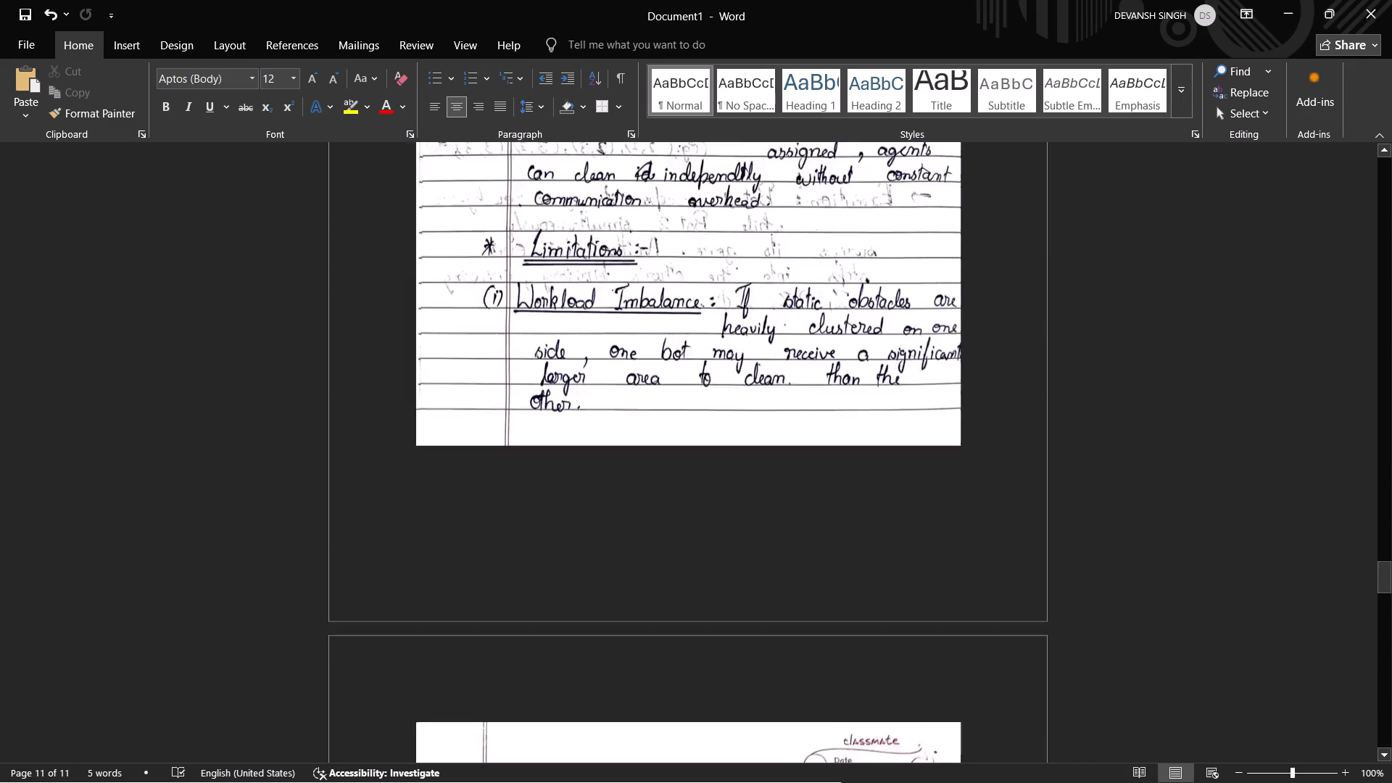
pyautogui.scroll(18, 886, 356)
pyautogui.scroll(7, 886, 356)
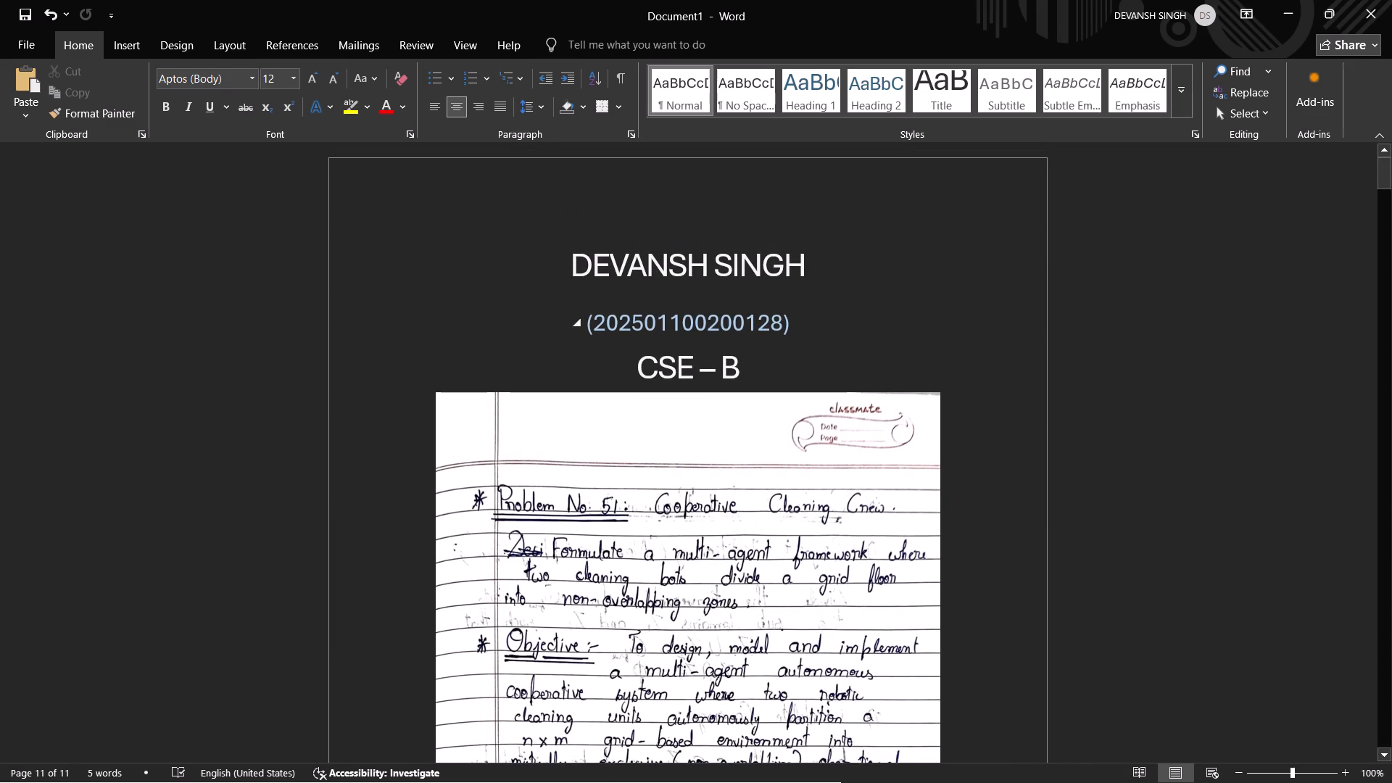
pyautogui.scroll(-17, 802, 367)
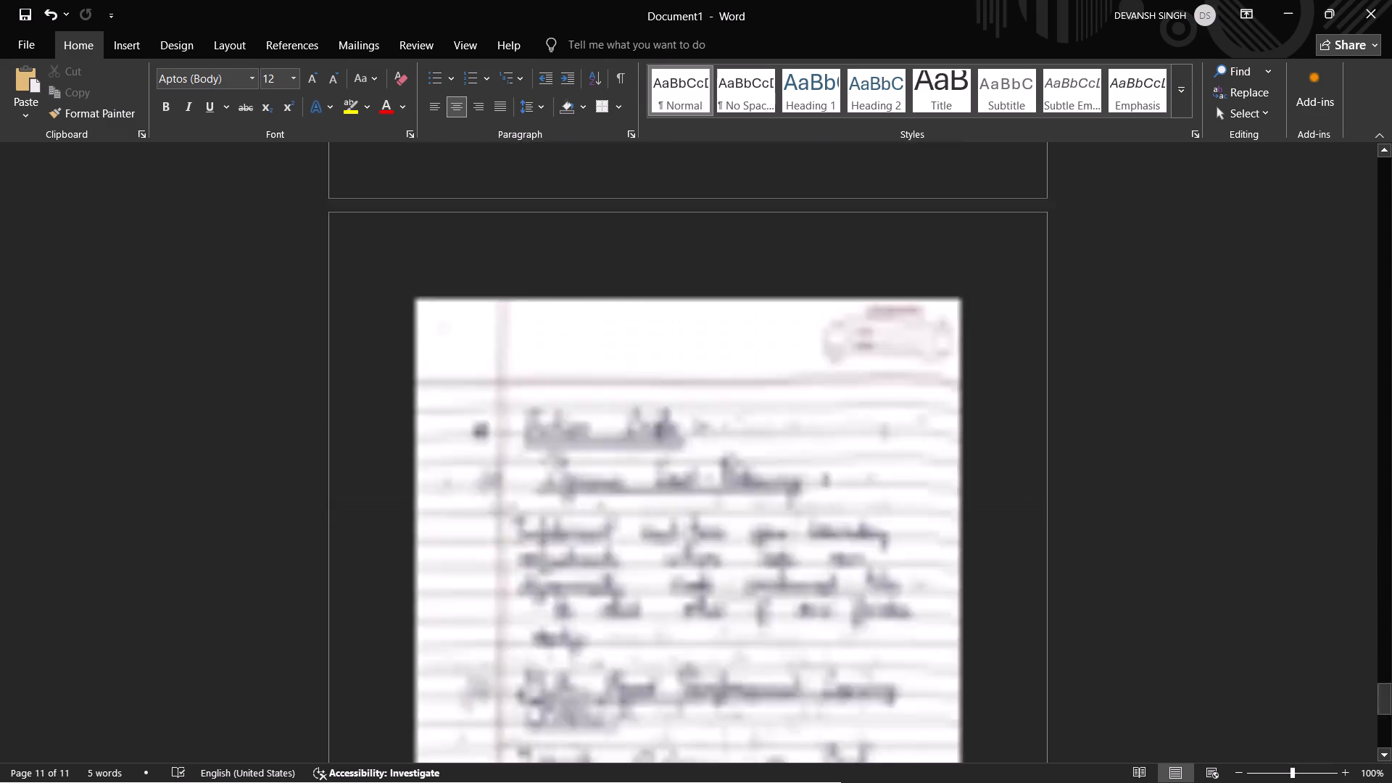
pyautogui.scroll(-12, 800, 377)
pyautogui.scroll(6, 800, 377)
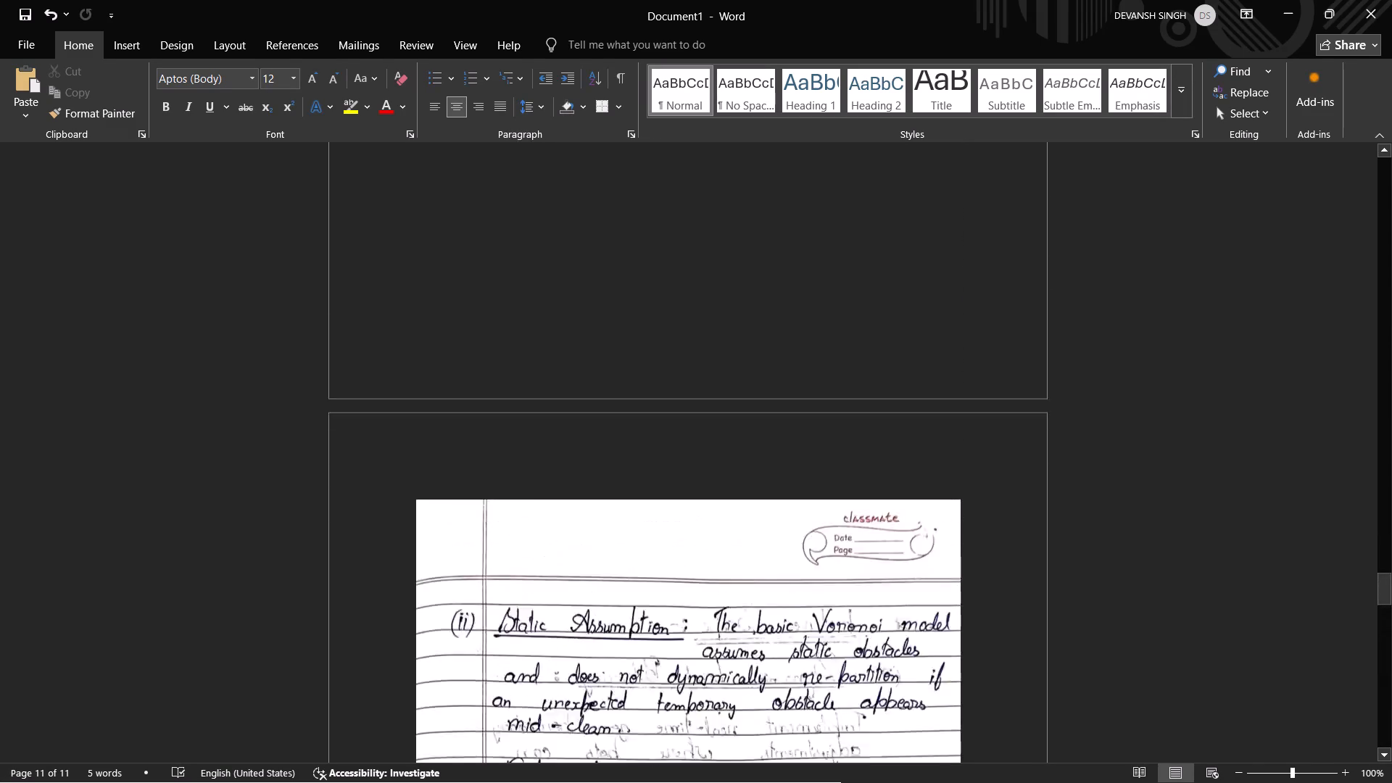
pyautogui.scroll(6, 800, 377)
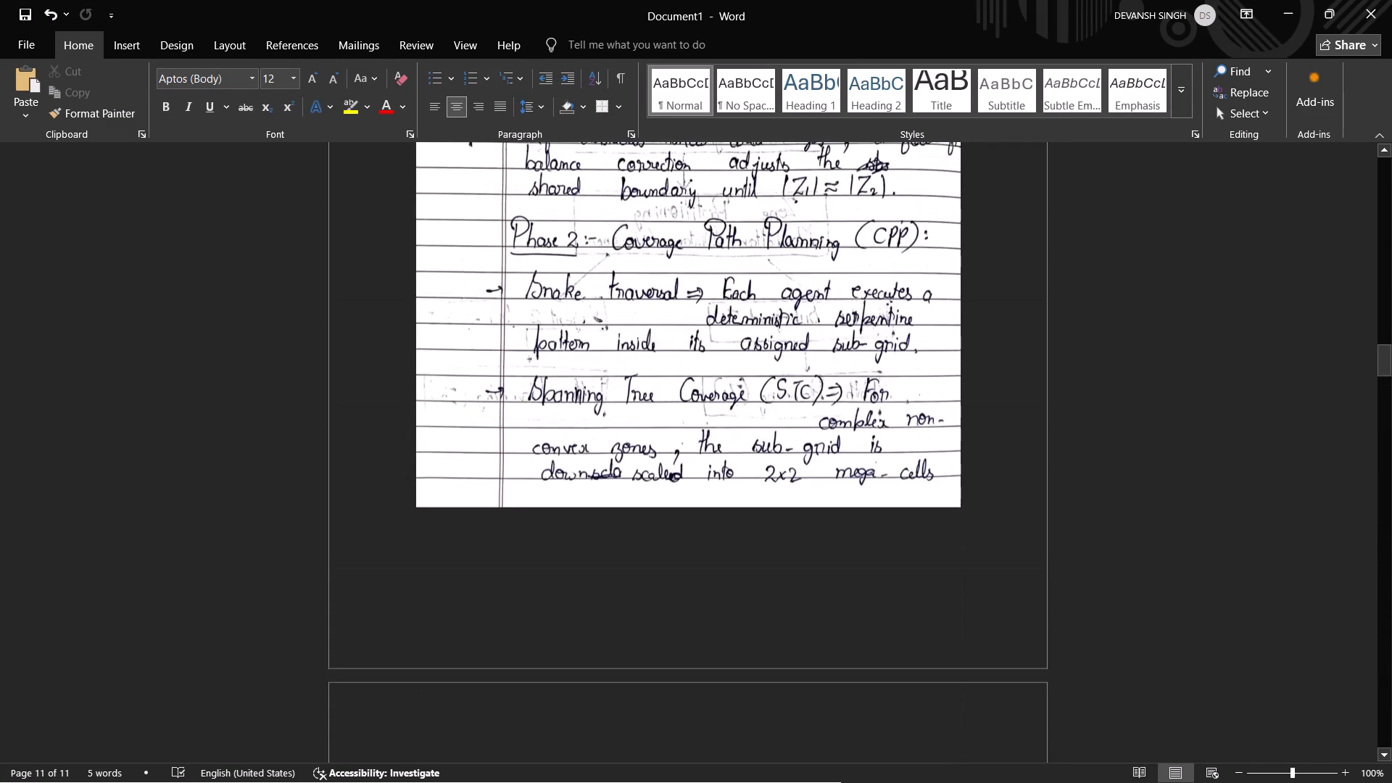
pyautogui.scroll(5, 800, 377)
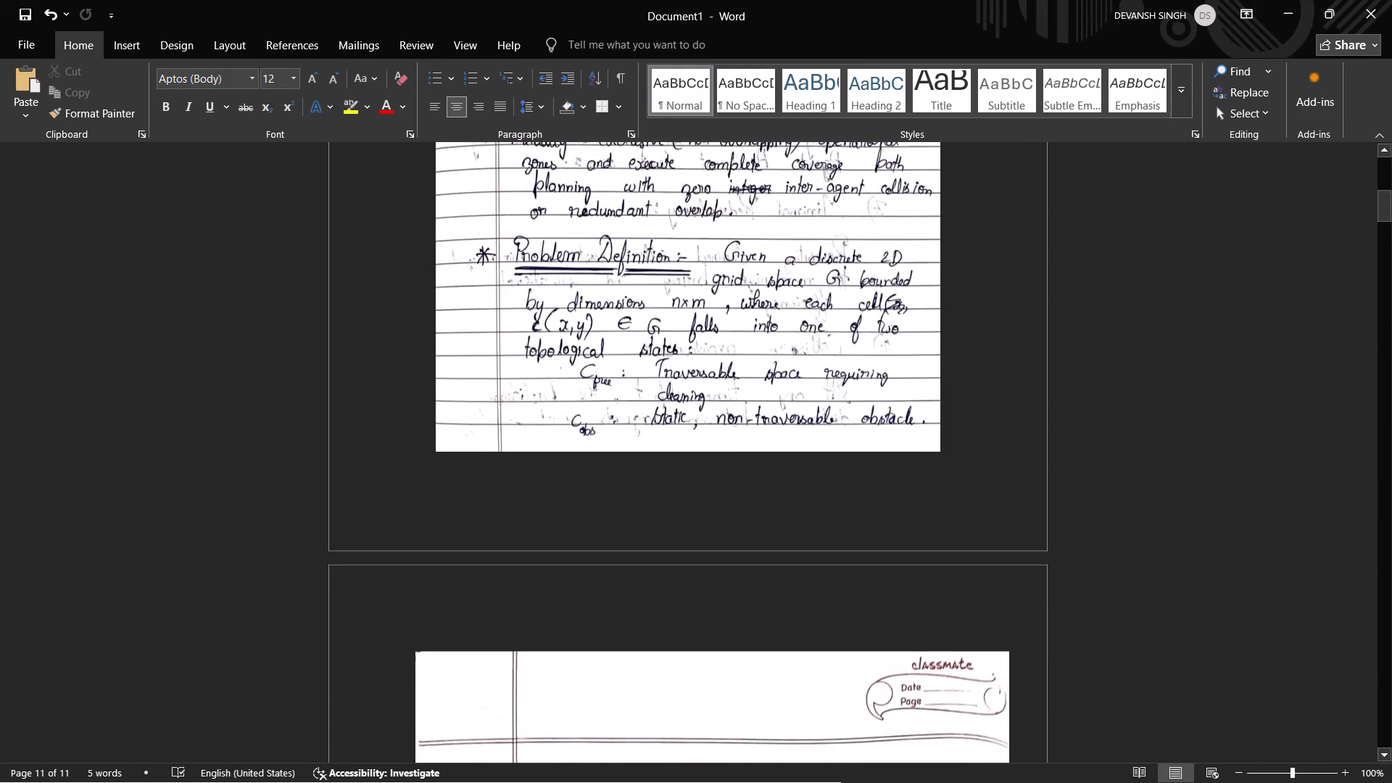
pyautogui.scroll(2, 800, 377)
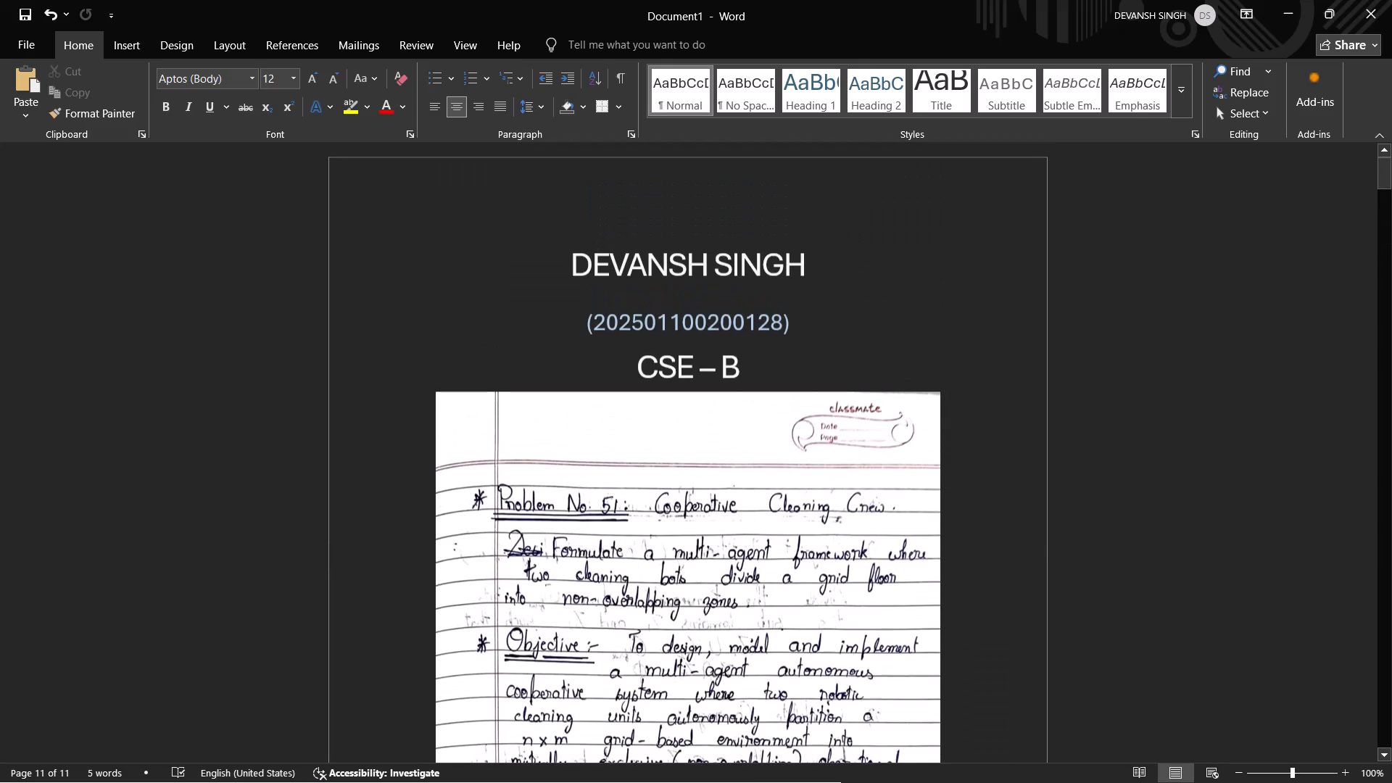
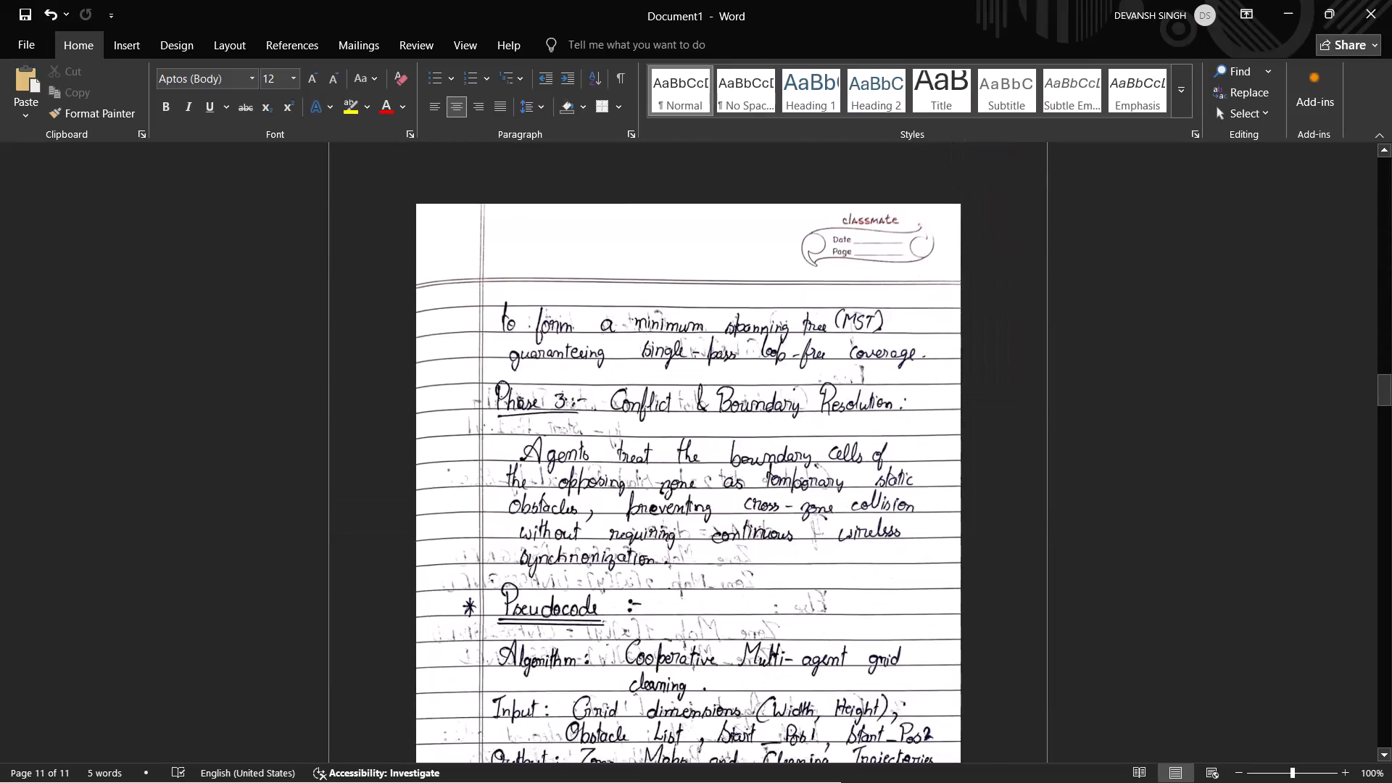
# Look through the whole report again, from the Conclusion page back to the student details, checking the sequence and layout of the handwritten pictures.
pyautogui.scroll(-20, 908, 481)
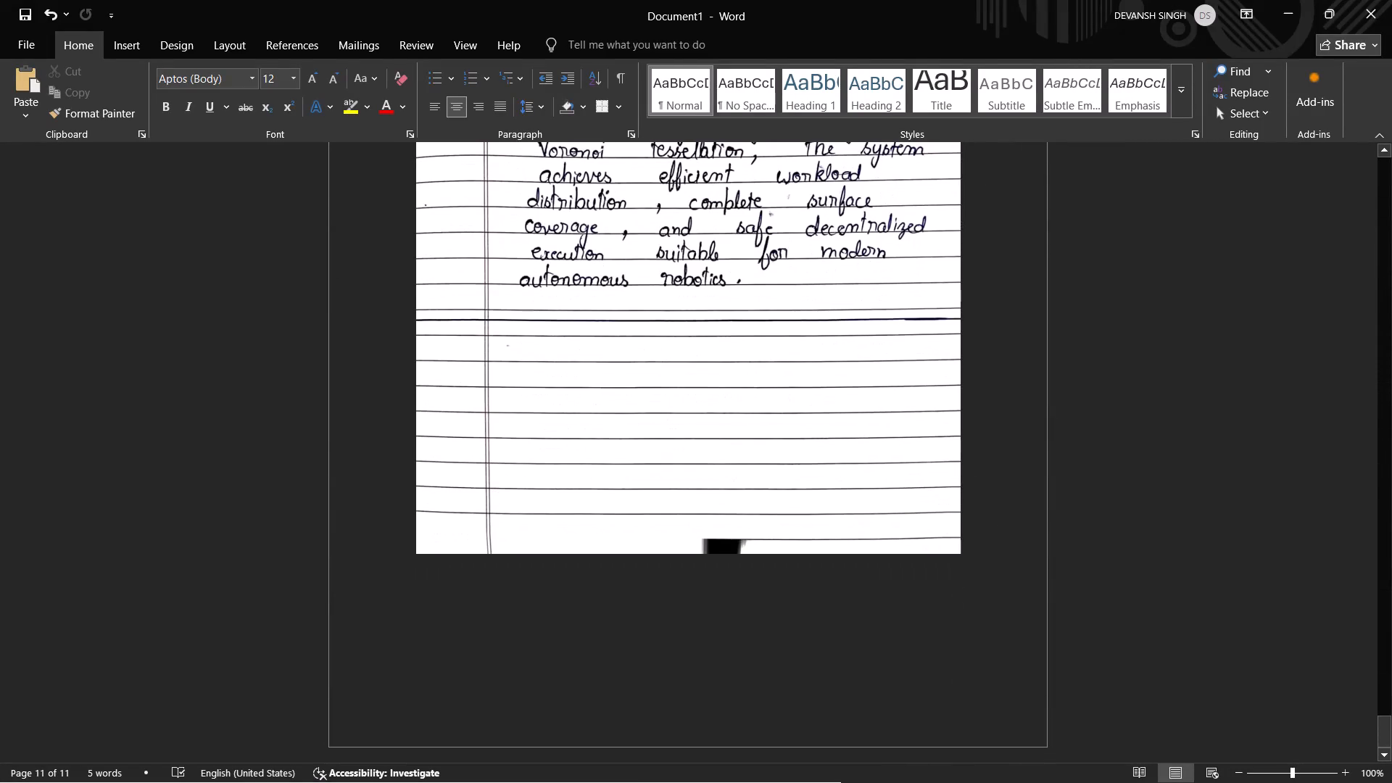
pyautogui.scroll(8, 911, 527)
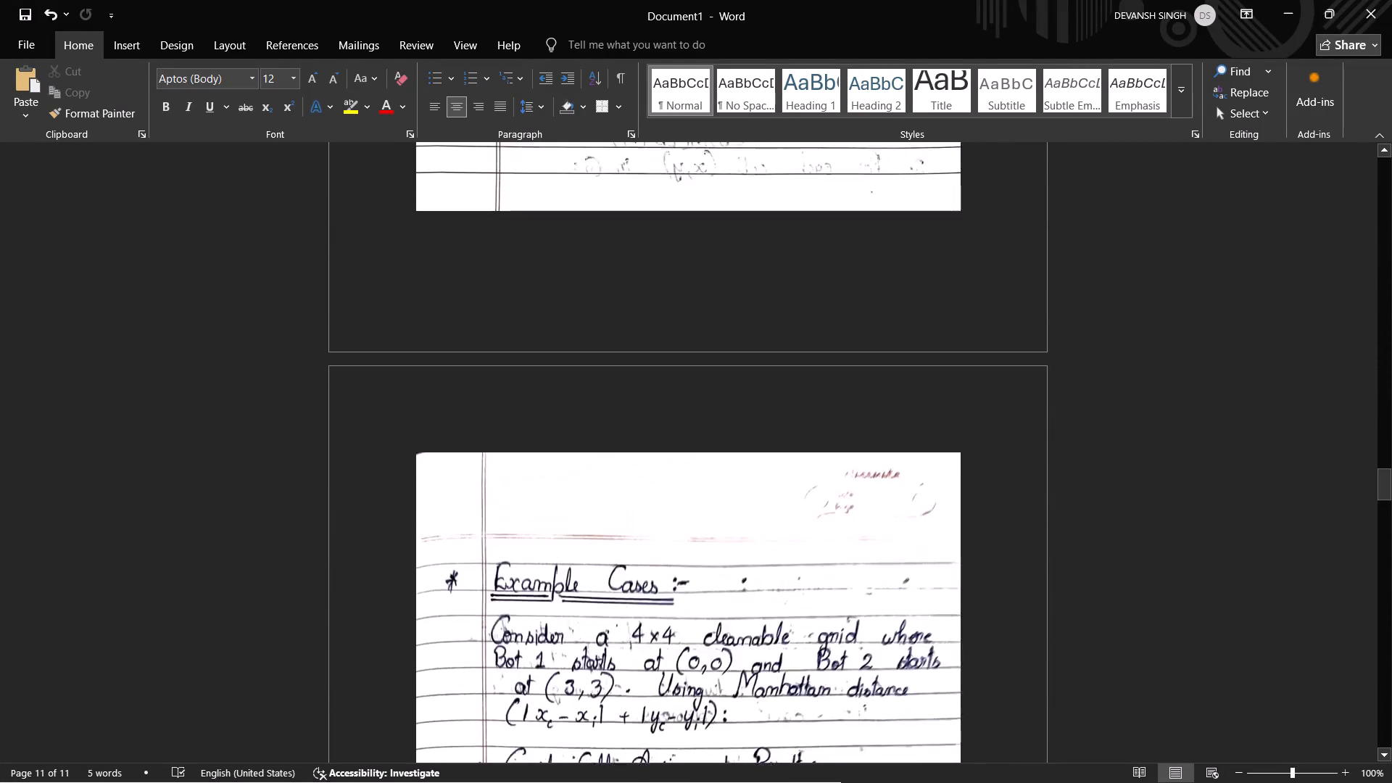
pyautogui.scroll(17, 911, 527)
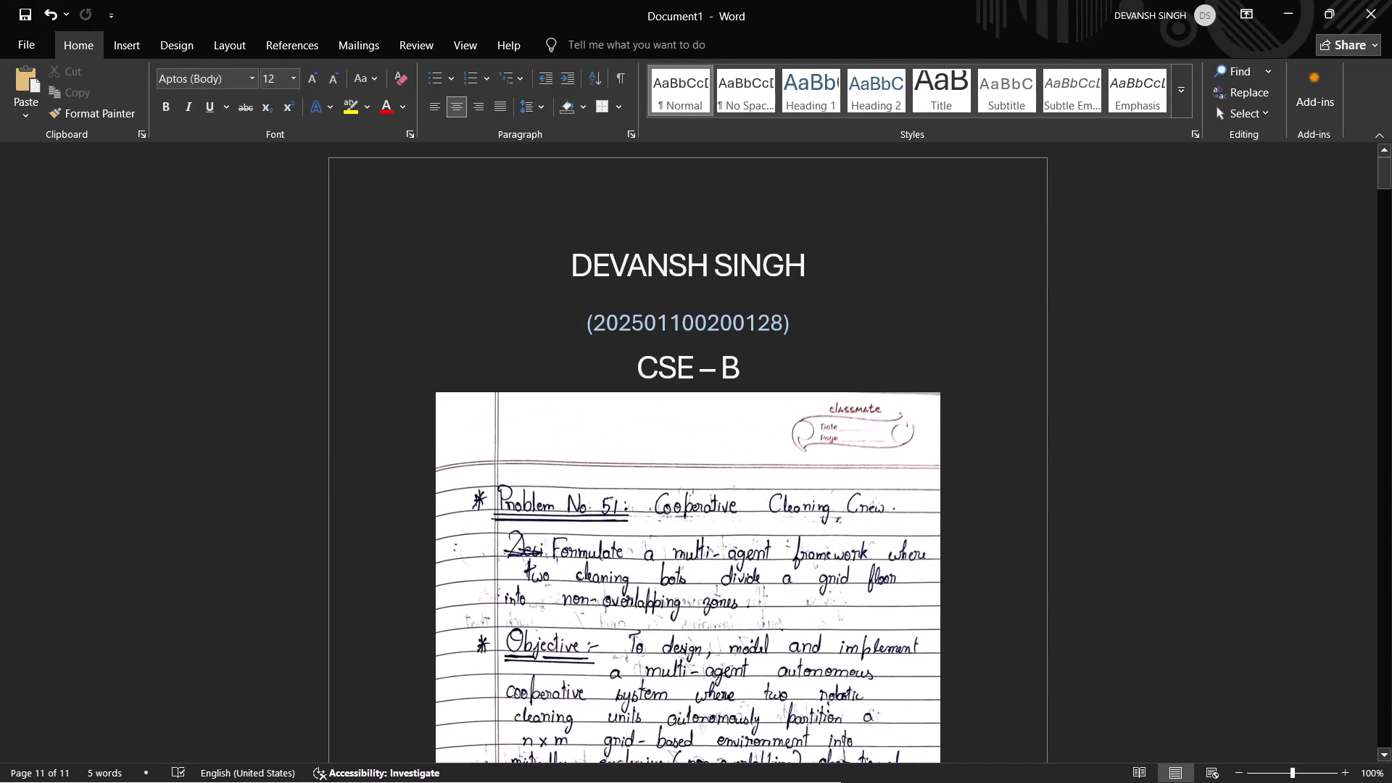
pyautogui.scroll(-15, 911, 527)
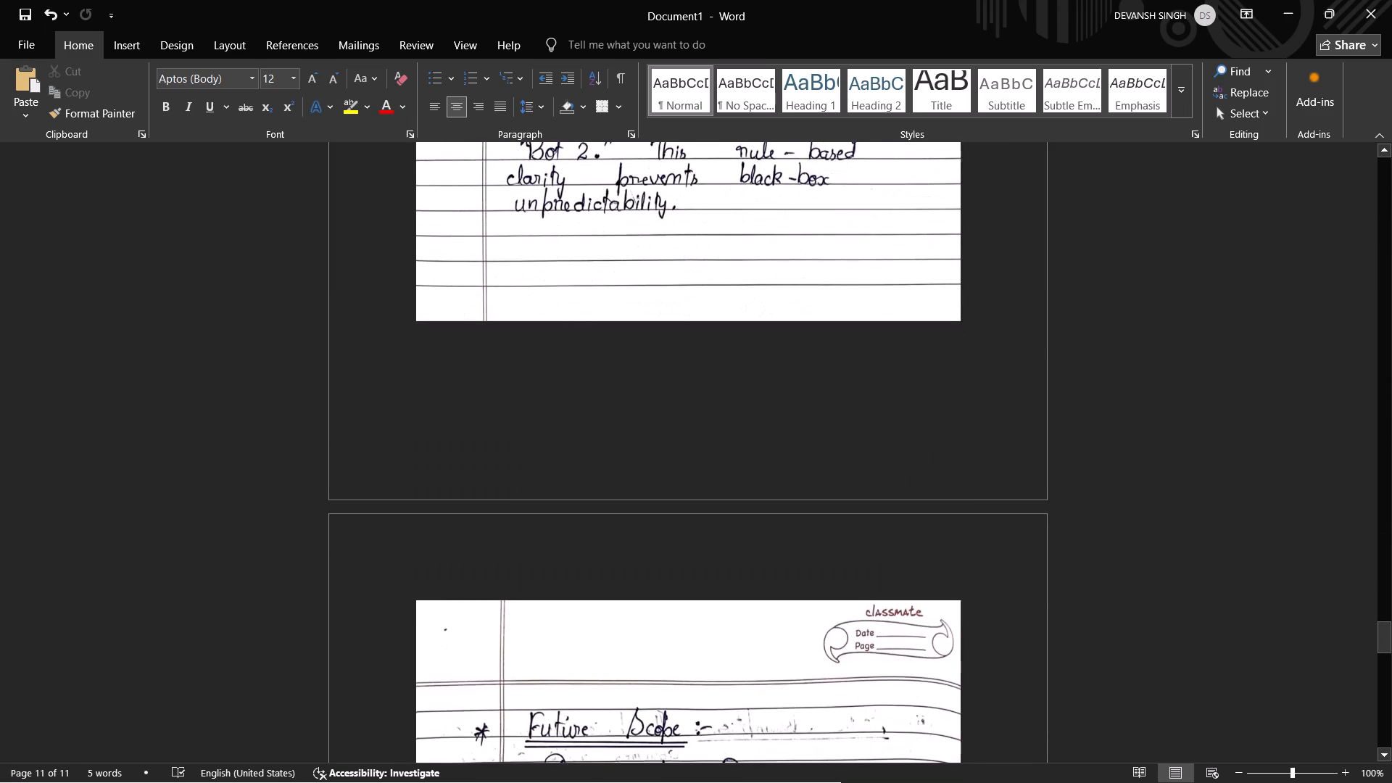
pyautogui.scroll(-10, 911, 527)
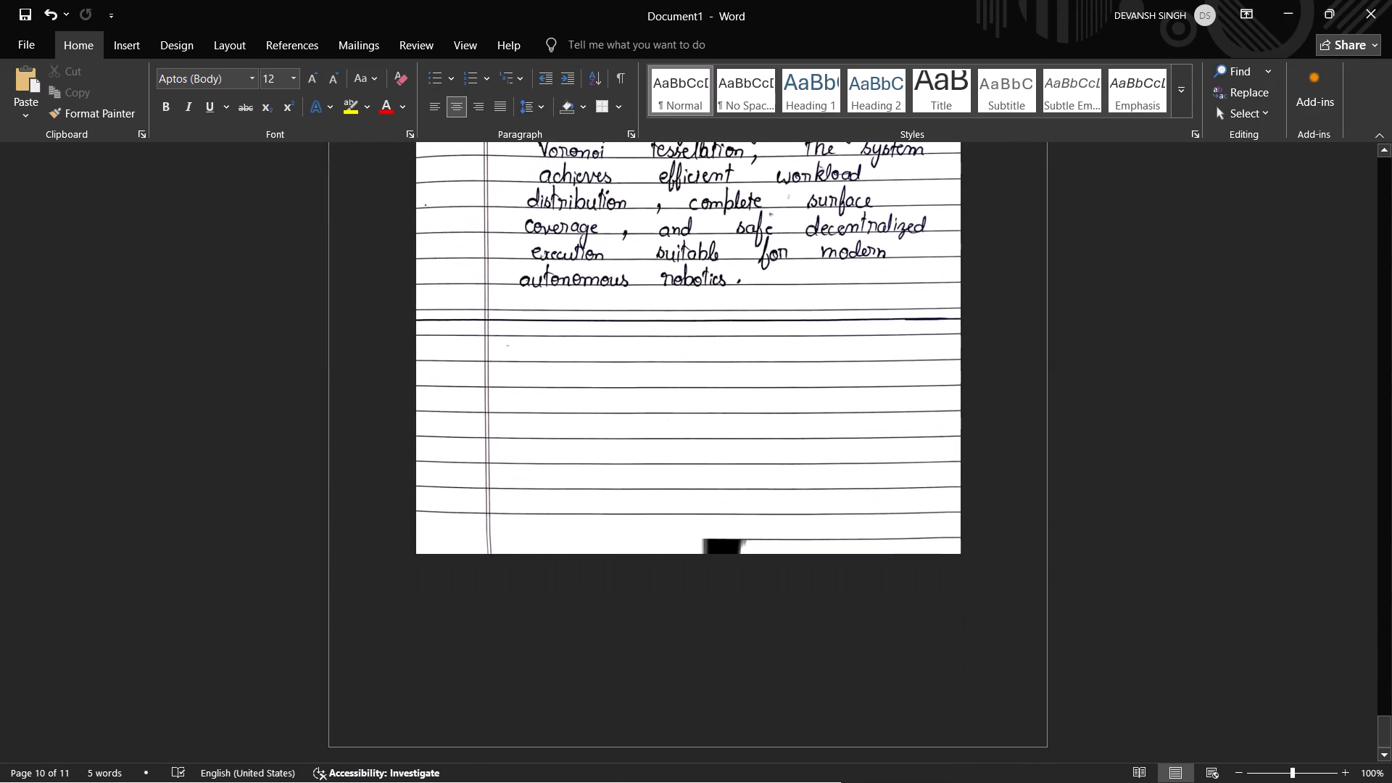
pyautogui.scroll(1, 911, 528)
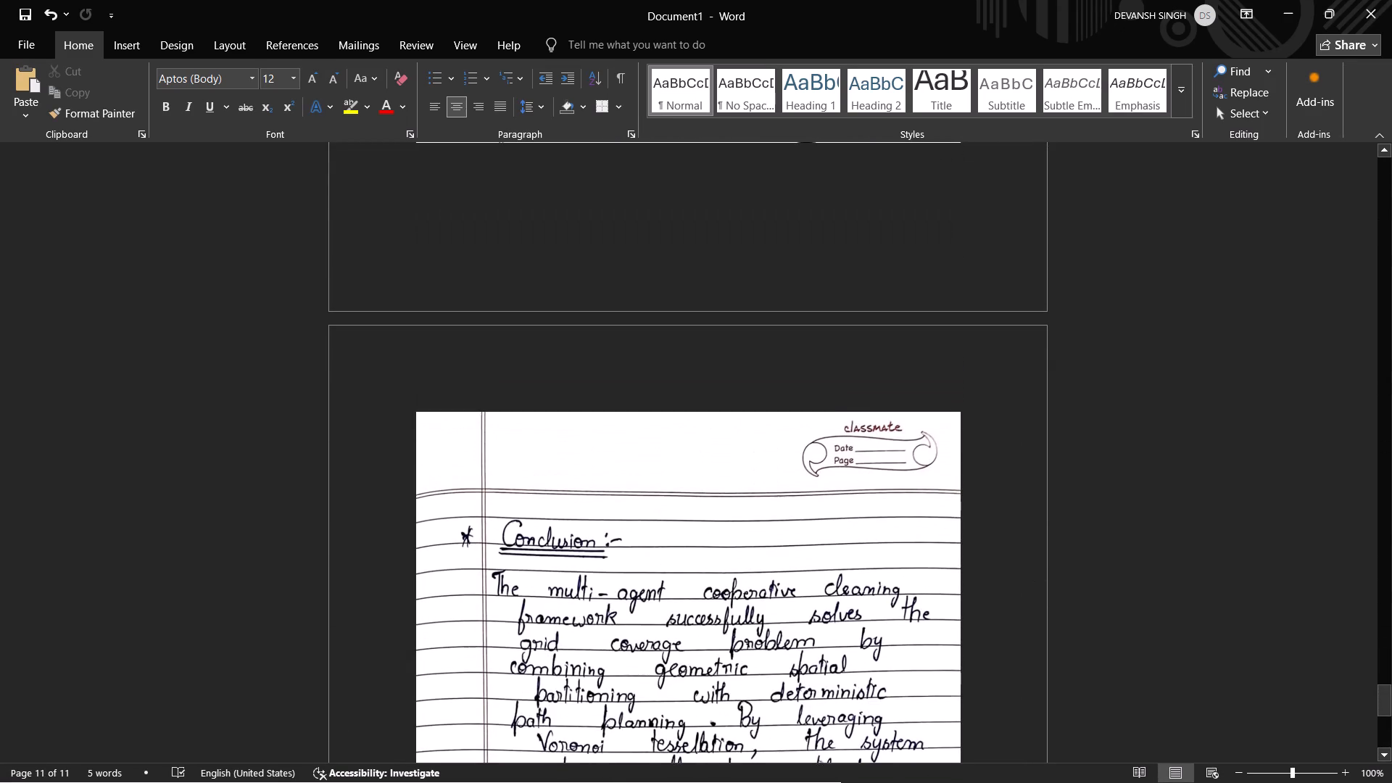
pyautogui.scroll(13, 911, 528)
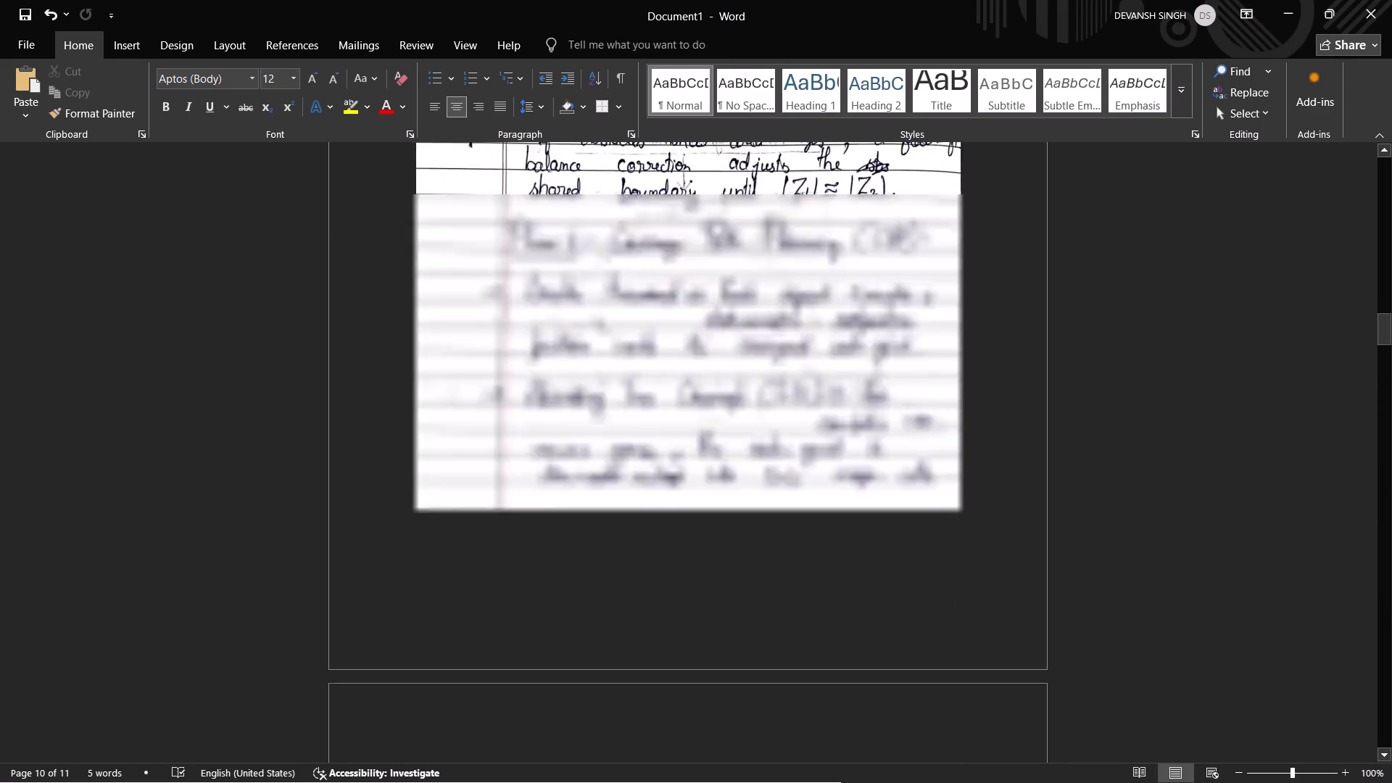
pyautogui.scroll(17, 911, 528)
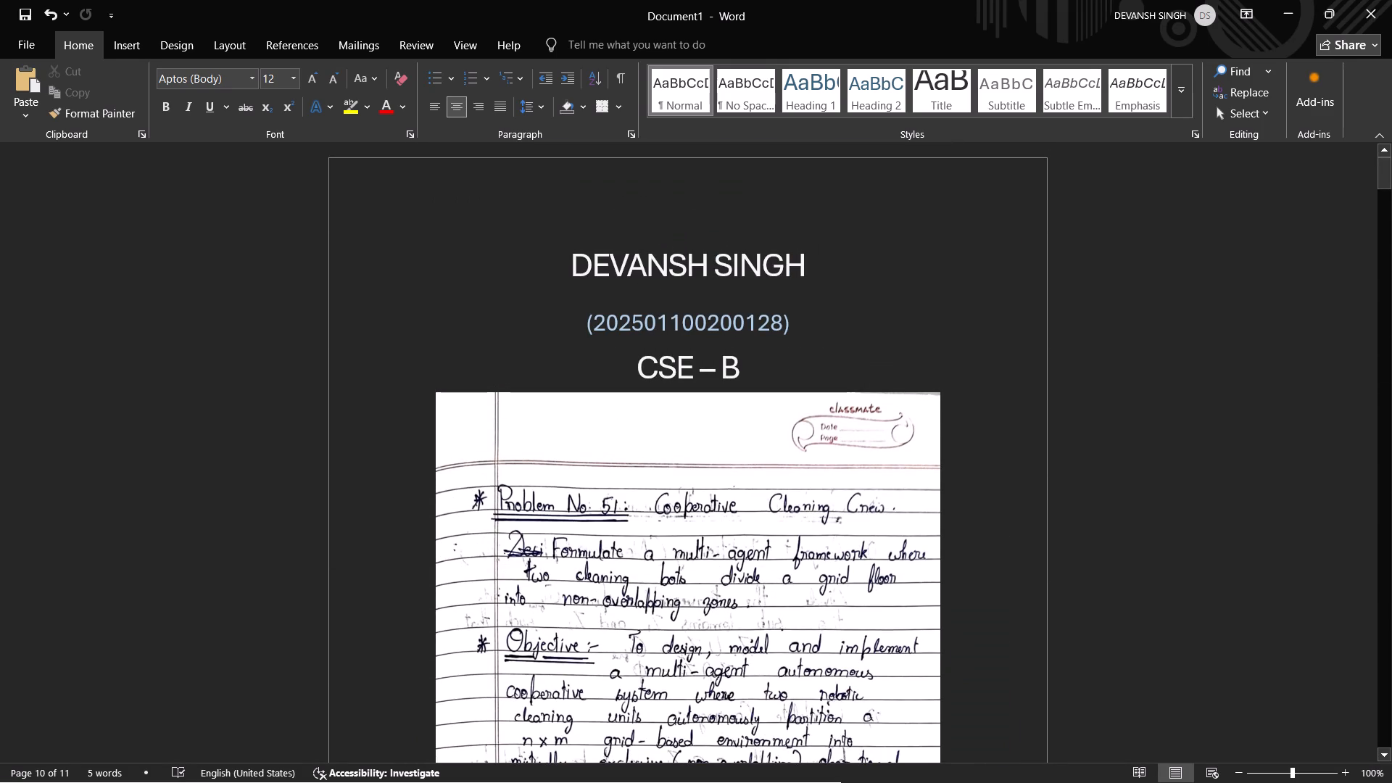
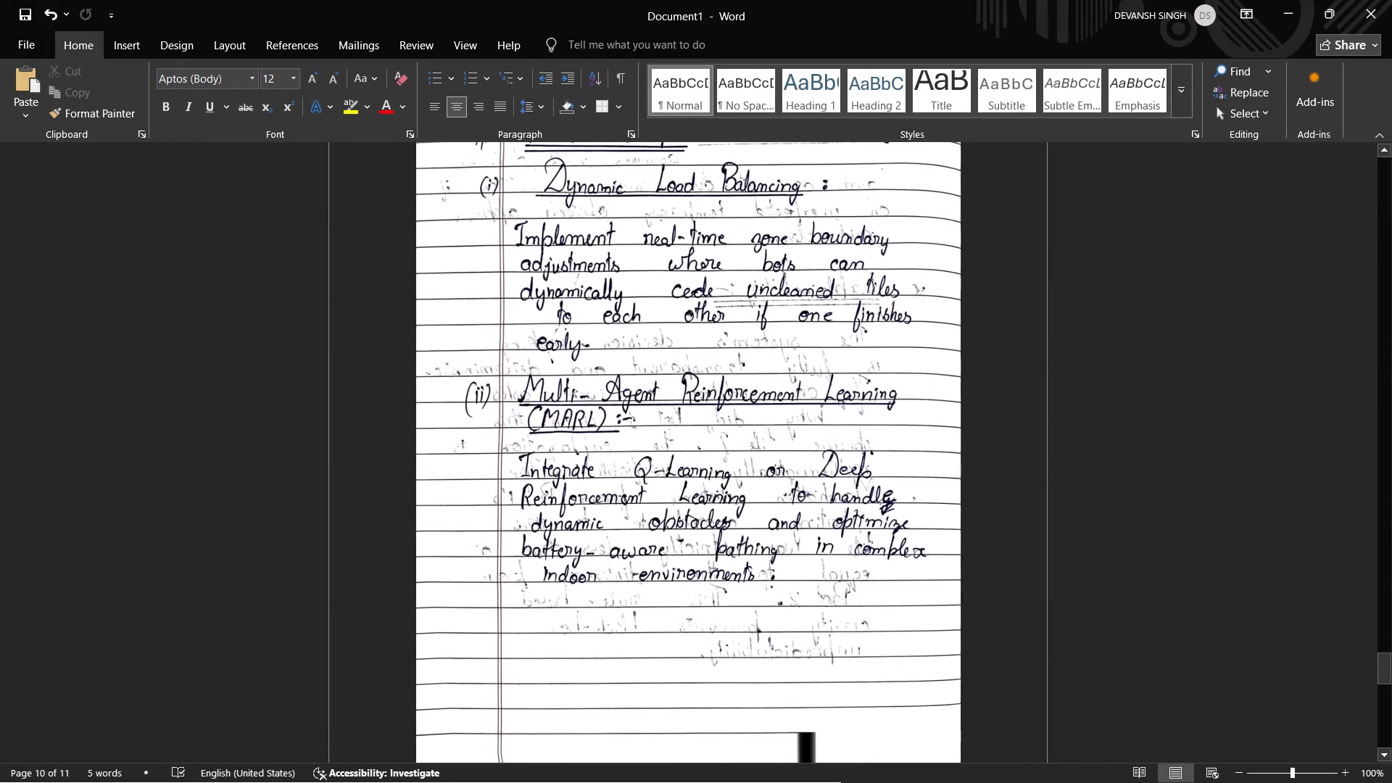
# Switch to File Explorer and open the Screenshots folder.
pyautogui.click(644, 774)
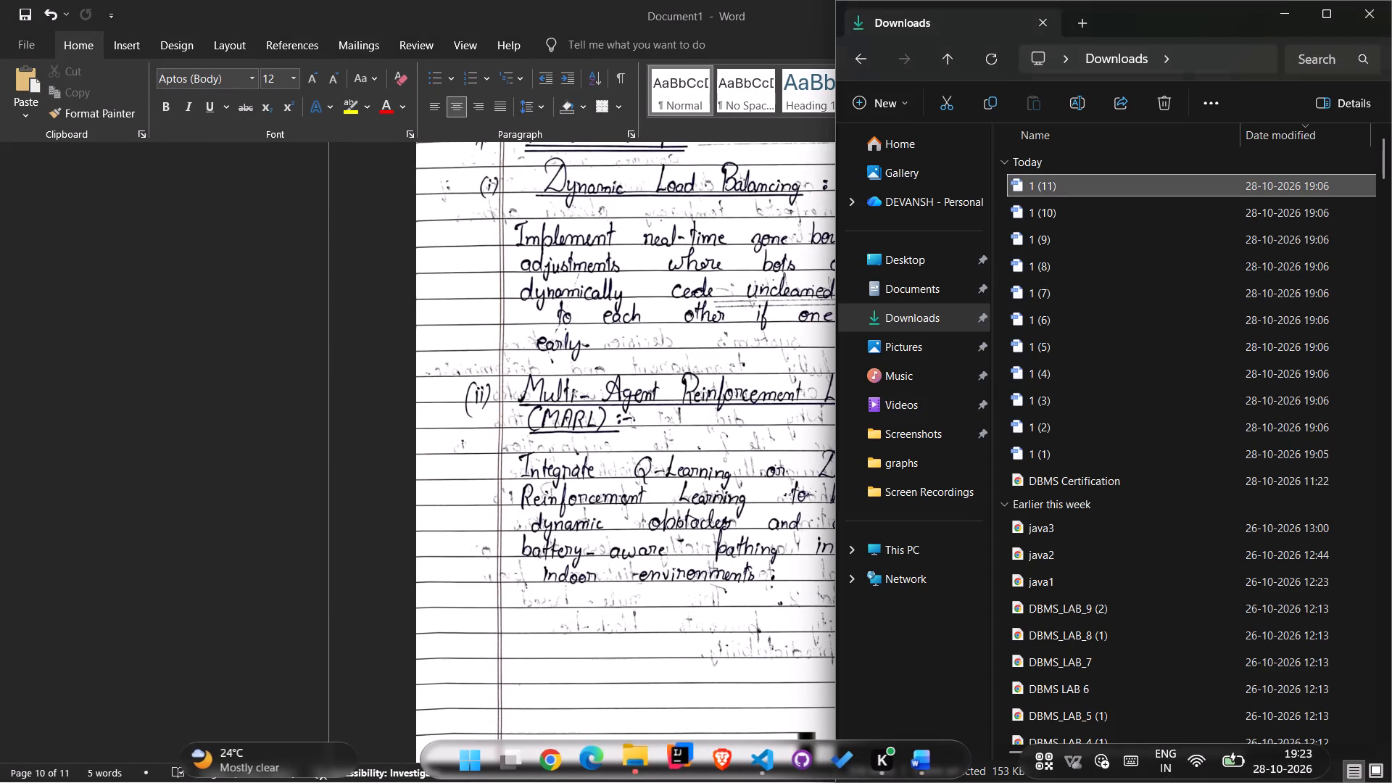
pyautogui.click(1334, 17)
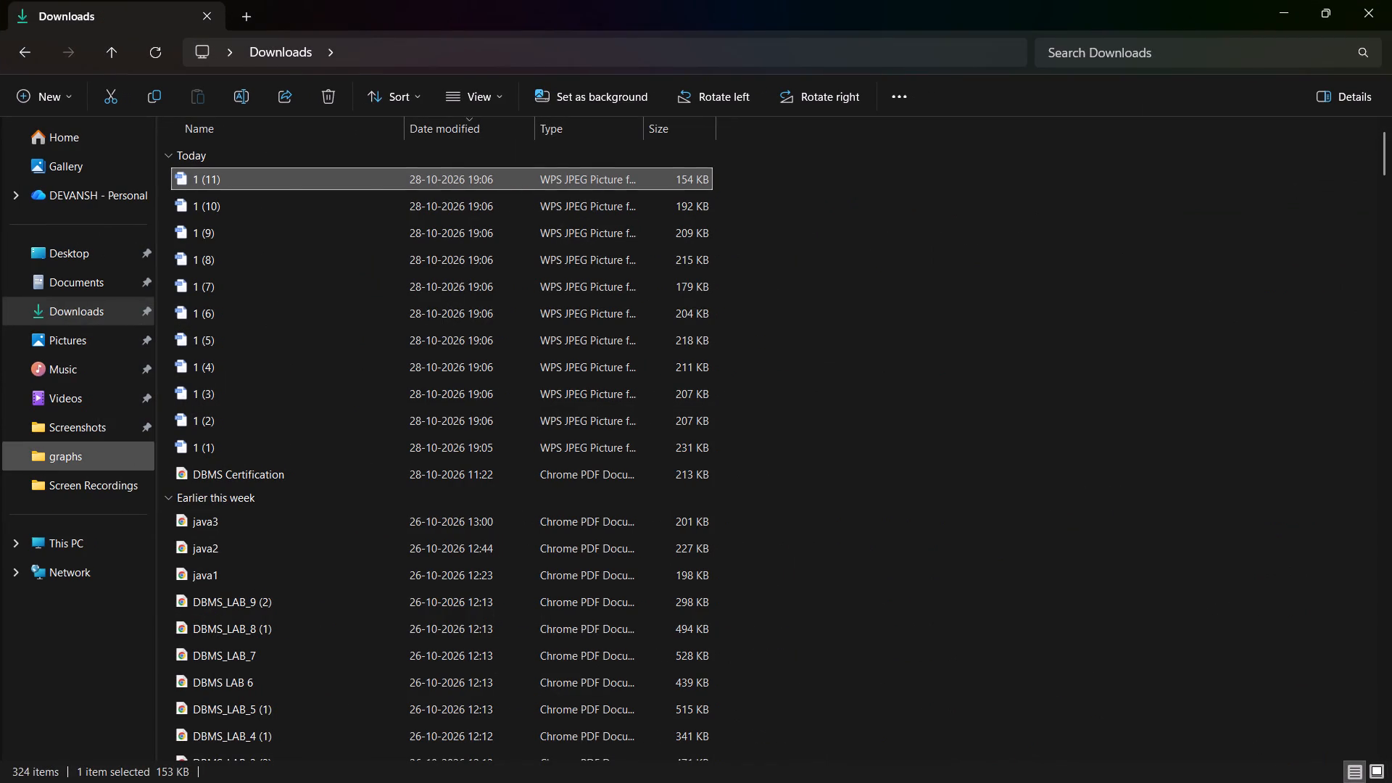
pyautogui.click(91, 425)
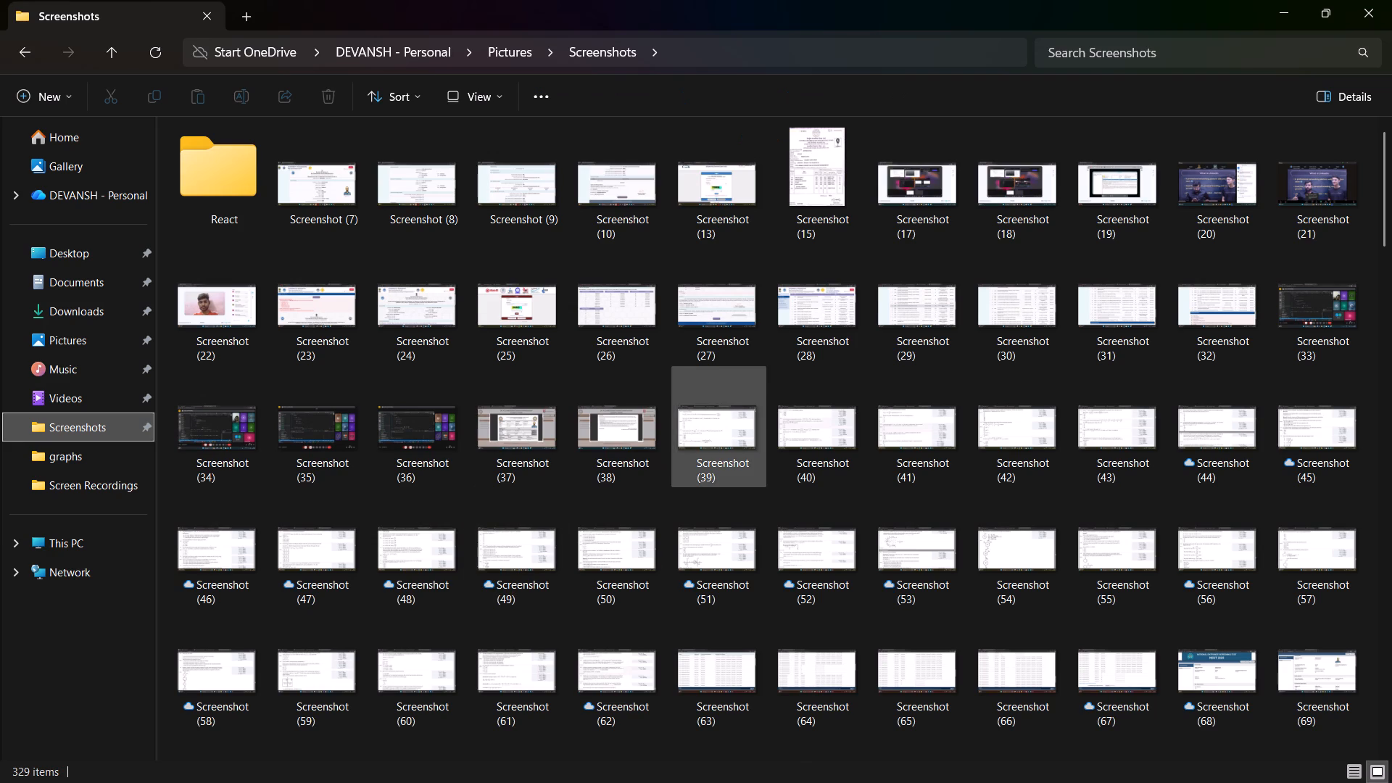
pyautogui.scroll(-8, 742, 460)
pyautogui.scroll(-17, 750, 465)
pyautogui.scroll(-18, 754, 471)
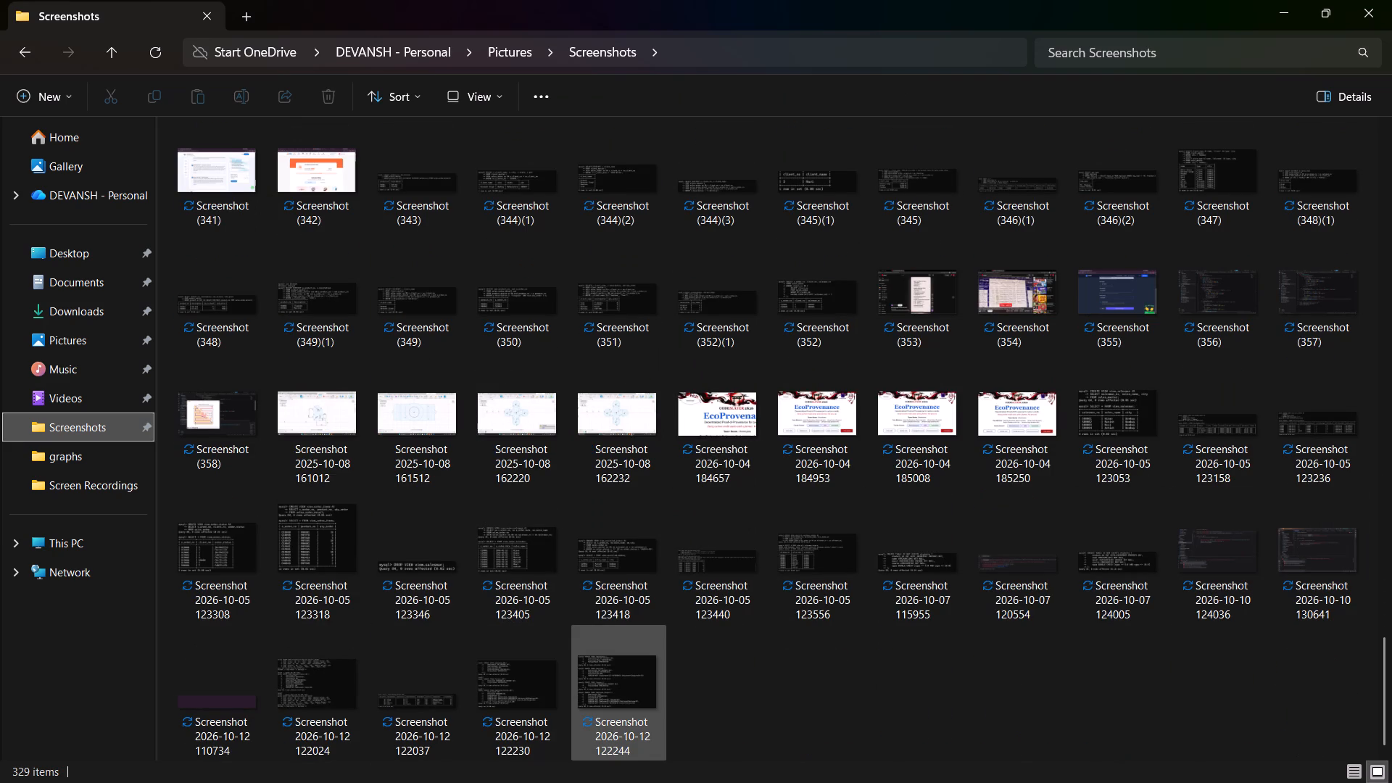
pyautogui.click(599, 721)
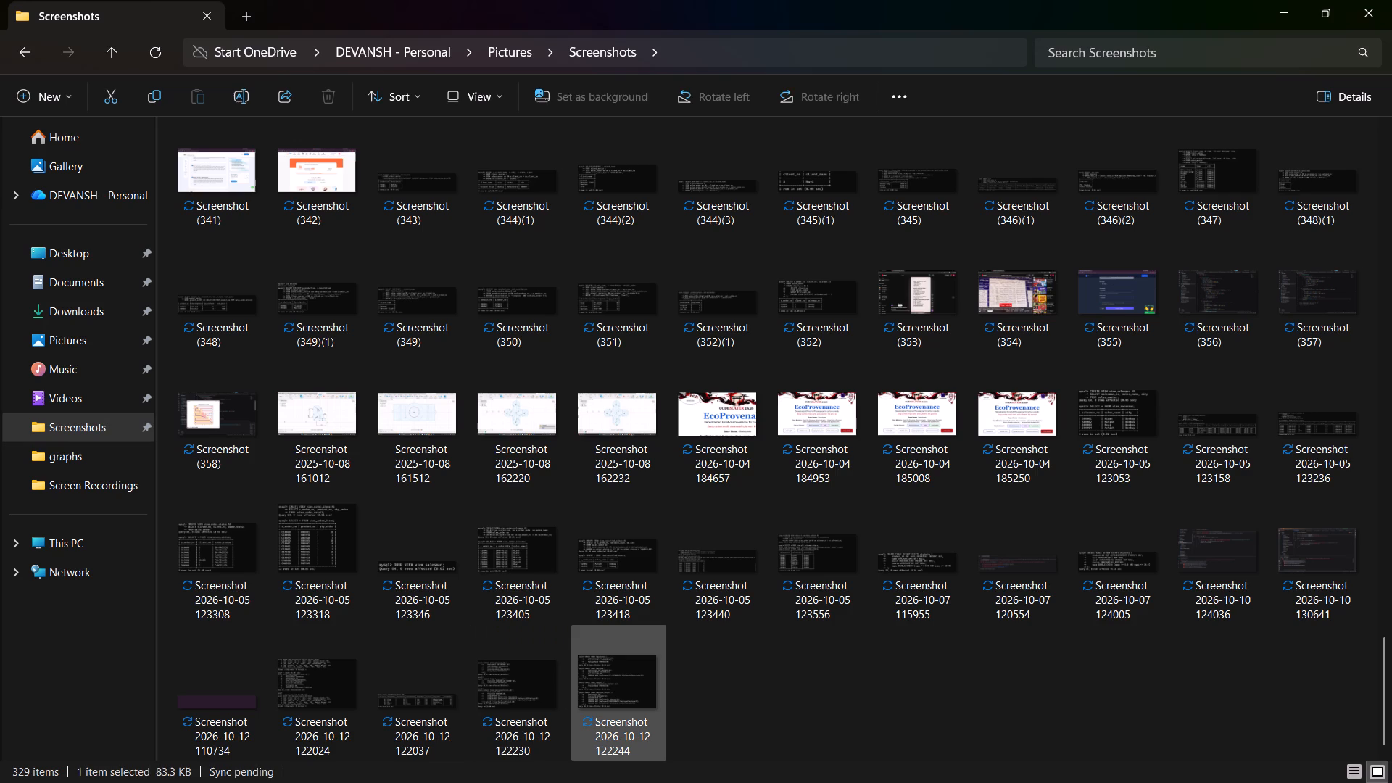
pyautogui.doubleClick(621, 704)
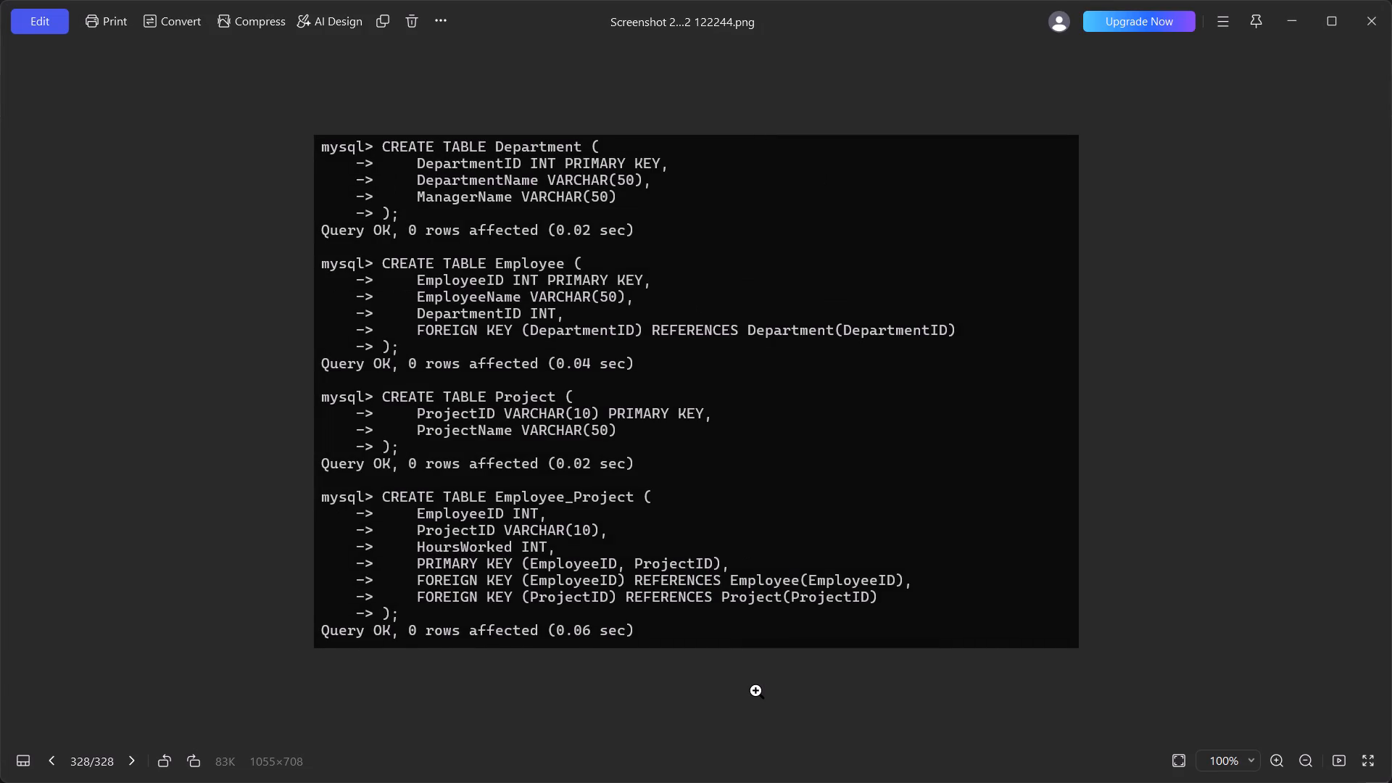
pyautogui.click(1384, 26)
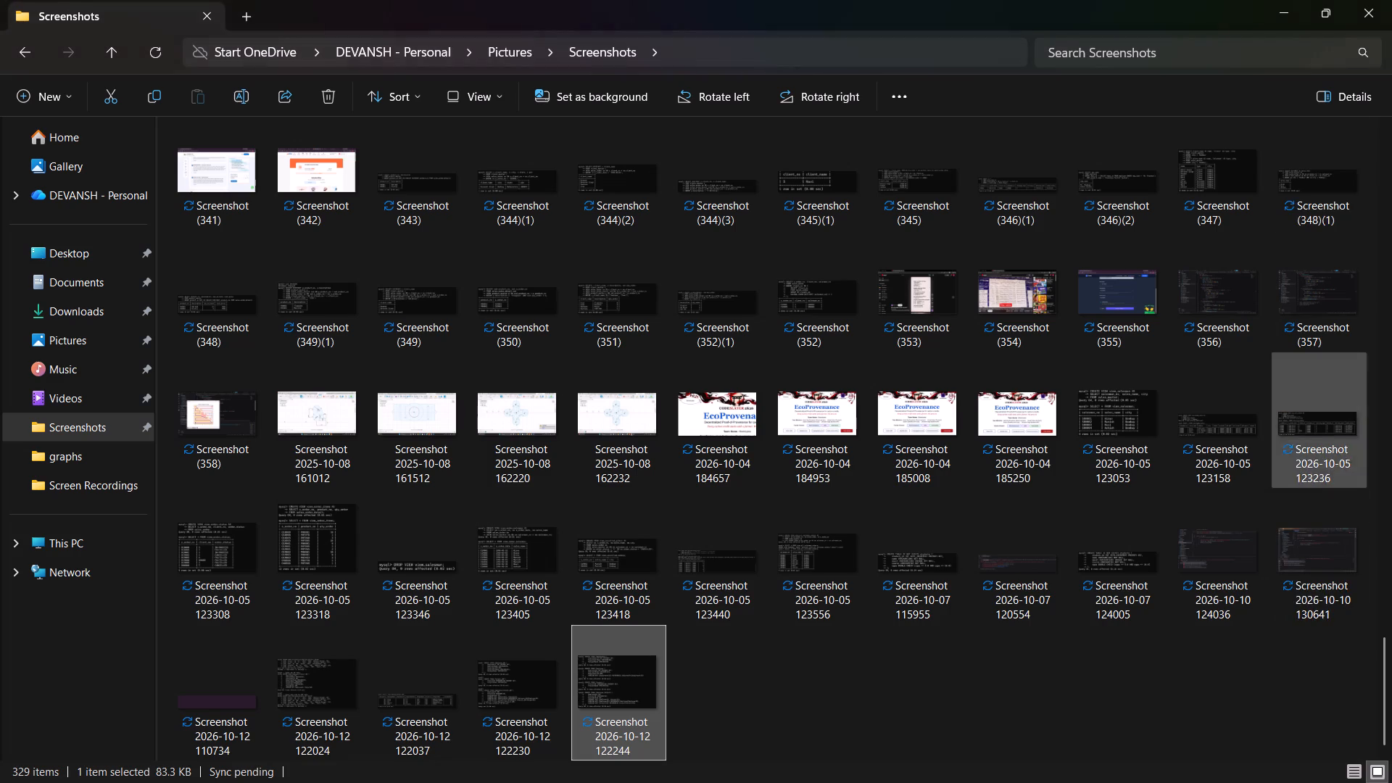
pyautogui.doubleClick(1224, 560)
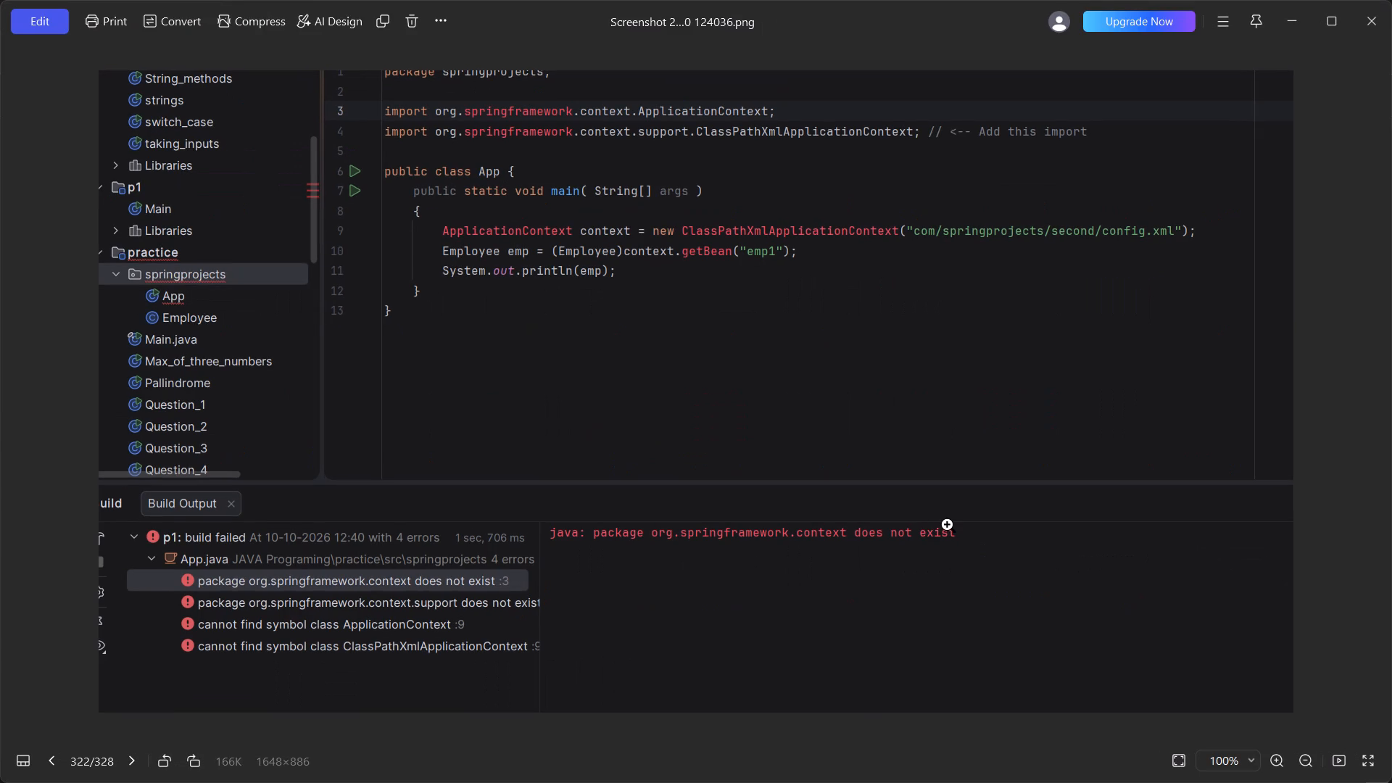
pyautogui.press('Right')
pyautogui.press('Left')
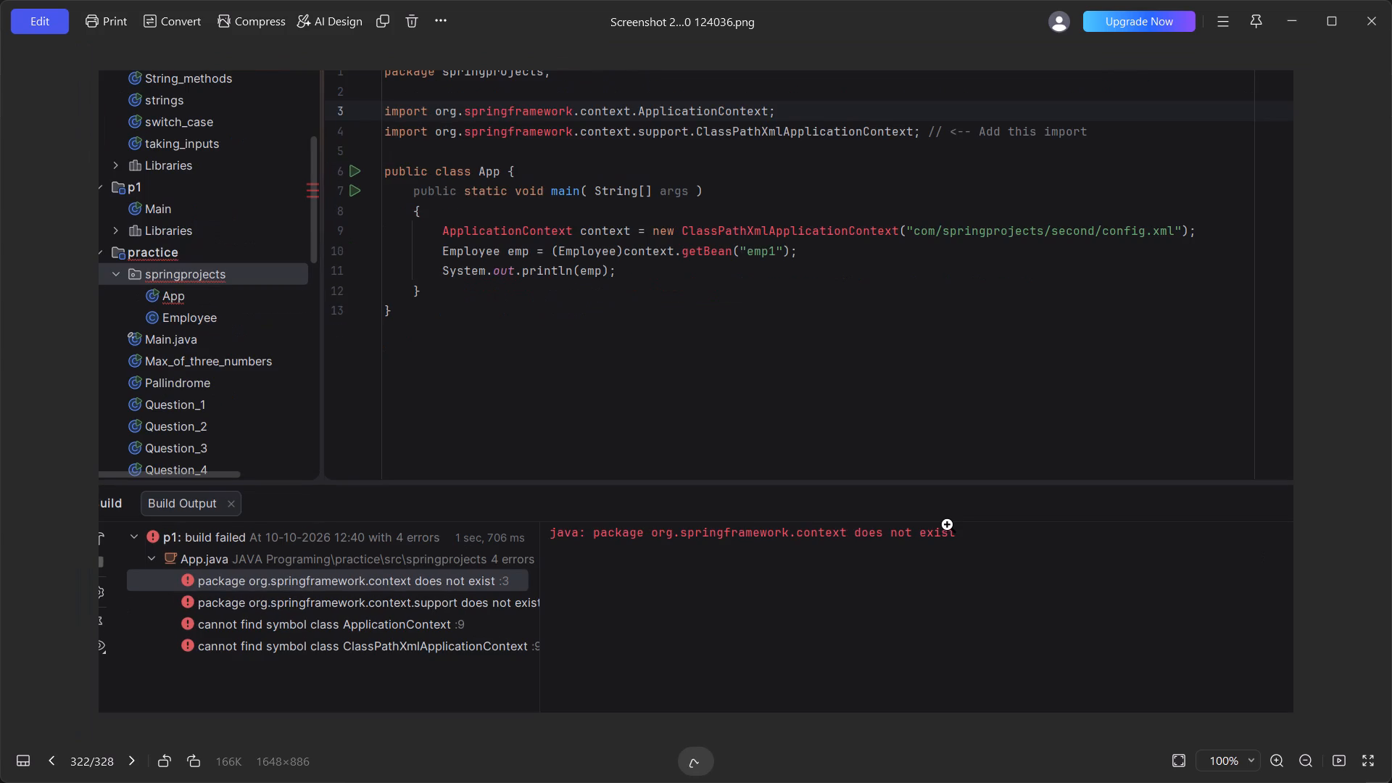
pyautogui.click(1373, 41)
pyautogui.click(1373, 33)
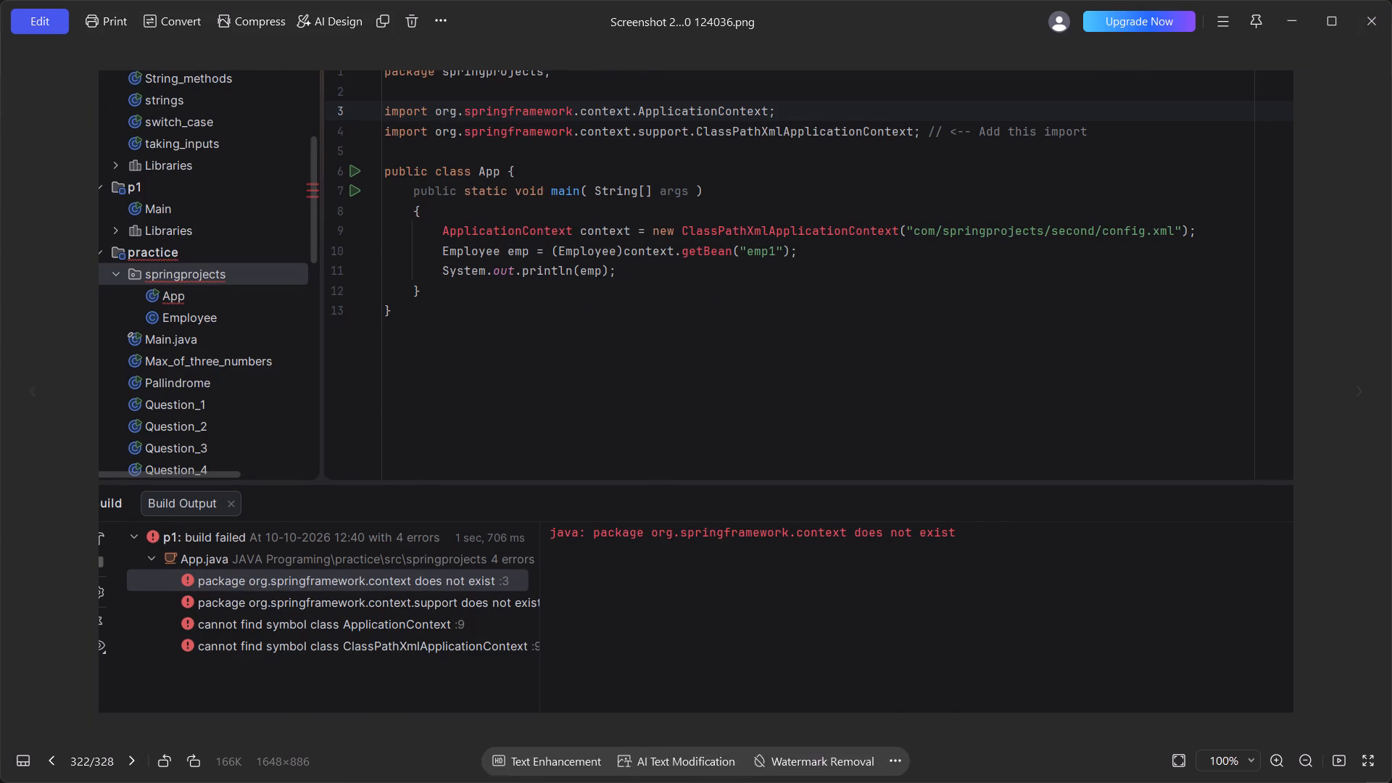
# Sort the Screenshots folder by date, newest first.
pyautogui.scroll(11, 1109, 471)
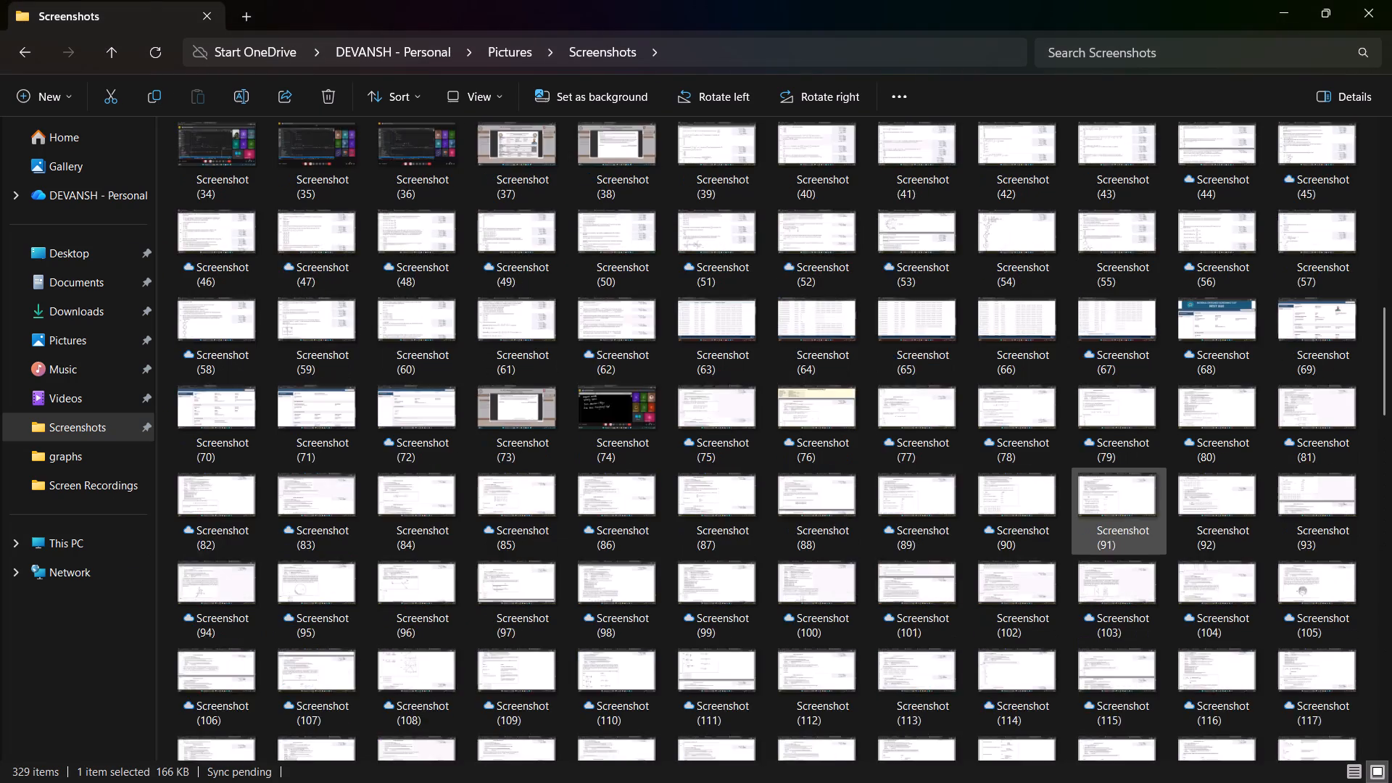
pyautogui.scroll(19, 1109, 471)
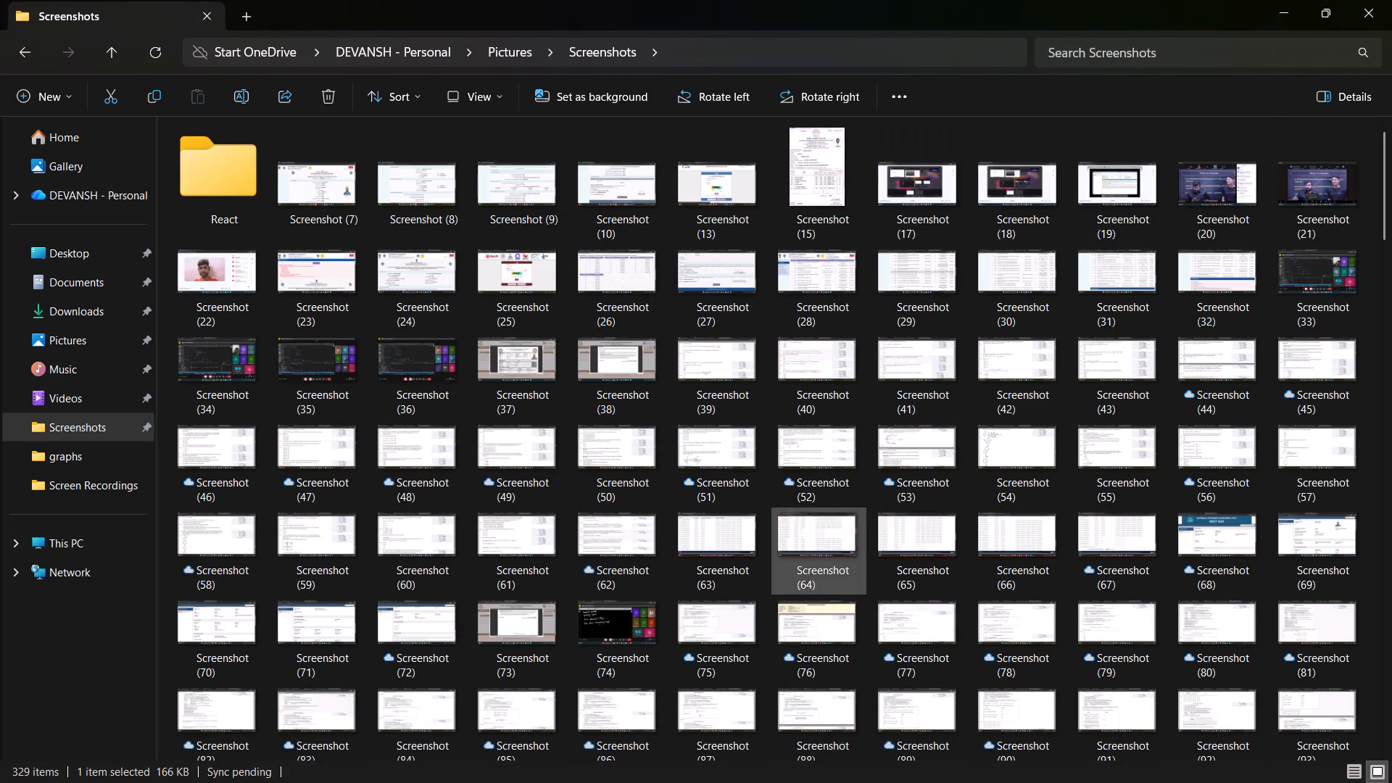
pyautogui.click(422, 91)
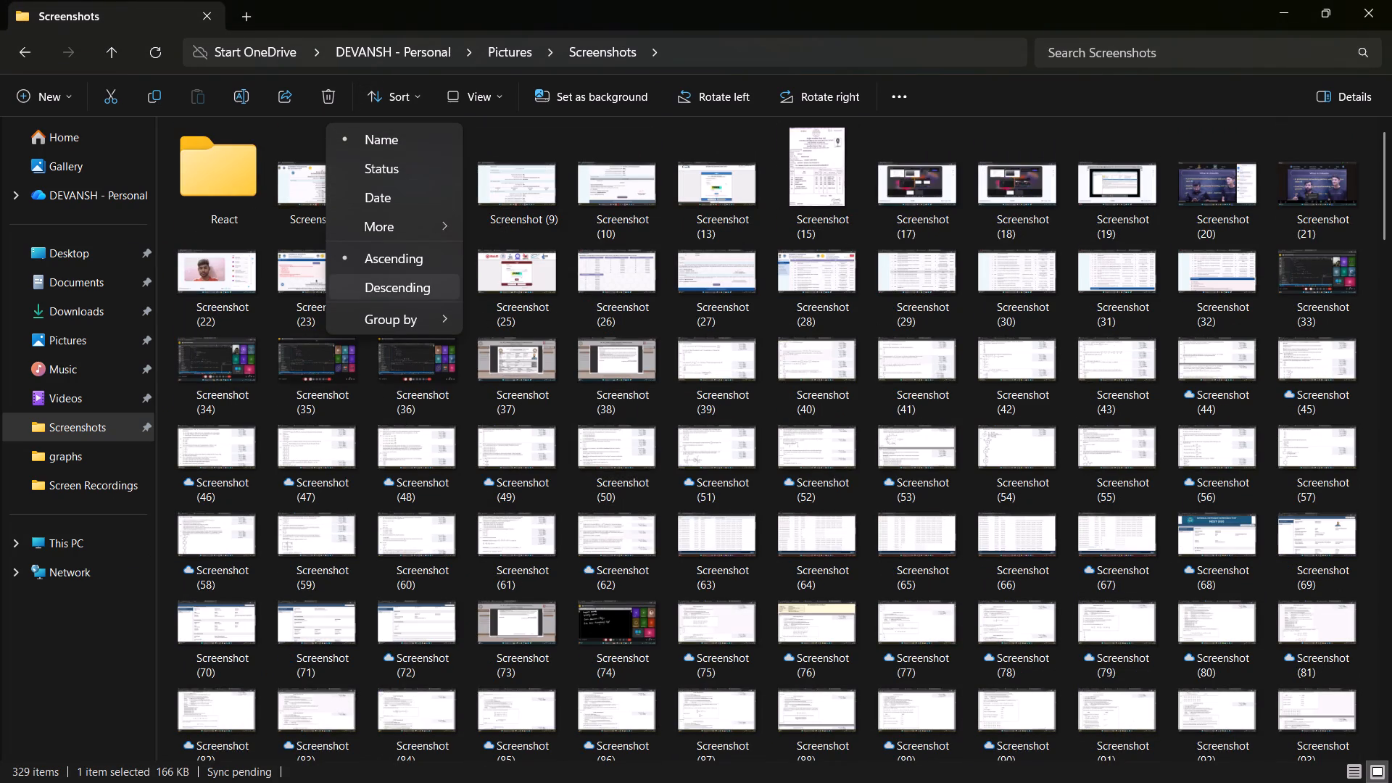
pyautogui.click(425, 191)
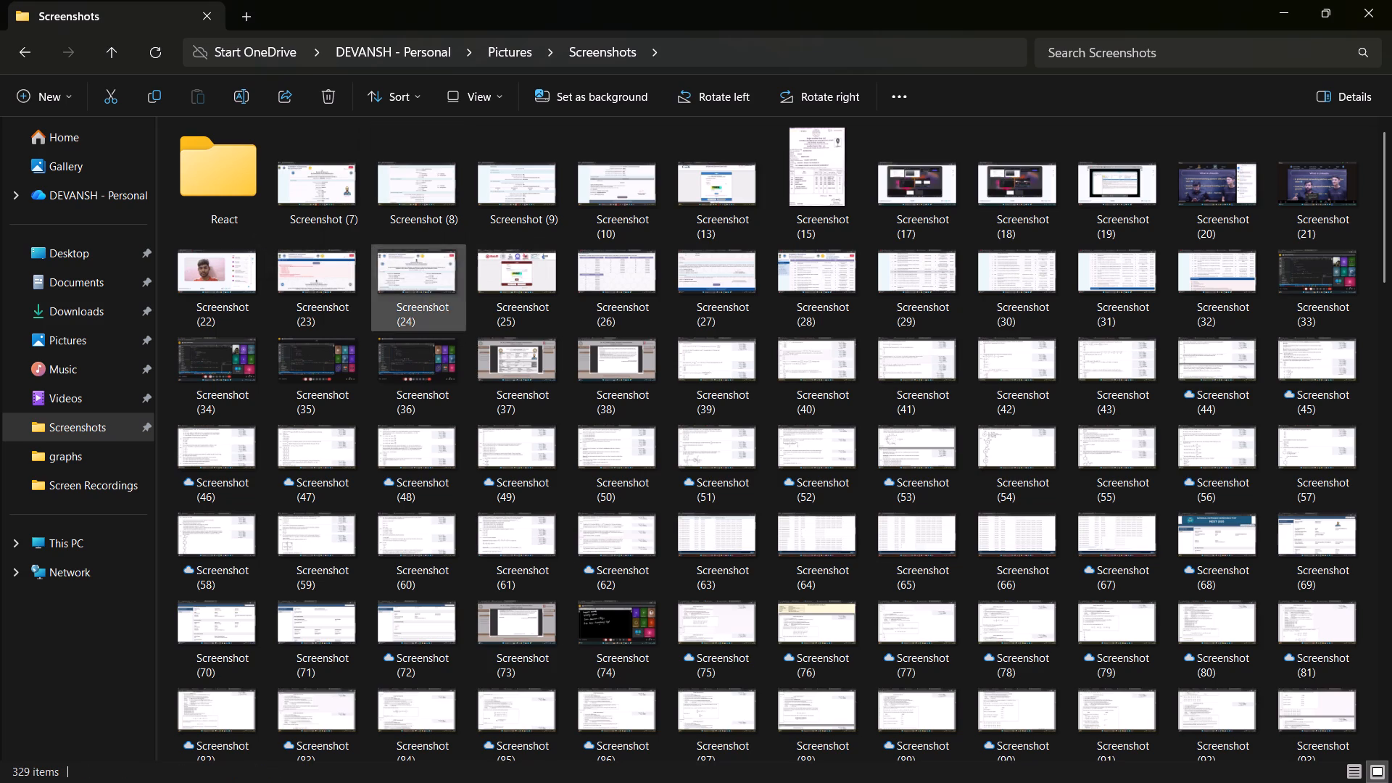
pyautogui.scroll(-8, 904, 352)
pyautogui.scroll(12, 912, 352)
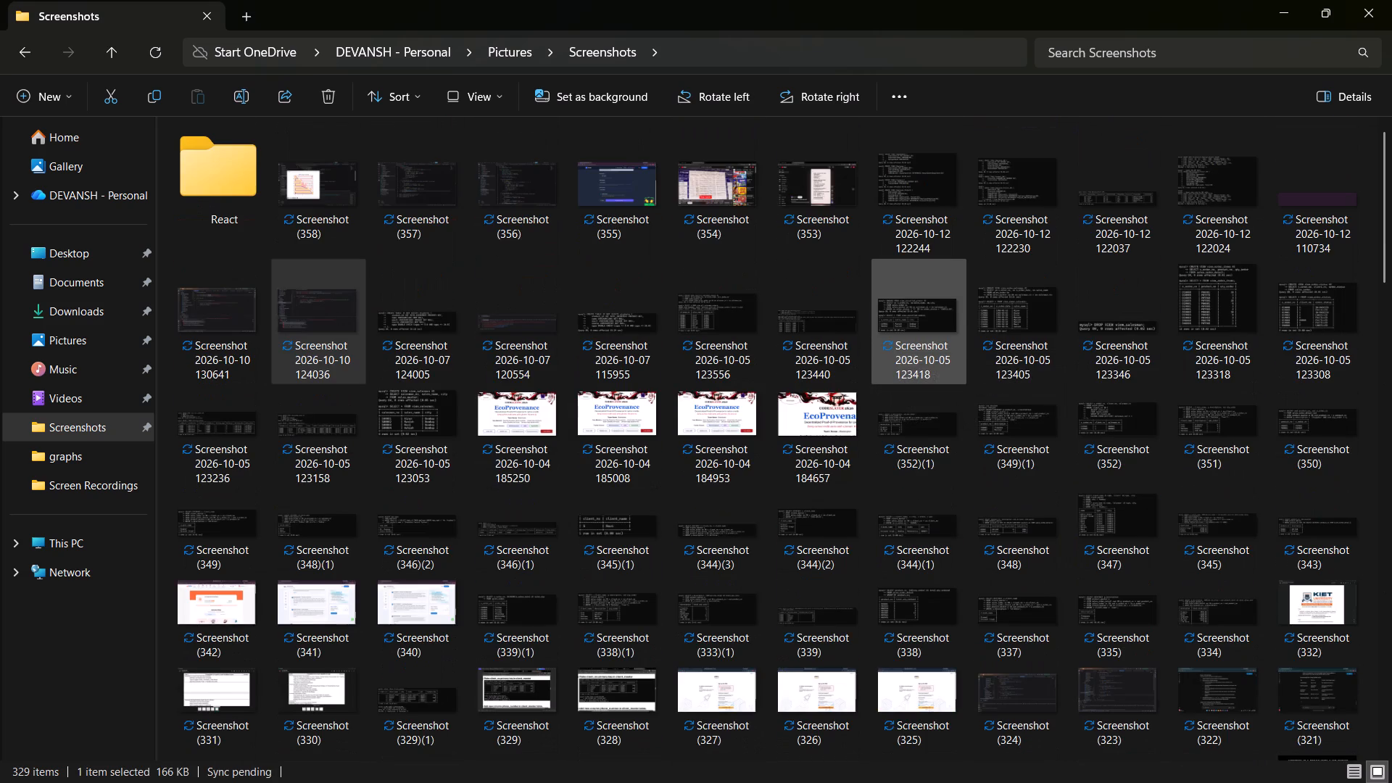
pyautogui.scroll(5, 913, 351)
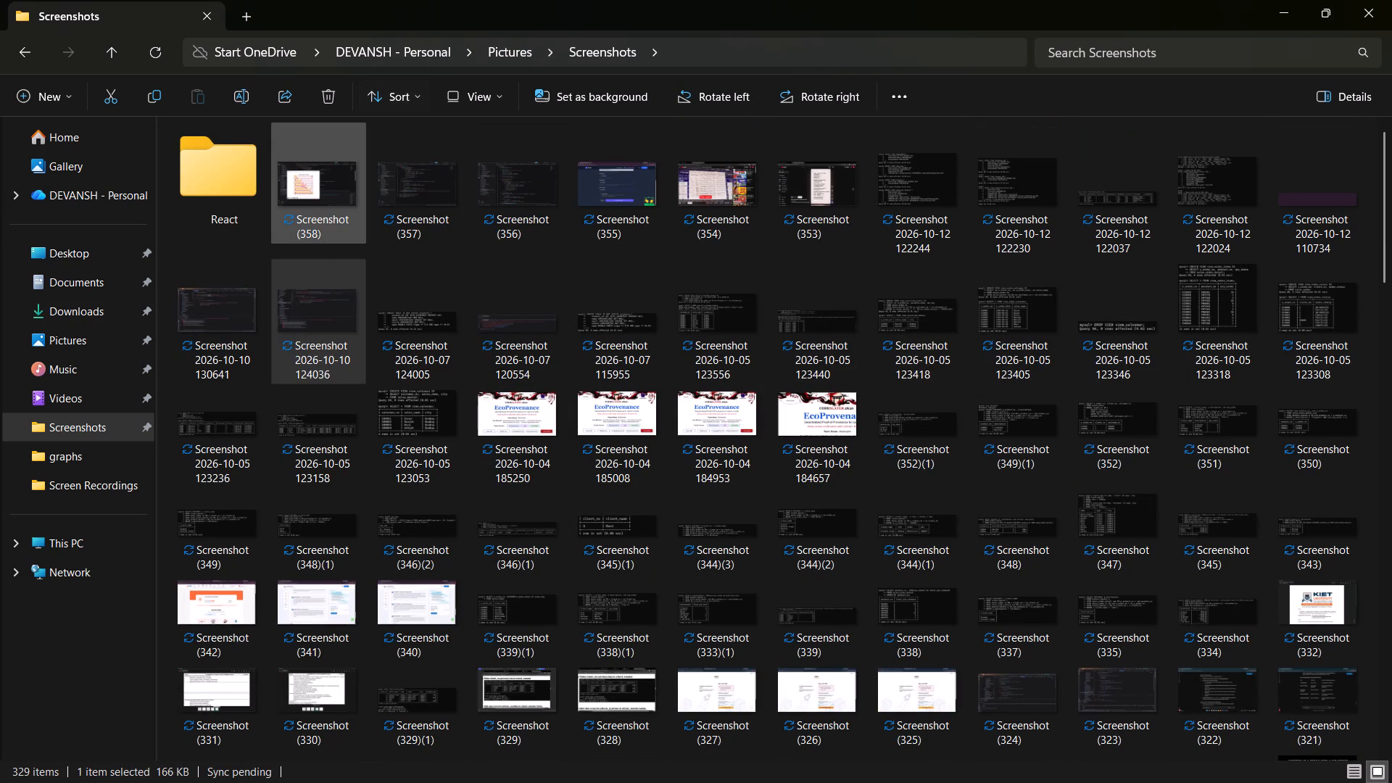
# Open Screenshot (356) for editing and crop it to the Multicleaningagent.py code, lines 1 to 27, about 964 × 671 px.
pyautogui.click(515, 185)
pyautogui.doubleClick(515, 185)
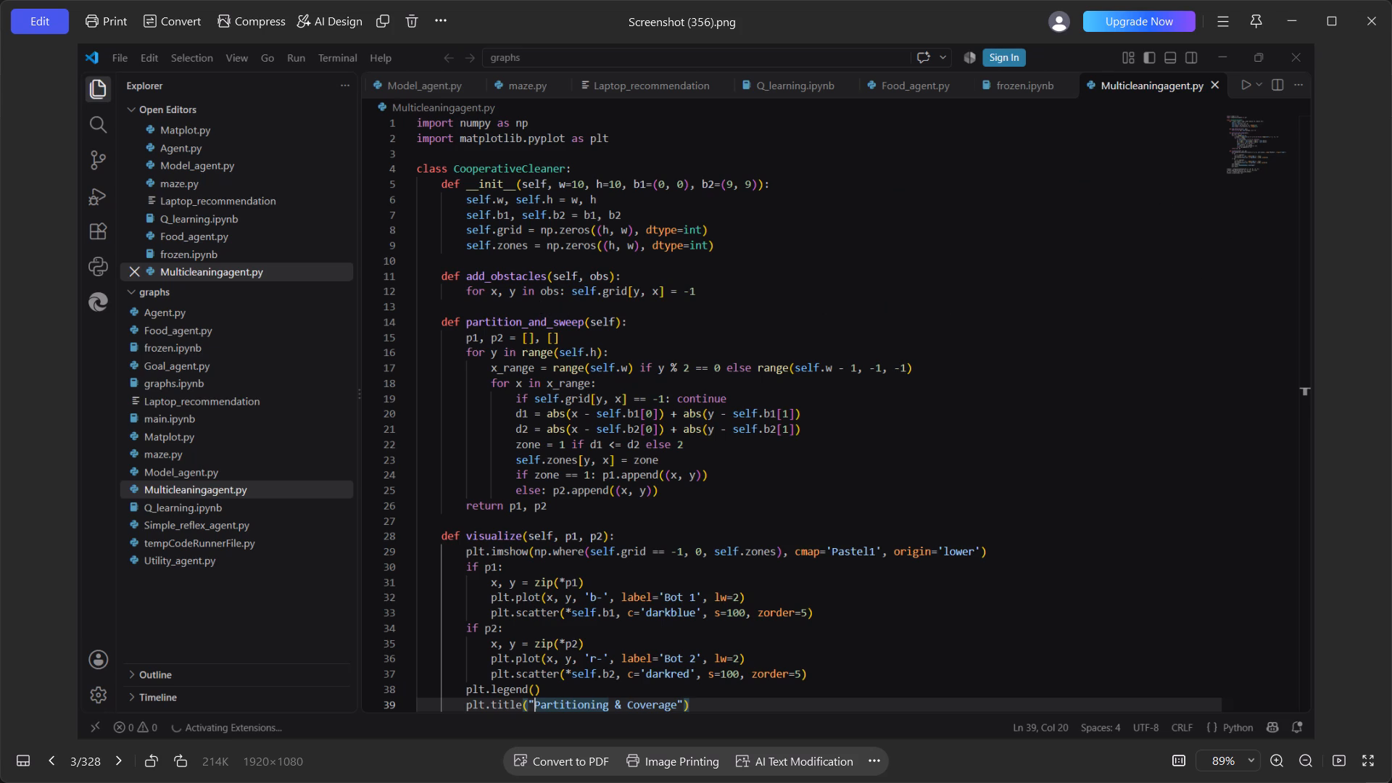
pyautogui.click(46, 24)
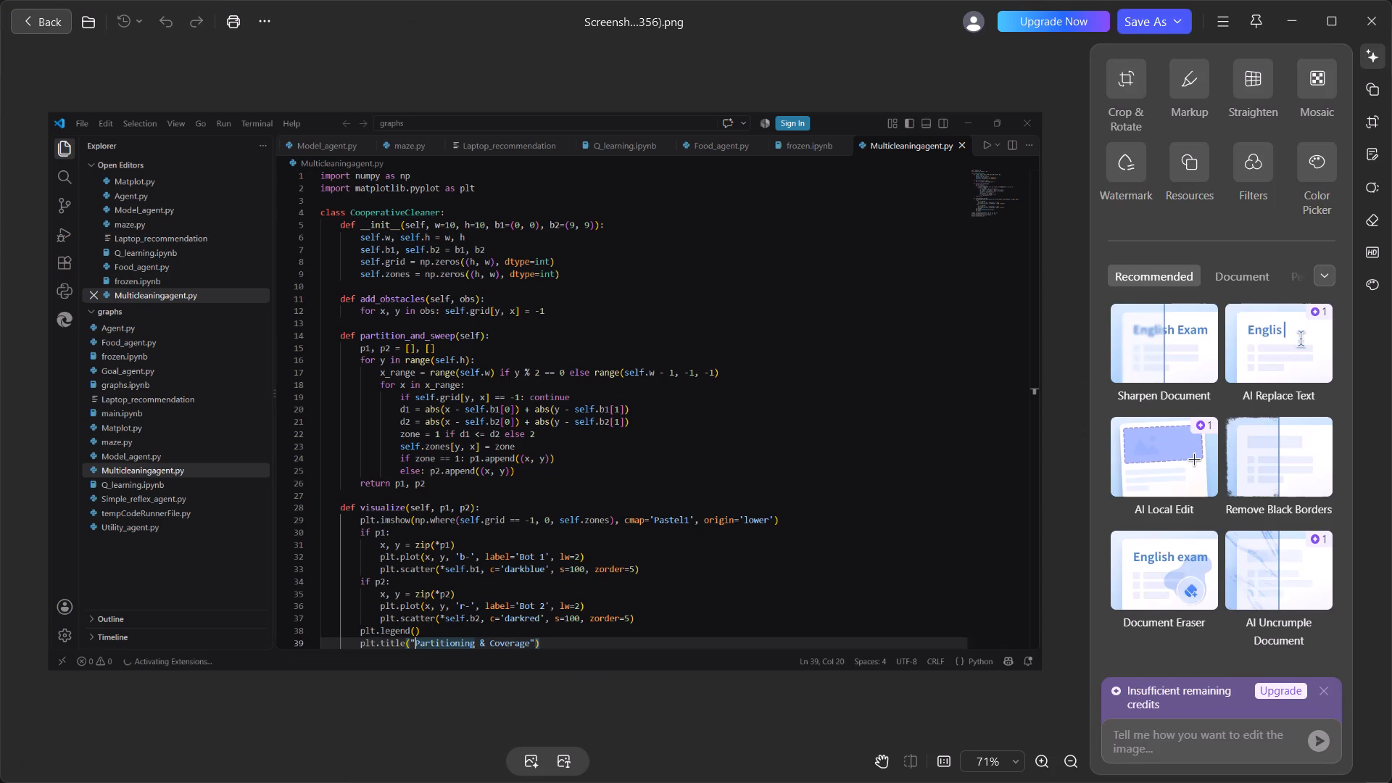
pyautogui.click(1114, 86)
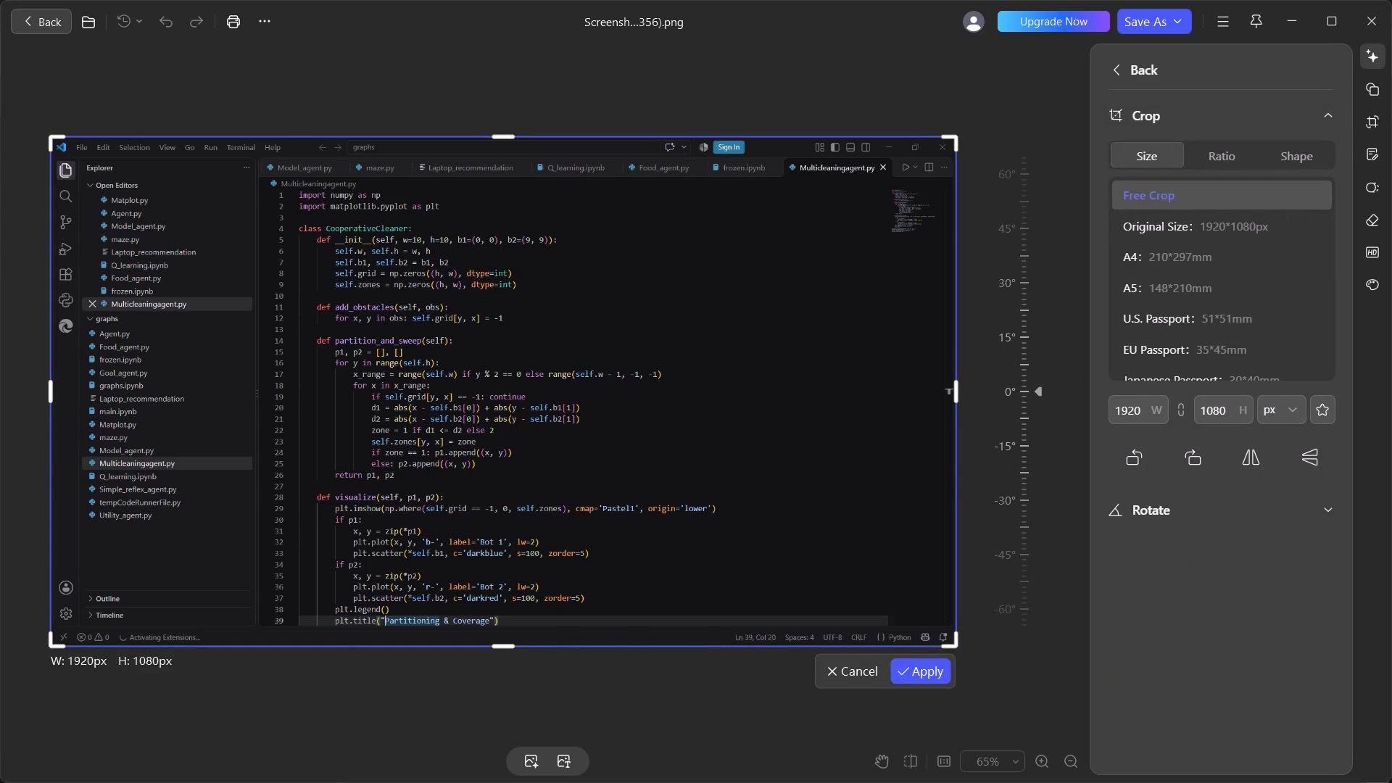
pyautogui.moveTo(507, 646); pyautogui.dragTo(596, 510)
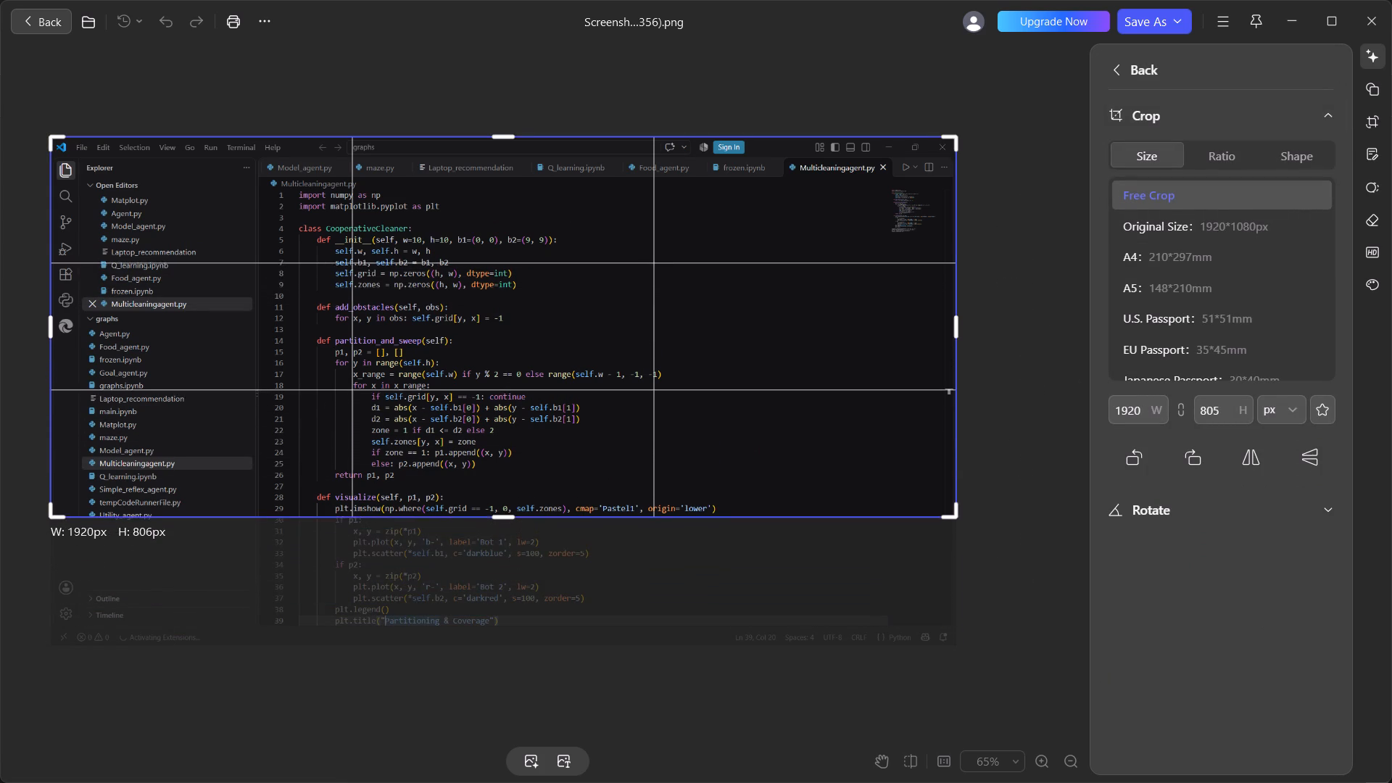
pyautogui.moveTo(596, 510); pyautogui.dragTo(605, 491)
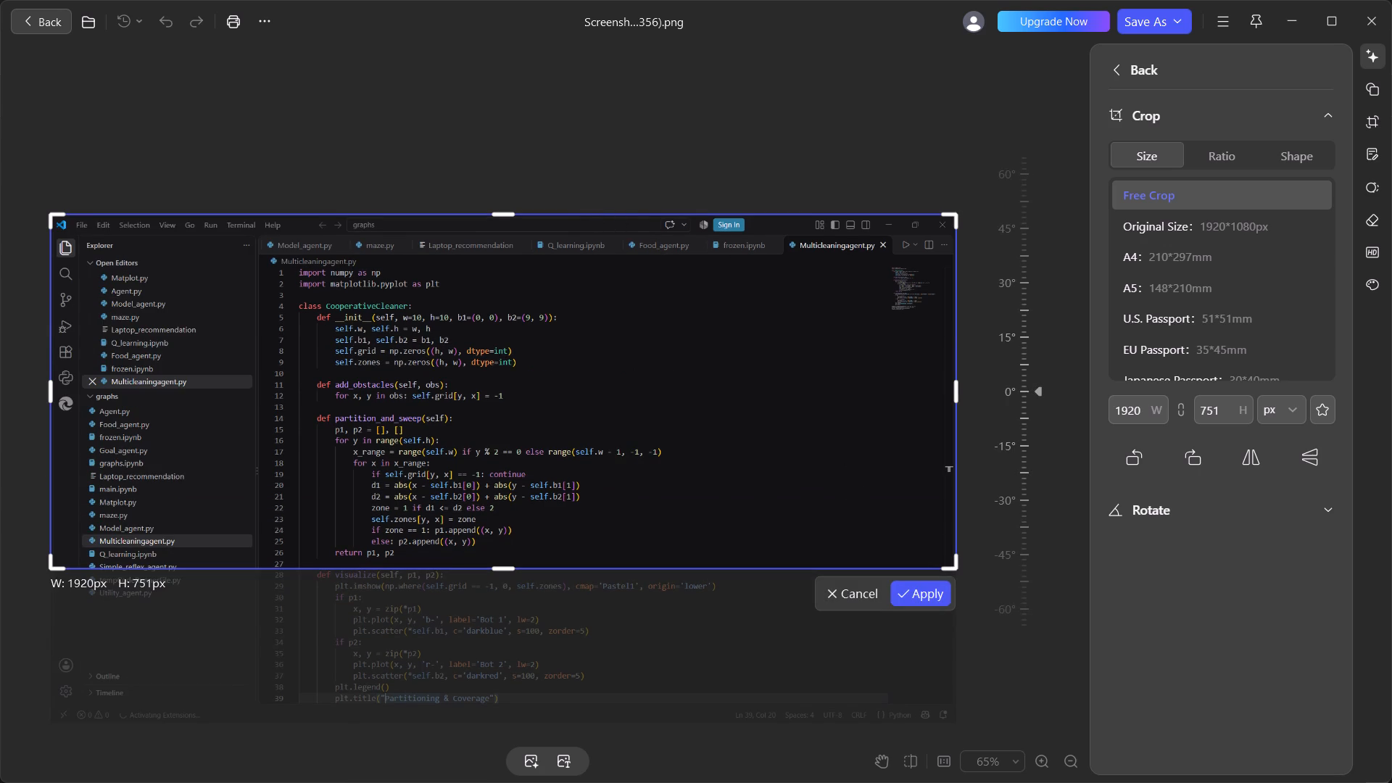
pyautogui.moveTo(502, 212); pyautogui.dragTo(492, 235)
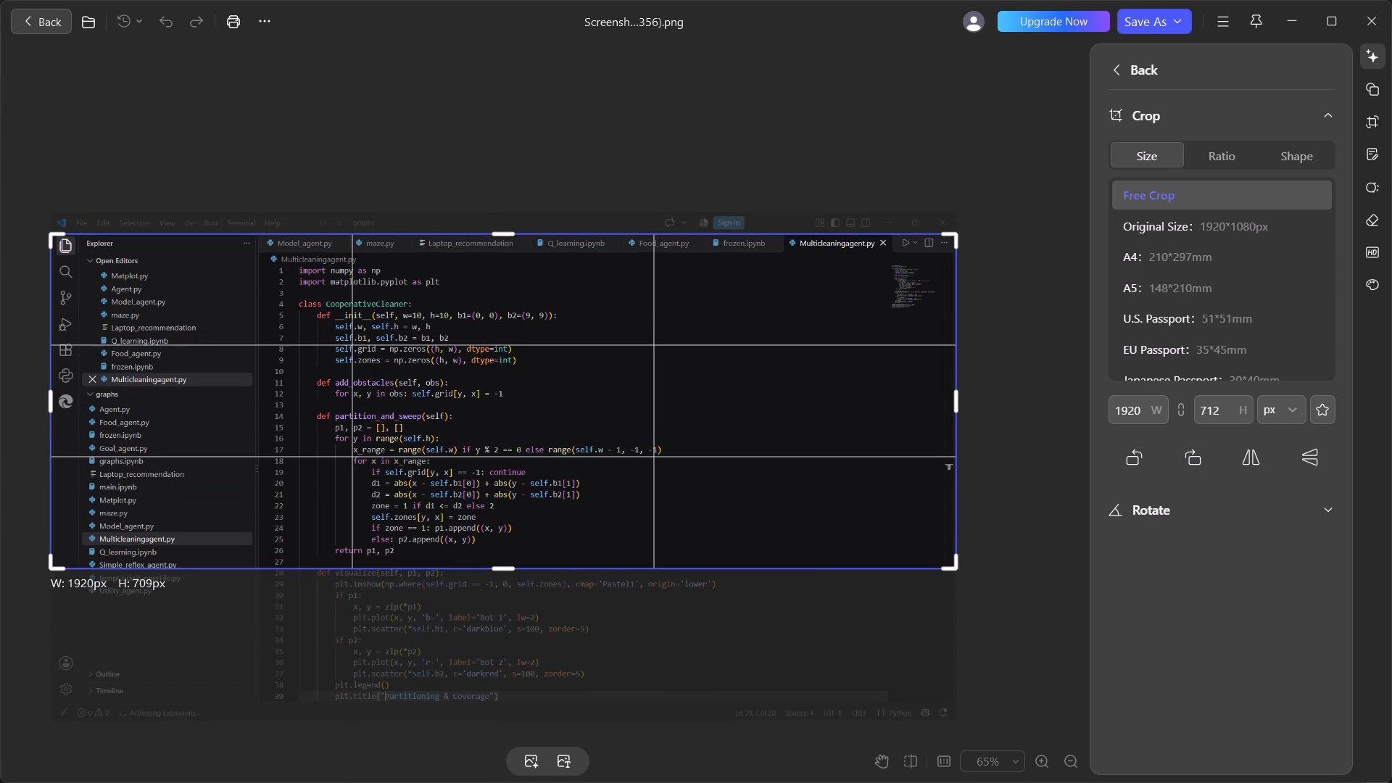
pyautogui.moveTo(492, 235); pyautogui.dragTo(492, 252)
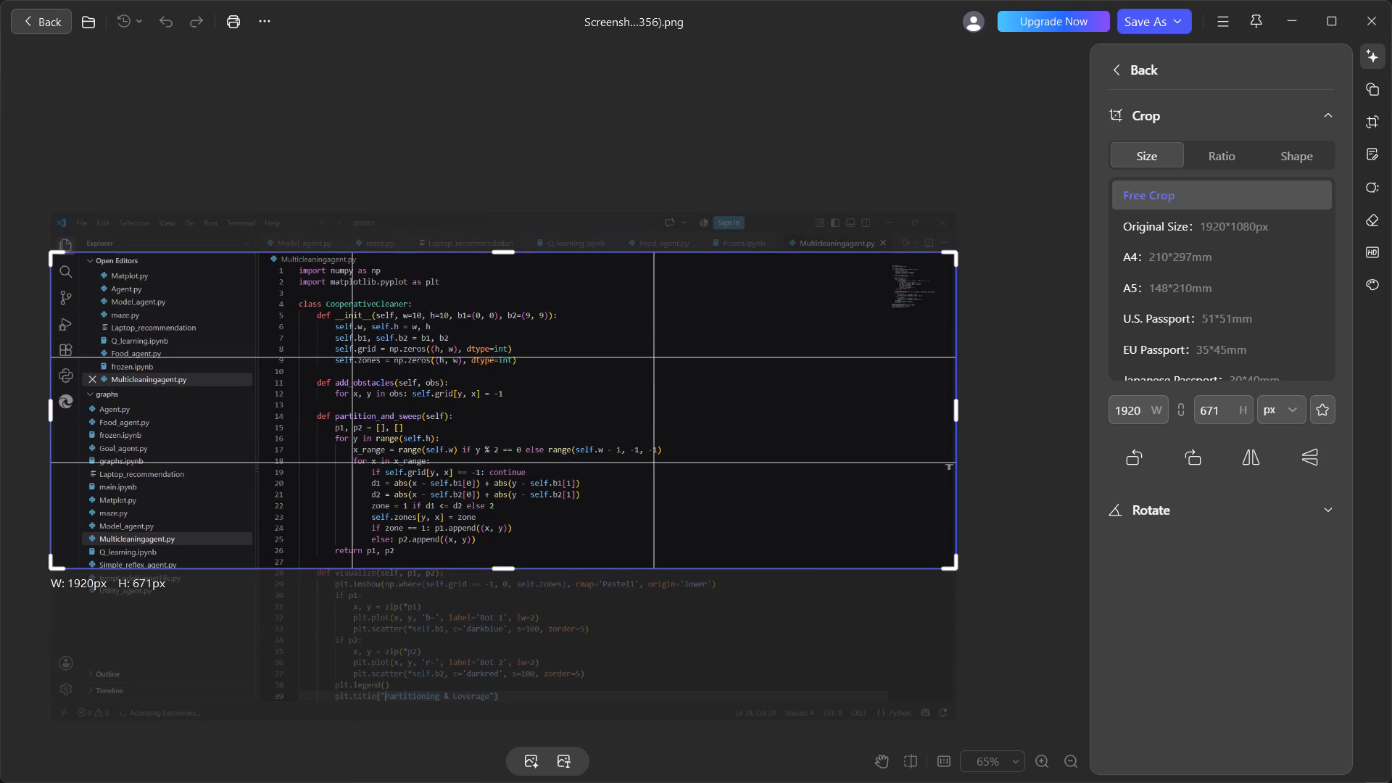
pyautogui.moveTo(492, 252); pyautogui.dragTo(502, 253)
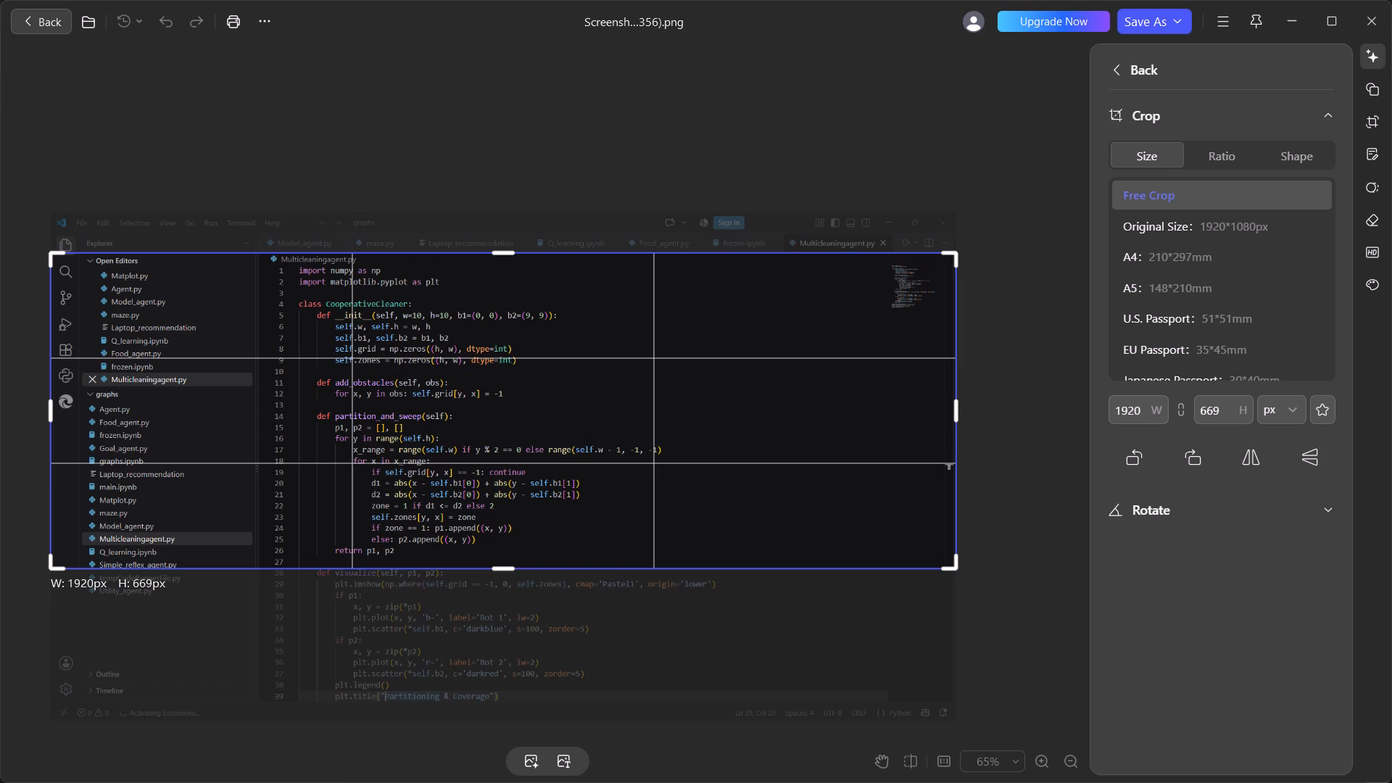
pyautogui.moveTo(502, 253); pyautogui.dragTo(502, 252)
pyautogui.moveTo(959, 399); pyautogui.dragTo(720, 420)
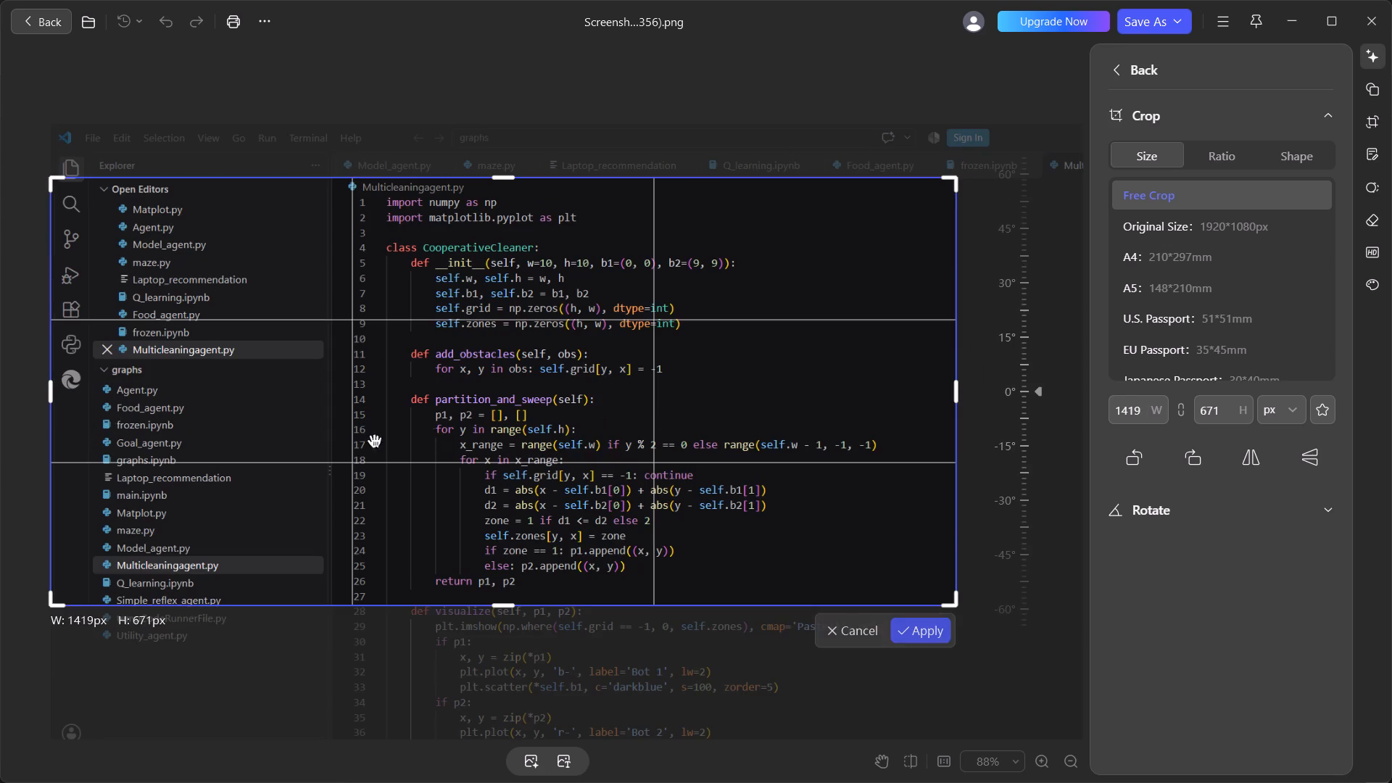
# Trim the file explorer side off Screenshot (356) and apply the crop around code lines 1 to 27, about 964 × 671 px.
pyautogui.moveTo(47, 394); pyautogui.dragTo(221, 397)
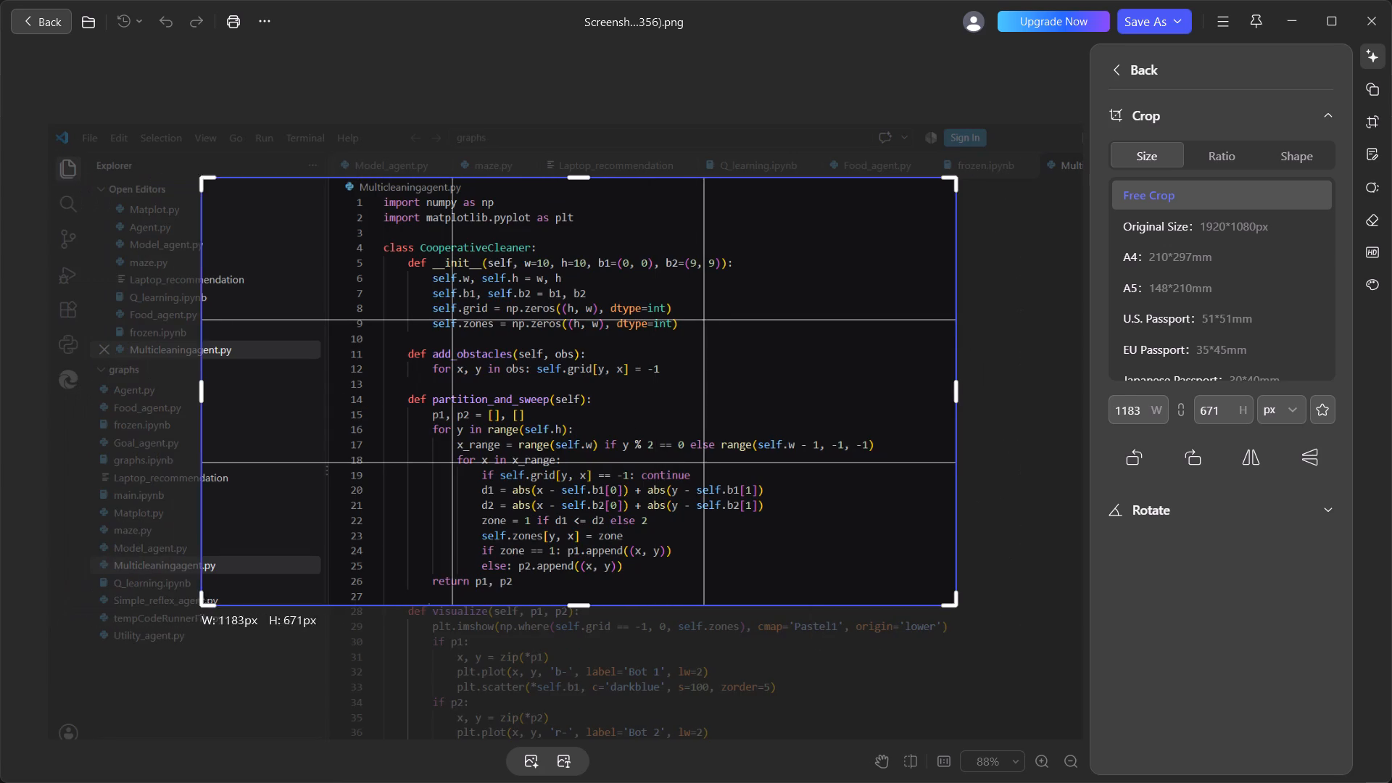
pyautogui.moveTo(221, 397); pyautogui.dragTo(334, 399)
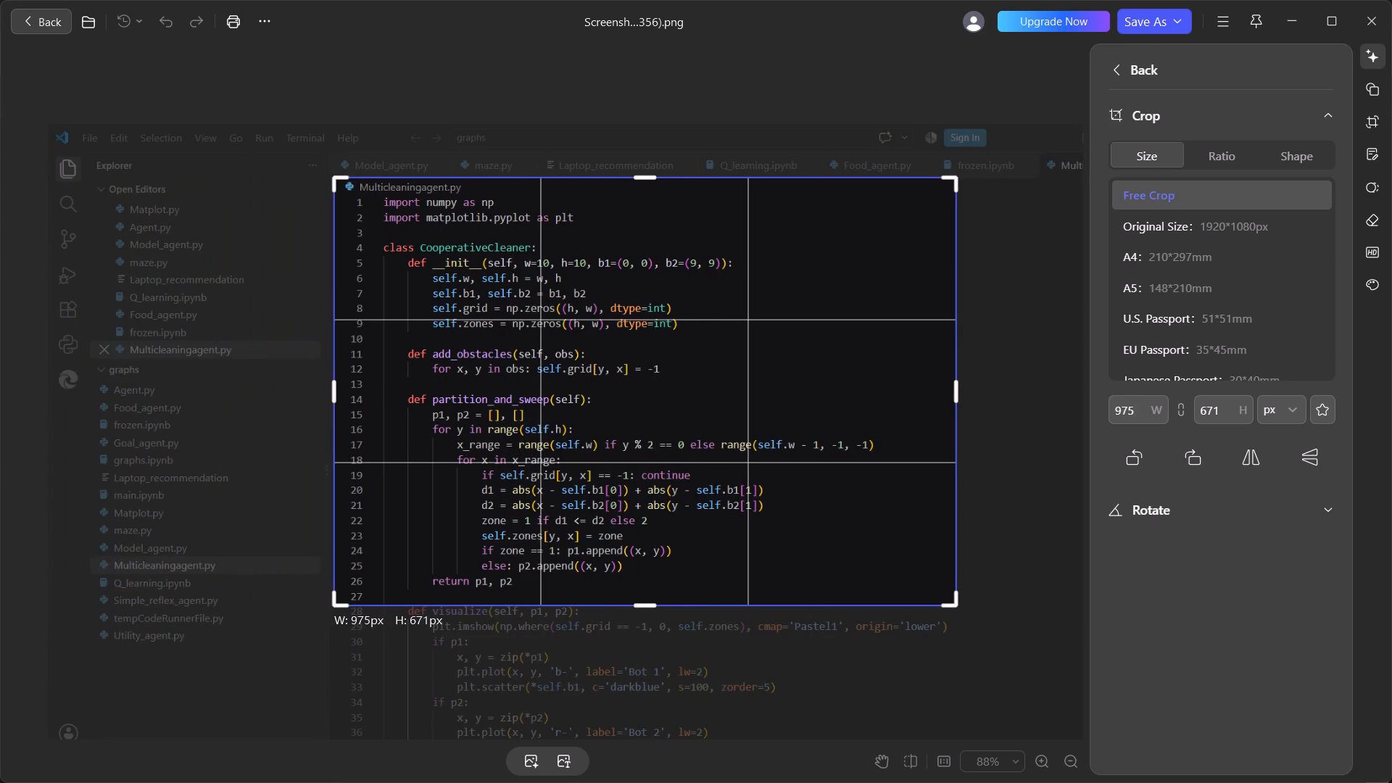
pyautogui.moveTo(334, 399); pyautogui.dragTo(341, 399)
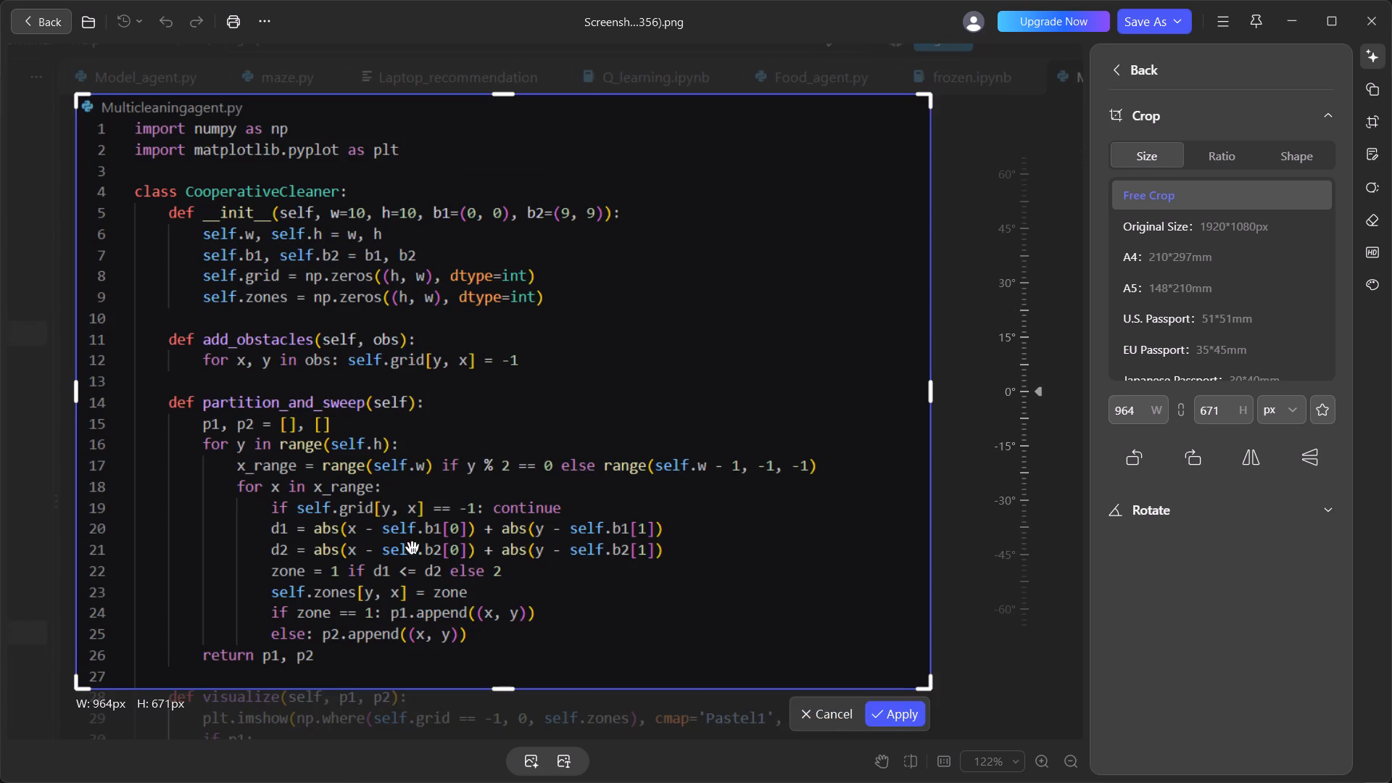
pyautogui.click(900, 719)
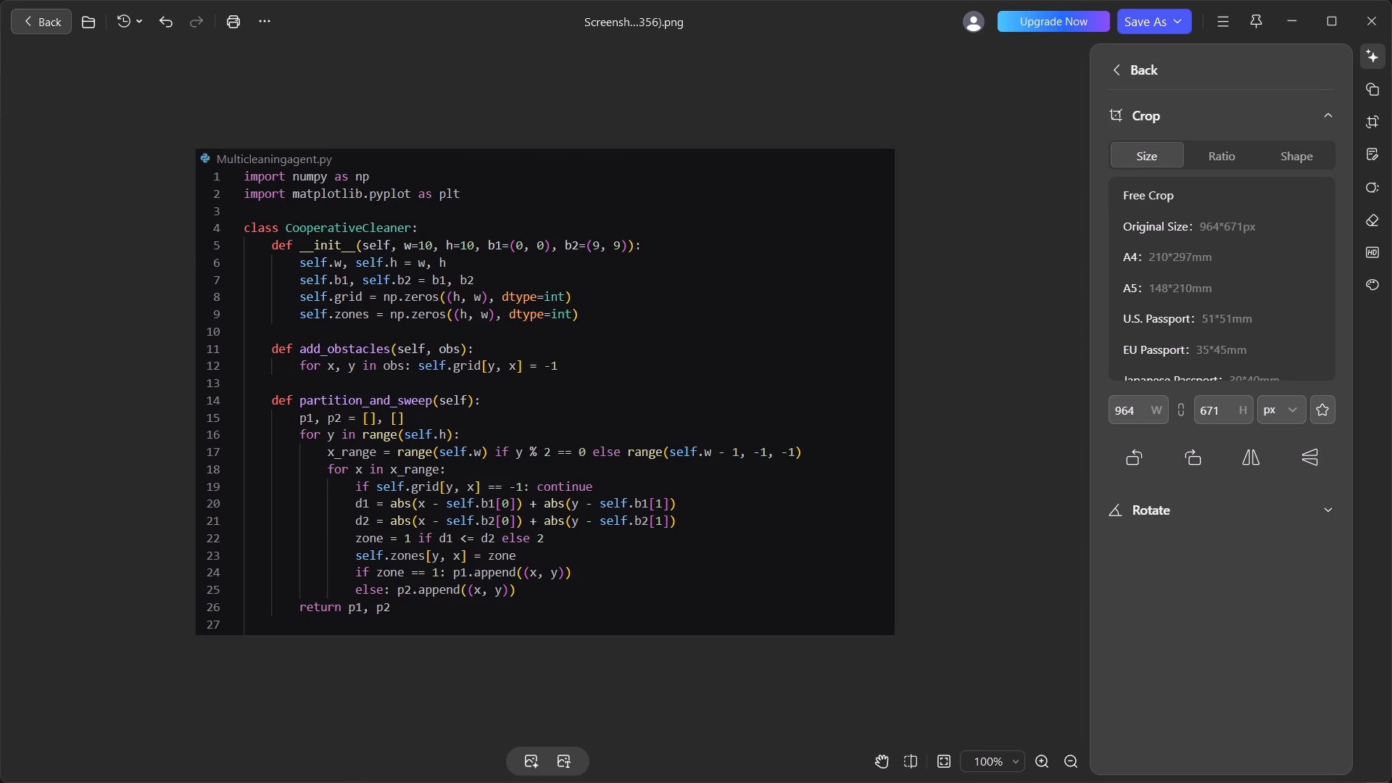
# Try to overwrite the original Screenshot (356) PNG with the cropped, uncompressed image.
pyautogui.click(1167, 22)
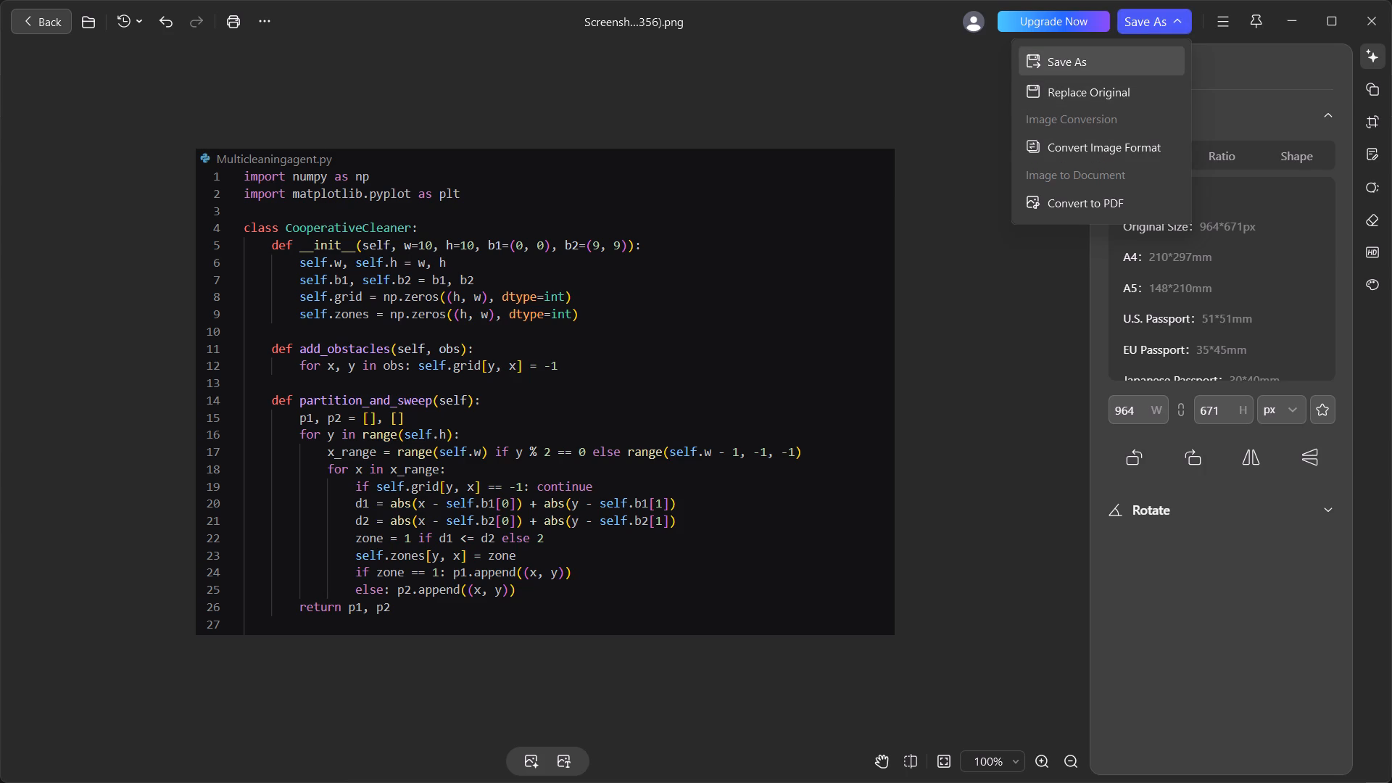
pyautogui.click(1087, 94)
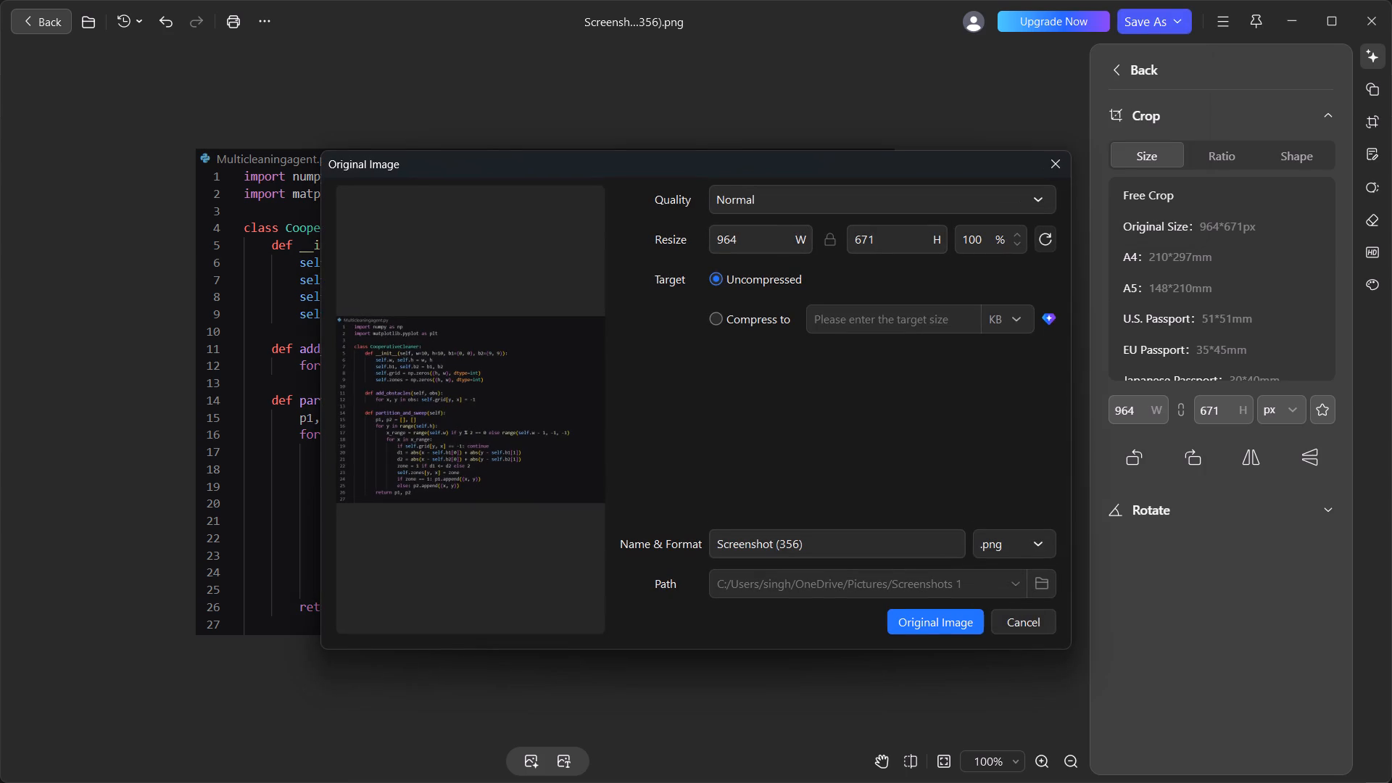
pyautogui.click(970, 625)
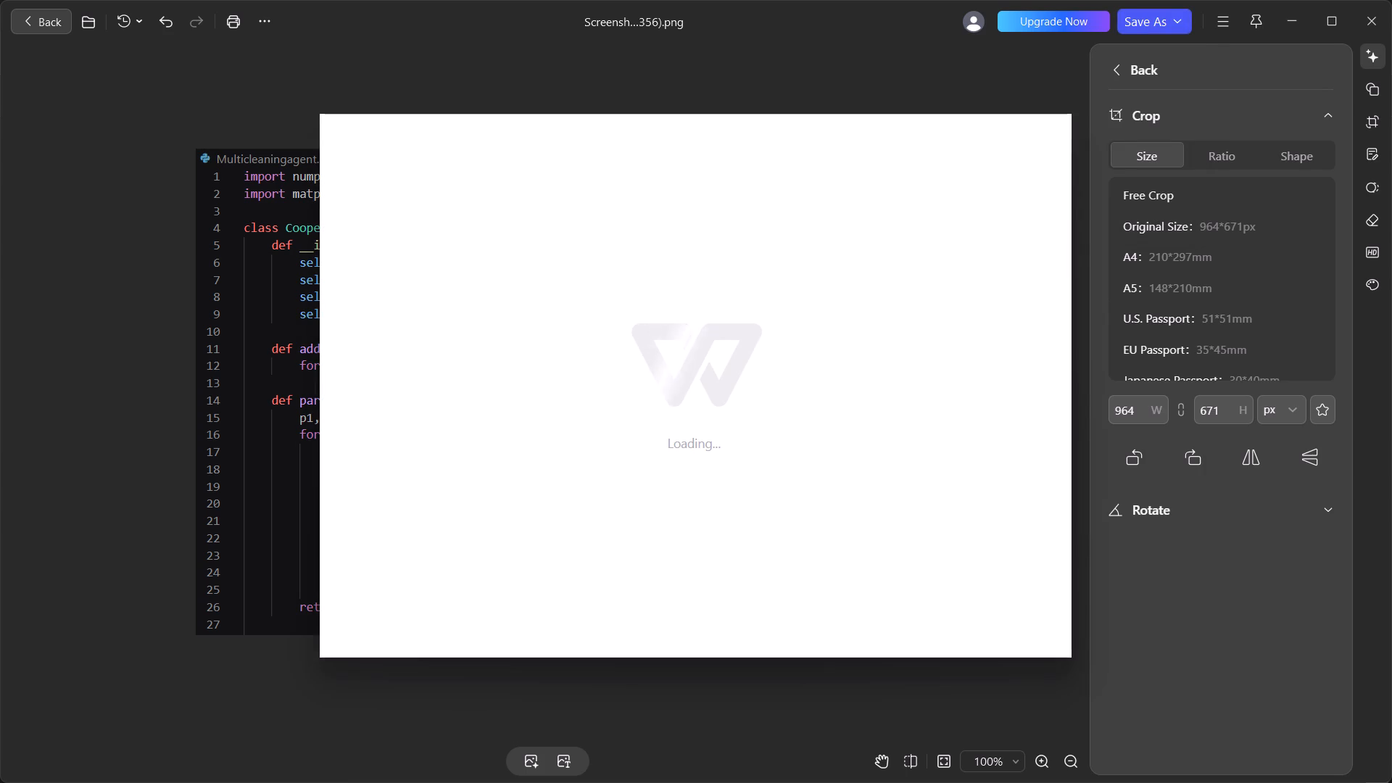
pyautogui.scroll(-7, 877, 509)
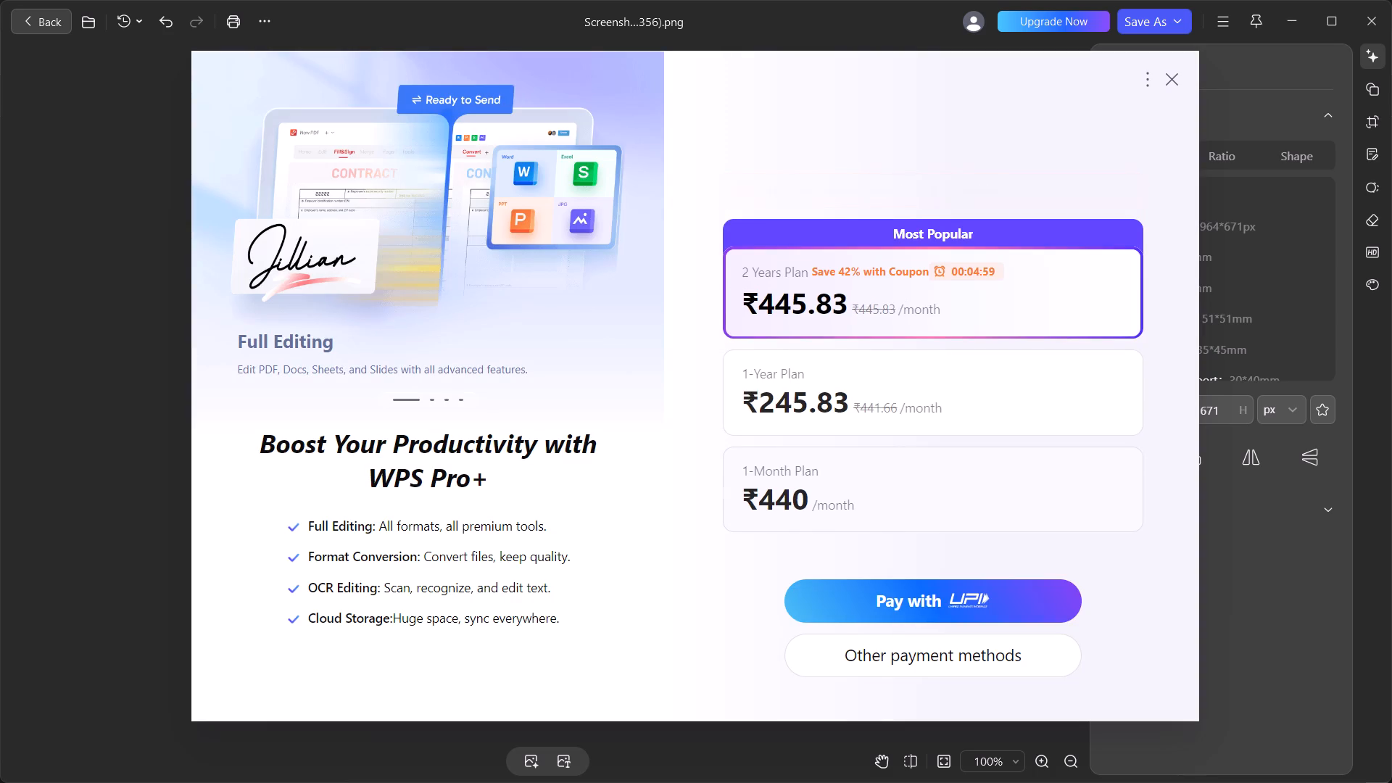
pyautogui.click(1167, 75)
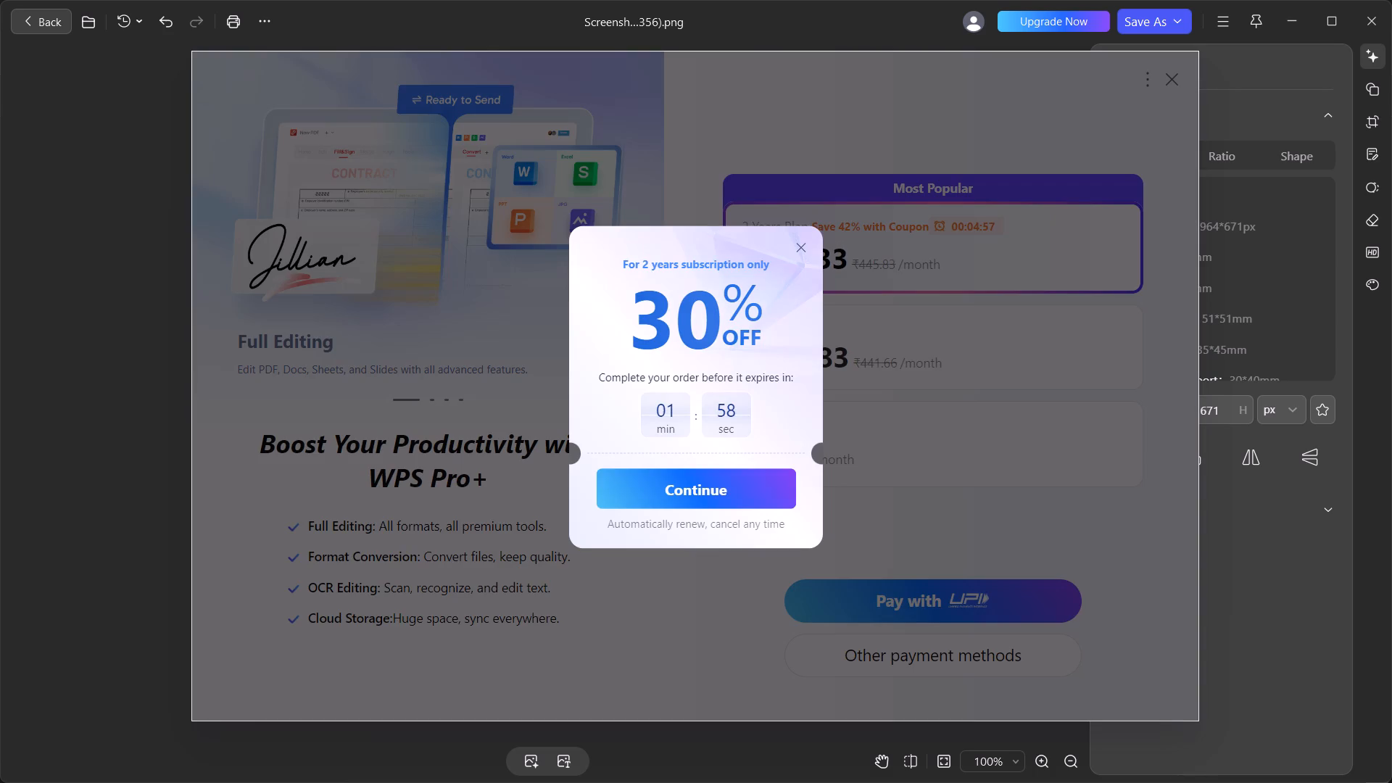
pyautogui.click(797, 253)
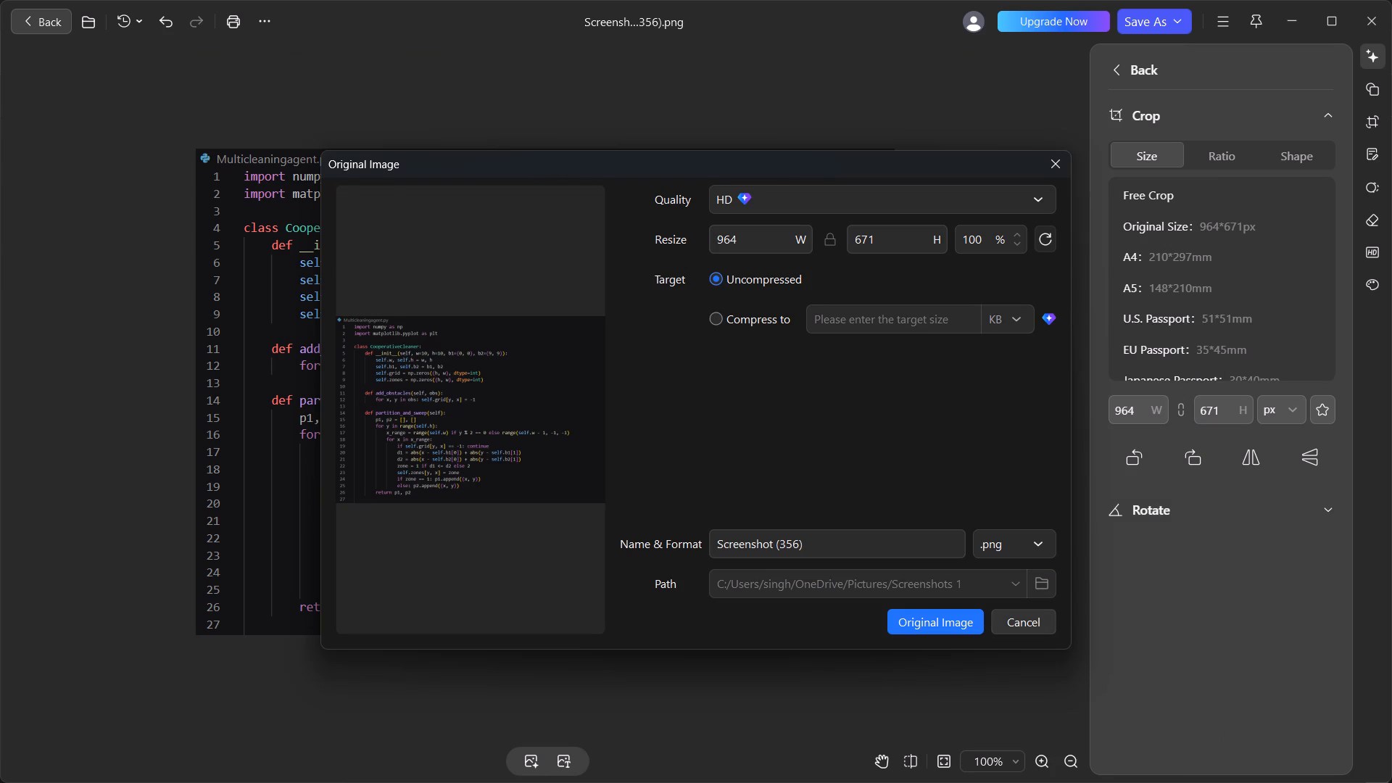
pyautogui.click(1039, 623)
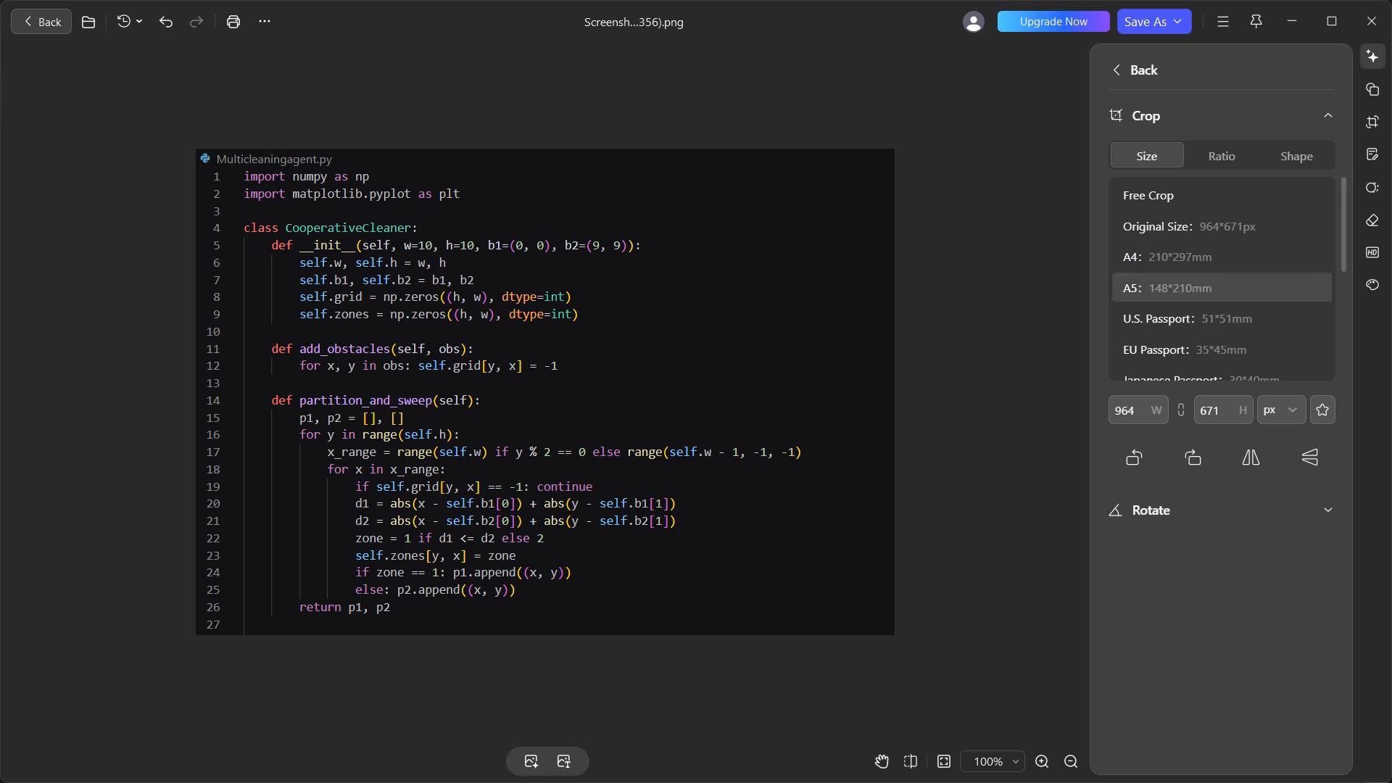
# Replace the original Screenshot (356) PNG with the cropped code image.
pyautogui.click(1173, 22)
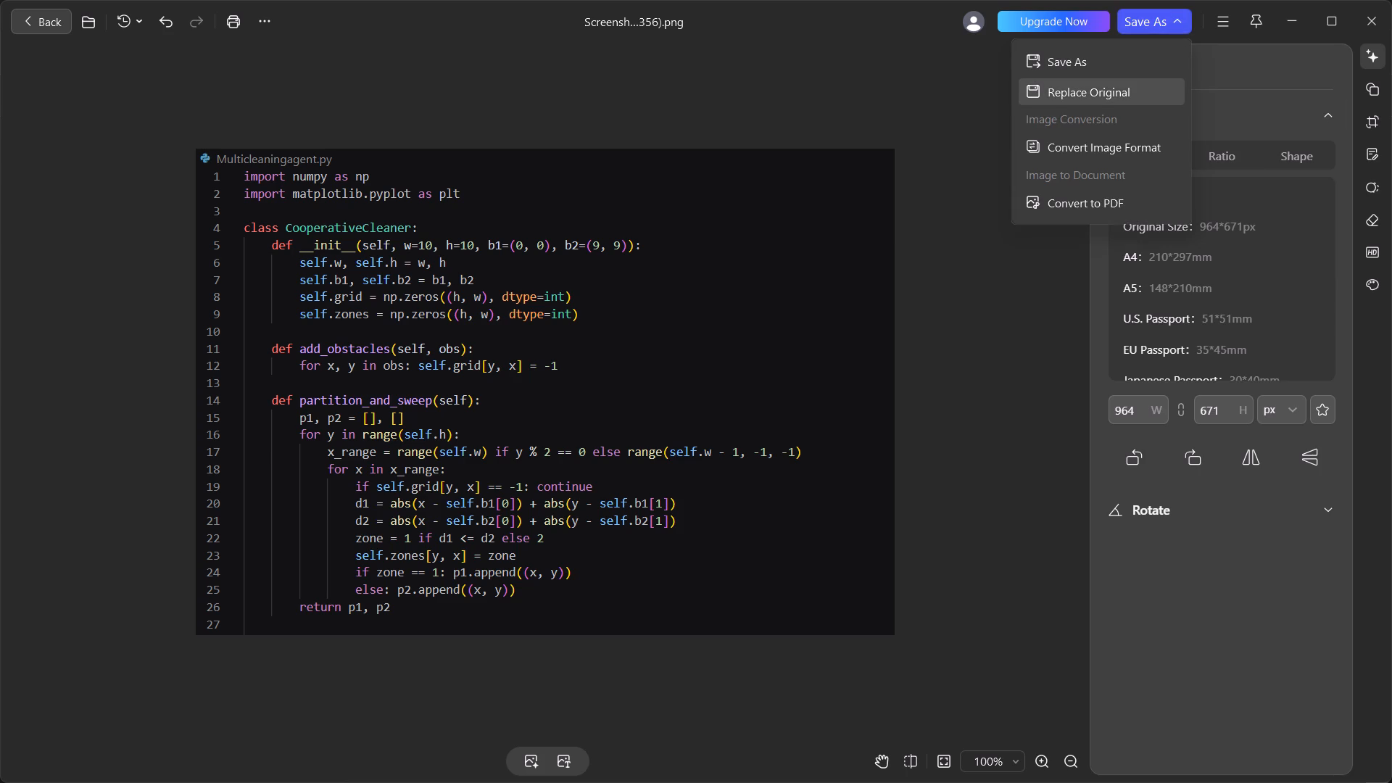
pyautogui.click(1114, 96)
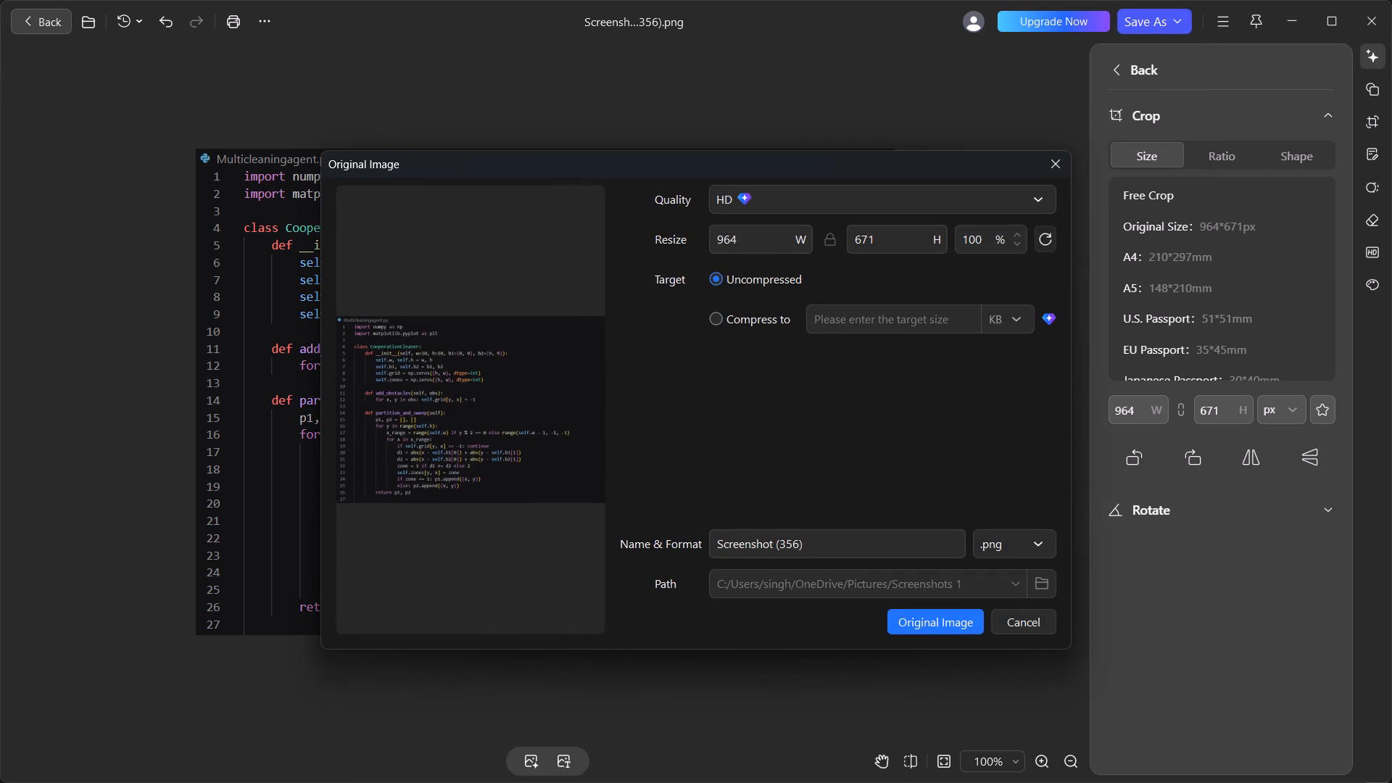
# Save the cropped Screenshot (356) as a PNG in Normal quality, dismissing the subscription offer.
pyautogui.click(946, 618)
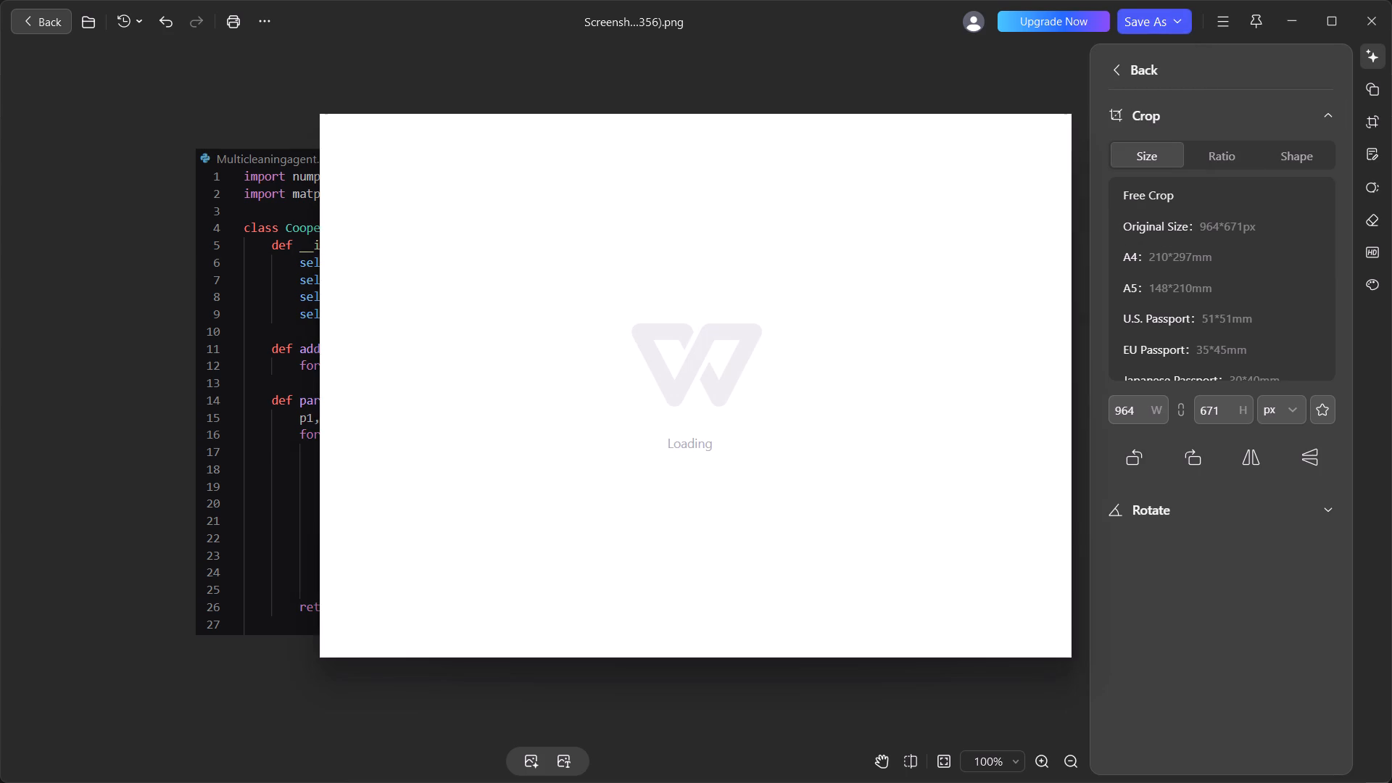
pyautogui.click(1051, 83)
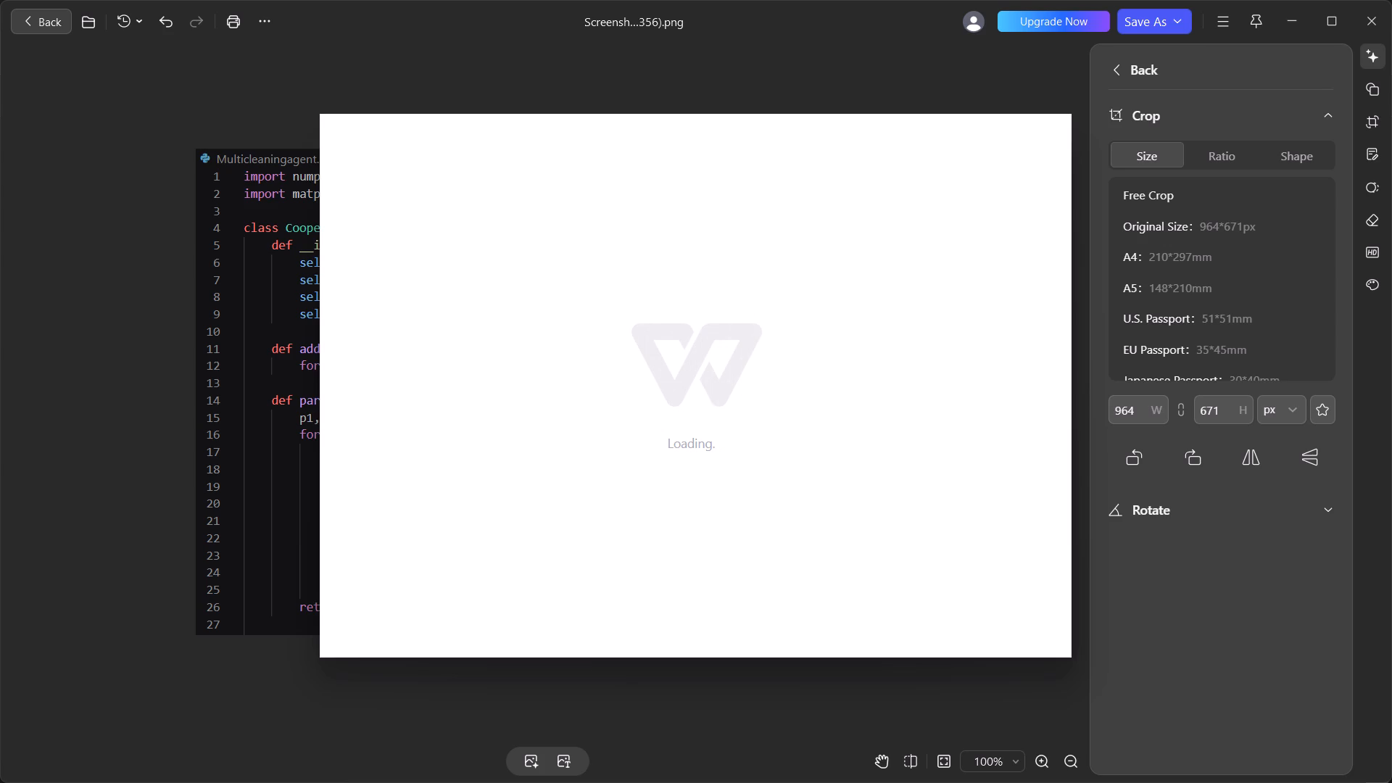
pyautogui.click(1051, 83)
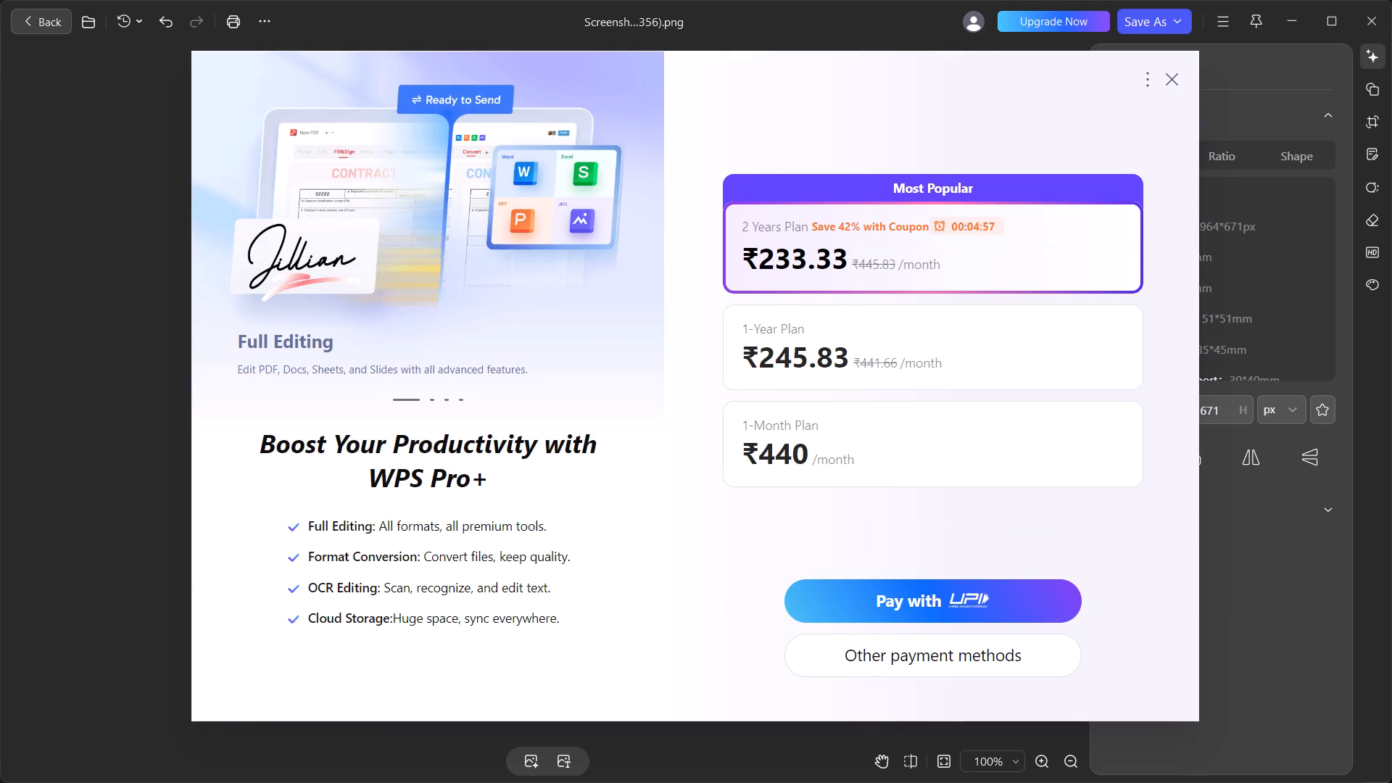
pyautogui.click(1161, 80)
pyautogui.click(1168, 77)
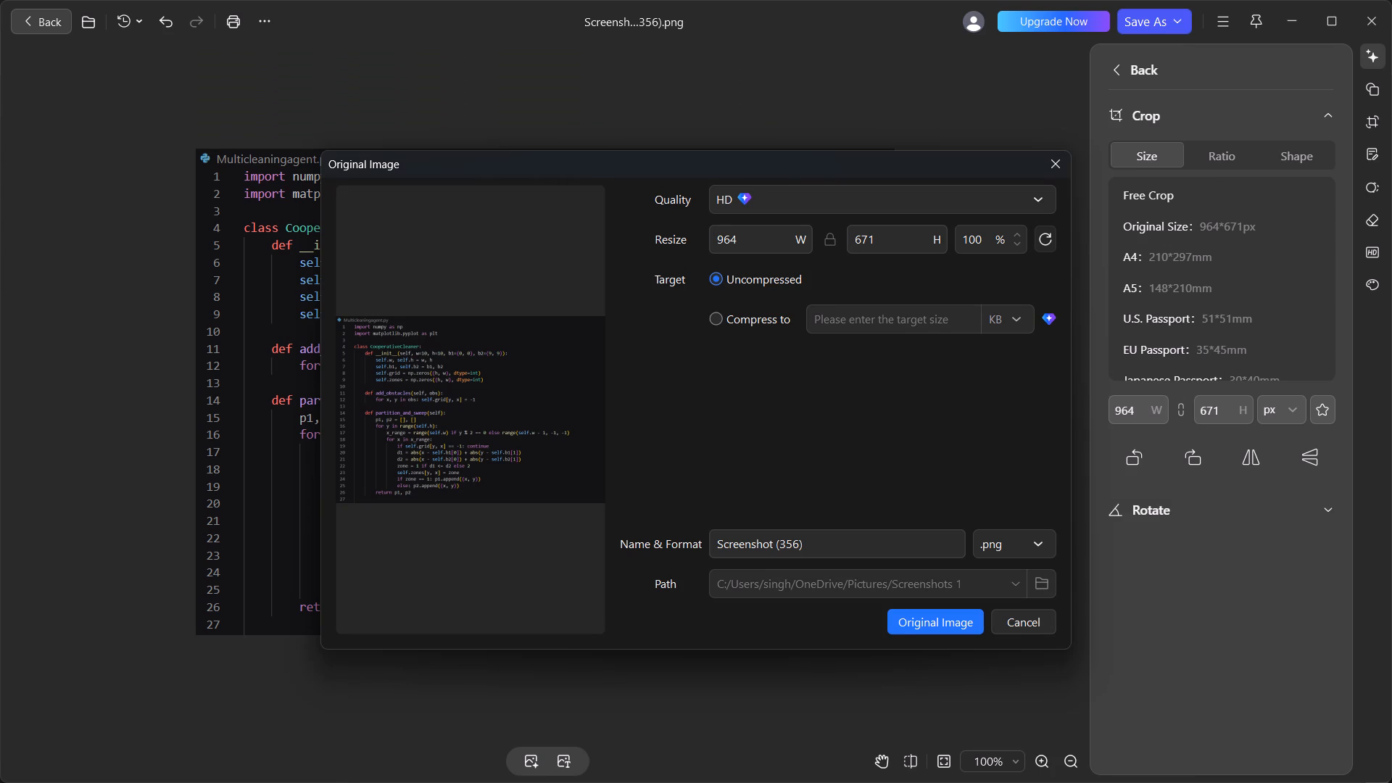
pyautogui.click(977, 208)
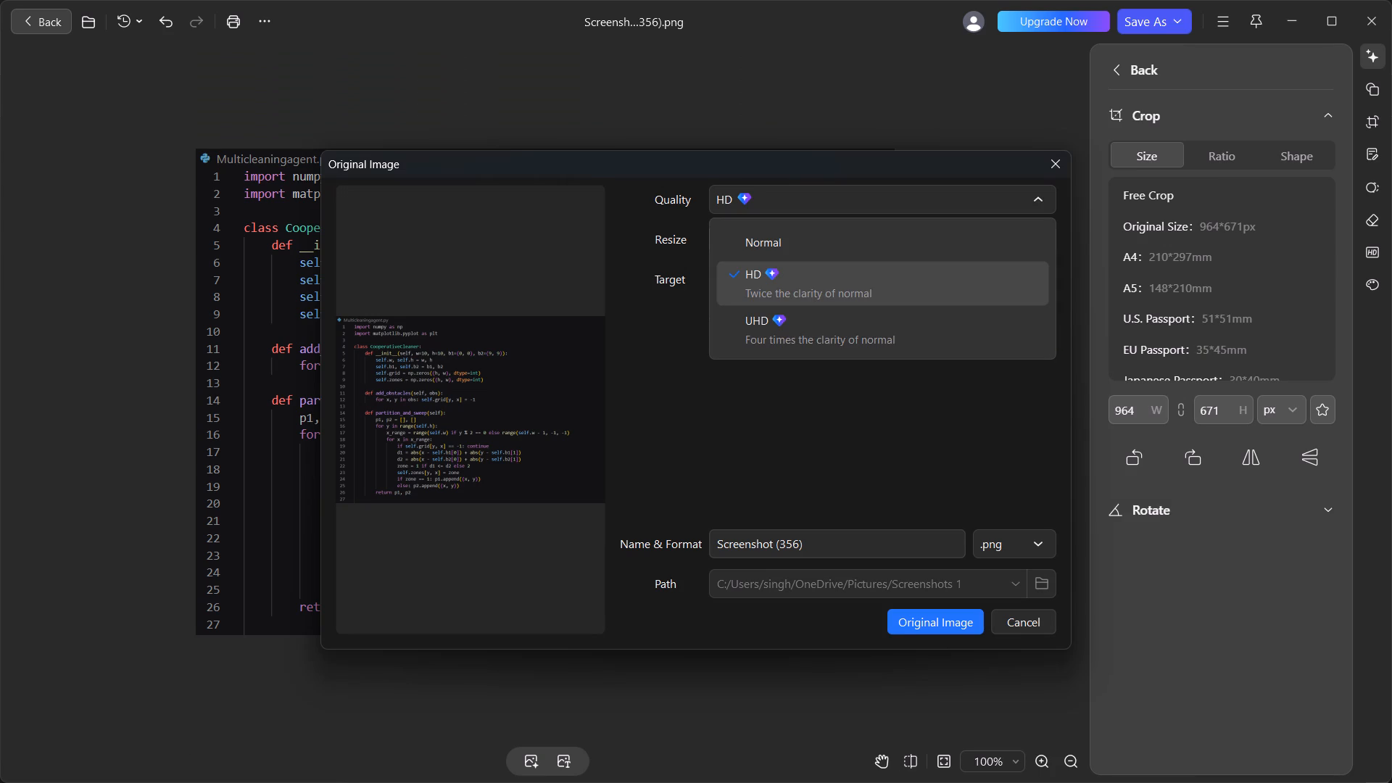
pyautogui.click(940, 244)
pyautogui.click(945, 625)
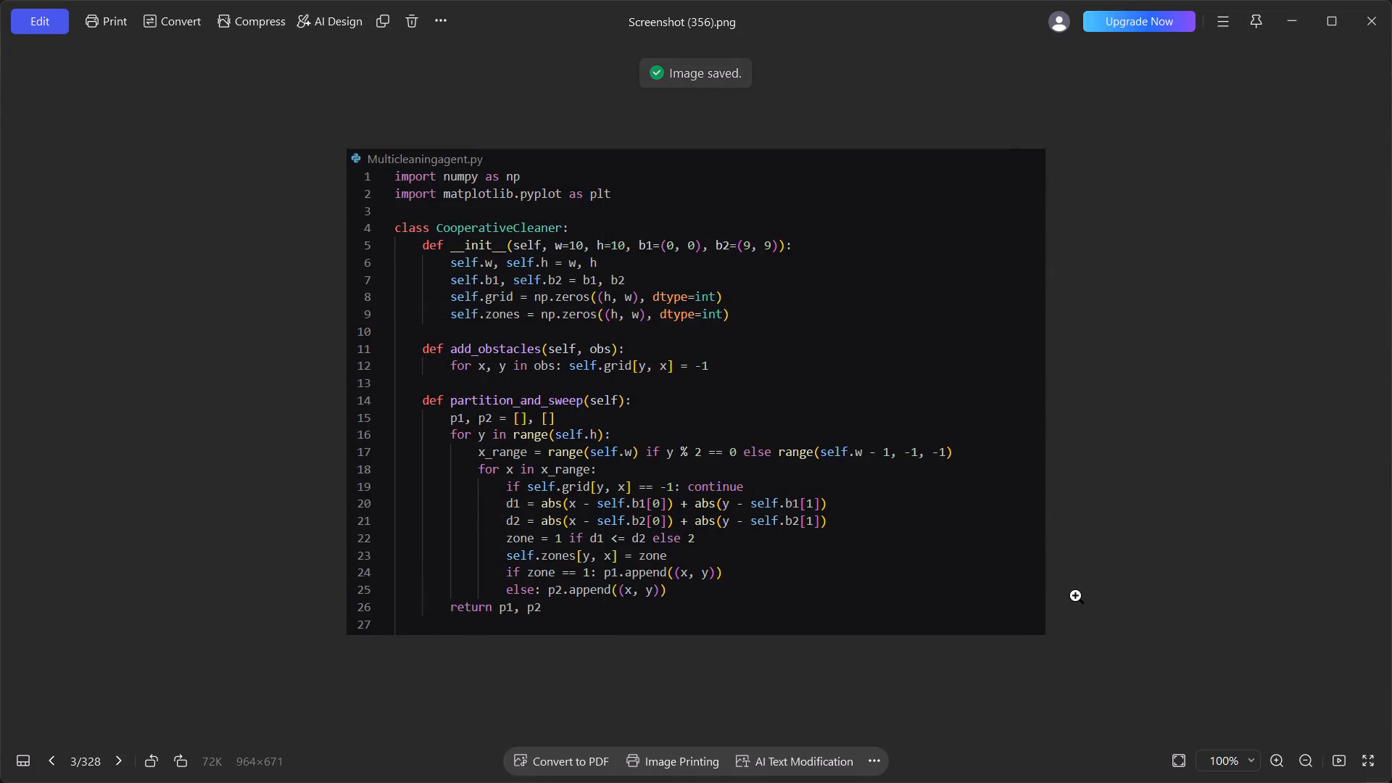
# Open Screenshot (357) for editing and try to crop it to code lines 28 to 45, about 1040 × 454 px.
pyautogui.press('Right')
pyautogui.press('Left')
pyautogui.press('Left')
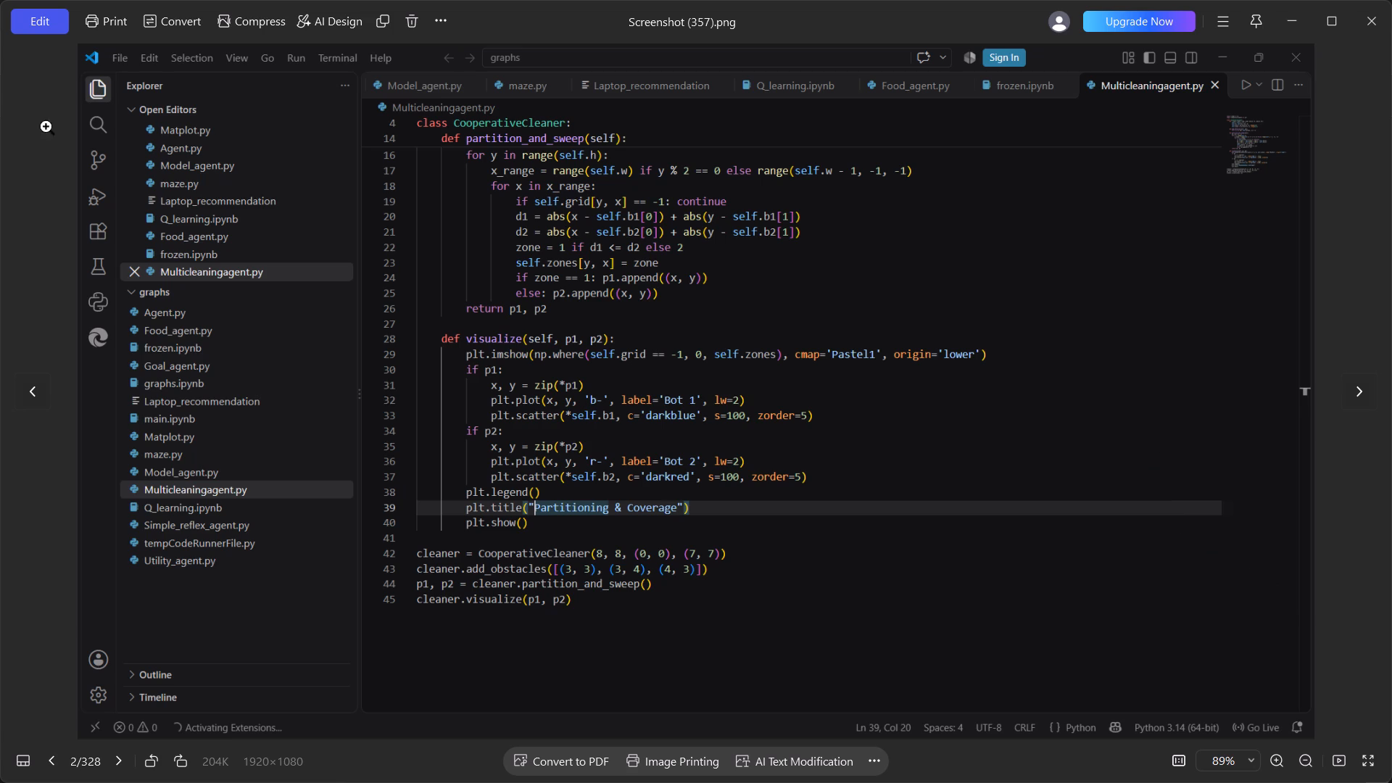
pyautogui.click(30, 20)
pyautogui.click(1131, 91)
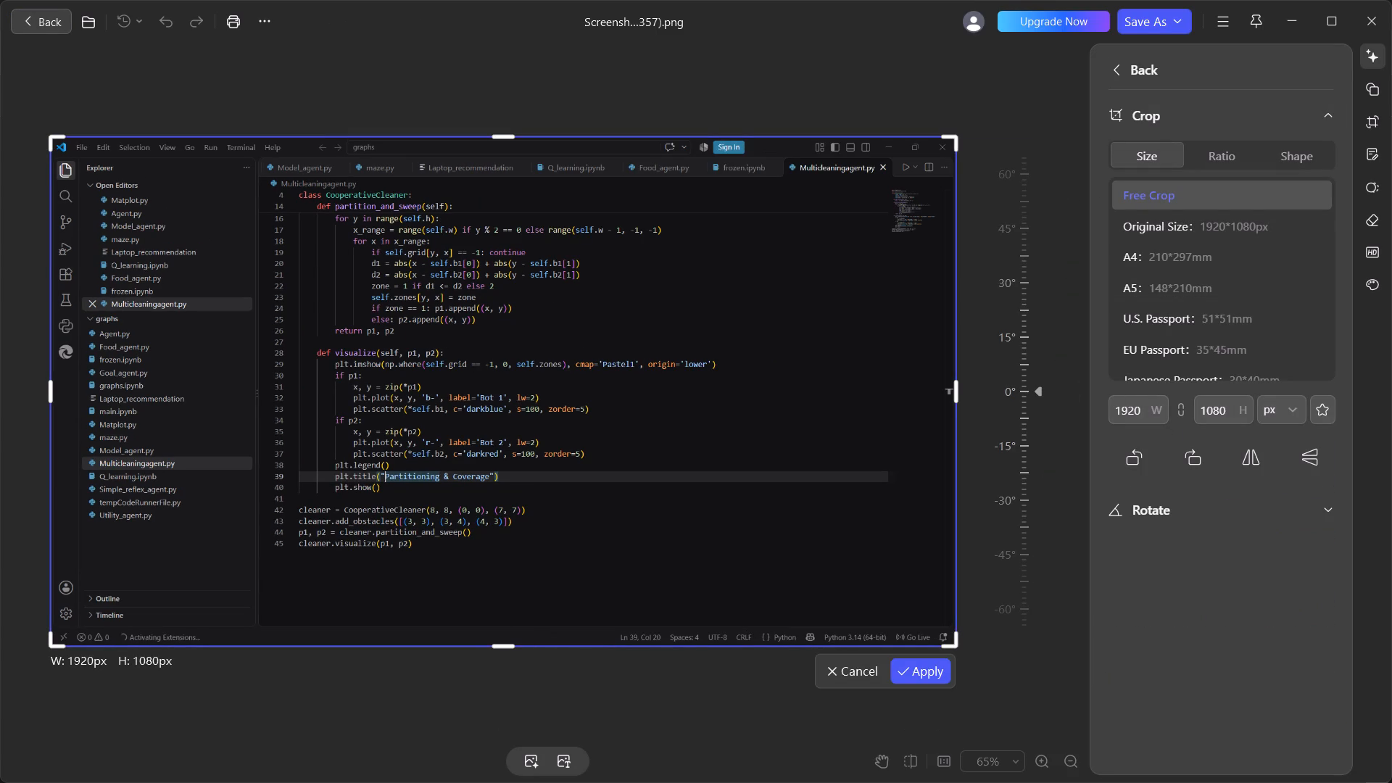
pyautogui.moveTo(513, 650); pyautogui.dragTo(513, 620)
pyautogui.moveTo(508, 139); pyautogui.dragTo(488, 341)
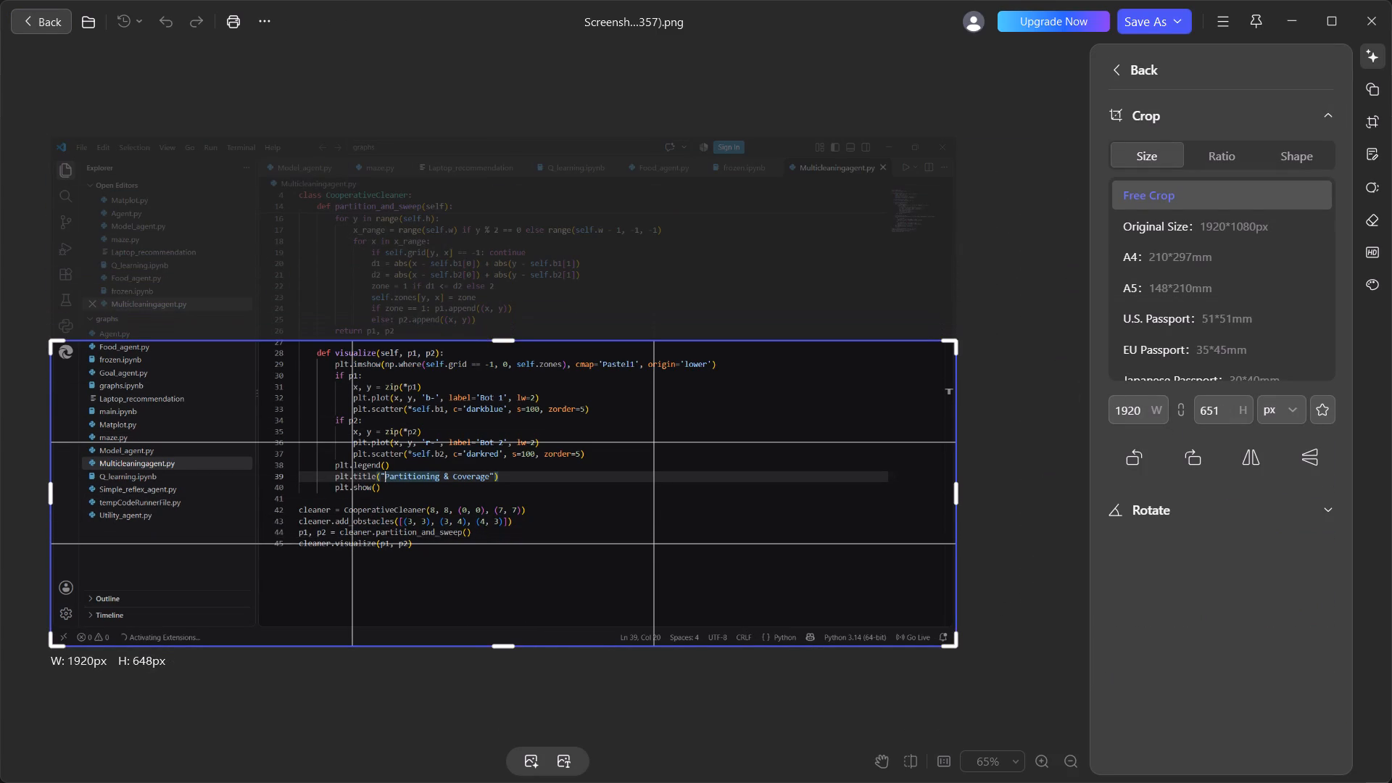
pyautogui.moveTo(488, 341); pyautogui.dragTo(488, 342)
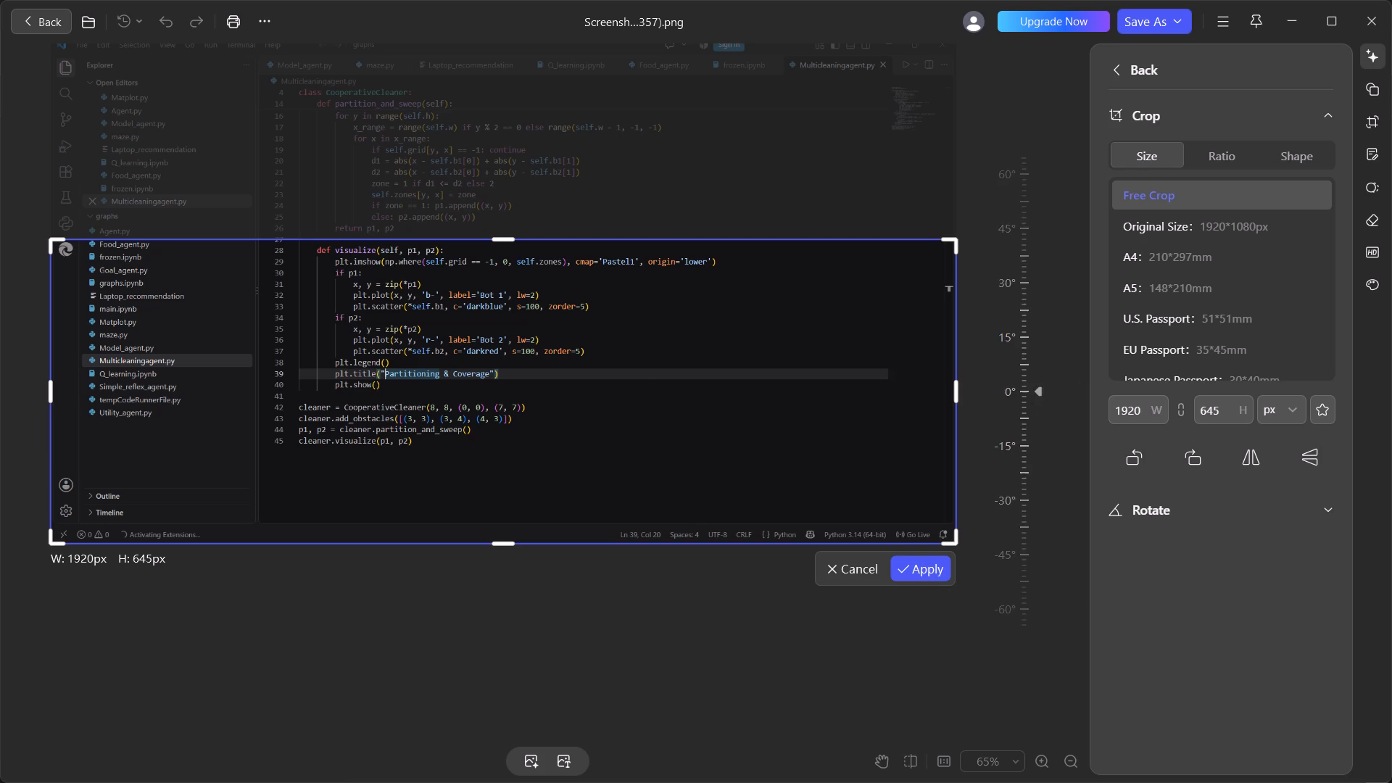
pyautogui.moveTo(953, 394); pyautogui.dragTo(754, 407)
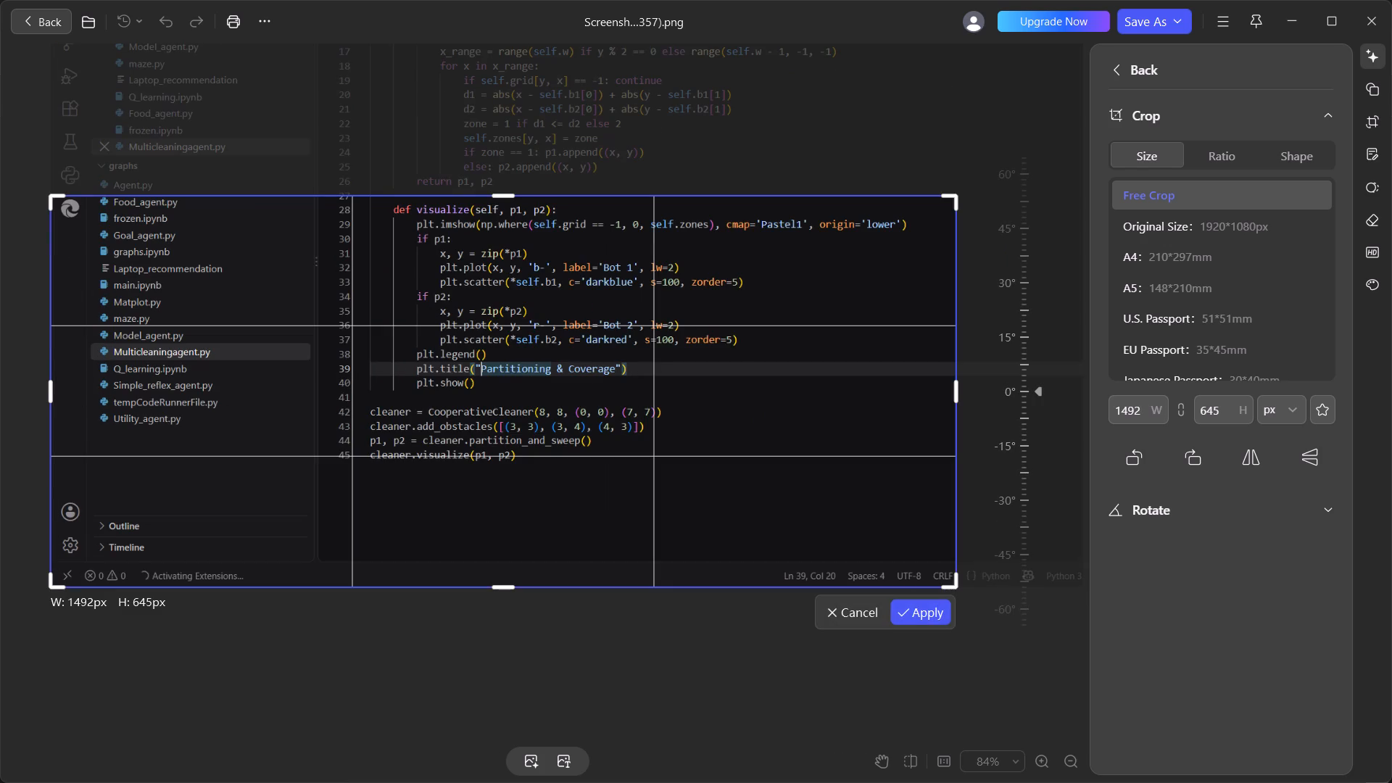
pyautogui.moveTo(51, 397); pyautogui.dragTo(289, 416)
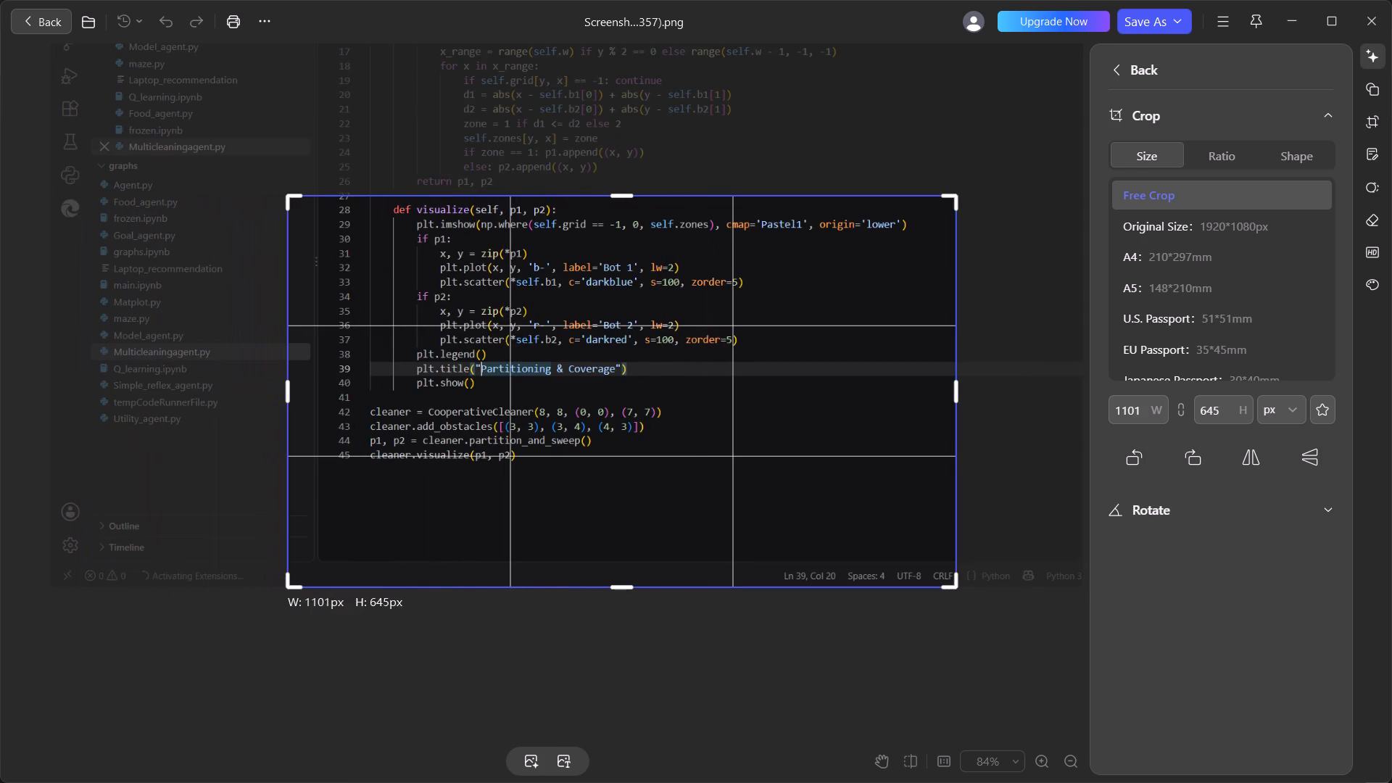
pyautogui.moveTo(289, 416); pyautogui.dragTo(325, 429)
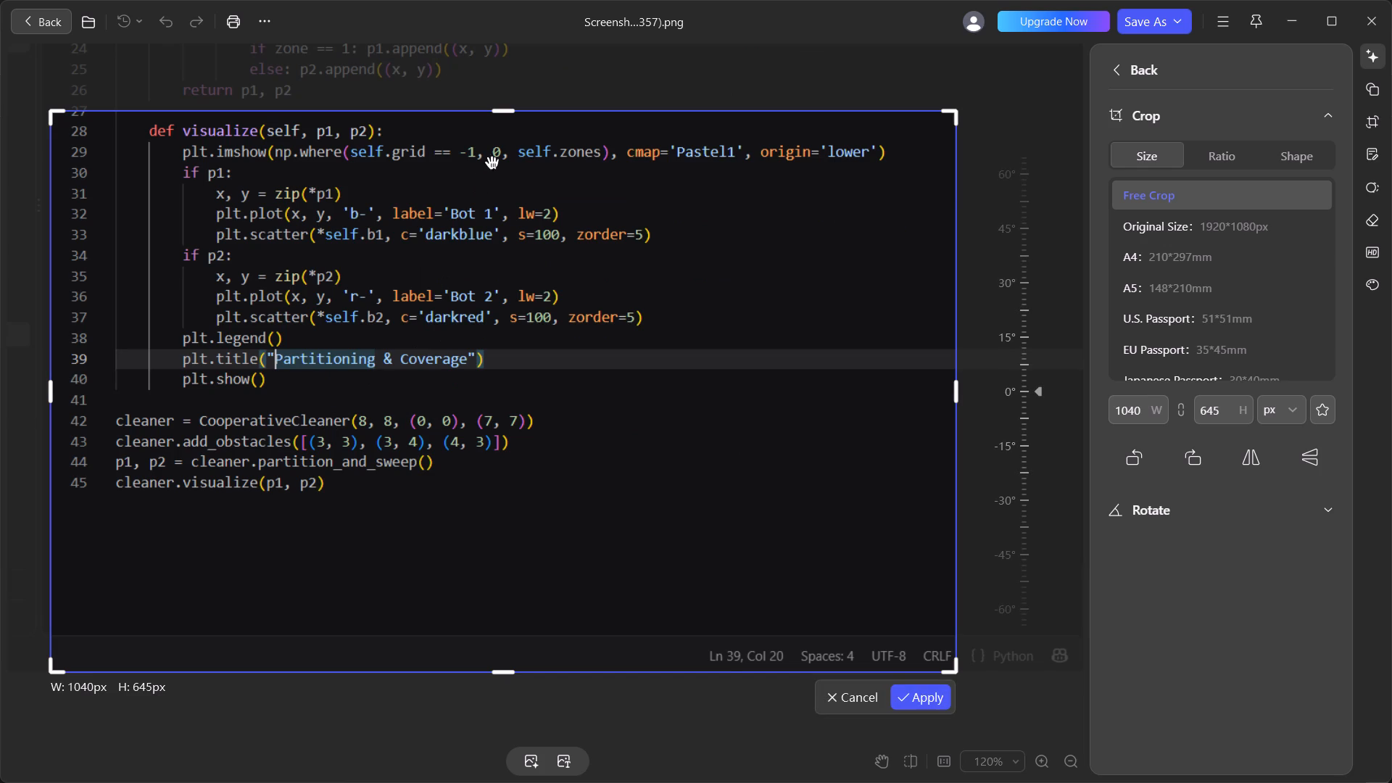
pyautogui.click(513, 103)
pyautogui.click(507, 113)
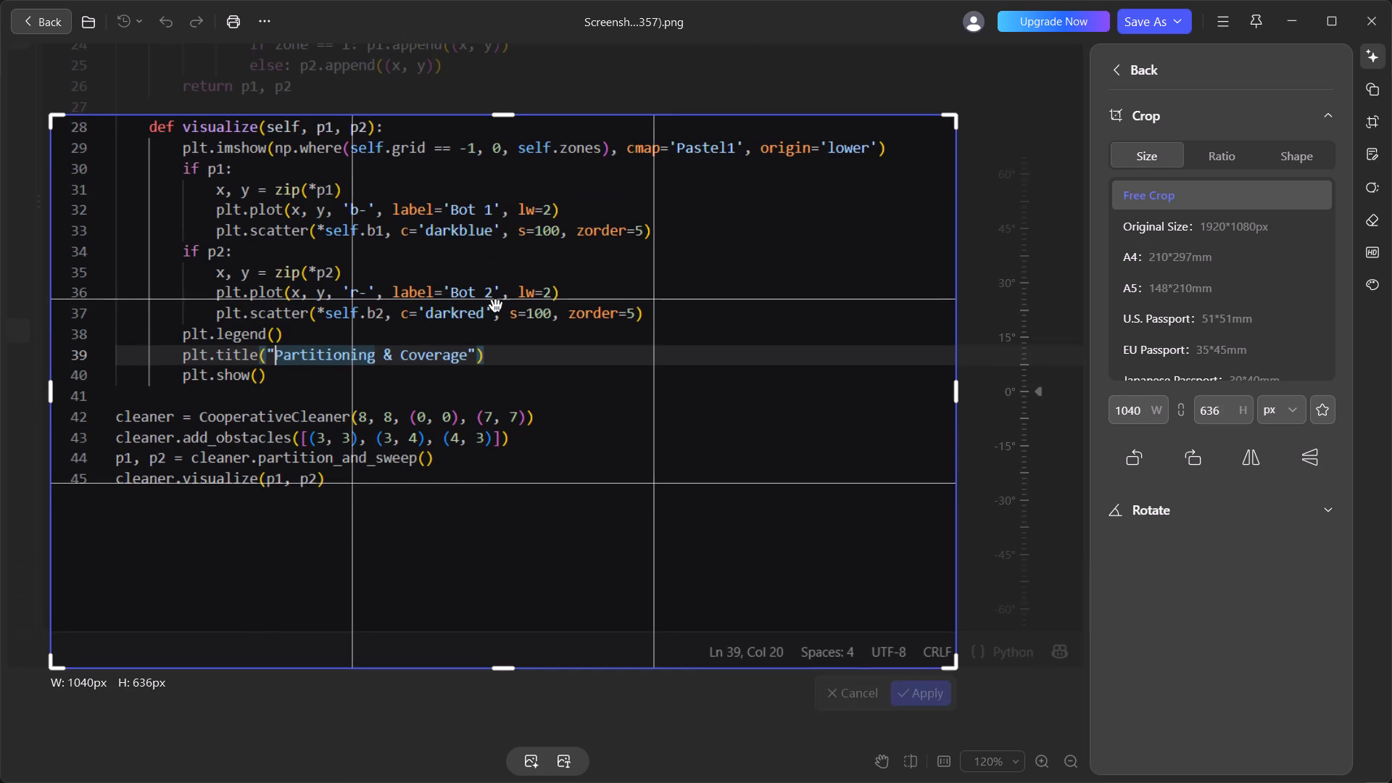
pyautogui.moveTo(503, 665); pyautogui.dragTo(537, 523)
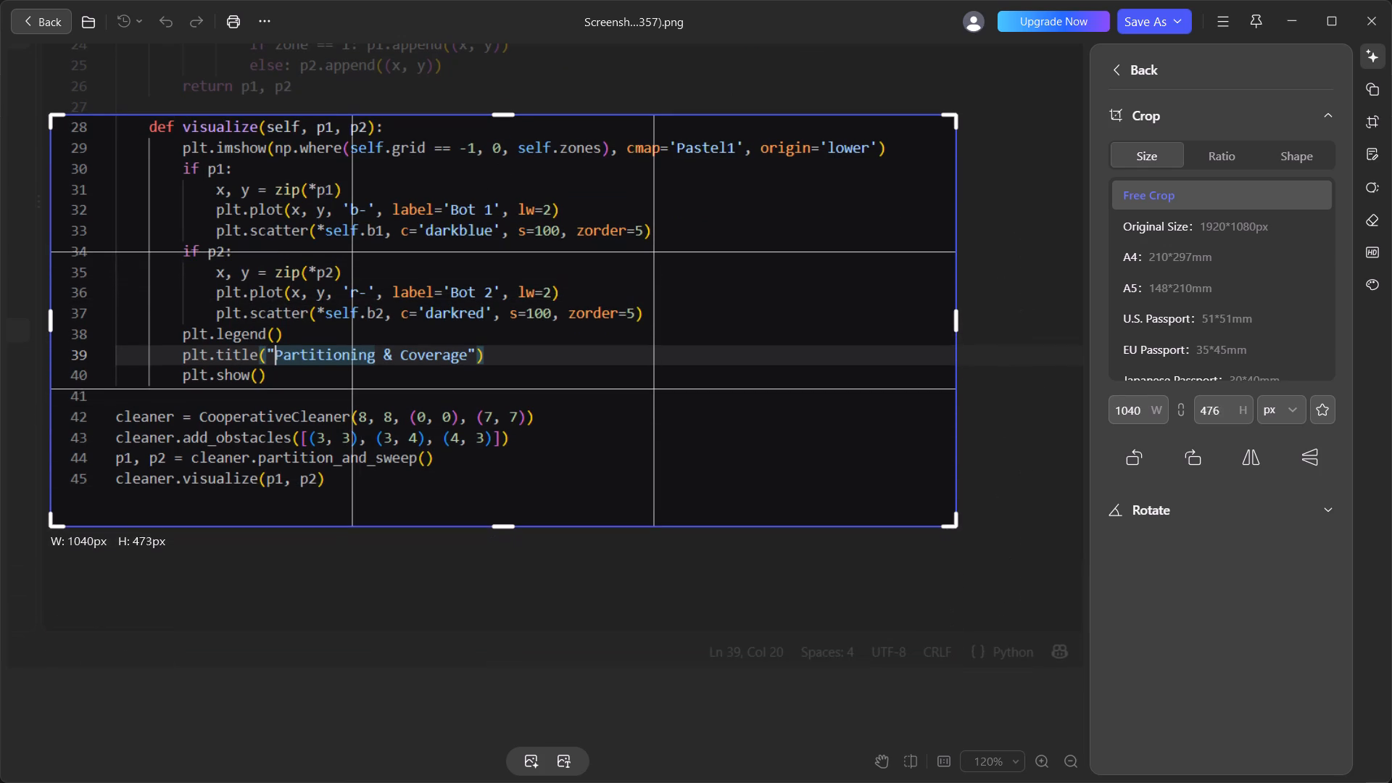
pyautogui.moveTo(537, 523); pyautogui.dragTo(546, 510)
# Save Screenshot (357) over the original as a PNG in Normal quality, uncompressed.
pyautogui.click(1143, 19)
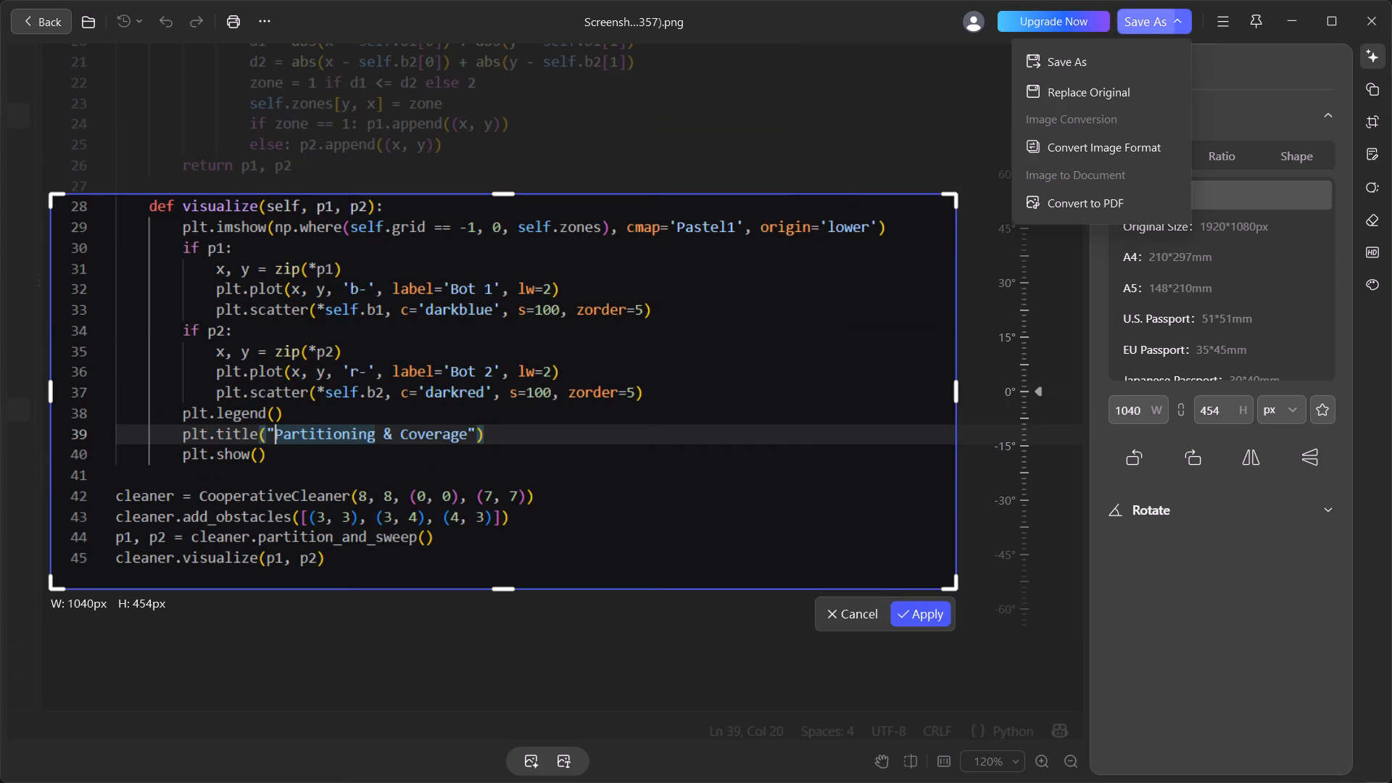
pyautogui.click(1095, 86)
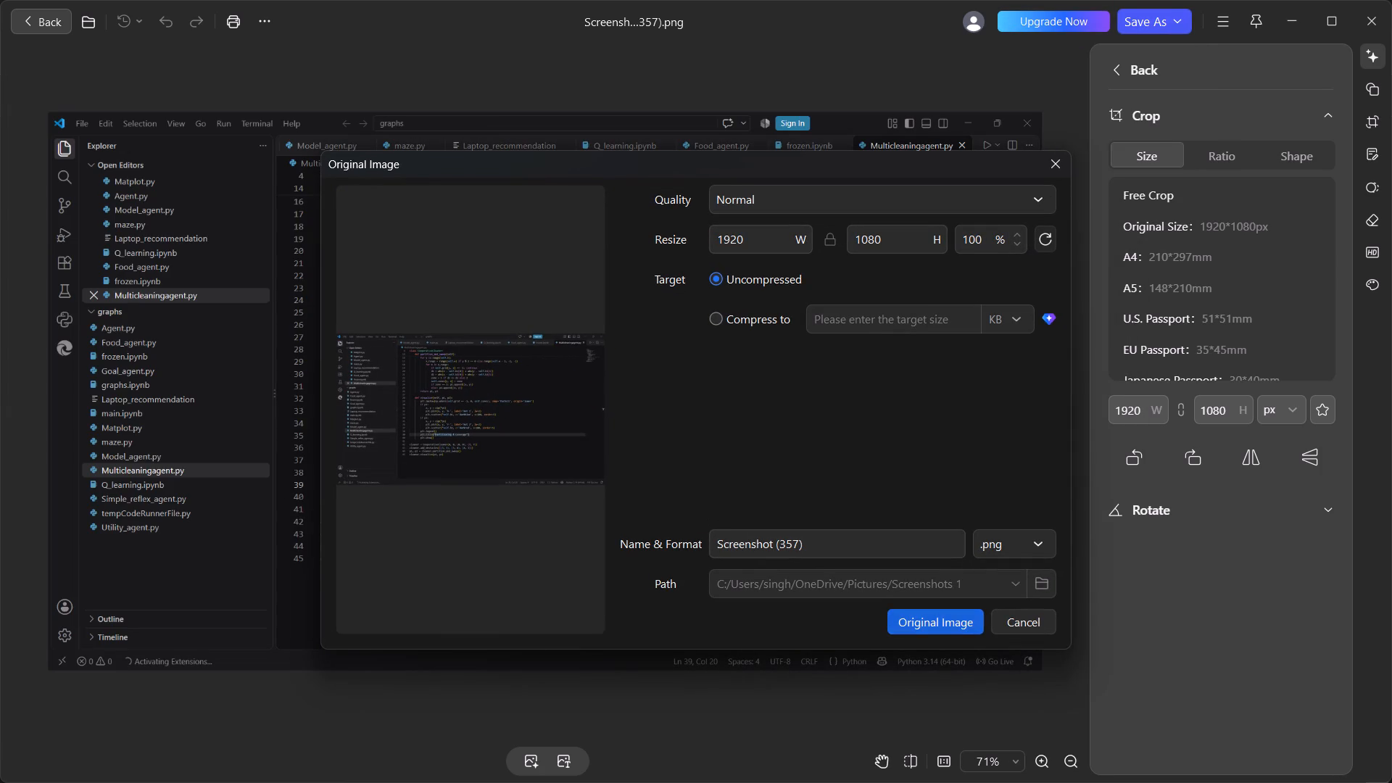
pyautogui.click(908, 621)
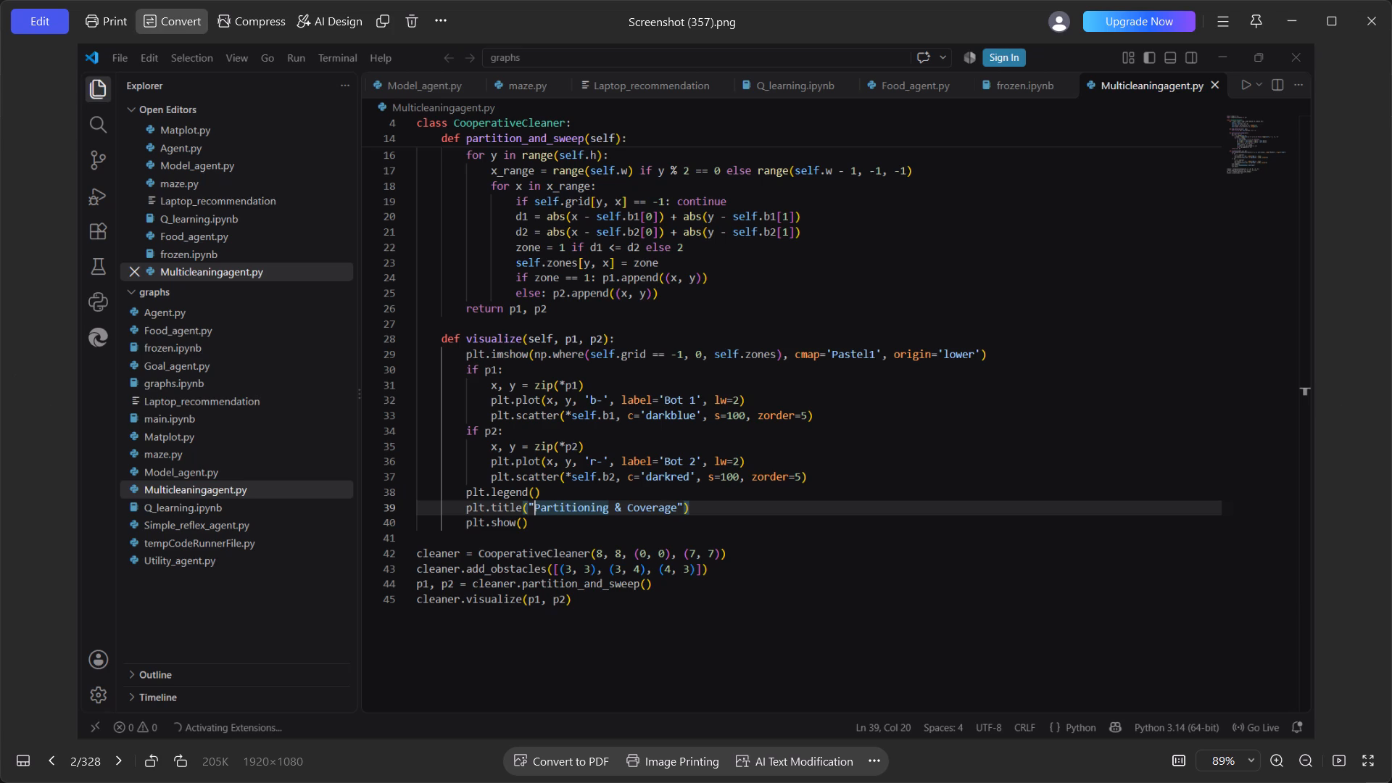
# Reopen Screenshot (357) for cropping and apply a crop to code lines 28 to 45, about 959 × 433 px.
pyautogui.click(20, 27)
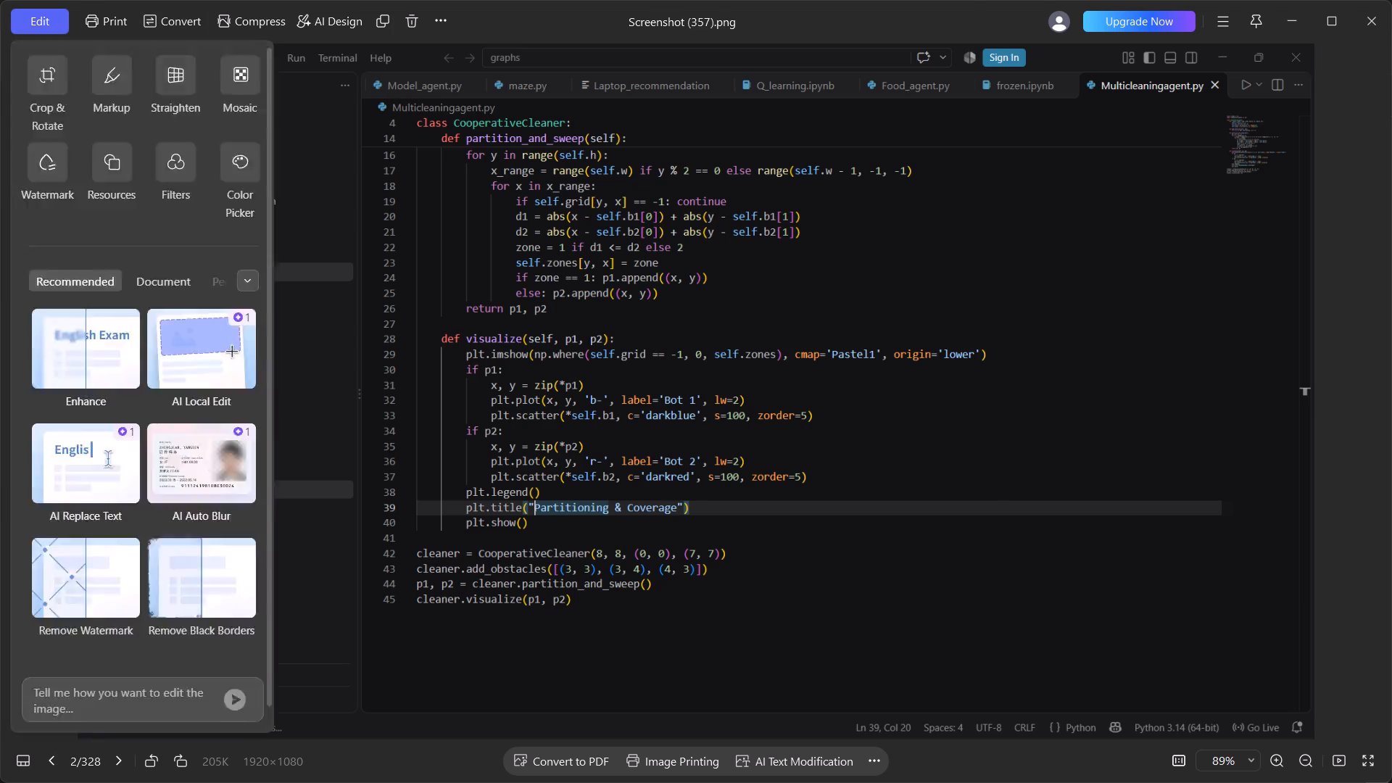
pyautogui.click(1116, 80)
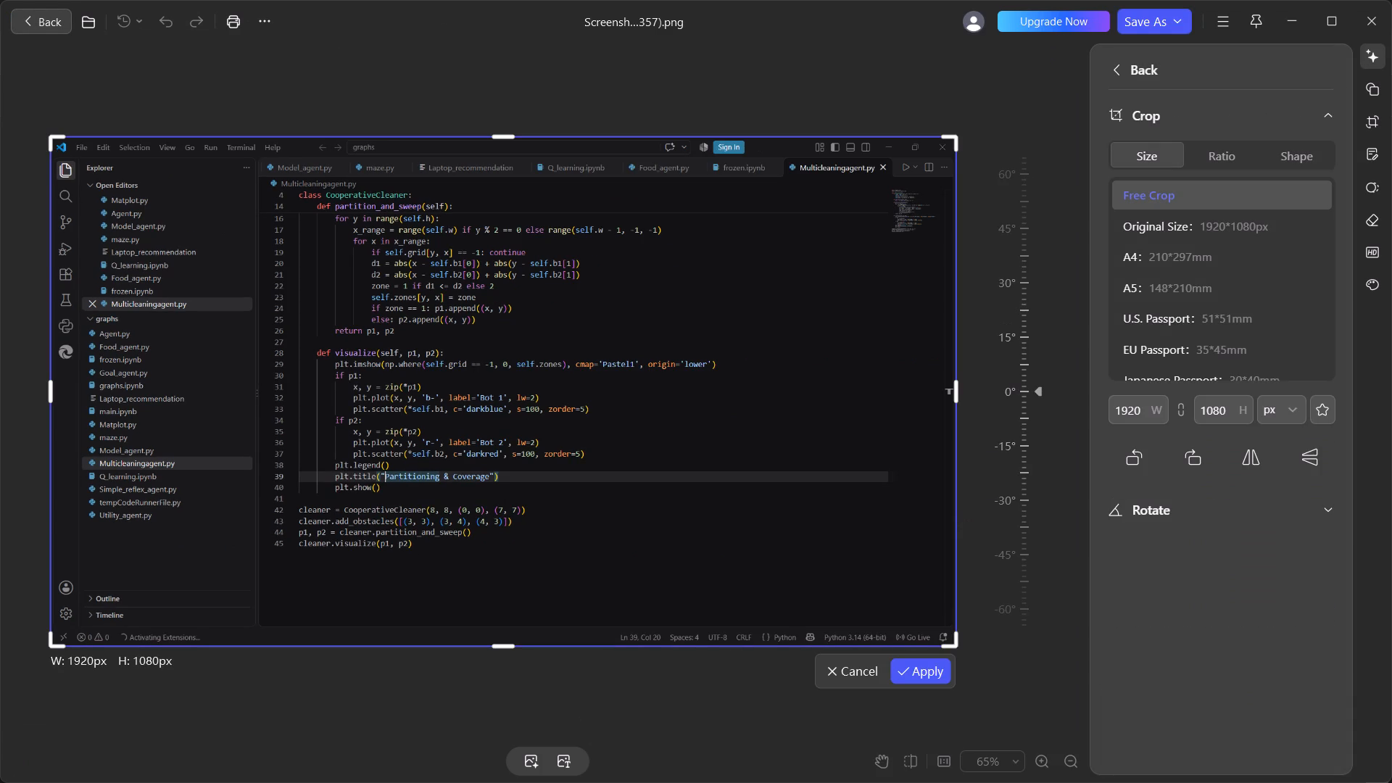
pyautogui.moveTo(513, 645); pyautogui.dragTo(510, 595)
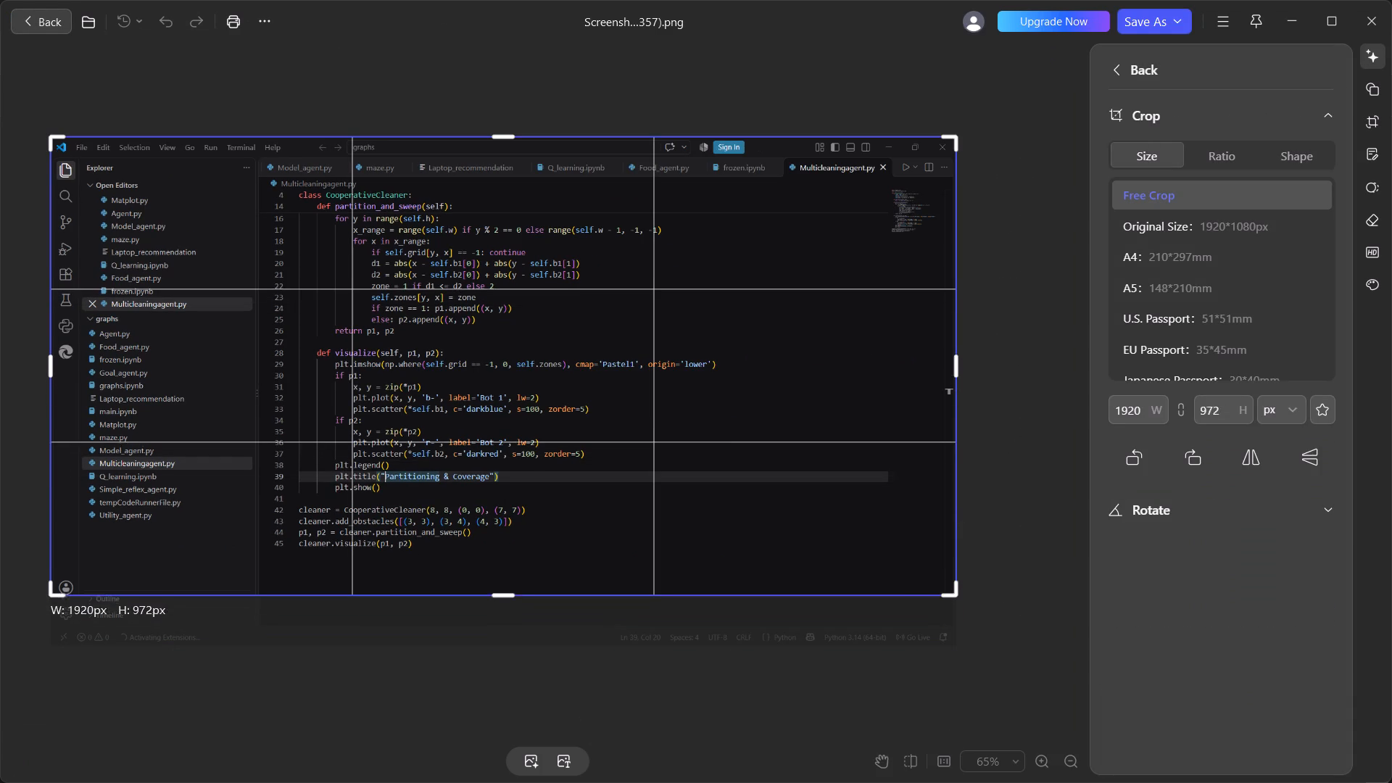
pyautogui.moveTo(510, 595); pyautogui.dragTo(522, 550)
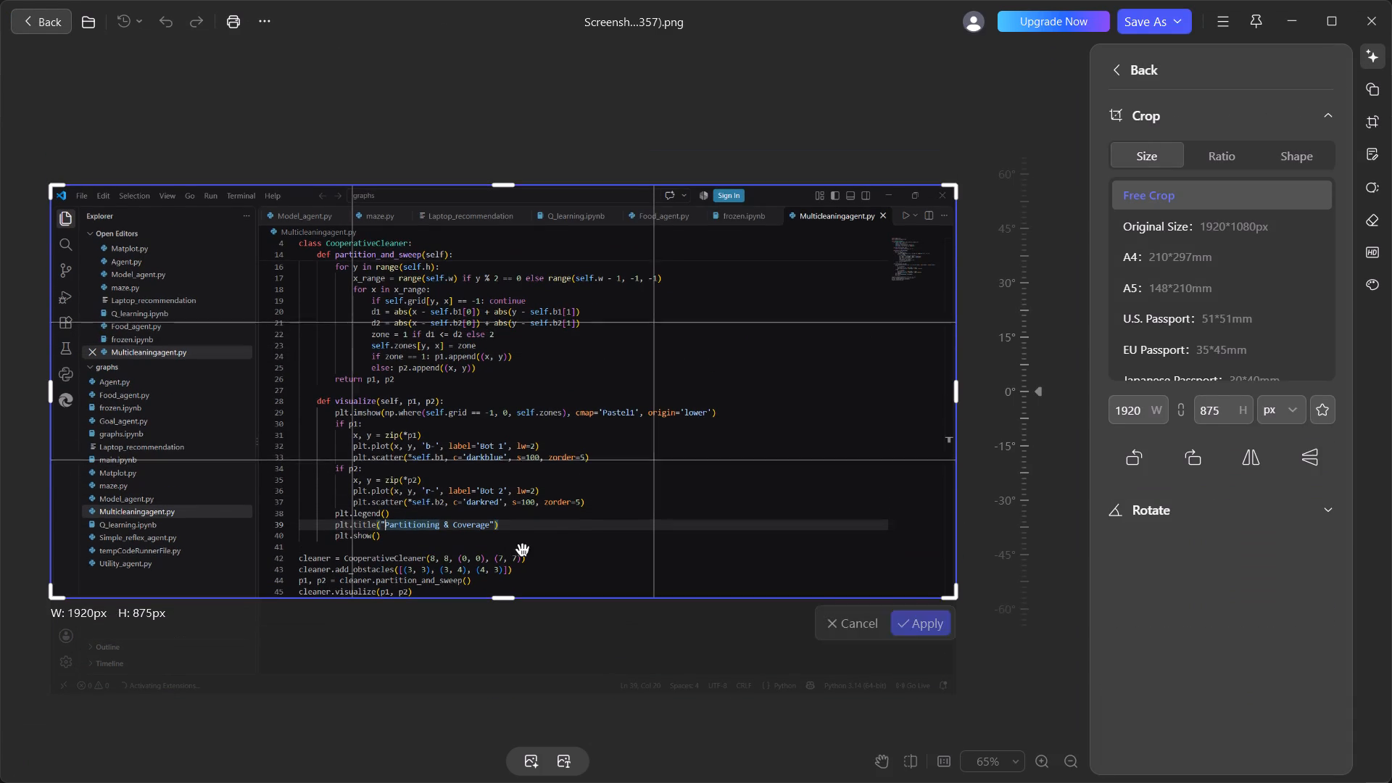
pyautogui.moveTo(501, 185); pyautogui.dragTo(470, 313)
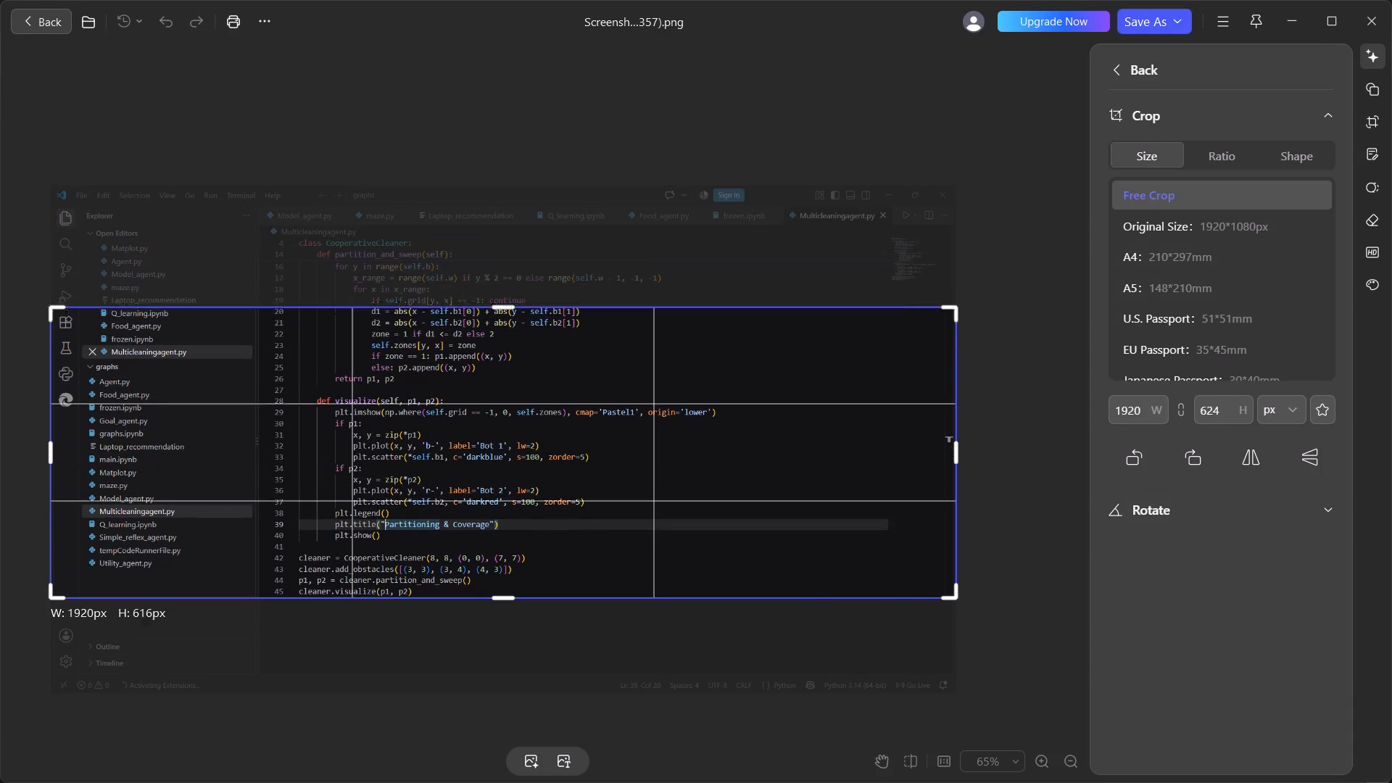
pyautogui.moveTo(470, 313); pyautogui.dragTo(465, 394)
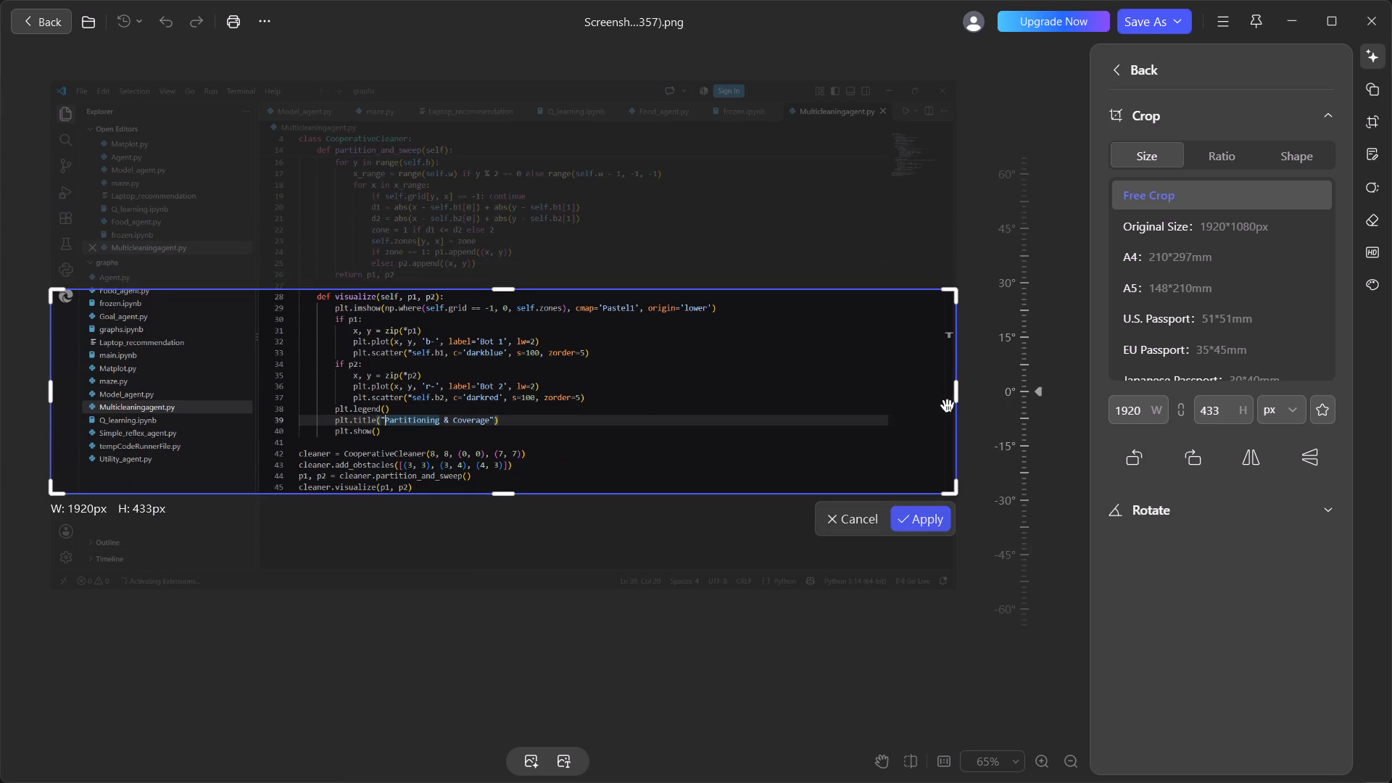
pyautogui.moveTo(958, 401); pyautogui.dragTo(715, 441)
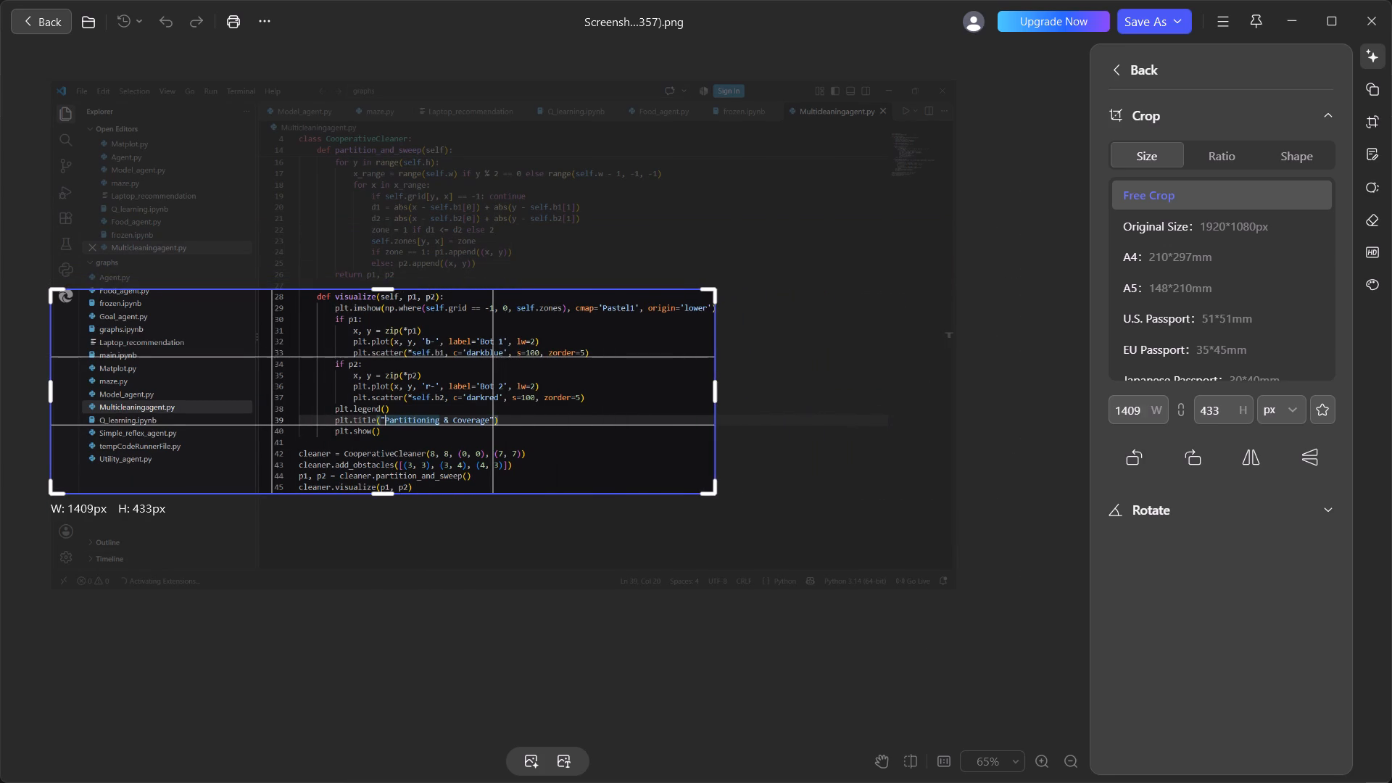
pyautogui.moveTo(715, 441); pyautogui.dragTo(726, 448)
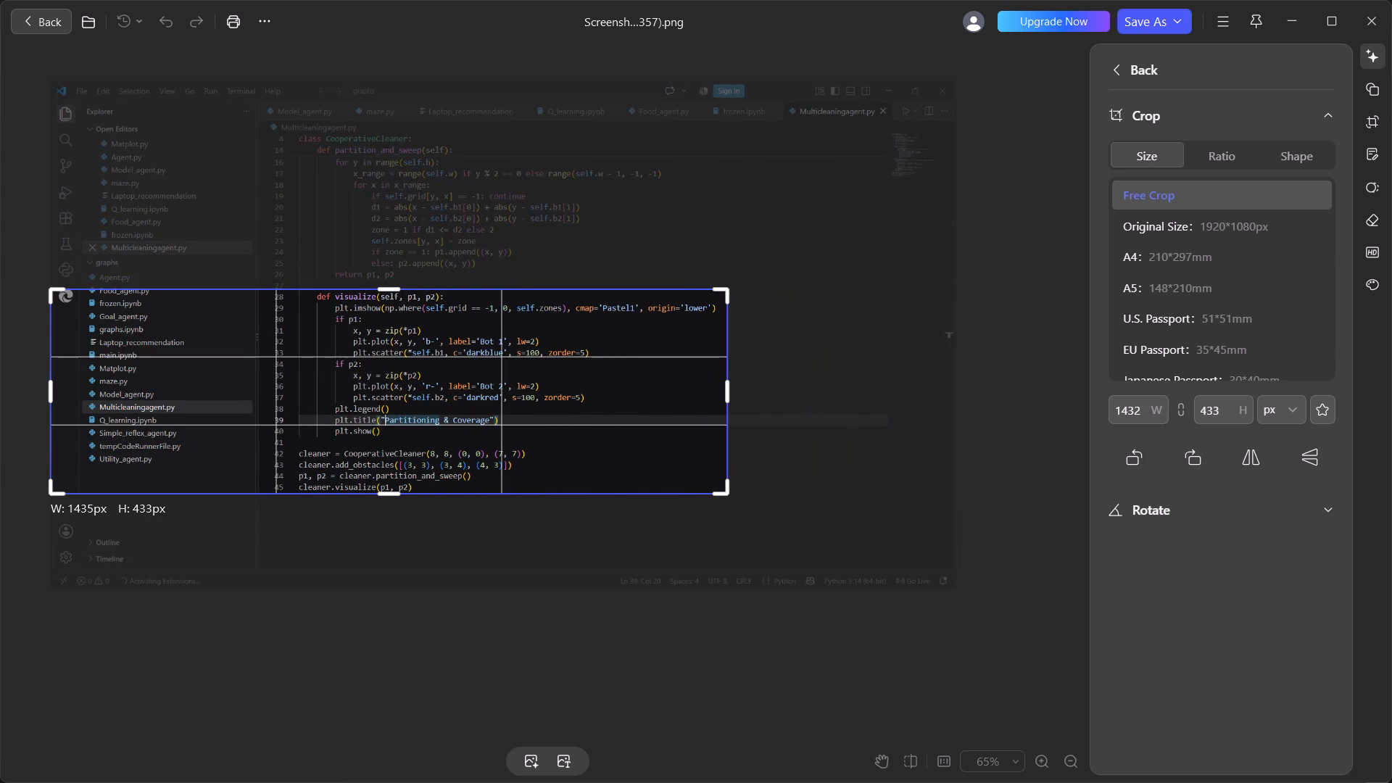
pyautogui.moveTo(726, 448); pyautogui.dragTo(718, 446)
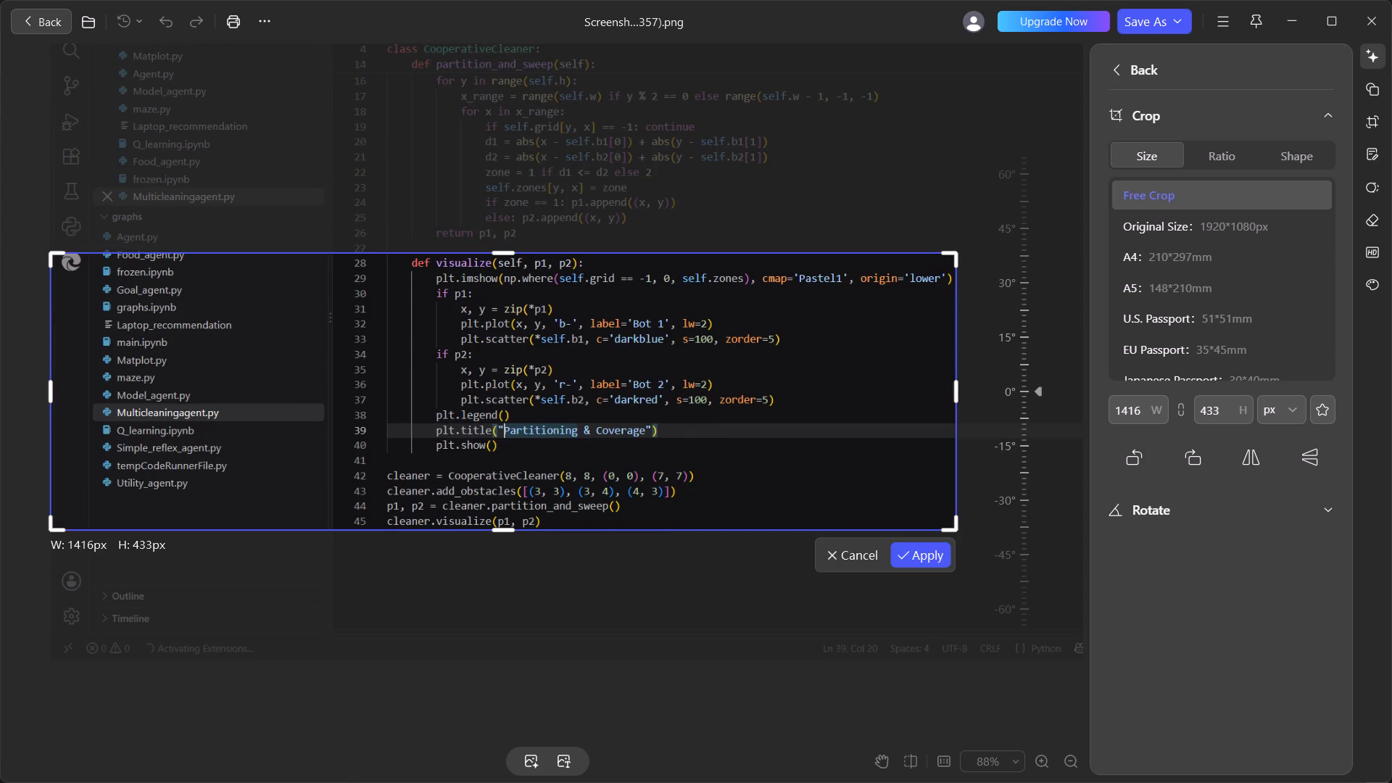
pyautogui.moveTo(49, 397); pyautogui.dragTo(333, 415)
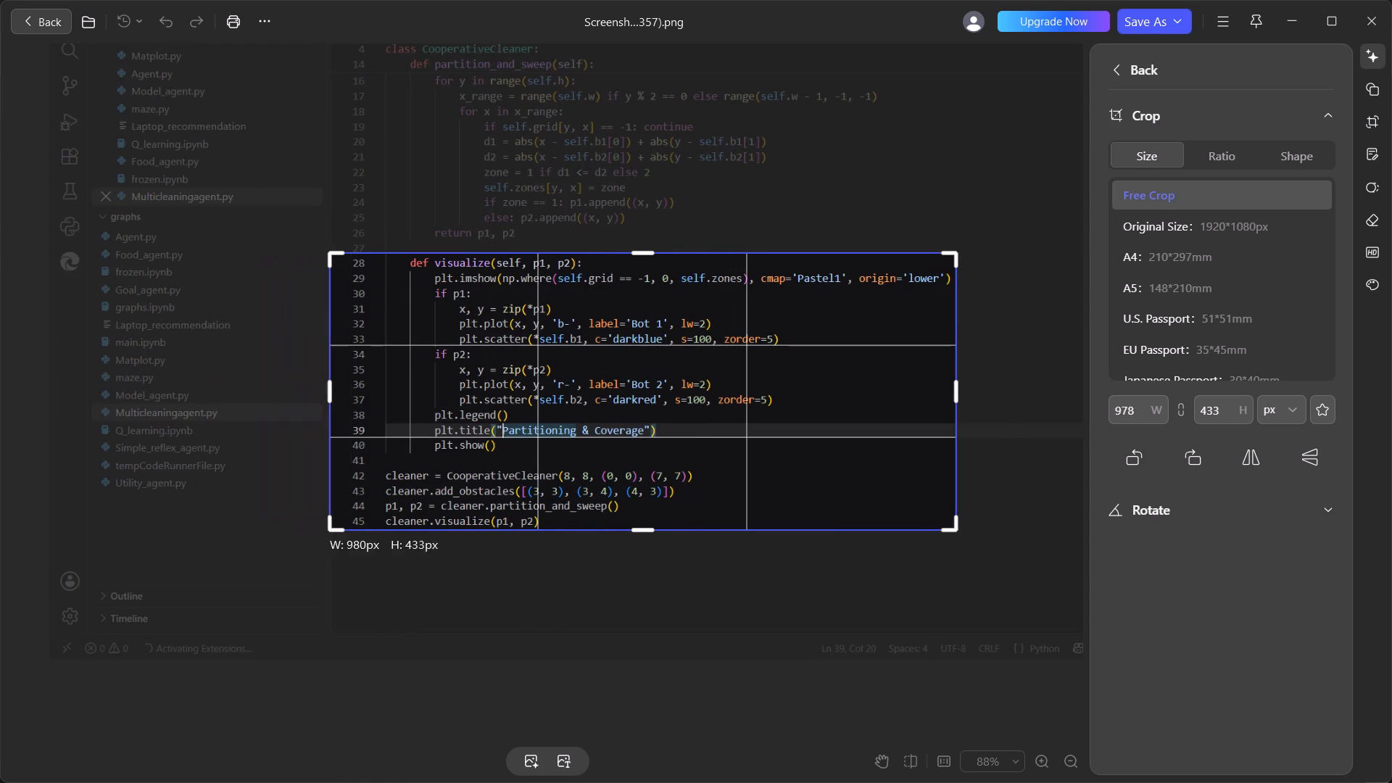
pyautogui.moveTo(333, 415); pyautogui.dragTo(343, 418)
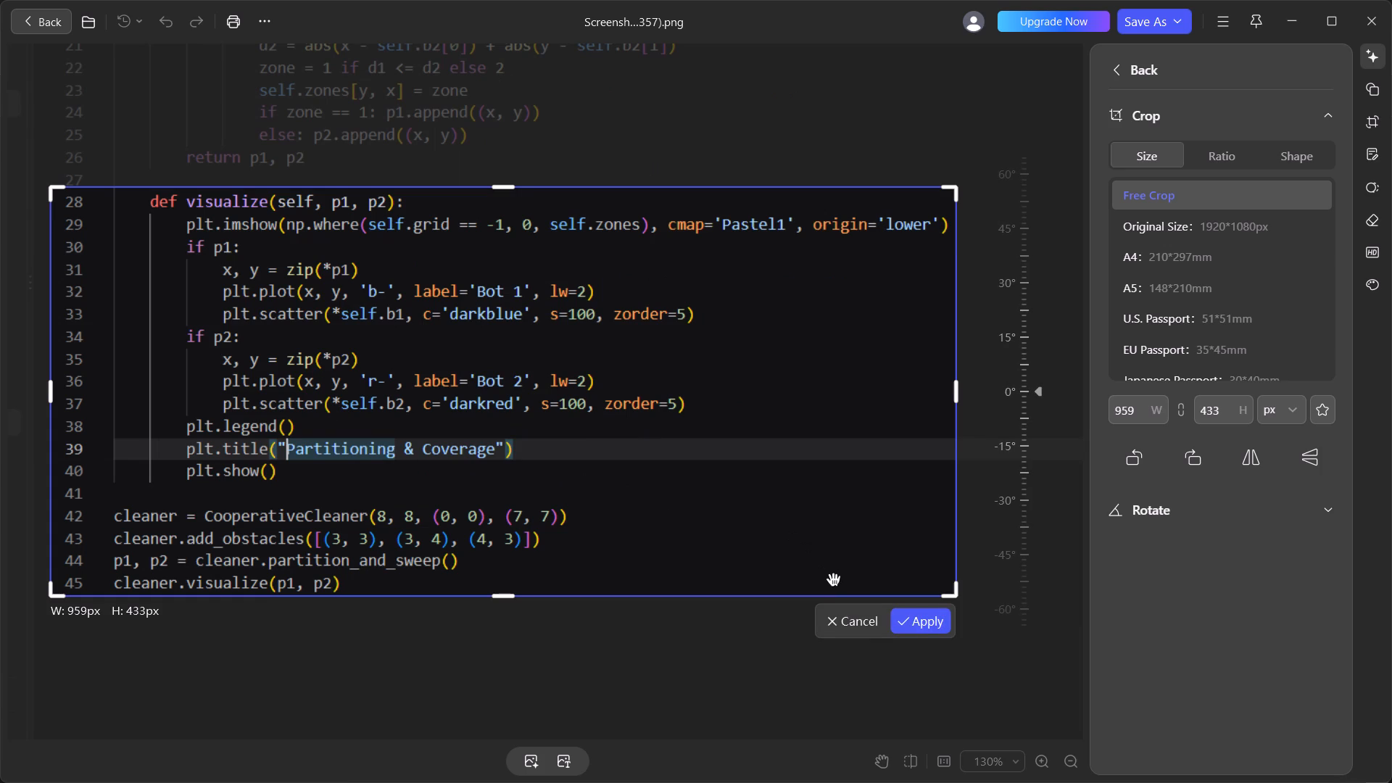
pyautogui.click(911, 618)
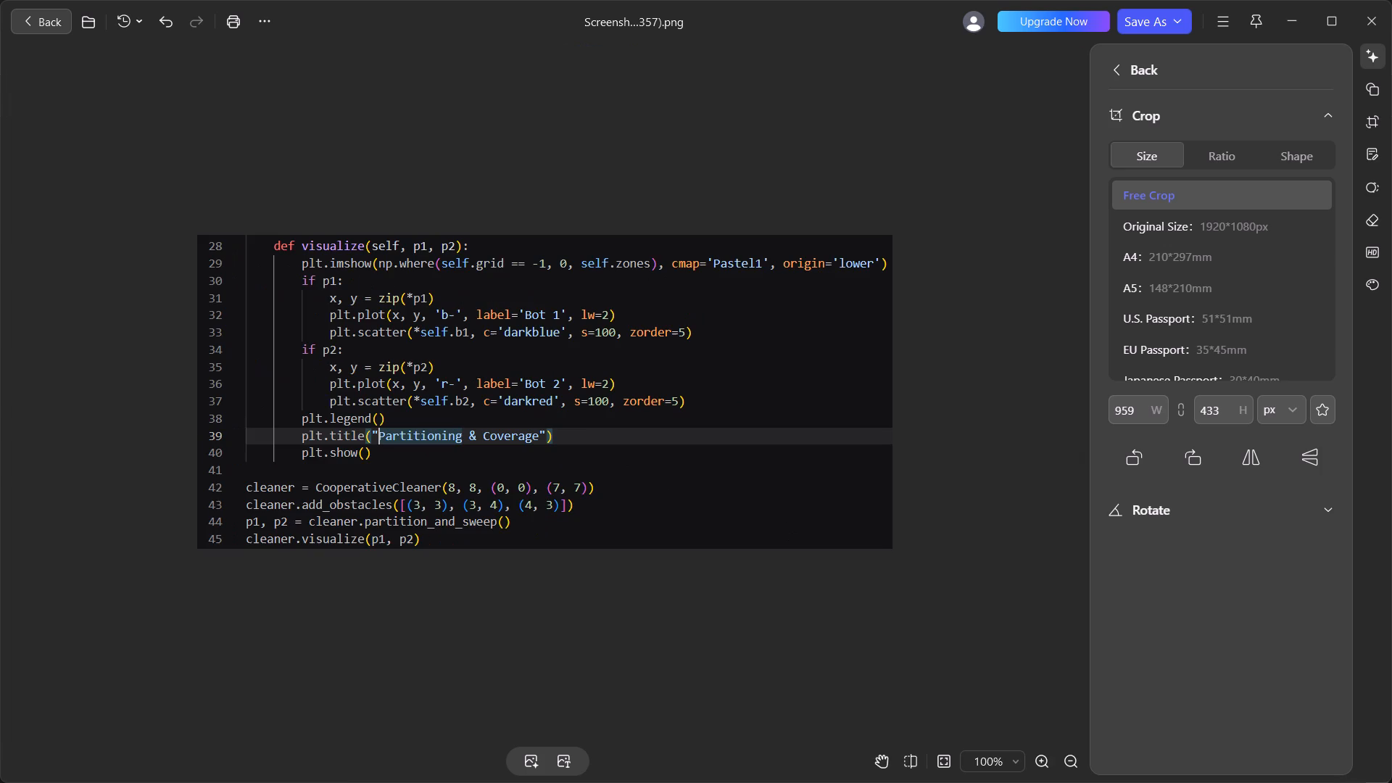
# Save the cropped Screenshot (357) over the original file.
pyautogui.click(1156, 16)
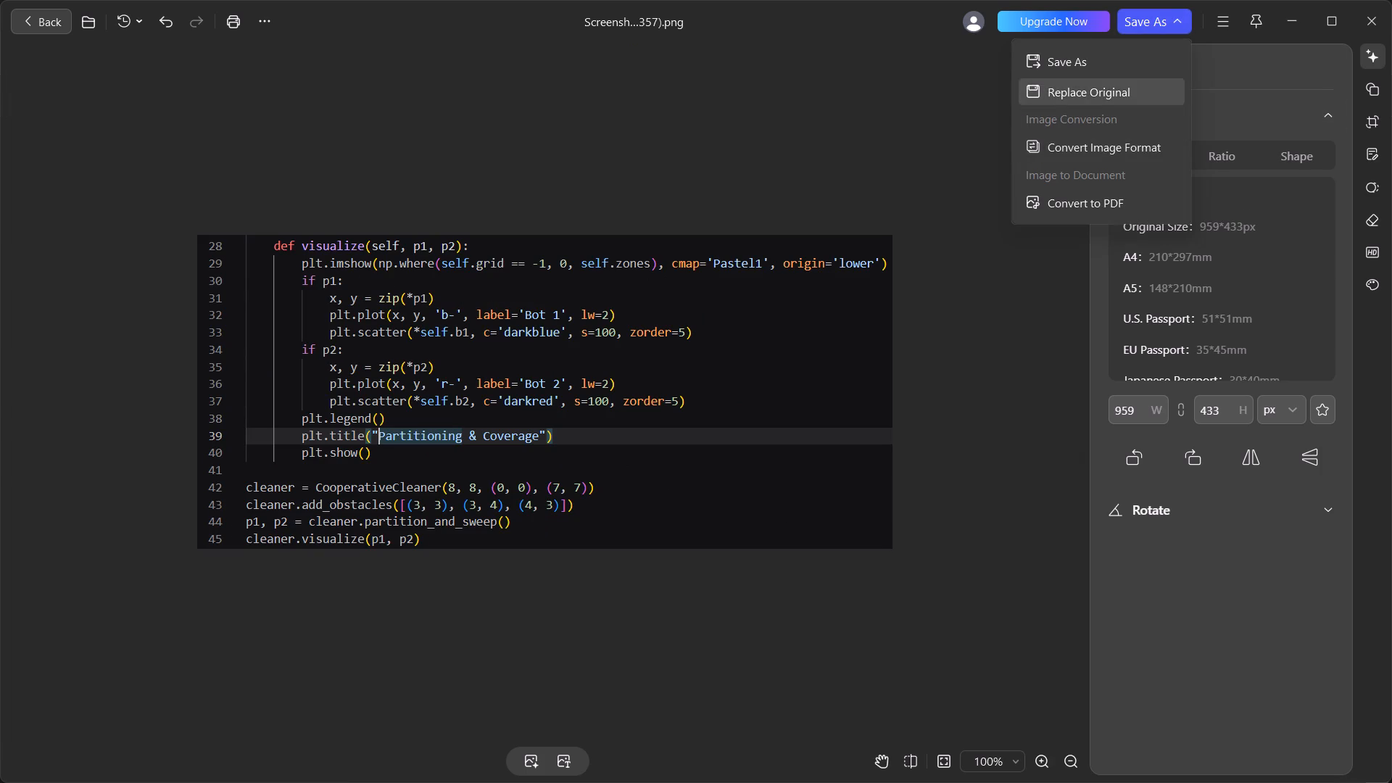
pyautogui.click(1106, 89)
pyautogui.click(958, 621)
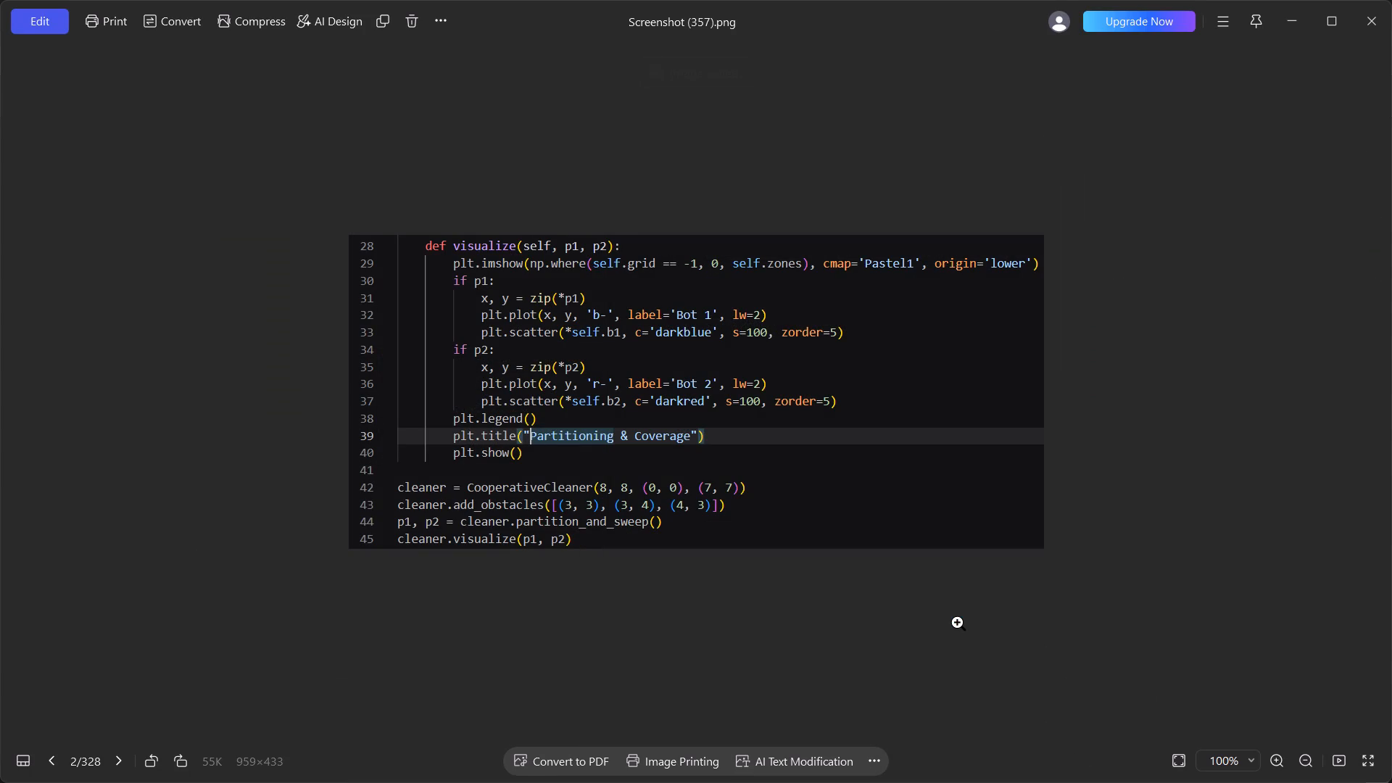
# Compare both code captures and crop Screenshot (356) tighter to code lines 1 to 26, about 884 × 651 px.
pyautogui.press('Right')
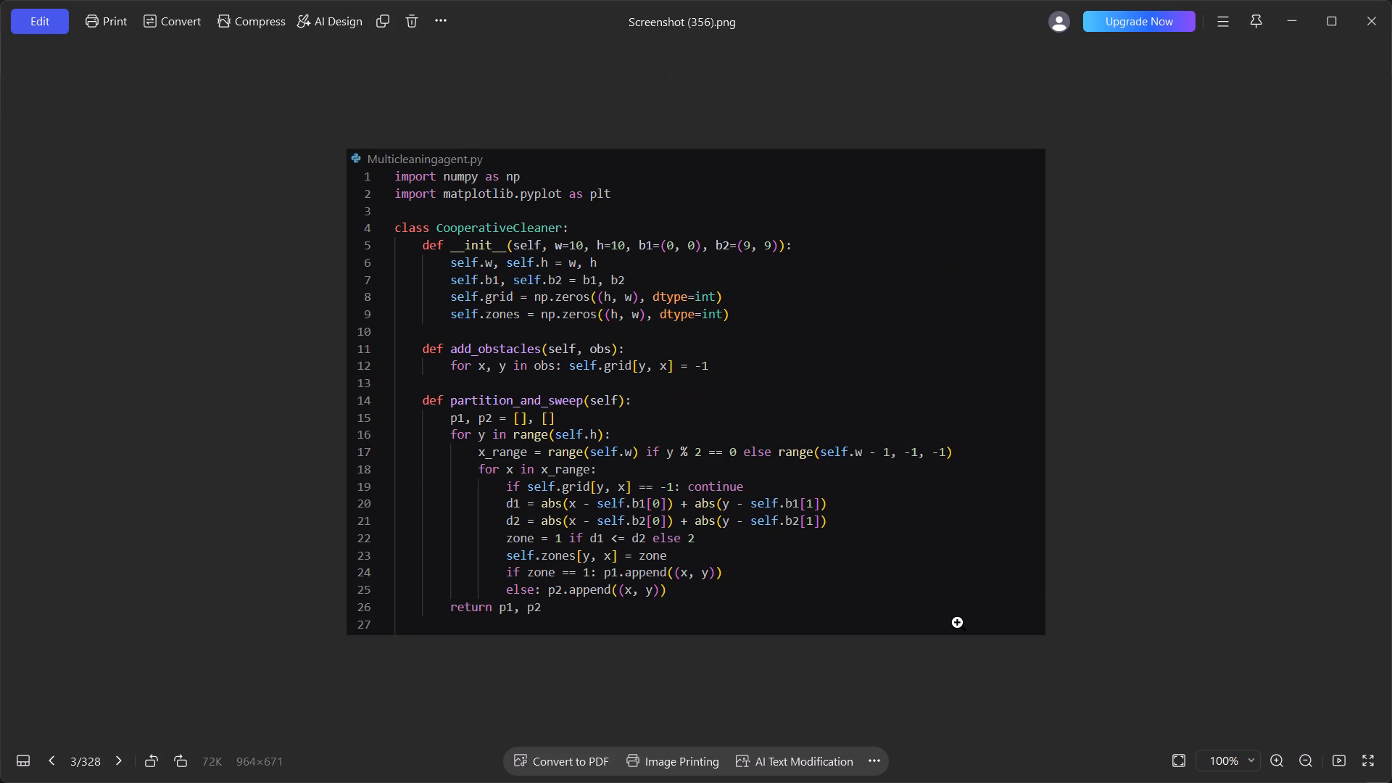
pyautogui.press('Left')
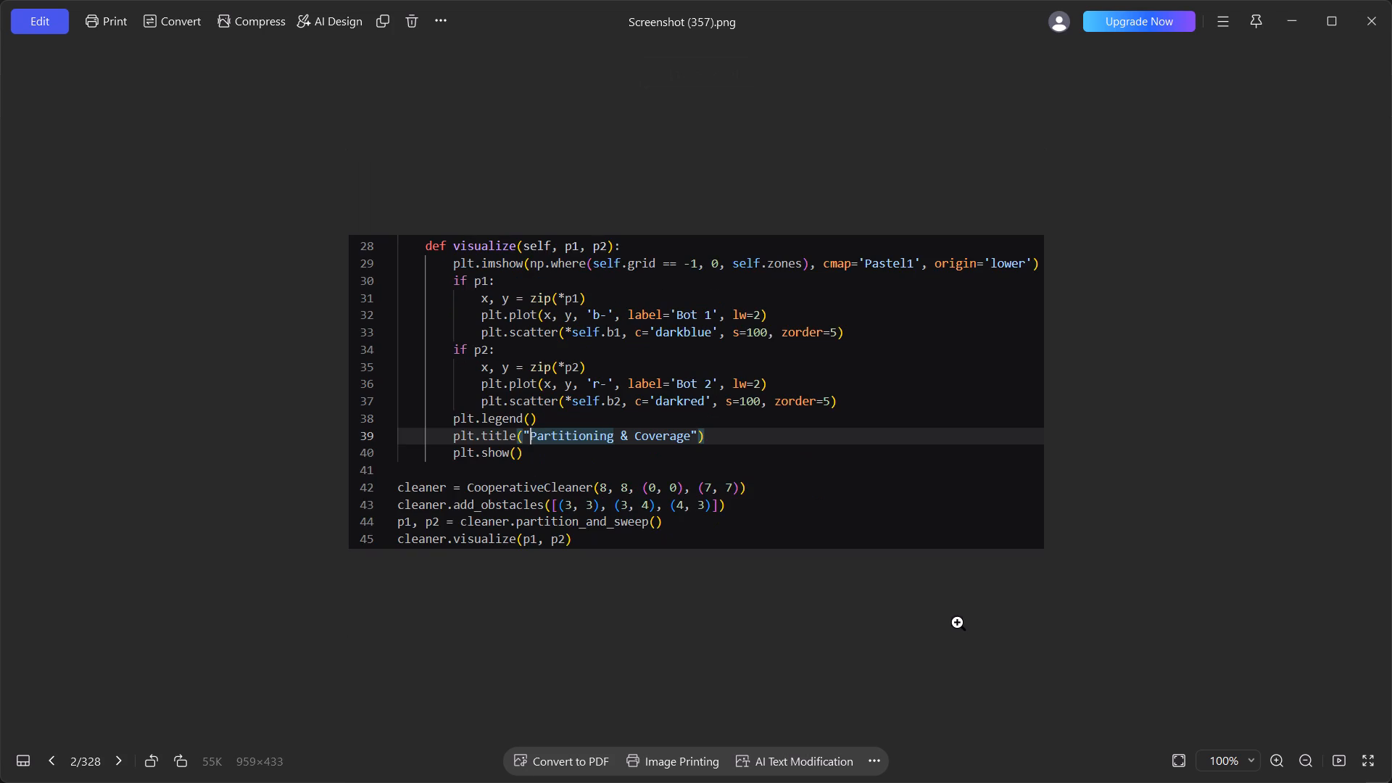
pyautogui.press('Right')
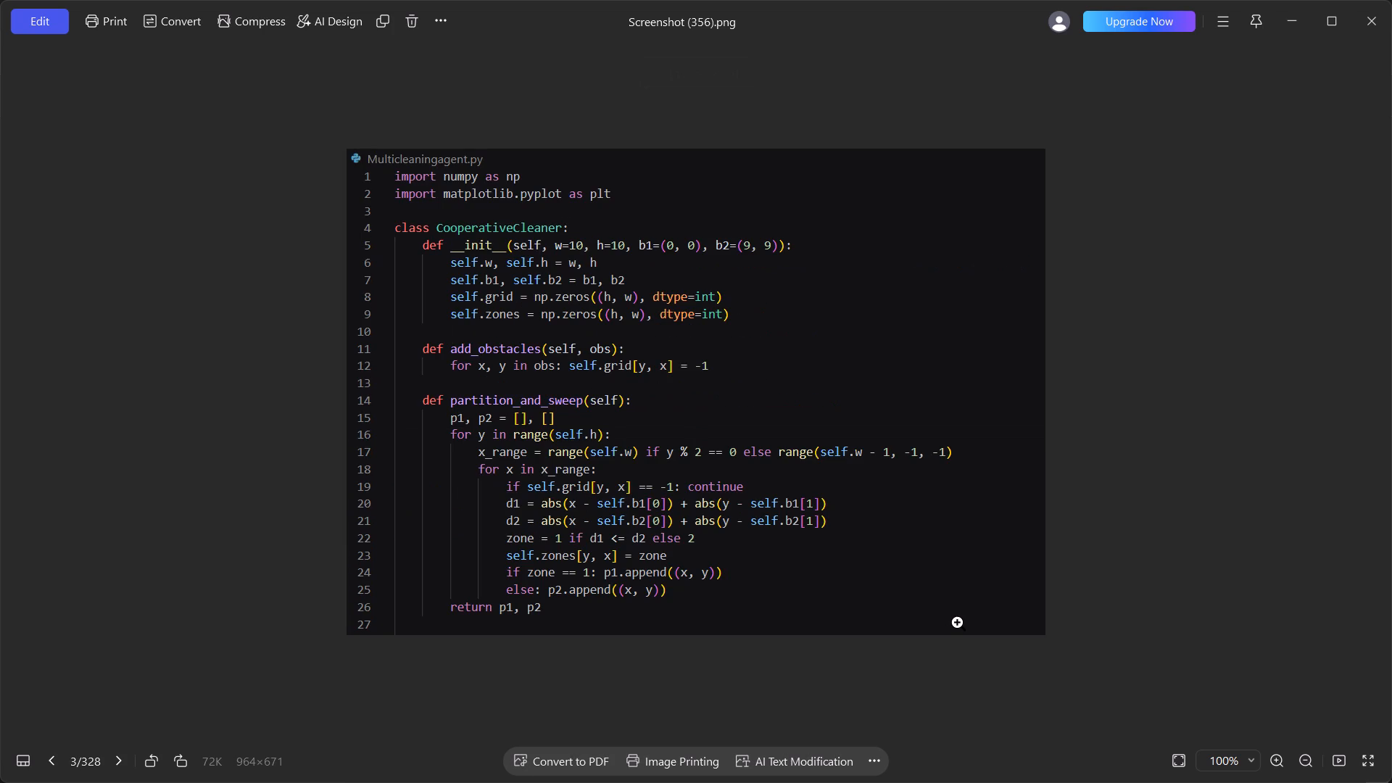
pyautogui.click(22, 9)
pyautogui.click(1116, 64)
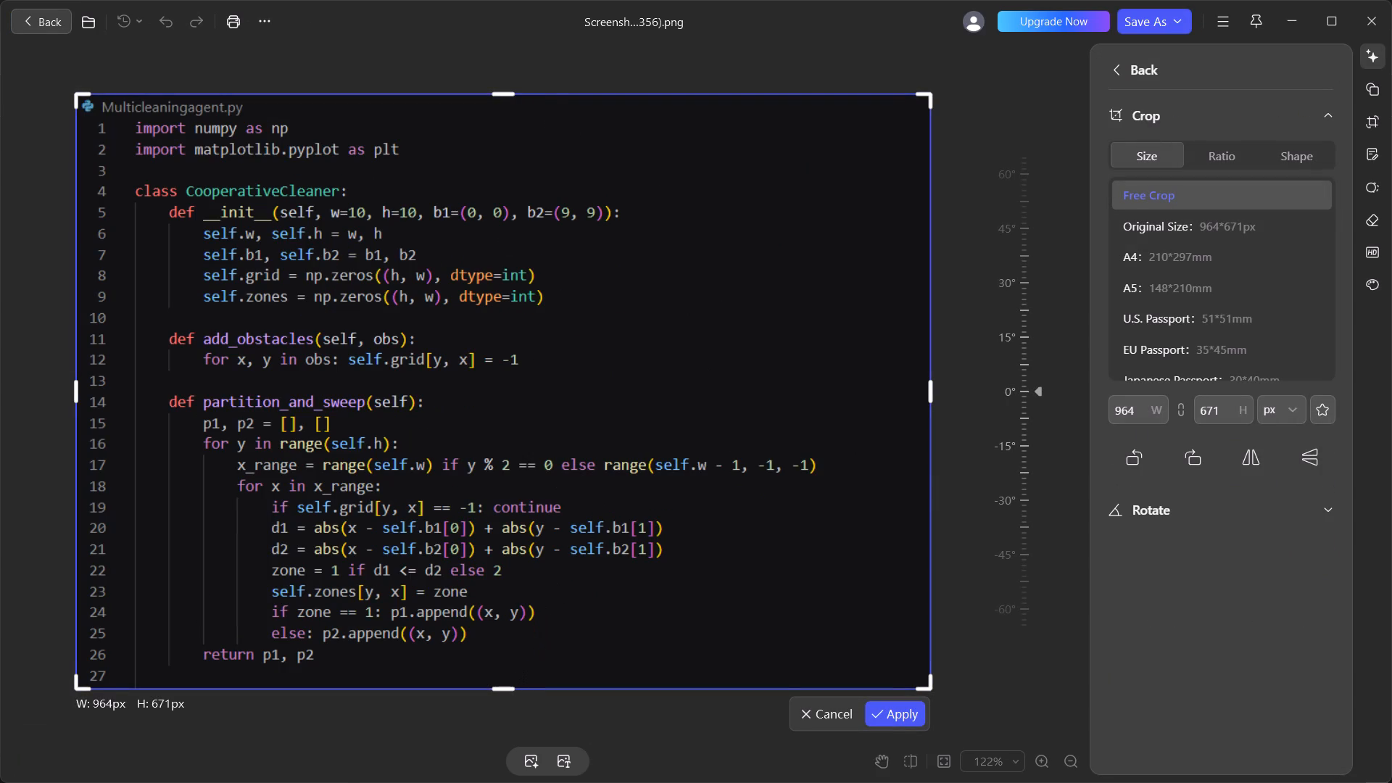
pyautogui.moveTo(505, 689); pyautogui.dragTo(498, 671)
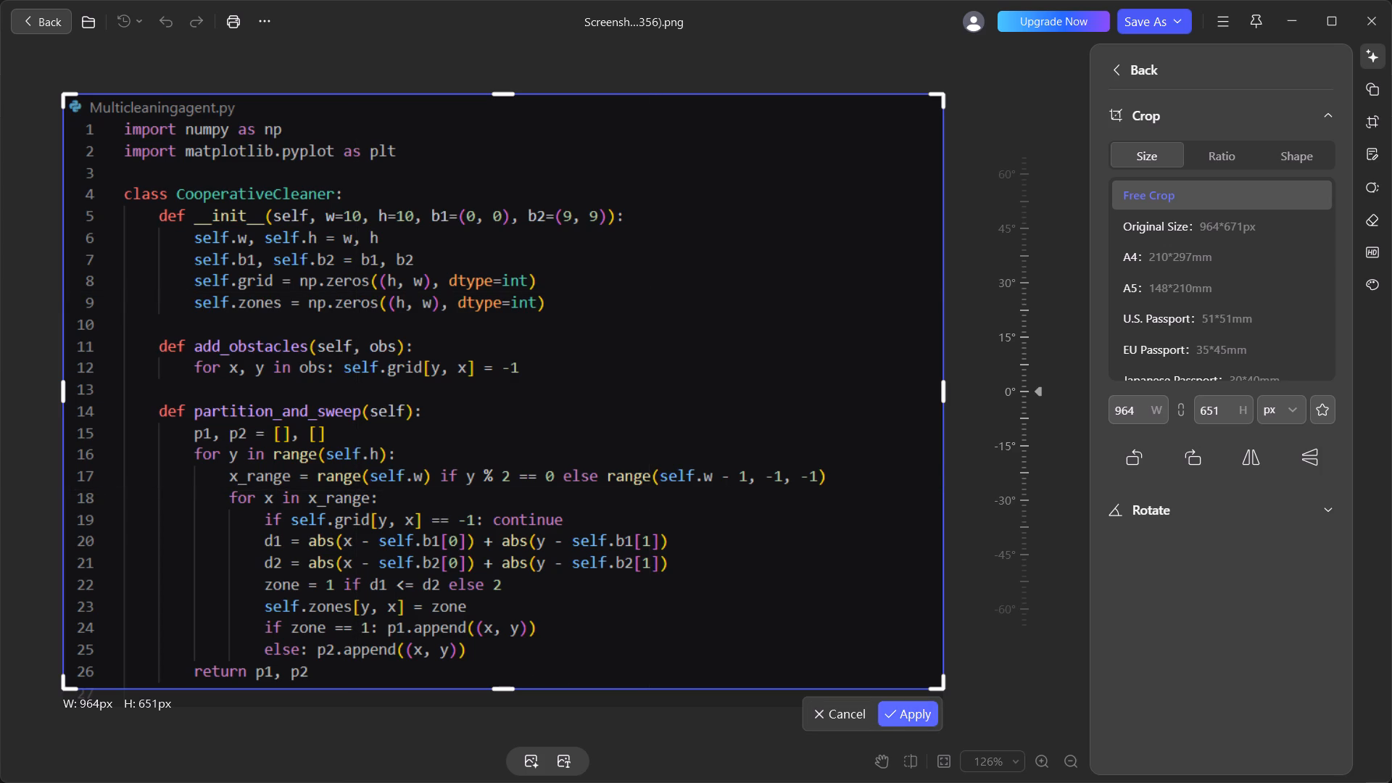
pyautogui.moveTo(941, 394); pyautogui.dragTo(870, 418)
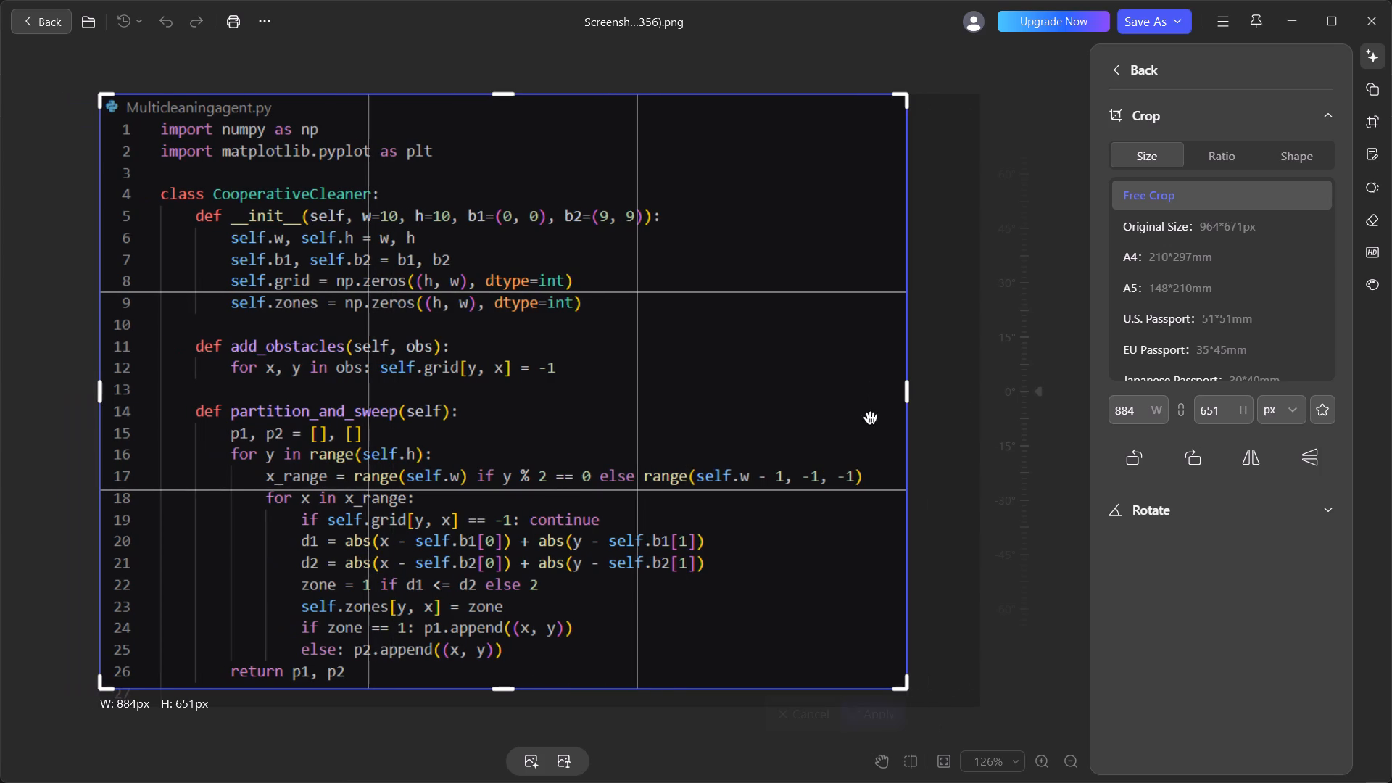
pyautogui.click(882, 714)
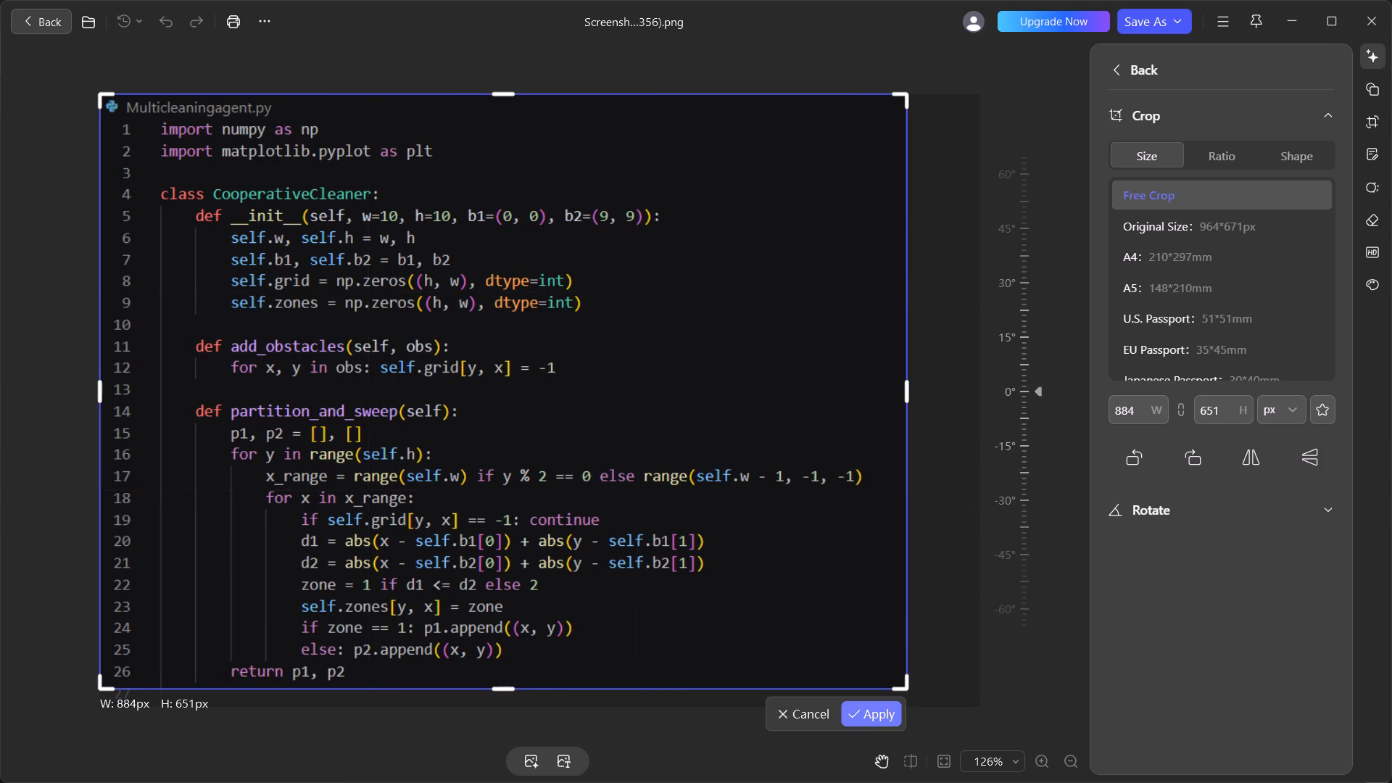
# Save the cropped Screenshot (356) over the original PNG in Normal quality, uncompressed.
pyautogui.click(1130, 21)
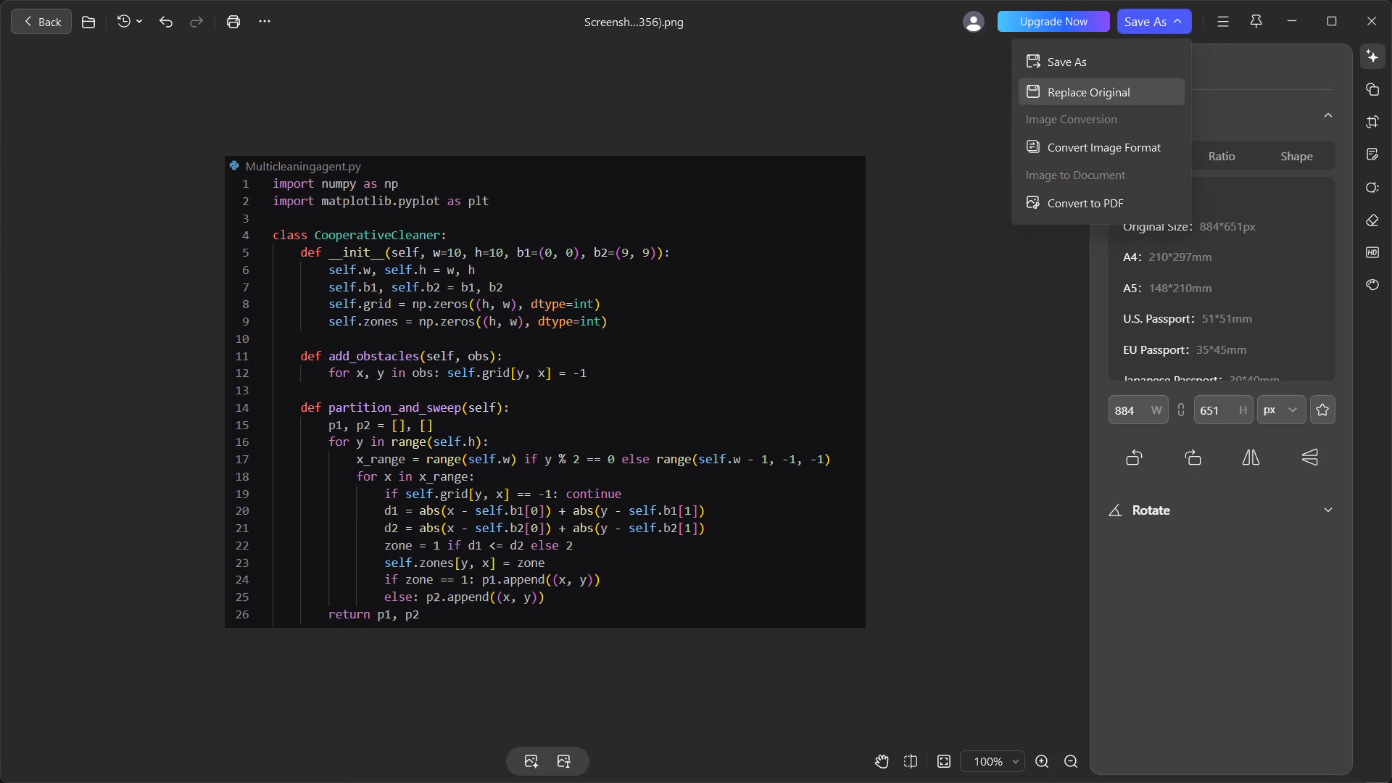
pyautogui.click(1103, 91)
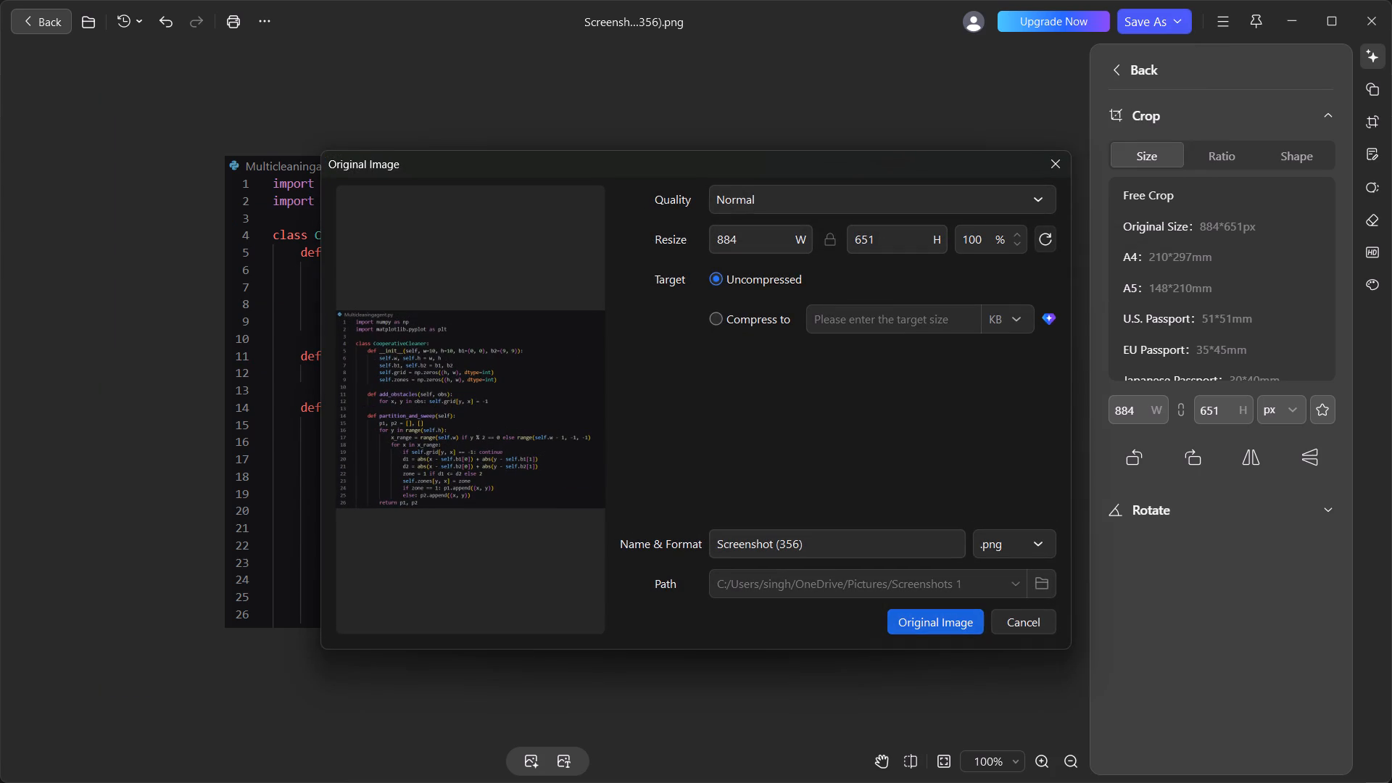
pyautogui.click(949, 618)
# Open Screenshot (358) for cropping and trim the top and right edges to the Figure 1 plot window, about 1033 × 855 px.
pyautogui.press('Right')
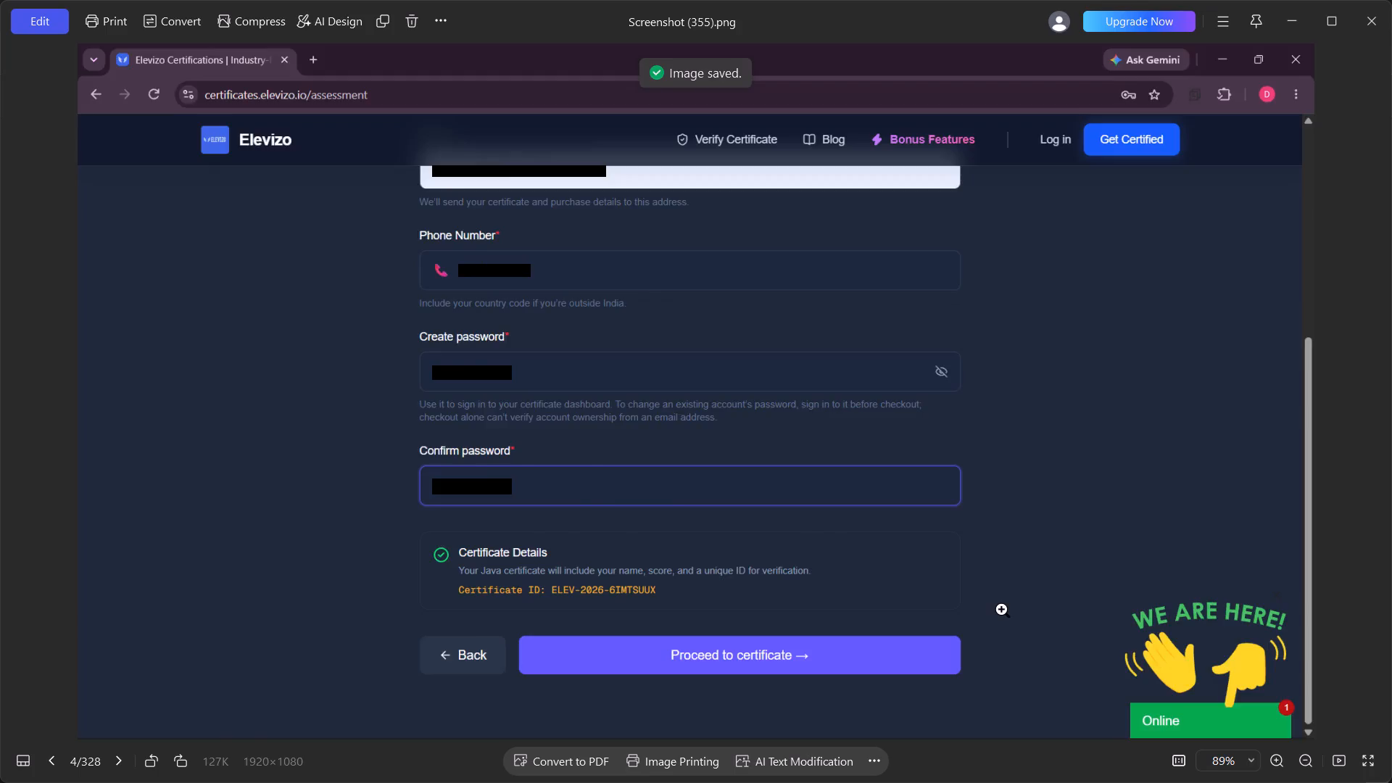
pyautogui.press('Left')
pyautogui.press('Left')
pyautogui.press('Left')
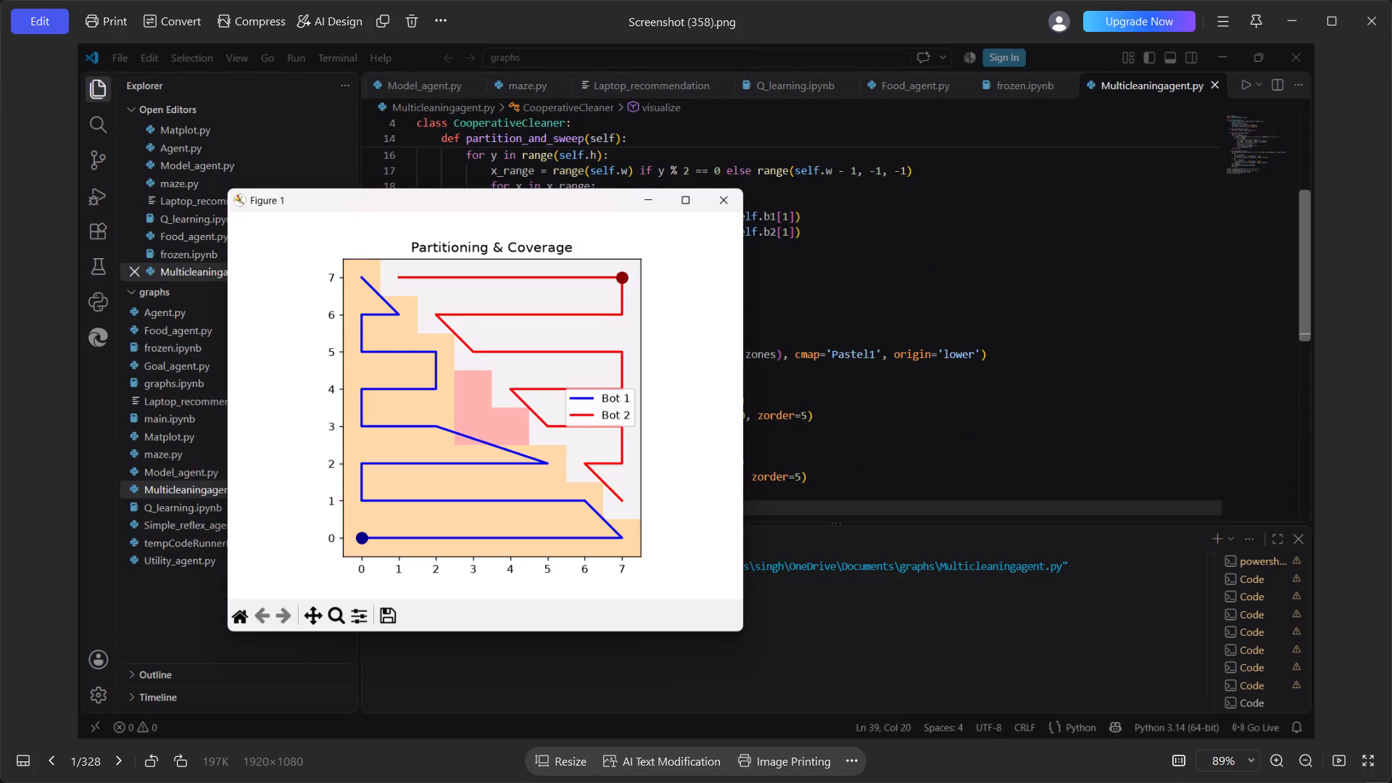
pyautogui.click(28, 24)
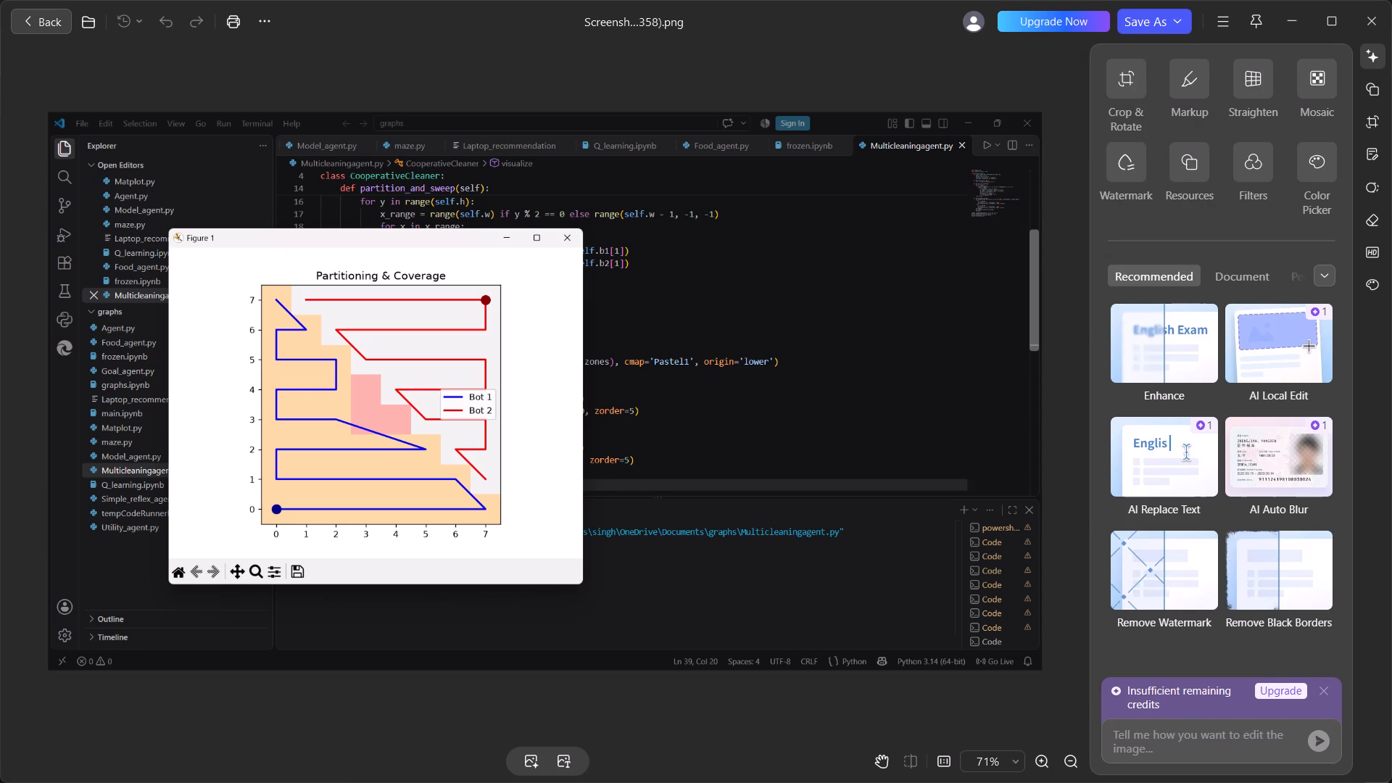
pyautogui.click(1132, 84)
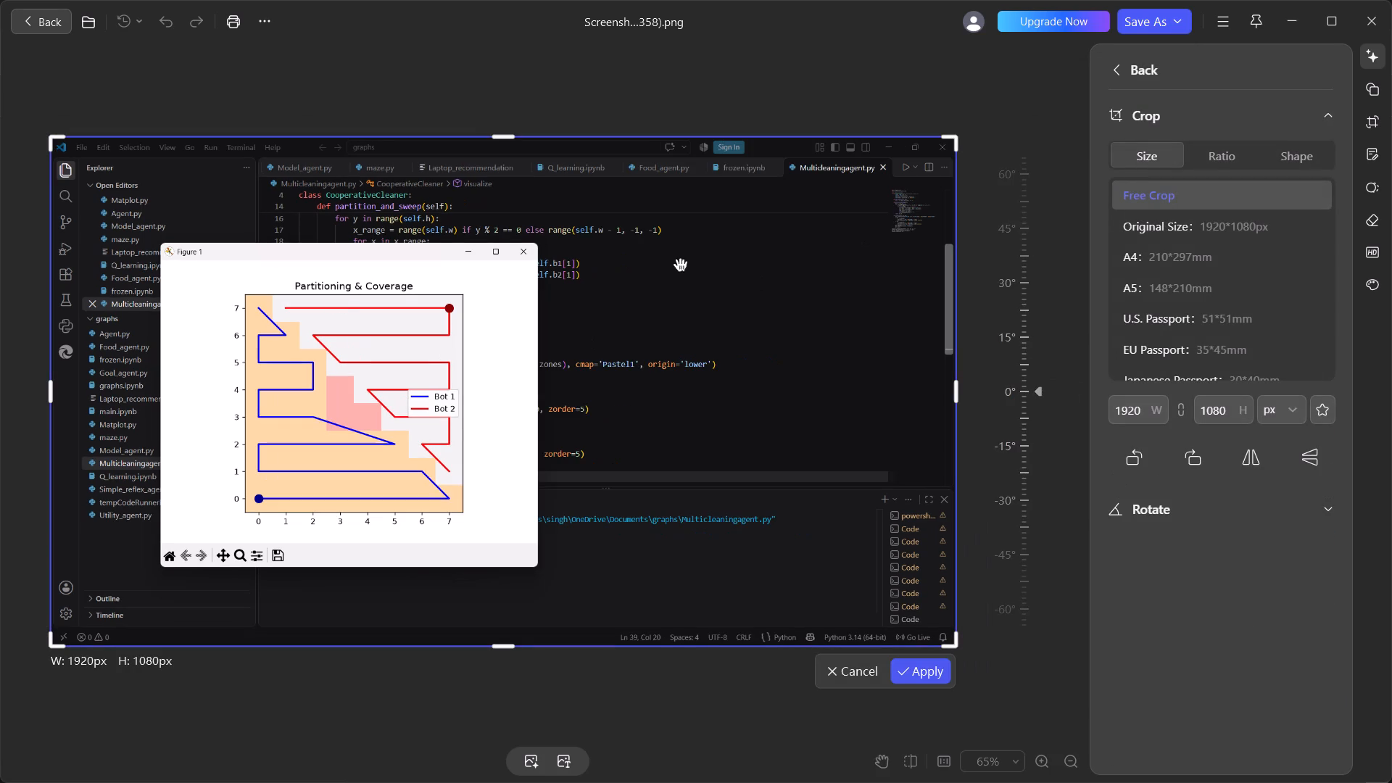
pyautogui.moveTo(498, 138); pyautogui.dragTo(486, 186)
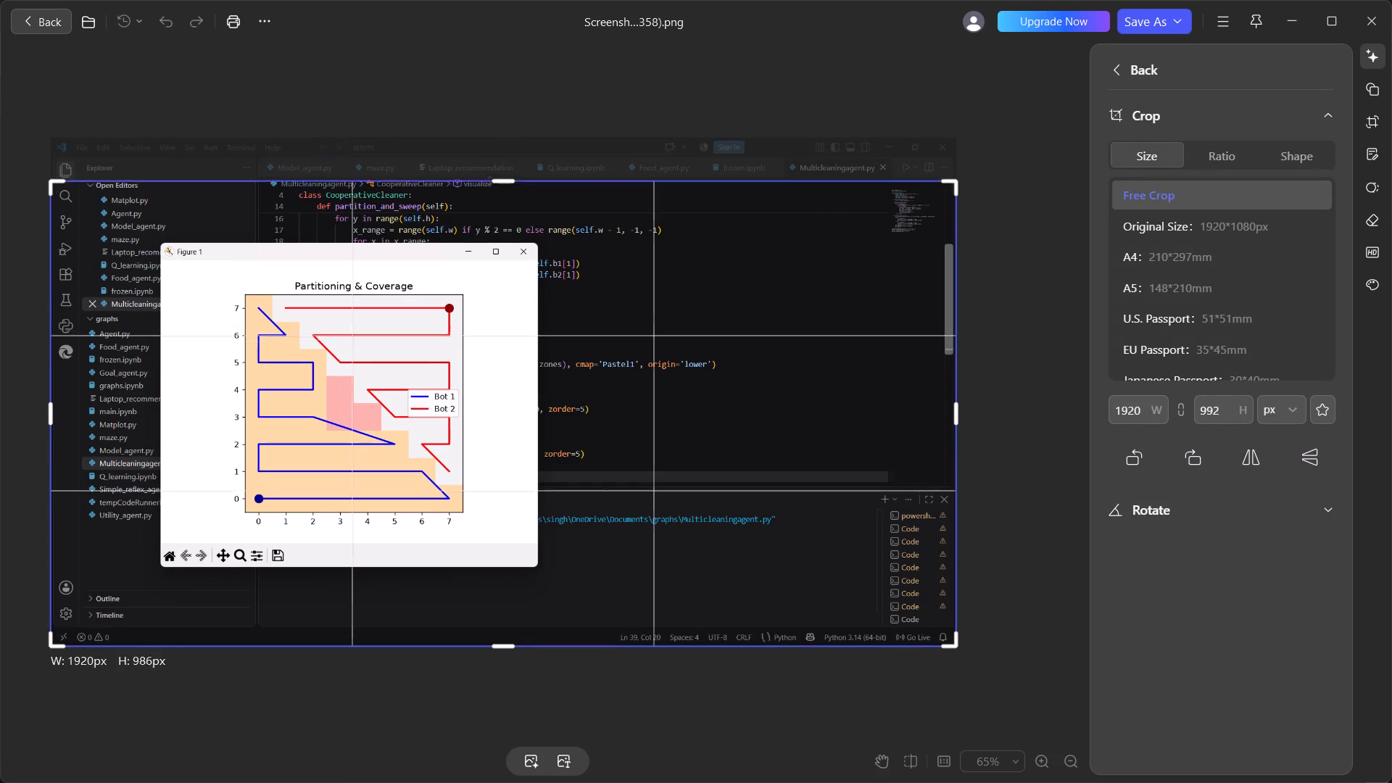
pyautogui.moveTo(486, 186); pyautogui.dragTo(478, 243)
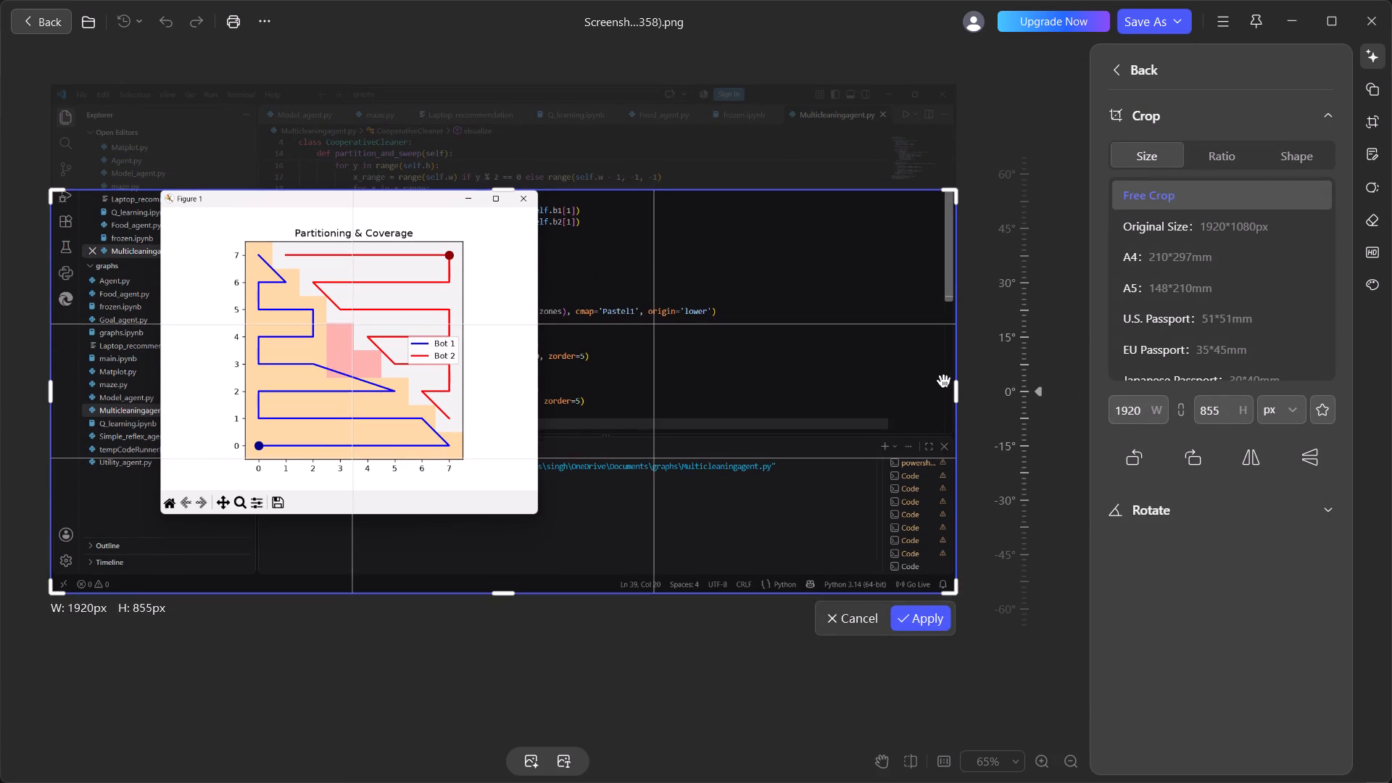
pyautogui.moveTo(961, 389); pyautogui.dragTo(931, 395)
pyautogui.moveTo(953, 396); pyautogui.dragTo(713, 398)
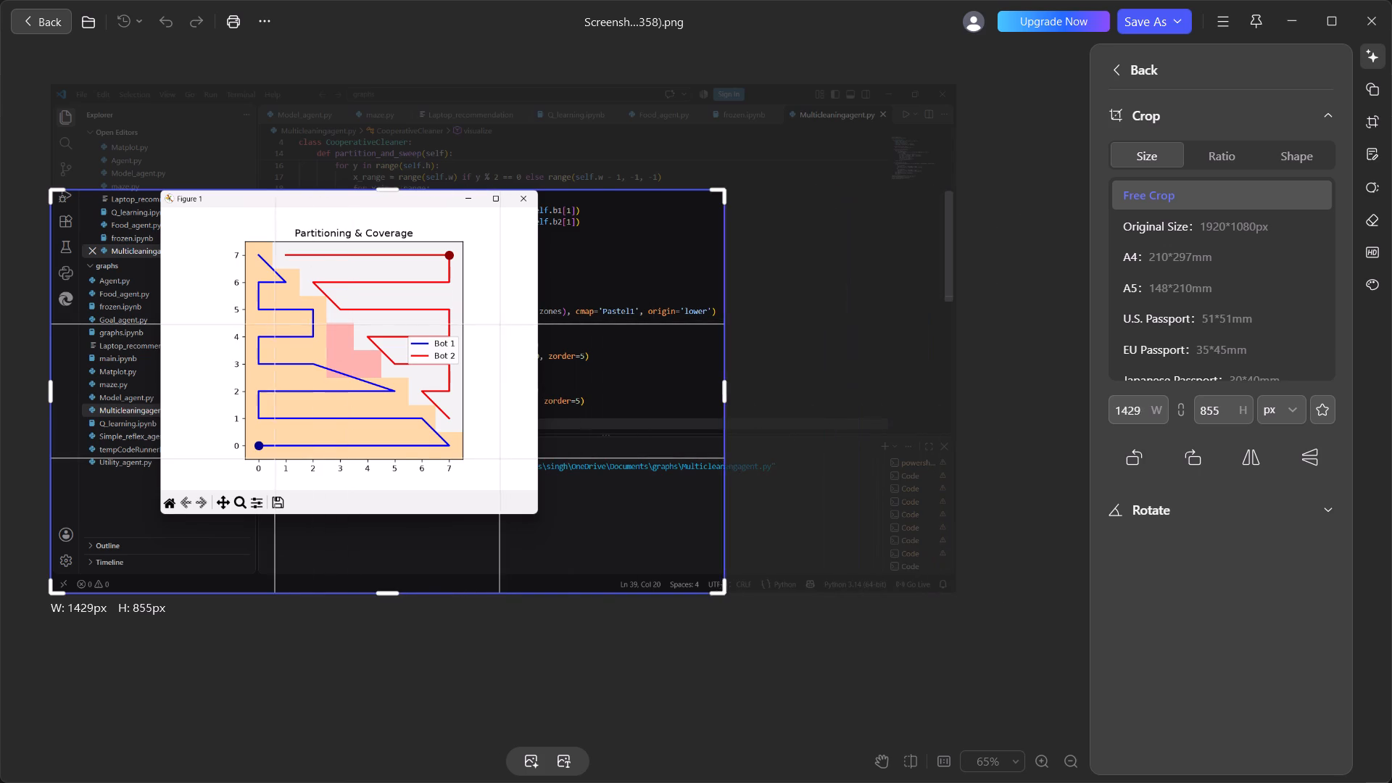
pyautogui.moveTo(713, 398); pyautogui.dragTo(538, 413)
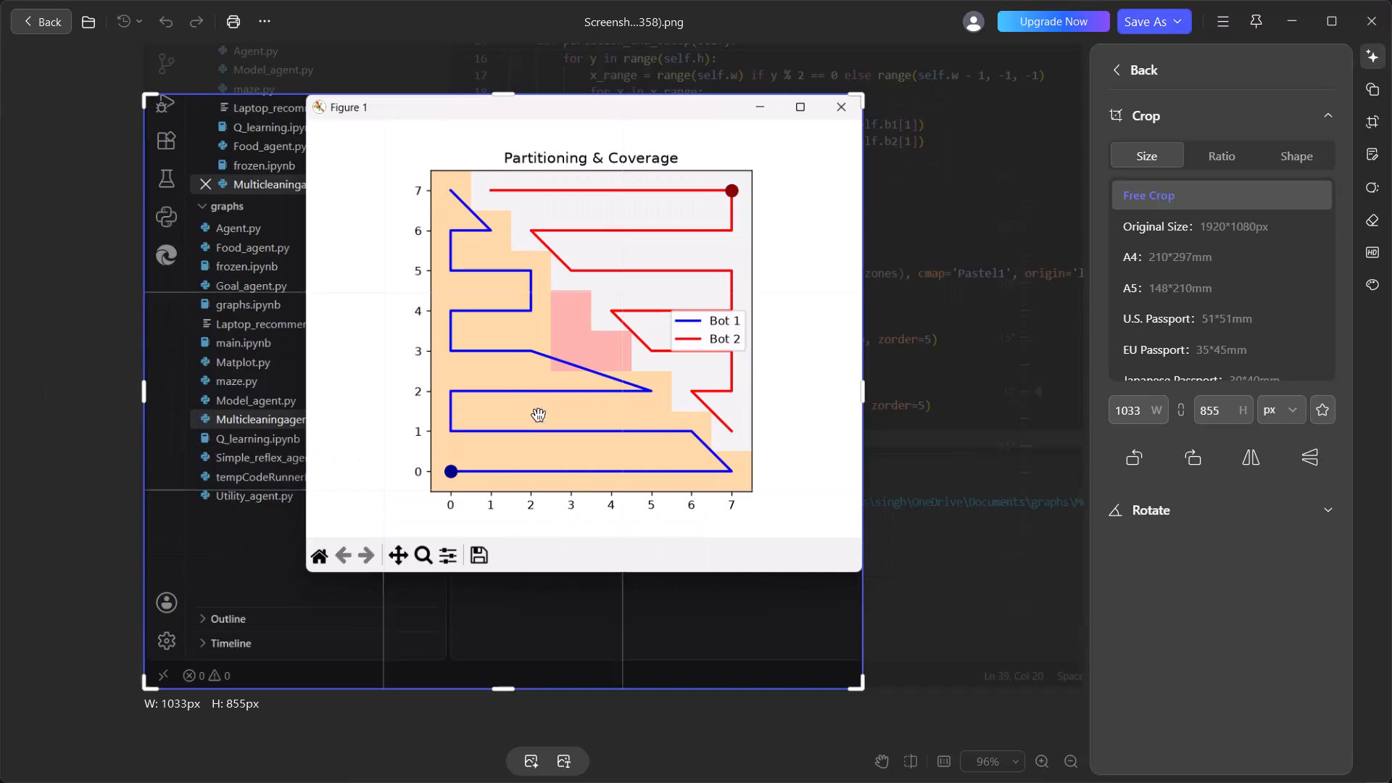
# Trim the bottom and left crop edges to the Figure 1 plot window, about 803 × 683 px, and apply the crop.
pyautogui.moveTo(509, 687); pyautogui.dragTo(515, 624)
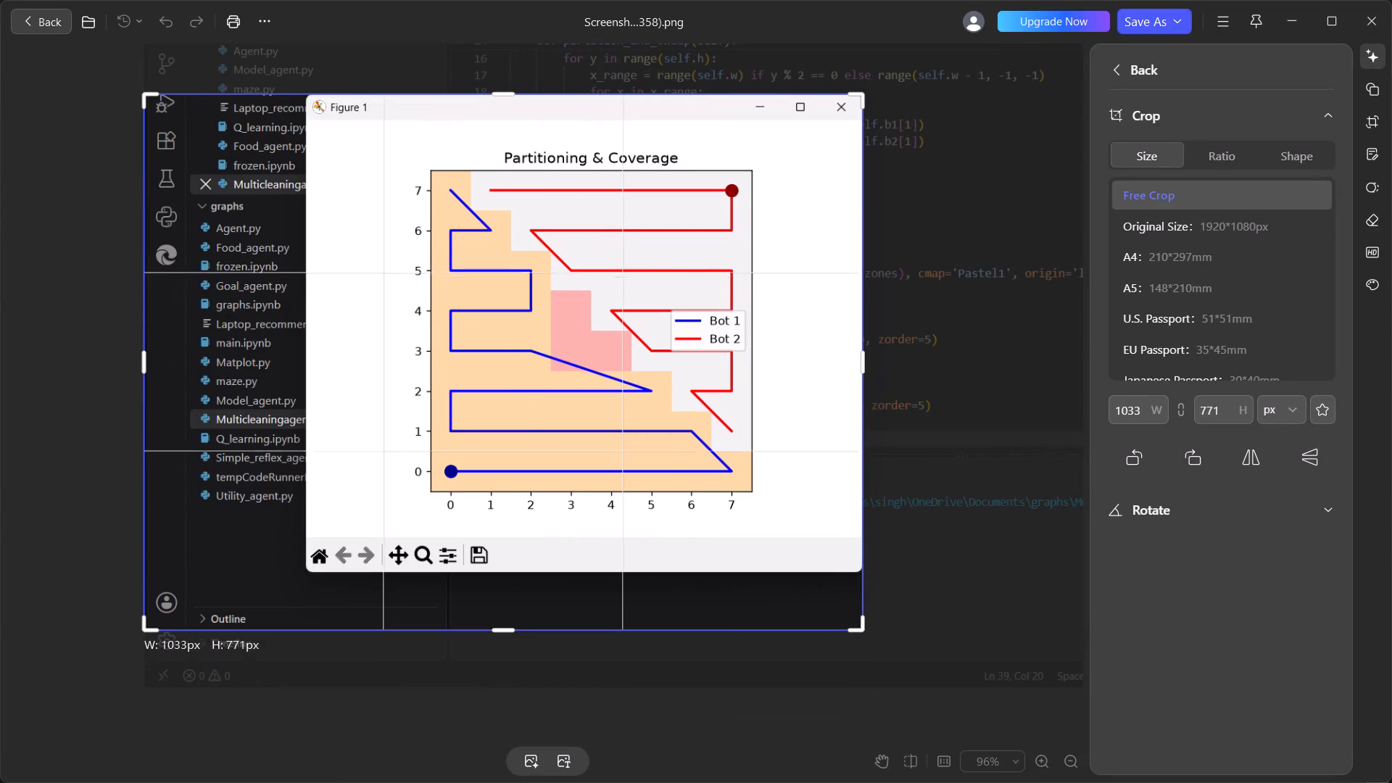
pyautogui.moveTo(515, 624); pyautogui.dragTo(538, 573)
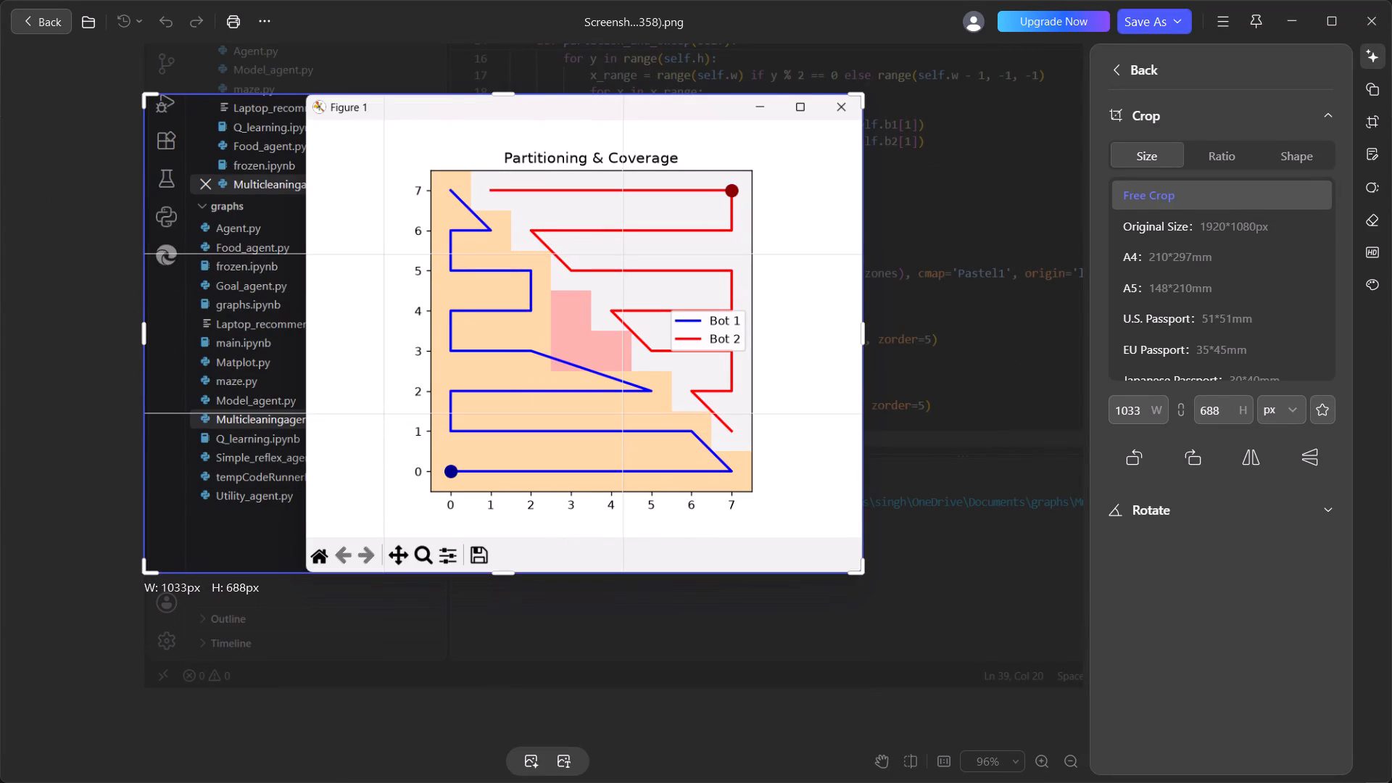
pyautogui.moveTo(538, 573); pyautogui.dragTo(538, 569)
pyautogui.moveTo(49, 391); pyautogui.dragTo(69, 398)
pyautogui.moveTo(53, 399); pyautogui.dragTo(113, 387)
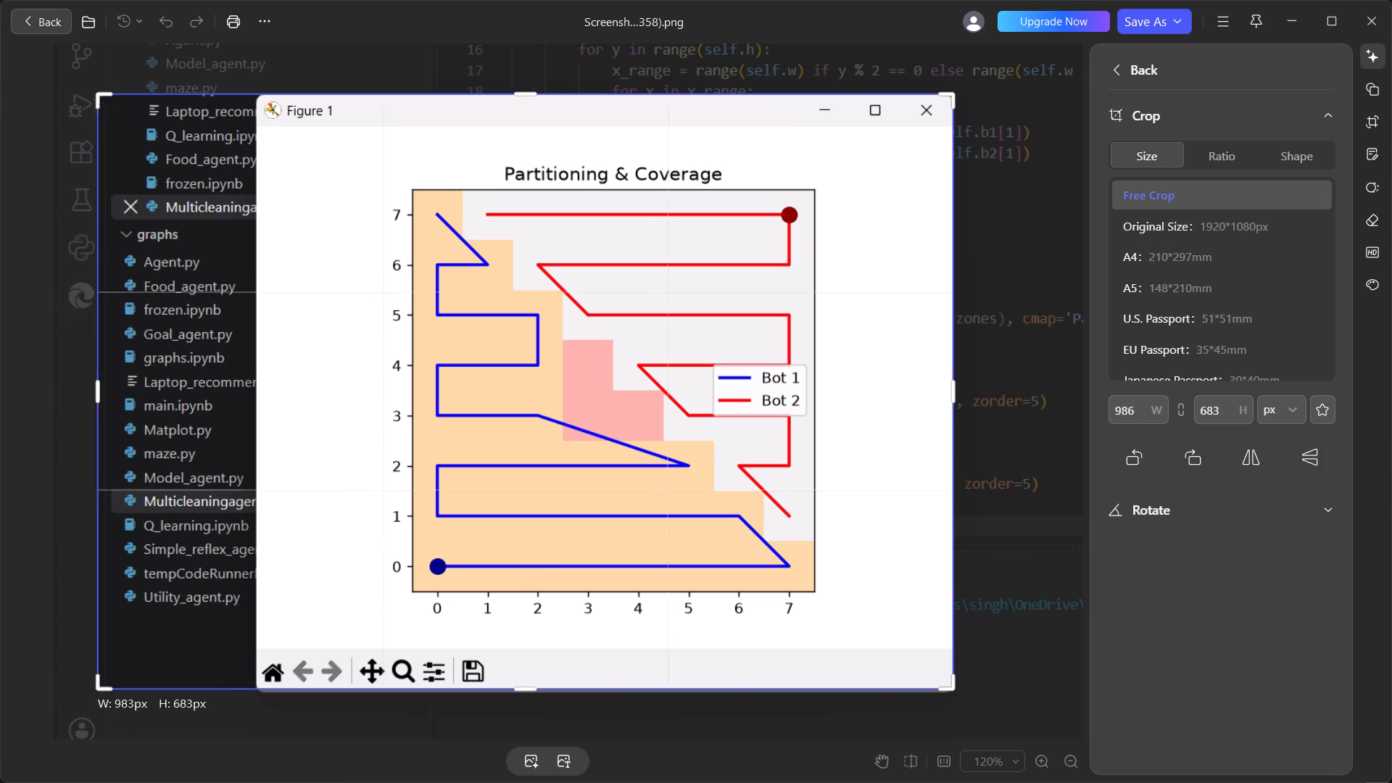
pyautogui.moveTo(113, 387); pyautogui.dragTo(264, 405)
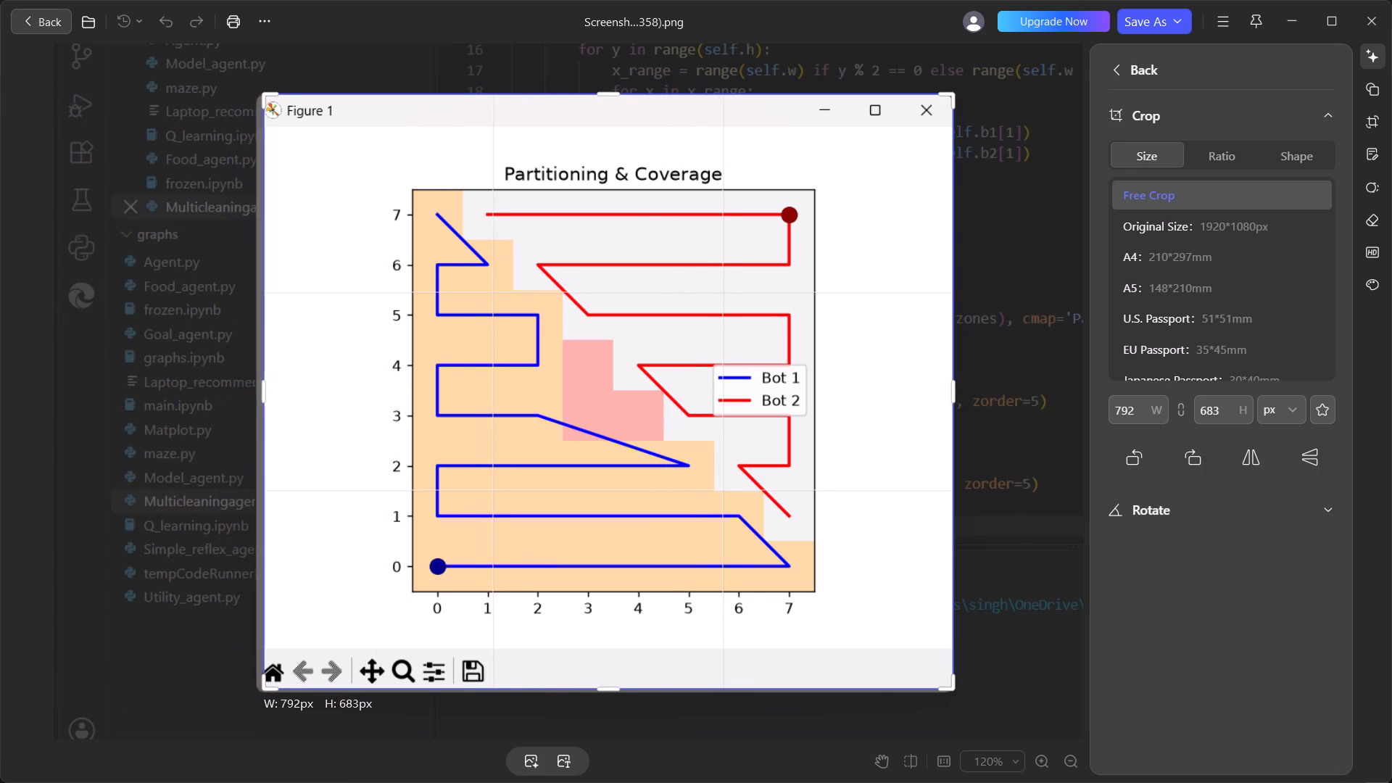
pyautogui.moveTo(264, 405); pyautogui.dragTo(254, 406)
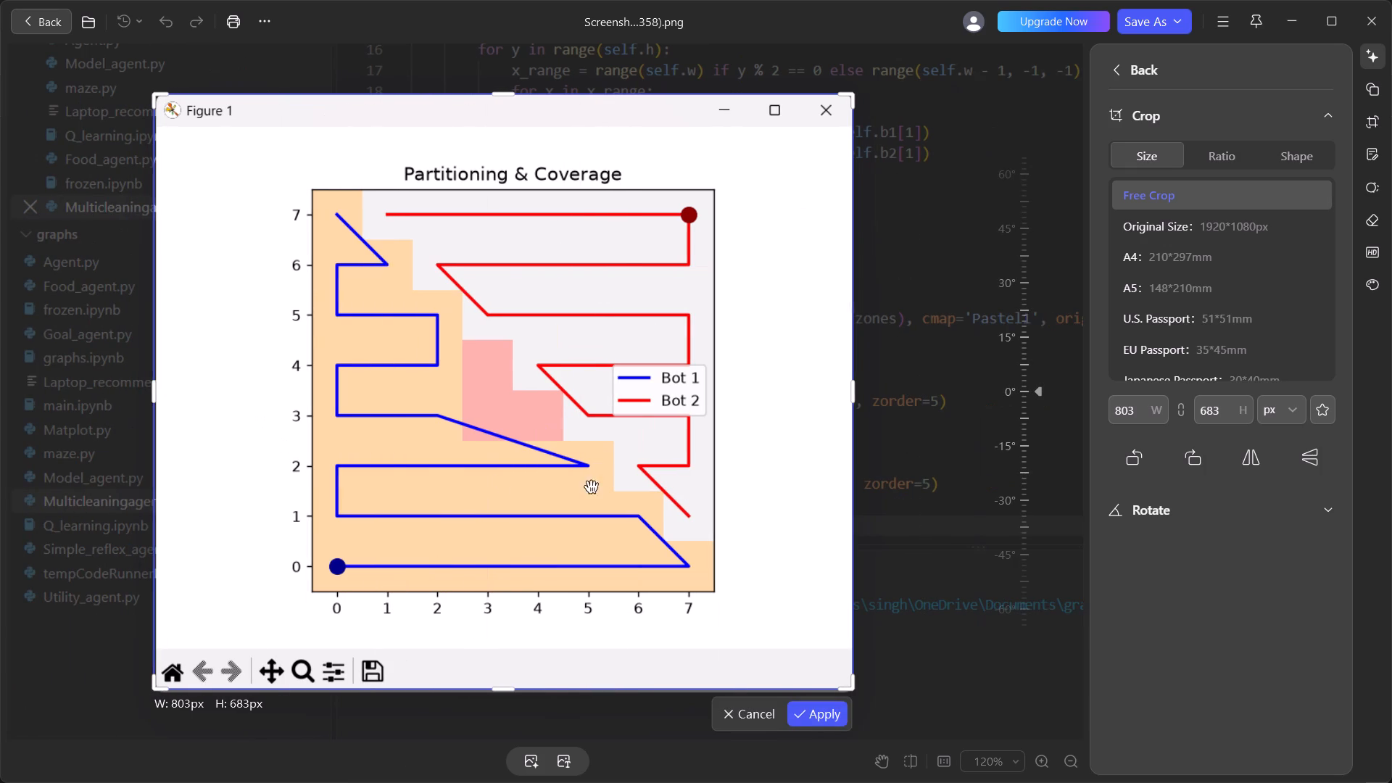
pyautogui.click(803, 712)
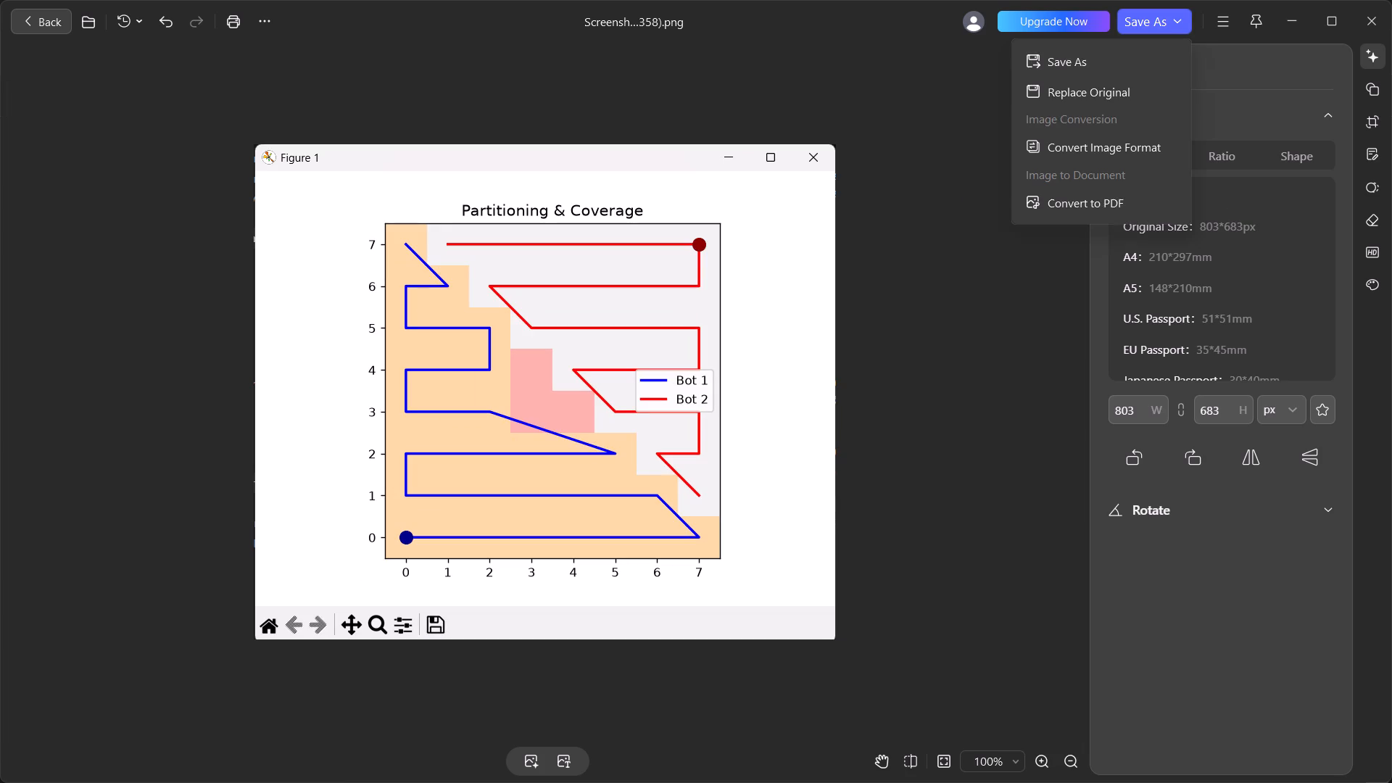
# Save the cropped Screenshot (358) over the original file and close the image viewer.
pyautogui.click(1153, 23)
pyautogui.click(1119, 87)
pyautogui.click(908, 620)
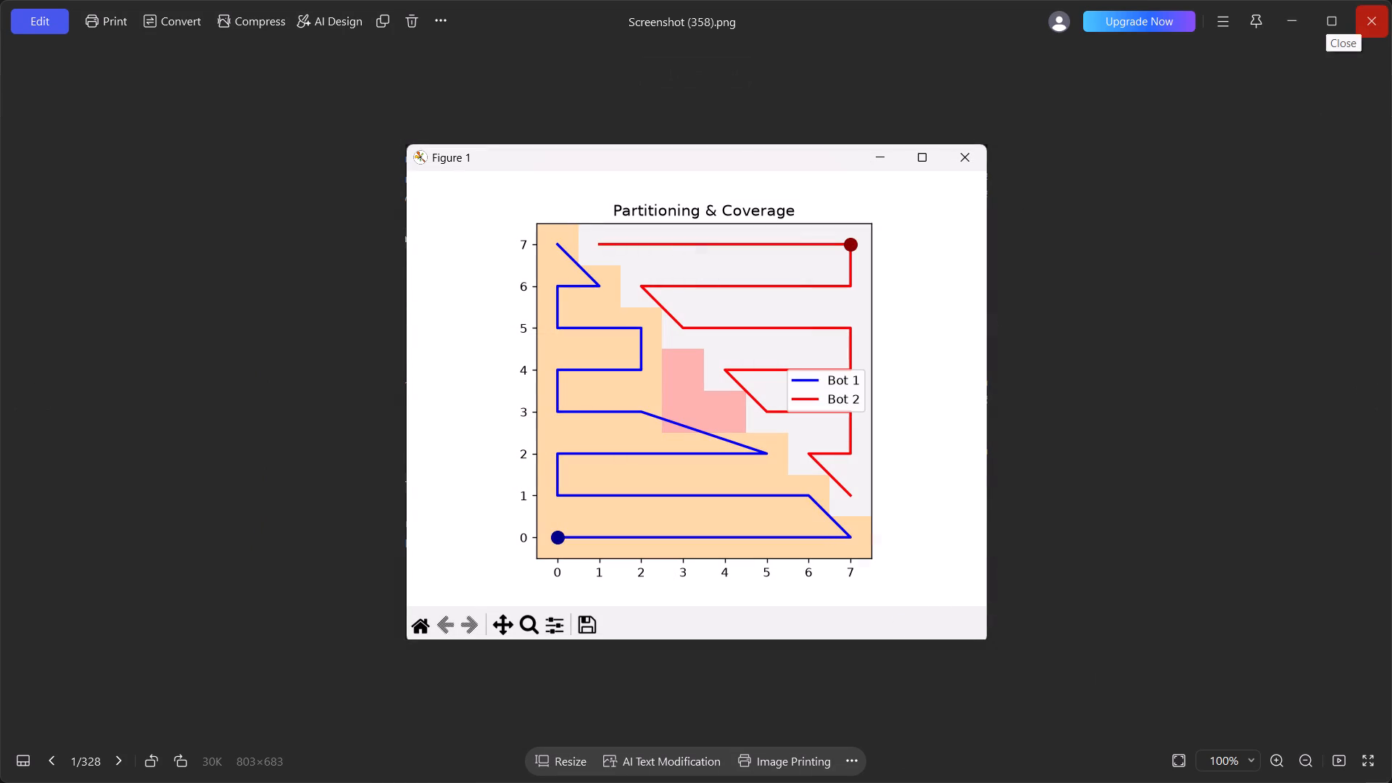
pyautogui.click(1363, 22)
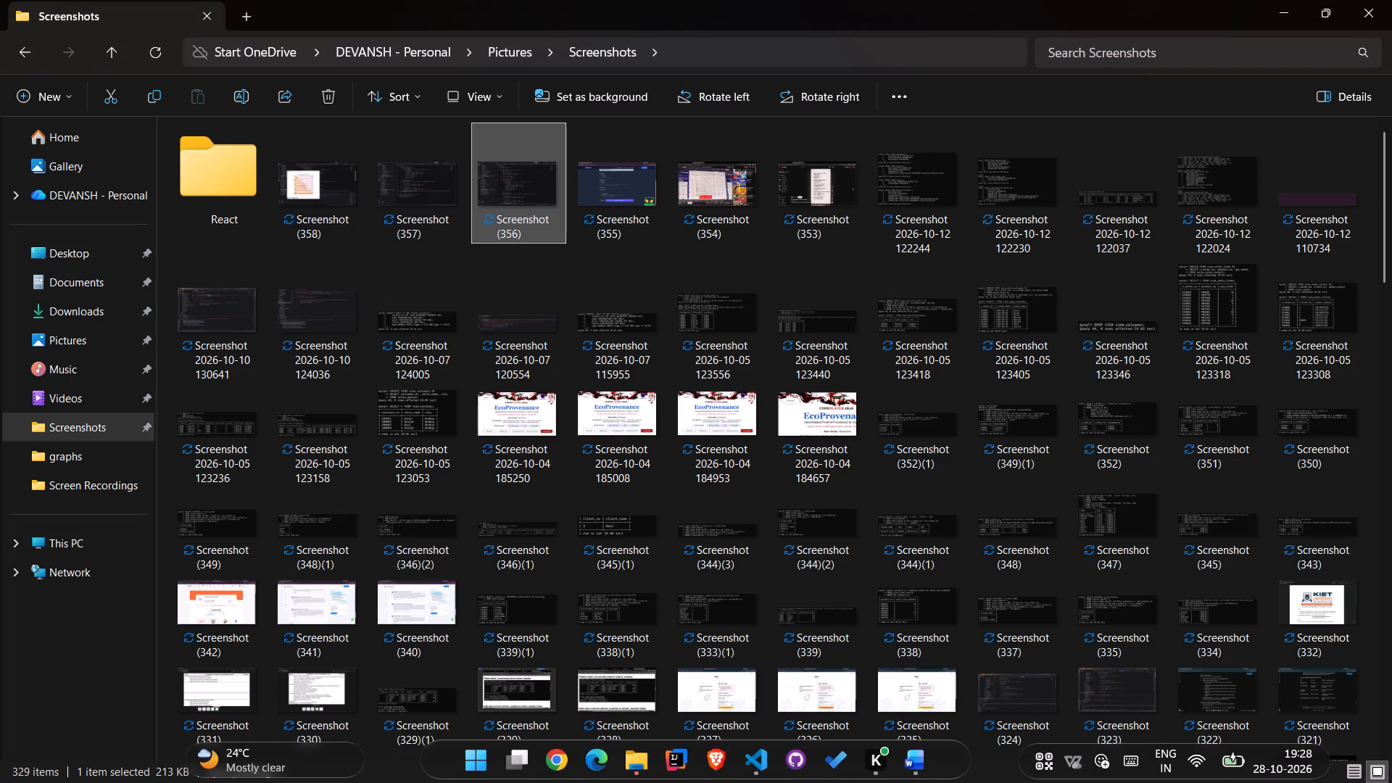
# Review the cropped code and plot images, Screenshots (356) to (358), and close the image viewer.
pyautogui.doubleClick(509, 185)
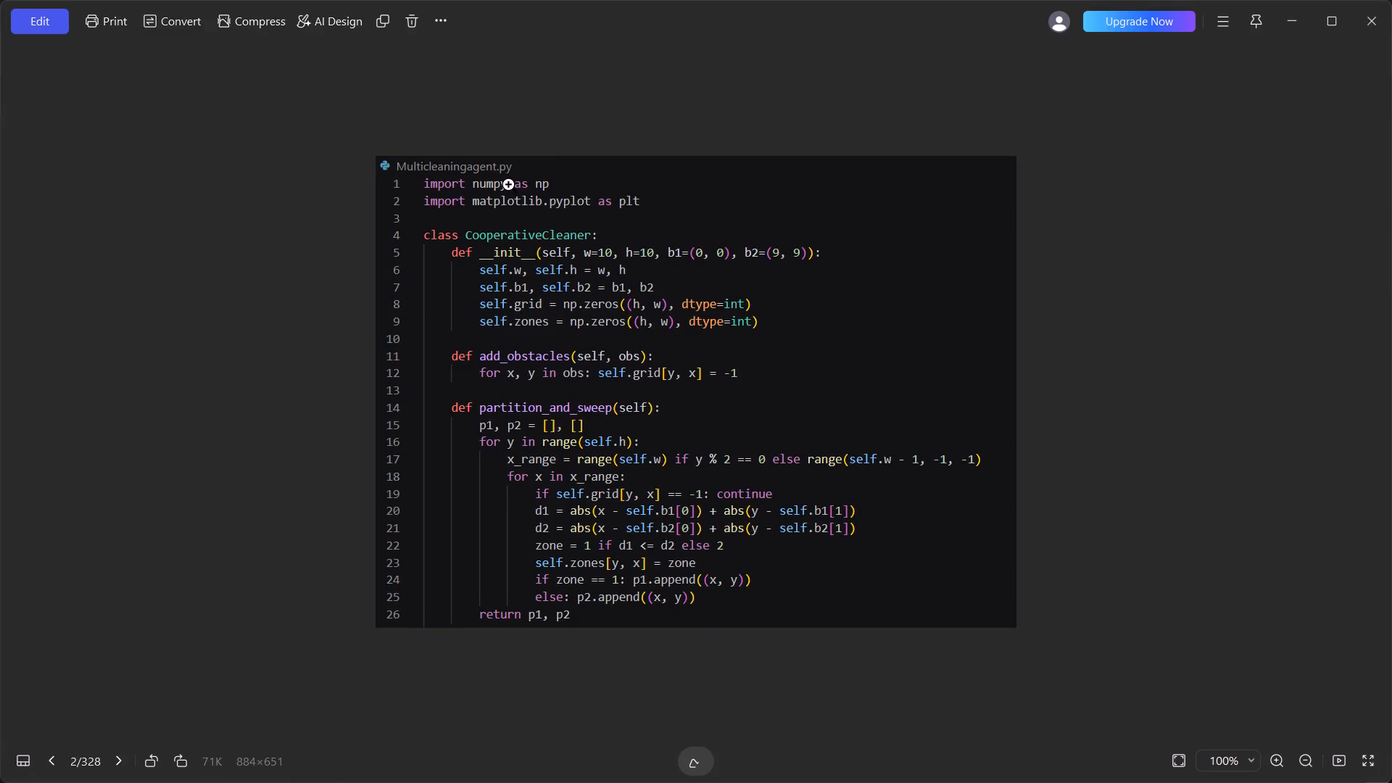
pyautogui.press('Left')
pyautogui.press('Left')
pyautogui.press('Right')
pyautogui.press('Right')
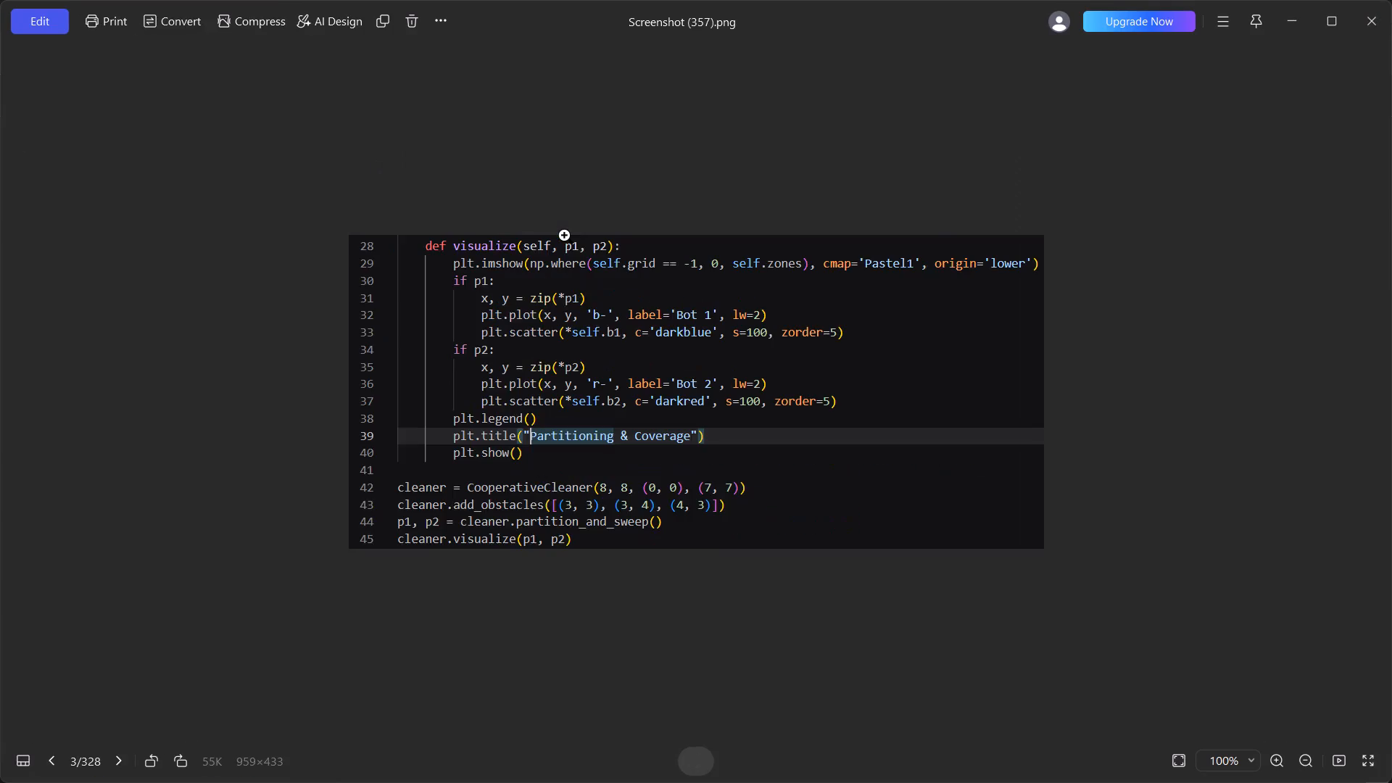
pyautogui.press('Right')
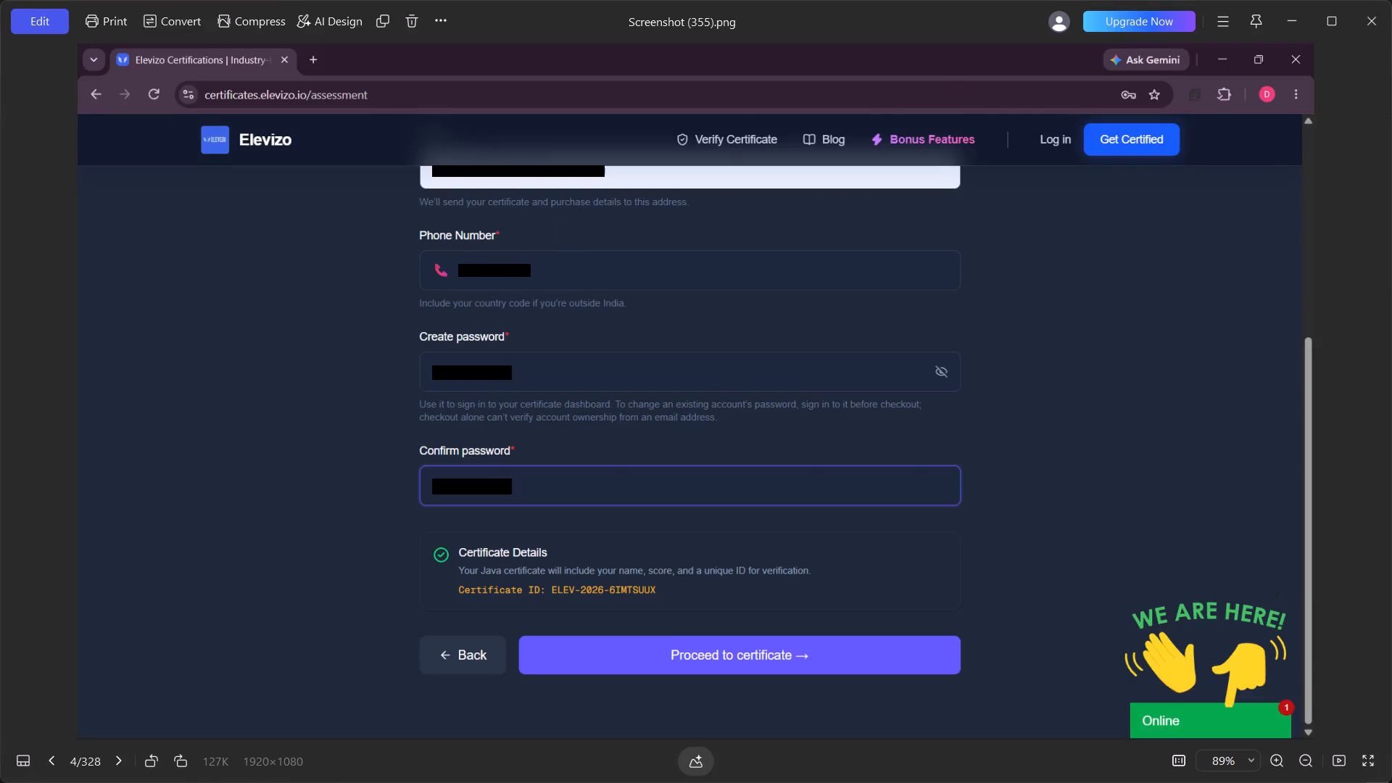
pyautogui.click(1369, 15)
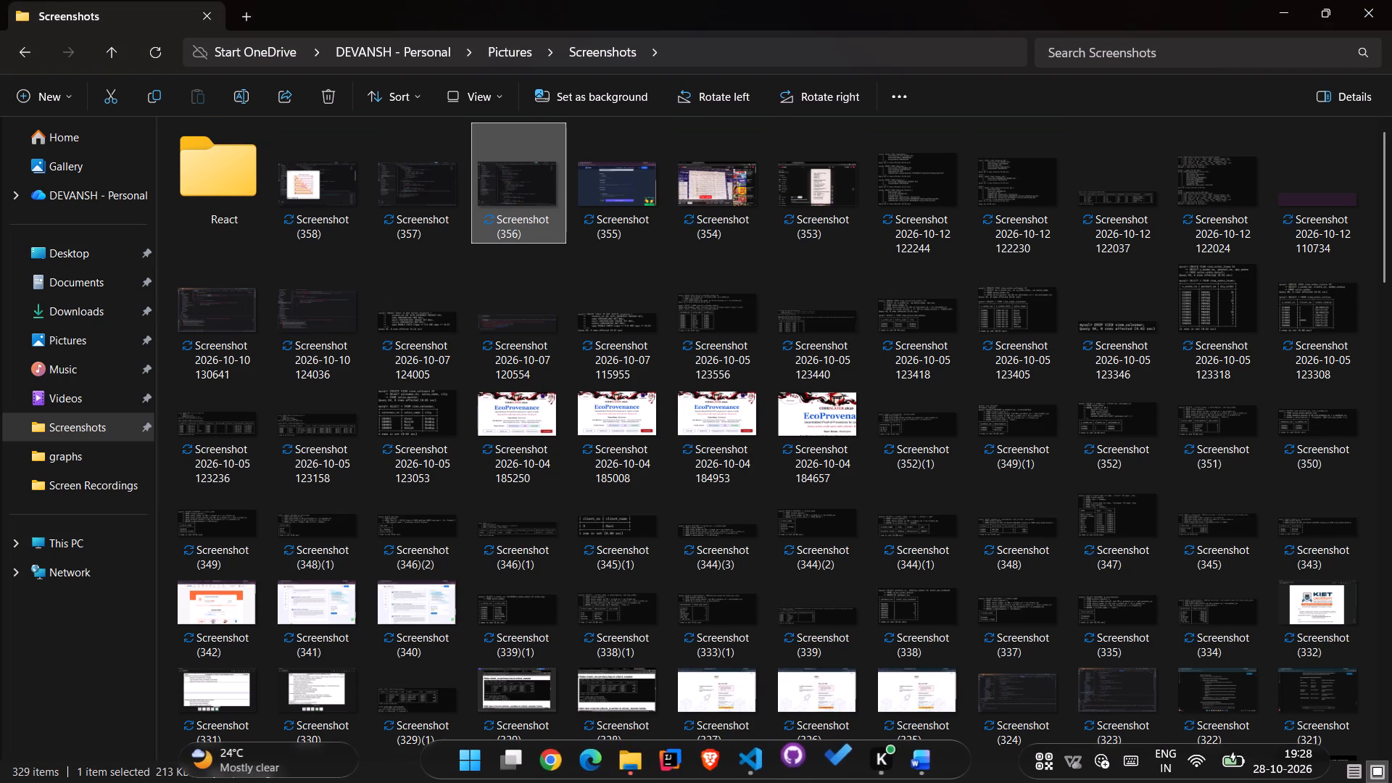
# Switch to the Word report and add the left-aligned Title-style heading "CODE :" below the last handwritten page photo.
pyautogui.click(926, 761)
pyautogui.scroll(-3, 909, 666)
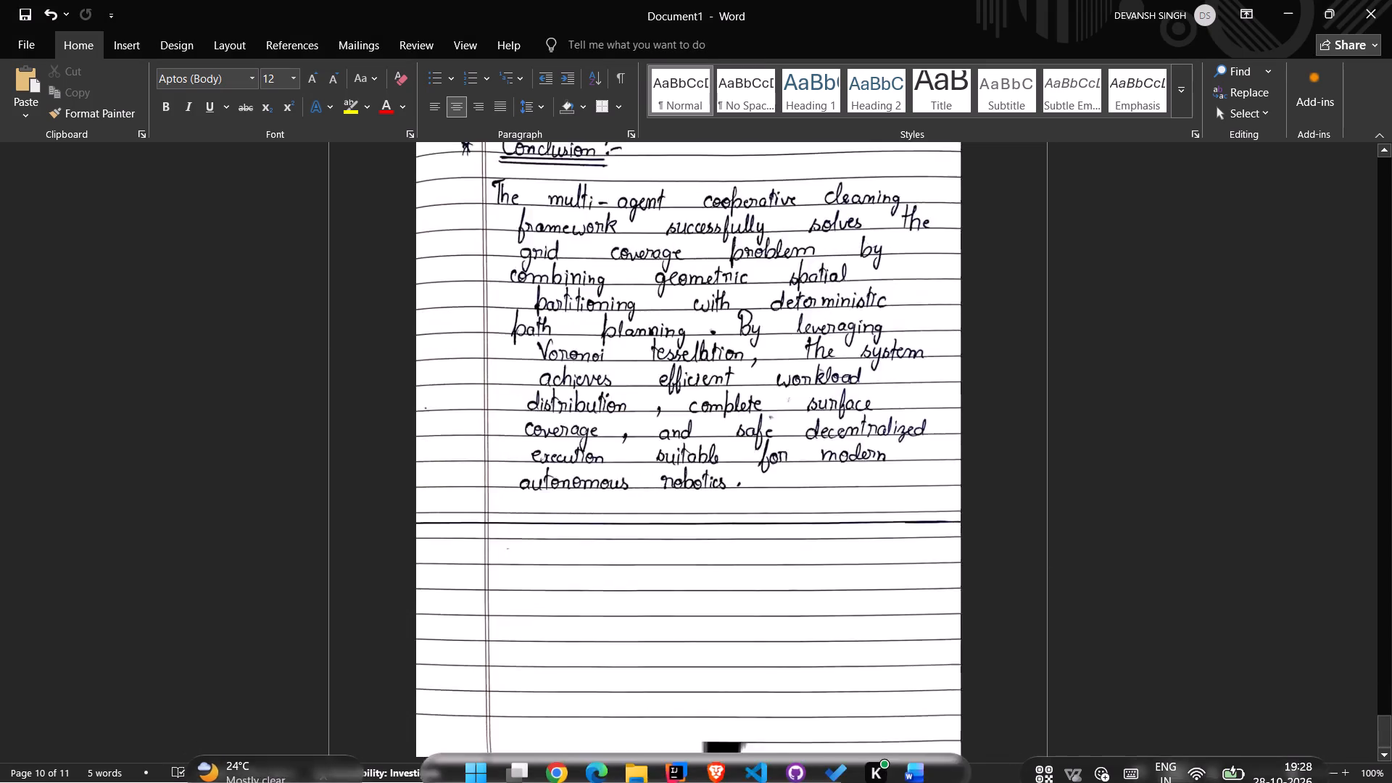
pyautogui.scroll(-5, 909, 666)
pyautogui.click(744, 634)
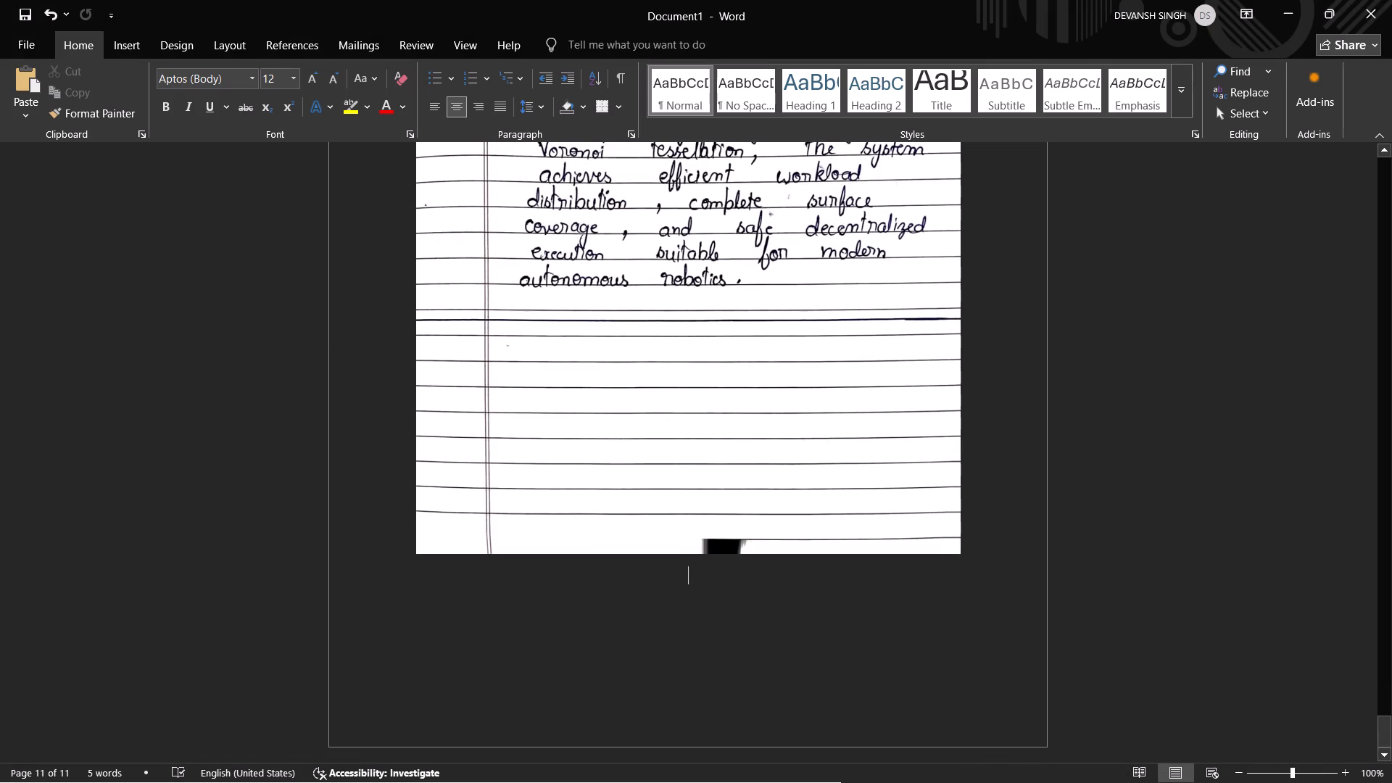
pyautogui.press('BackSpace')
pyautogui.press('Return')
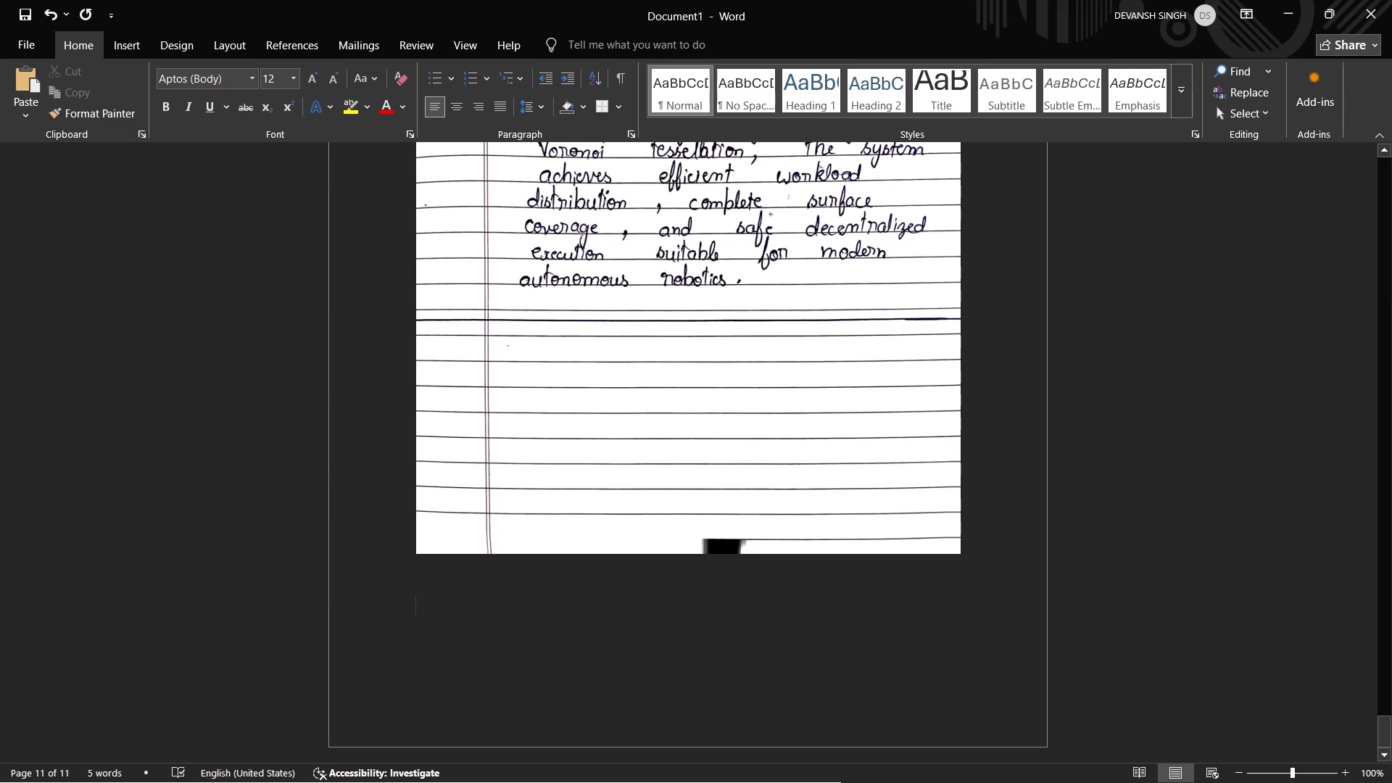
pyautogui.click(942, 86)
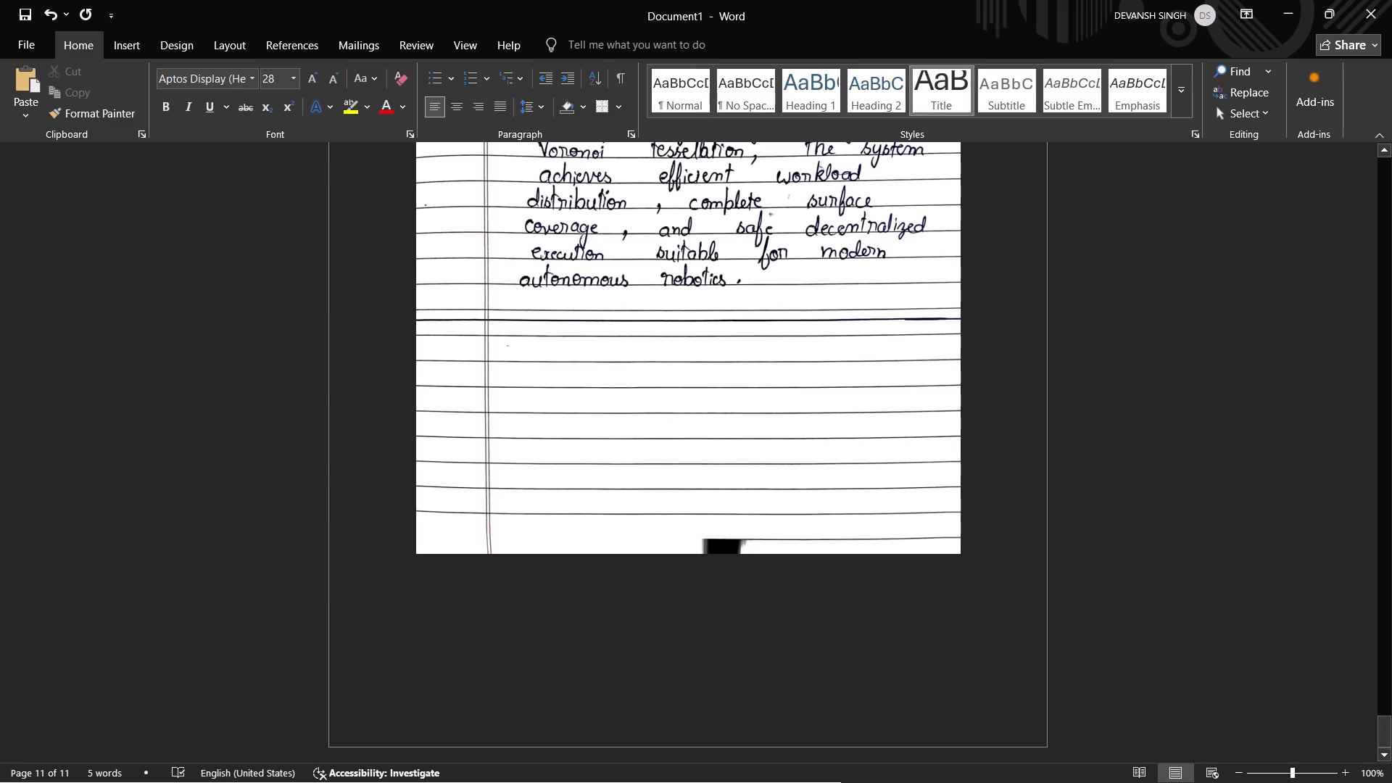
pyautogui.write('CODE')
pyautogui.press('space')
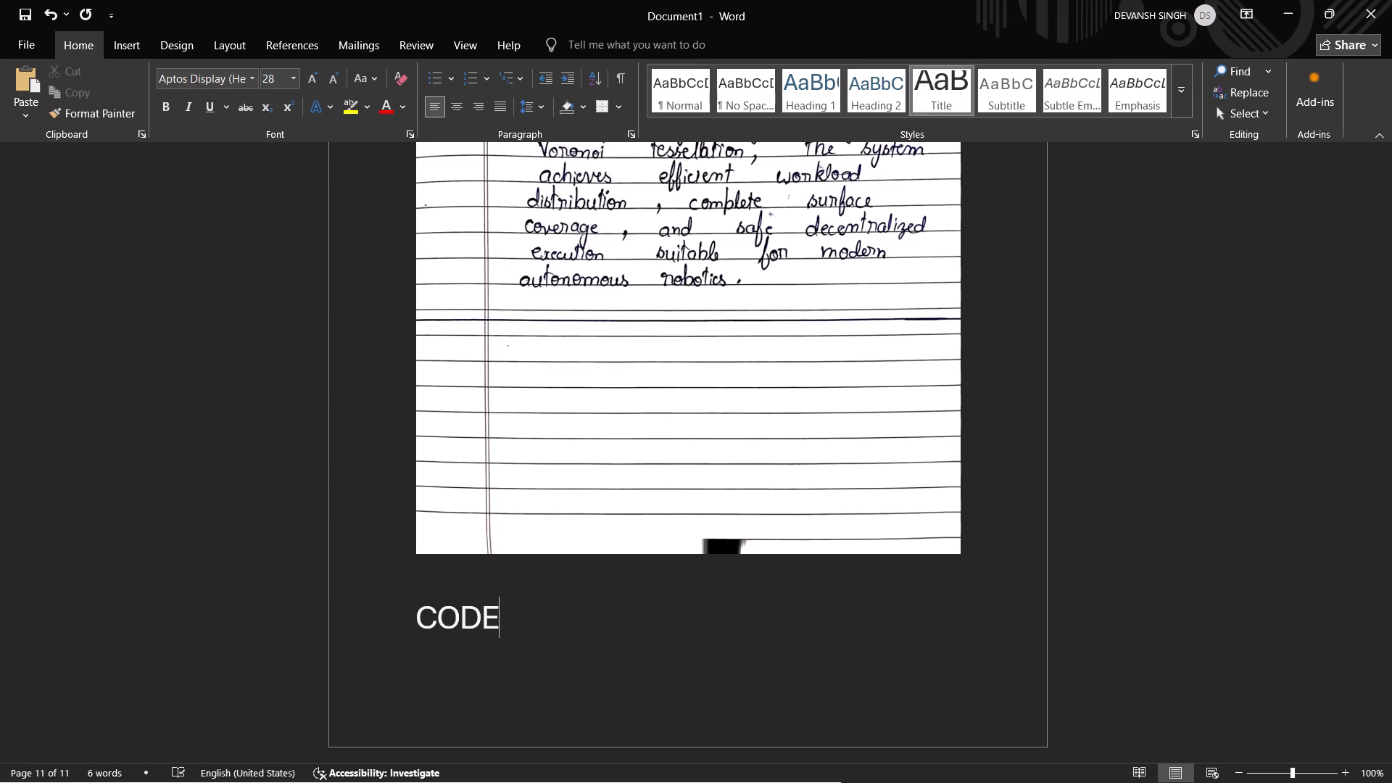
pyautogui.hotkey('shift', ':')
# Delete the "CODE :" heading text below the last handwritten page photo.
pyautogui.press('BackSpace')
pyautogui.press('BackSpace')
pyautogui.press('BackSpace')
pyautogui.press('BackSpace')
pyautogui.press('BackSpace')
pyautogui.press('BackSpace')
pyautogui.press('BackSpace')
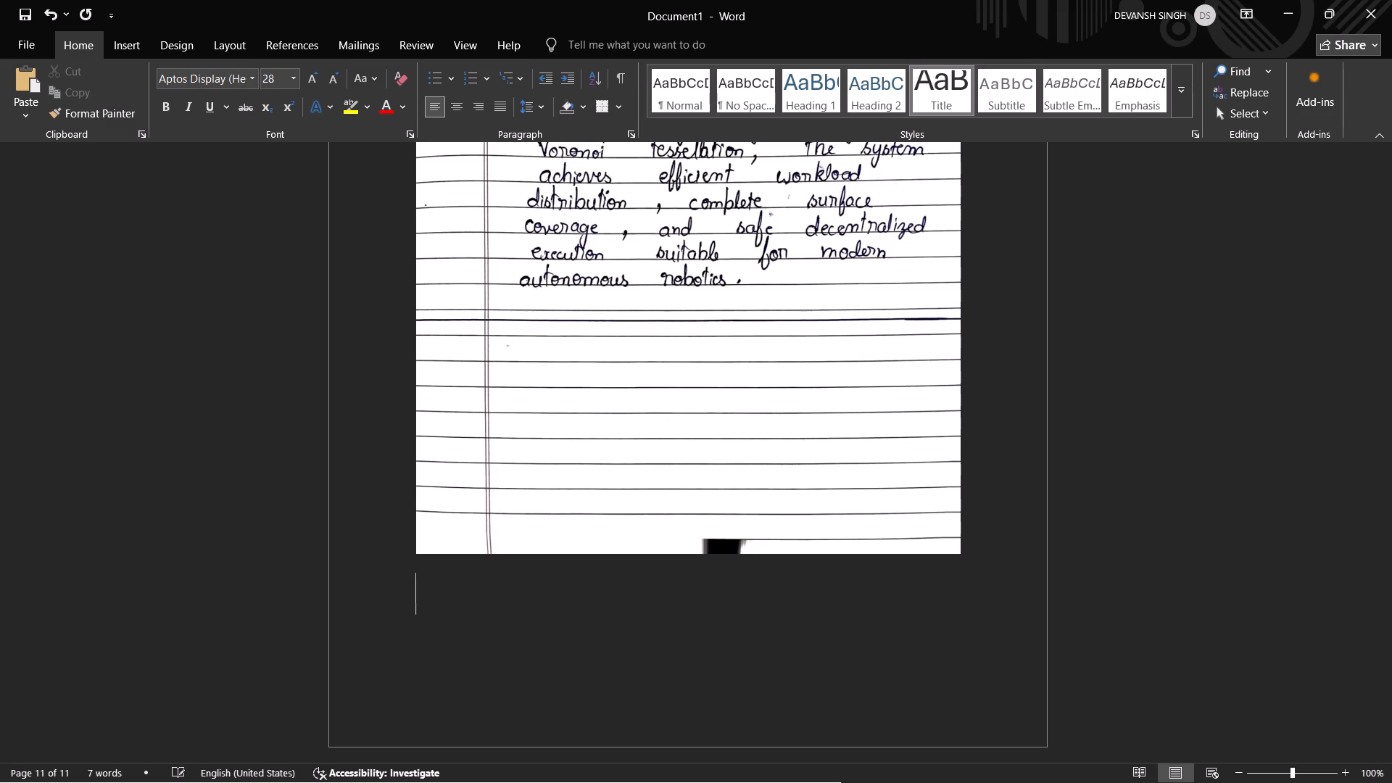
# Start a new line below the last page photo in Heading 1 style with font size 24.
pyautogui.press('Return')
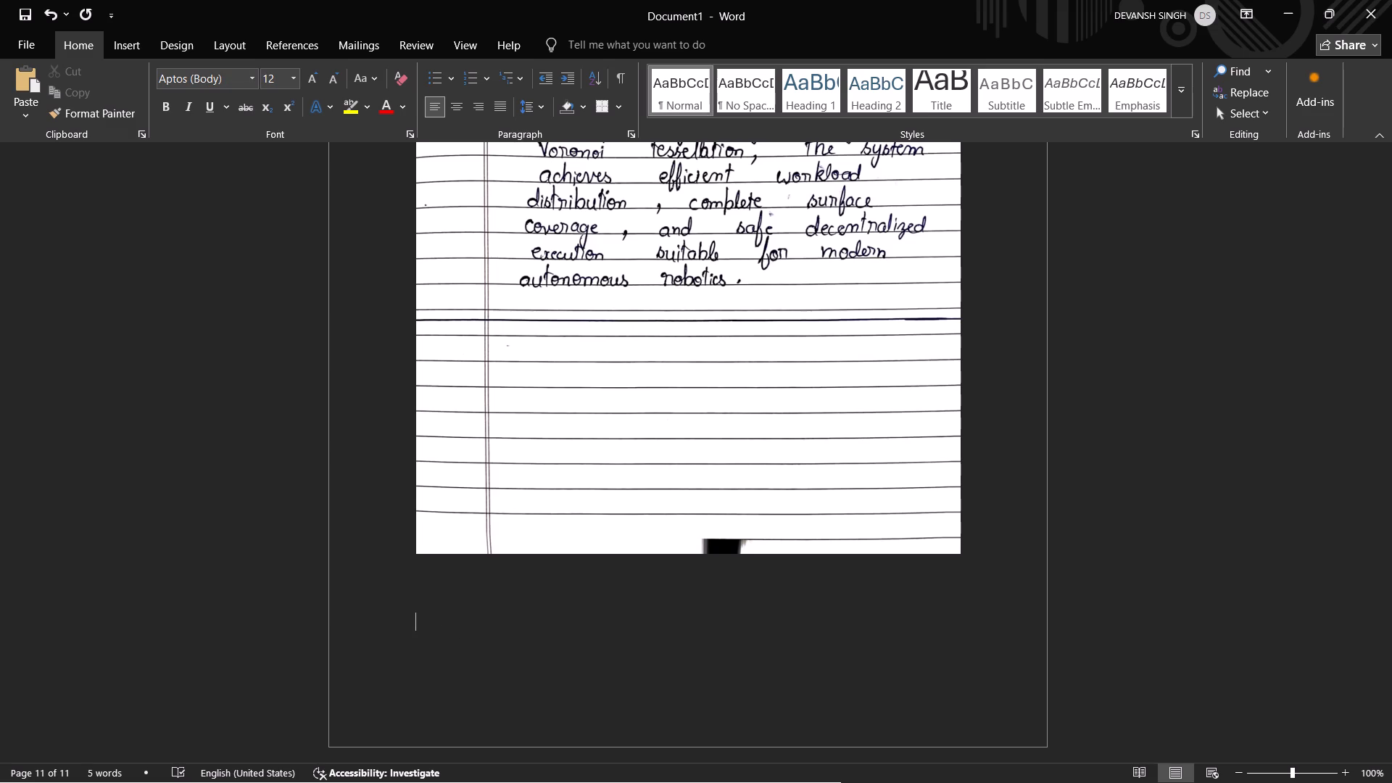
pyautogui.click(834, 88)
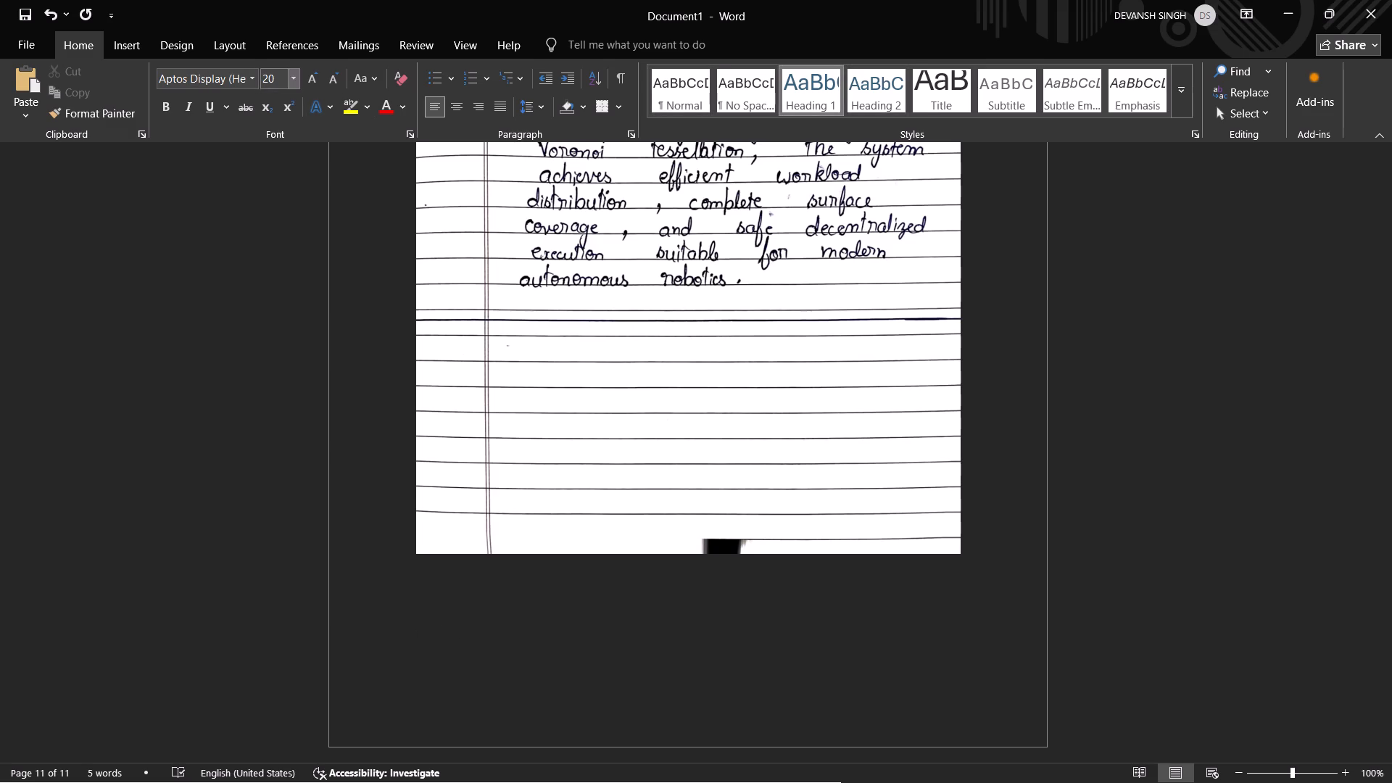
pyautogui.click(288, 80)
pyautogui.click(273, 315)
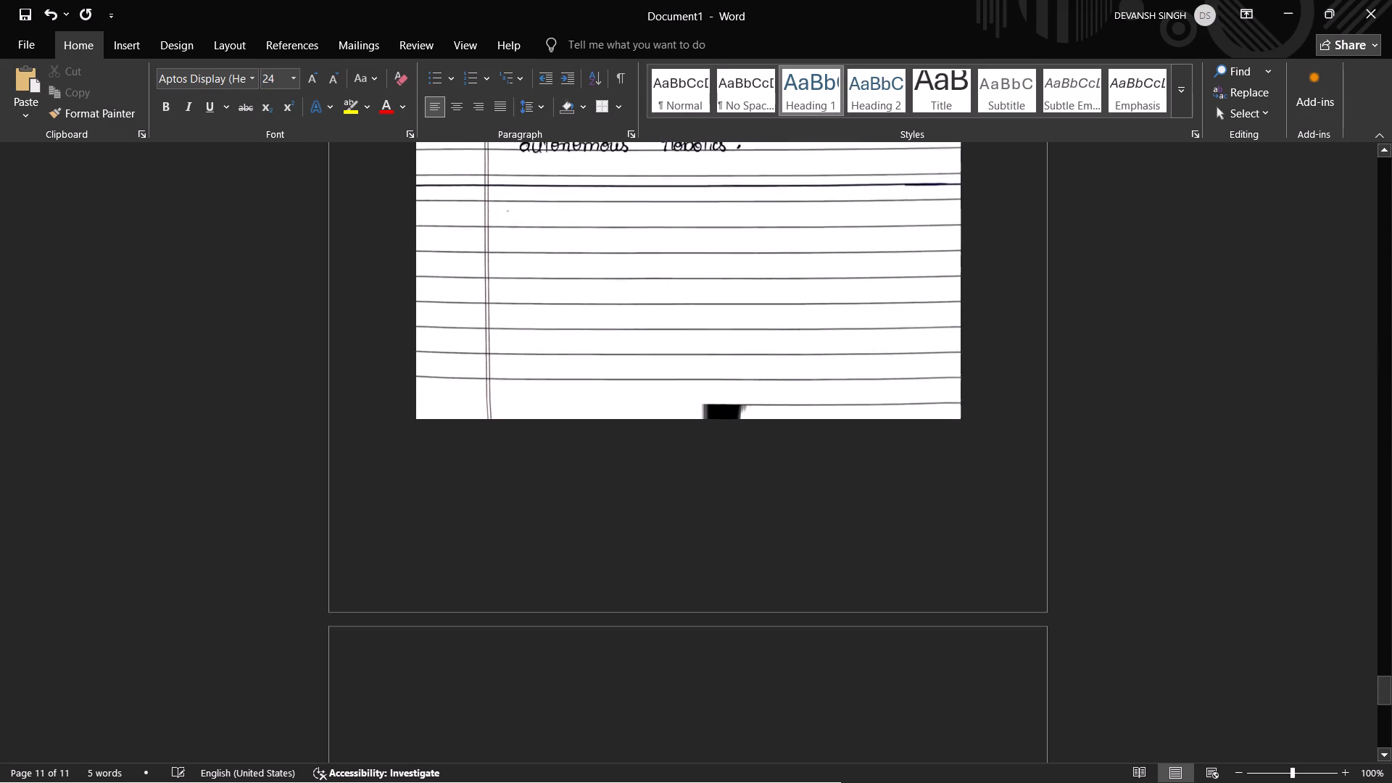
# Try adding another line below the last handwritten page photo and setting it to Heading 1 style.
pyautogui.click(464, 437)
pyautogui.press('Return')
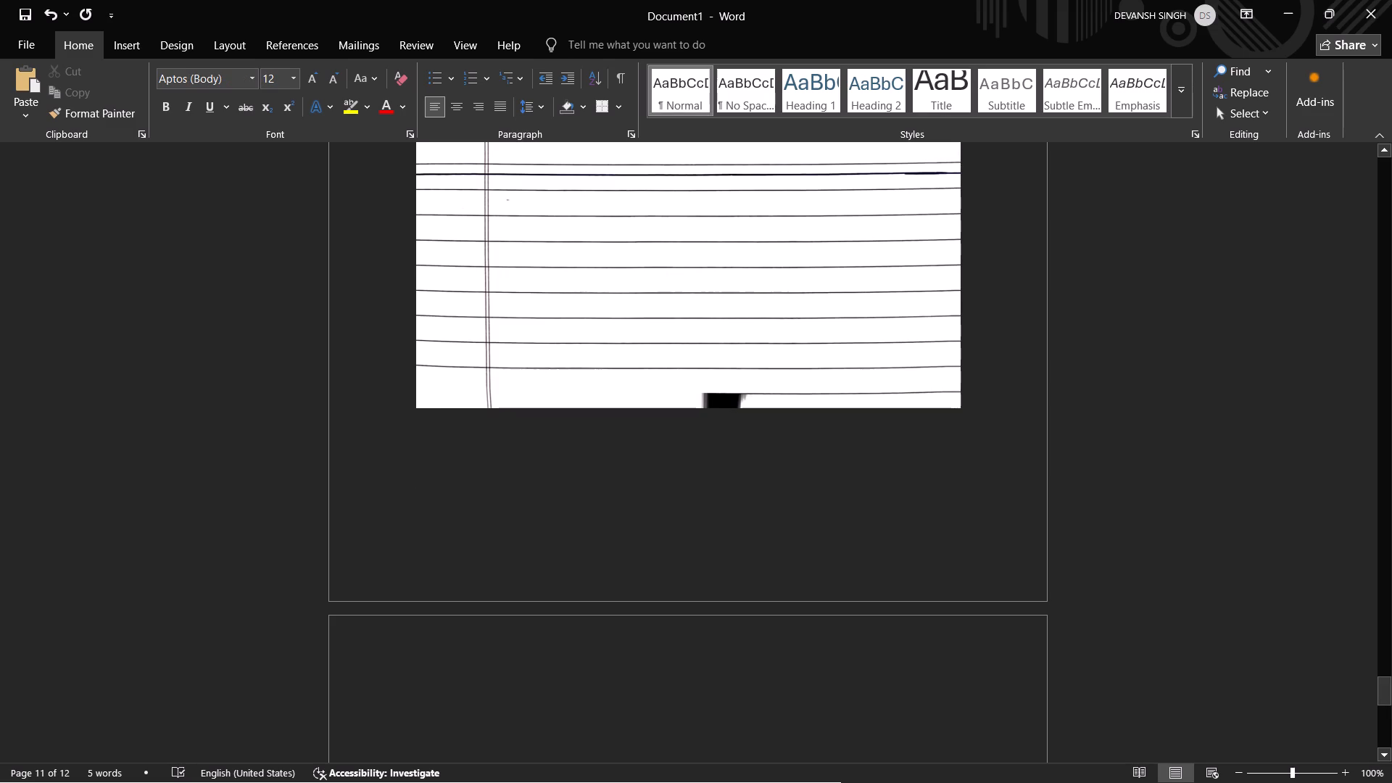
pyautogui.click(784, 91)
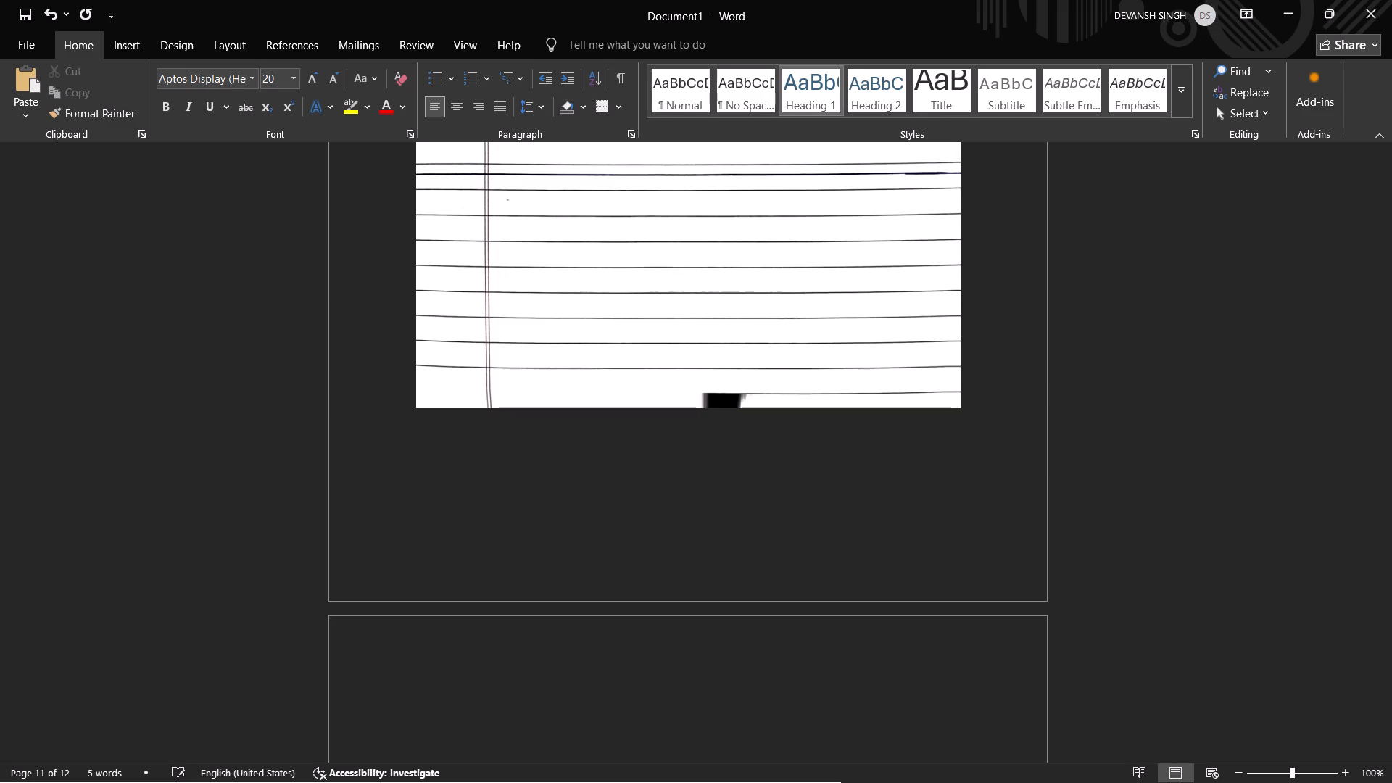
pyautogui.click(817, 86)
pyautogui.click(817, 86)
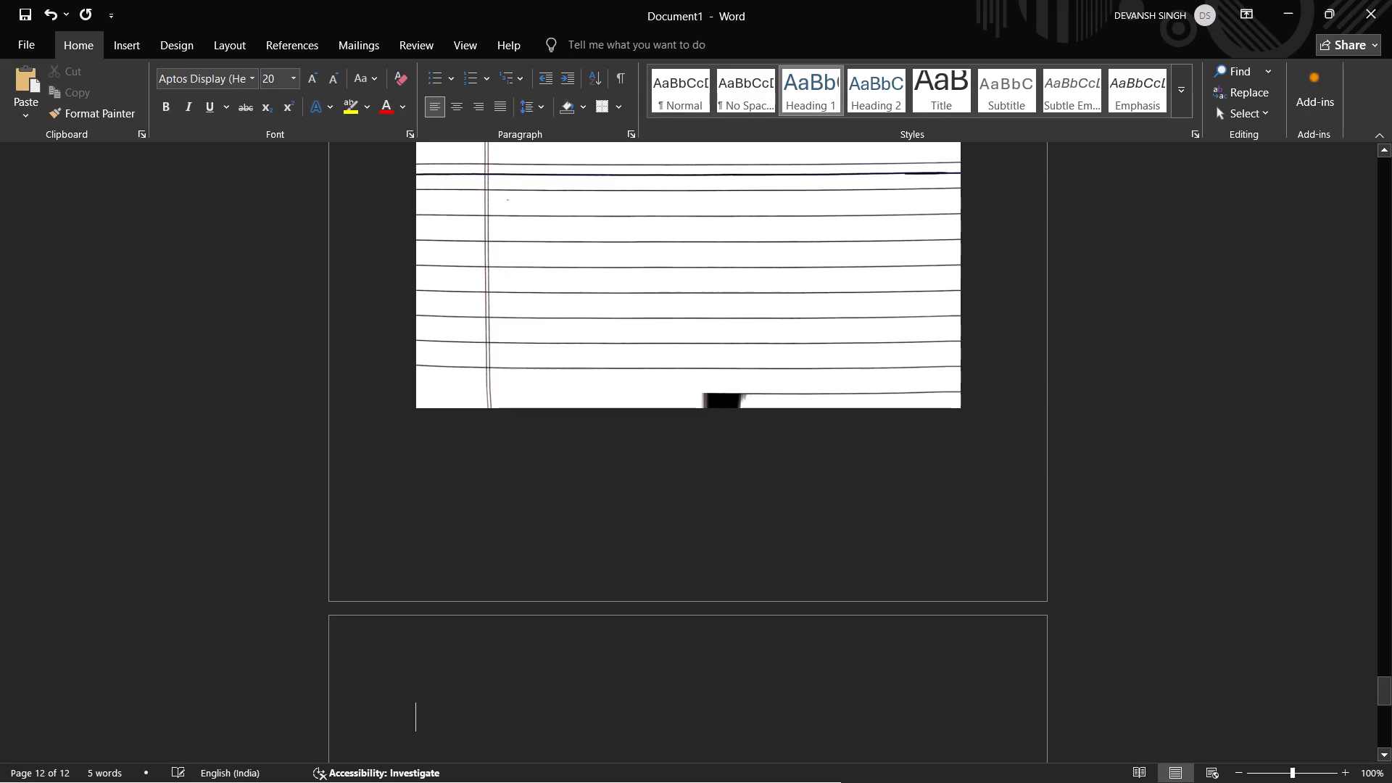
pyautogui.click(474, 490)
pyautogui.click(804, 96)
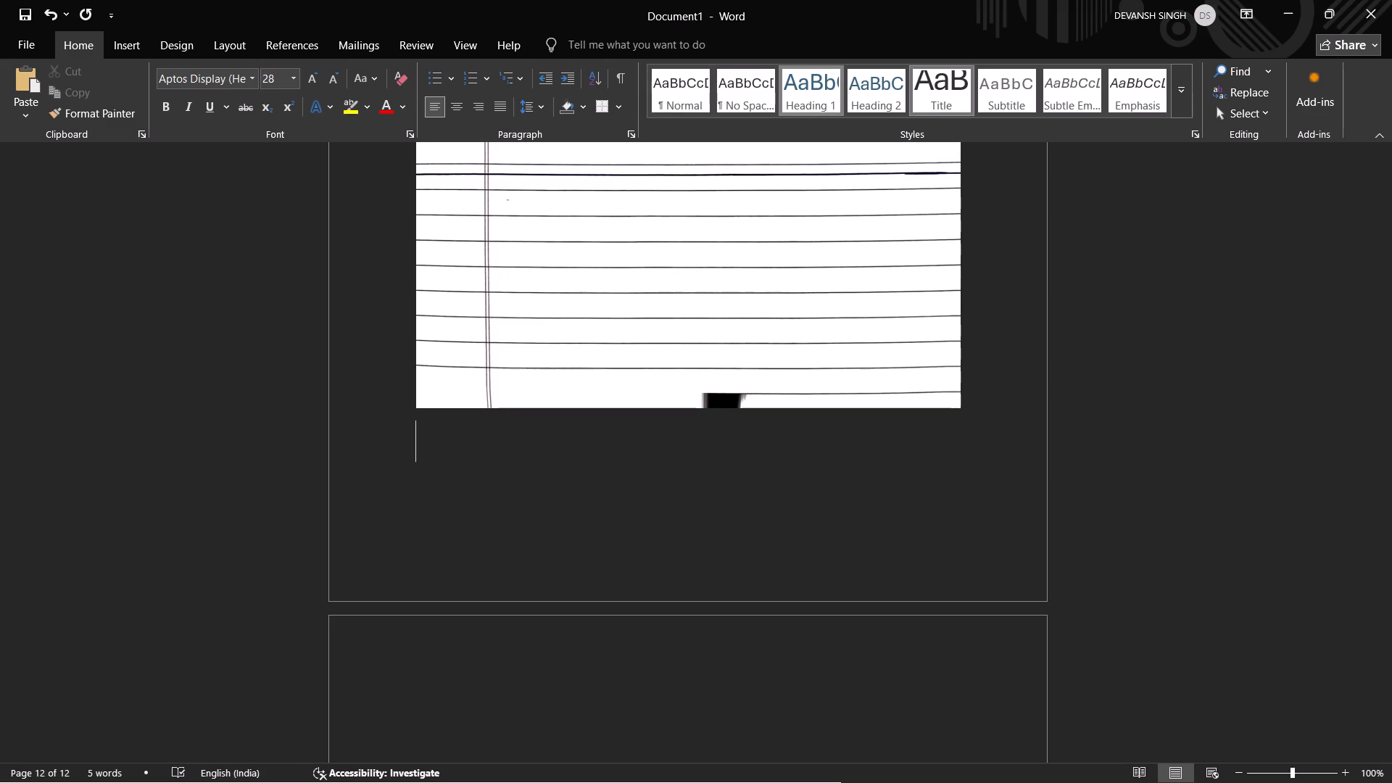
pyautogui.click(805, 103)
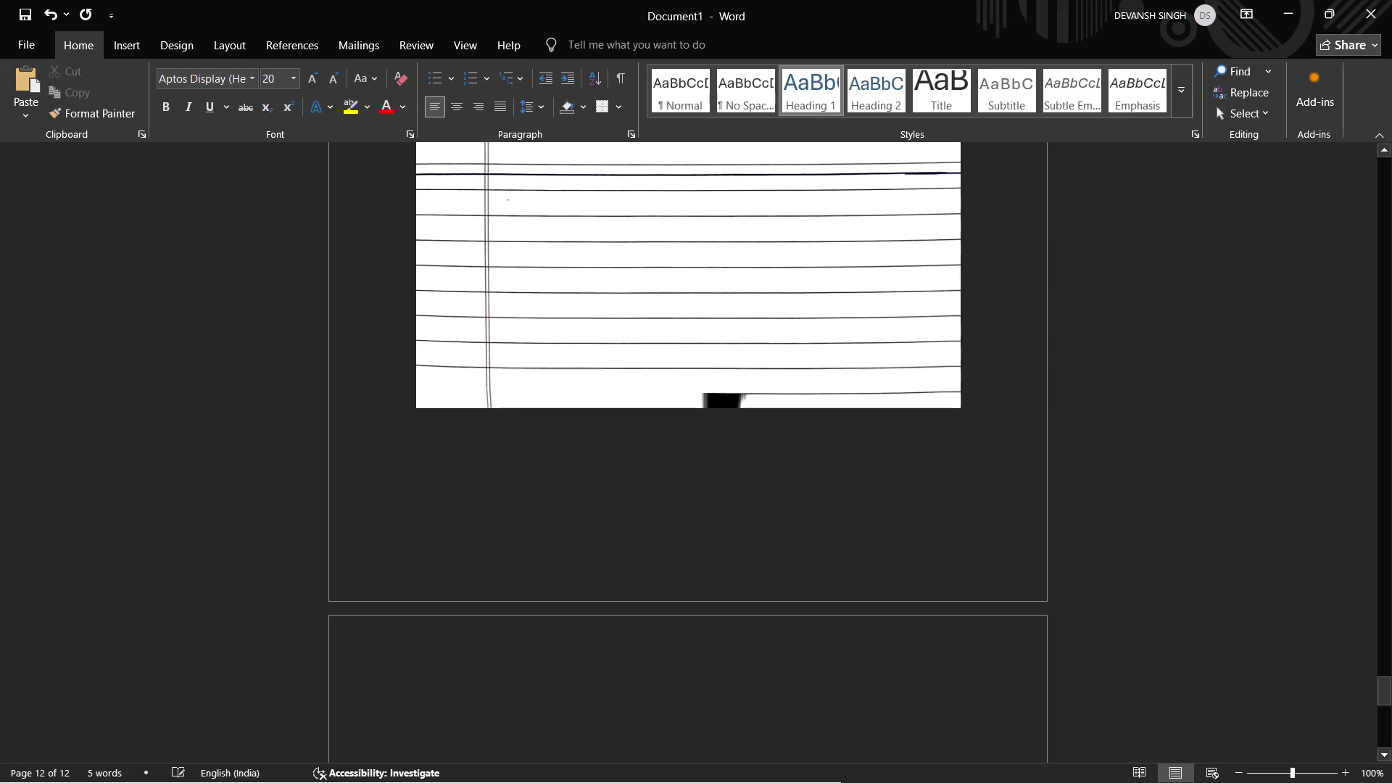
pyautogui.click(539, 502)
# Undo the recent line, style and deletion edits below the last page photo, back to the Title-style "CODE" text.
pyautogui.hotkey('ctrl', 'z')
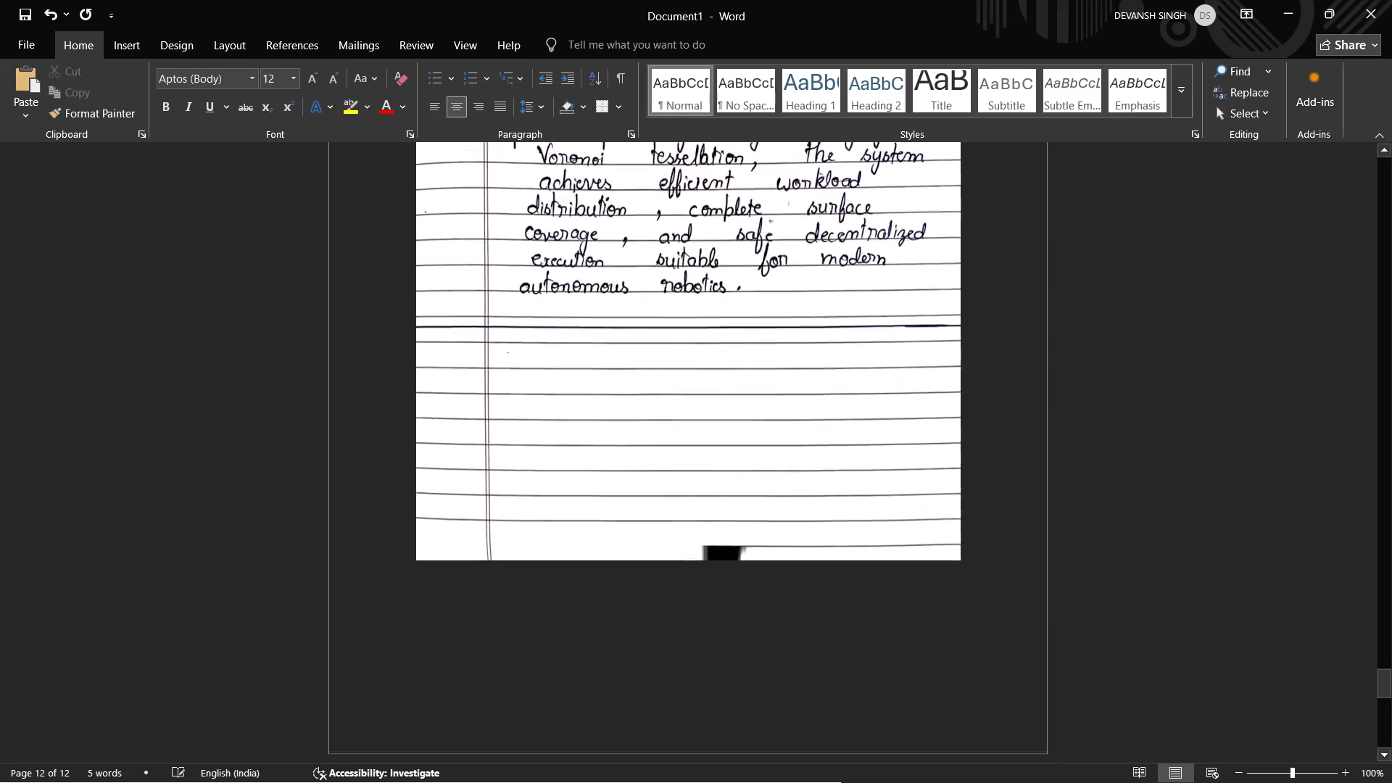
pyautogui.hotkey('ctrl', 'z')
pyautogui.hotkey('ctrl', 'z')
pyautogui.hotkey('ctrl', 'z')
pyautogui.hotkey('ctrl', 'z')
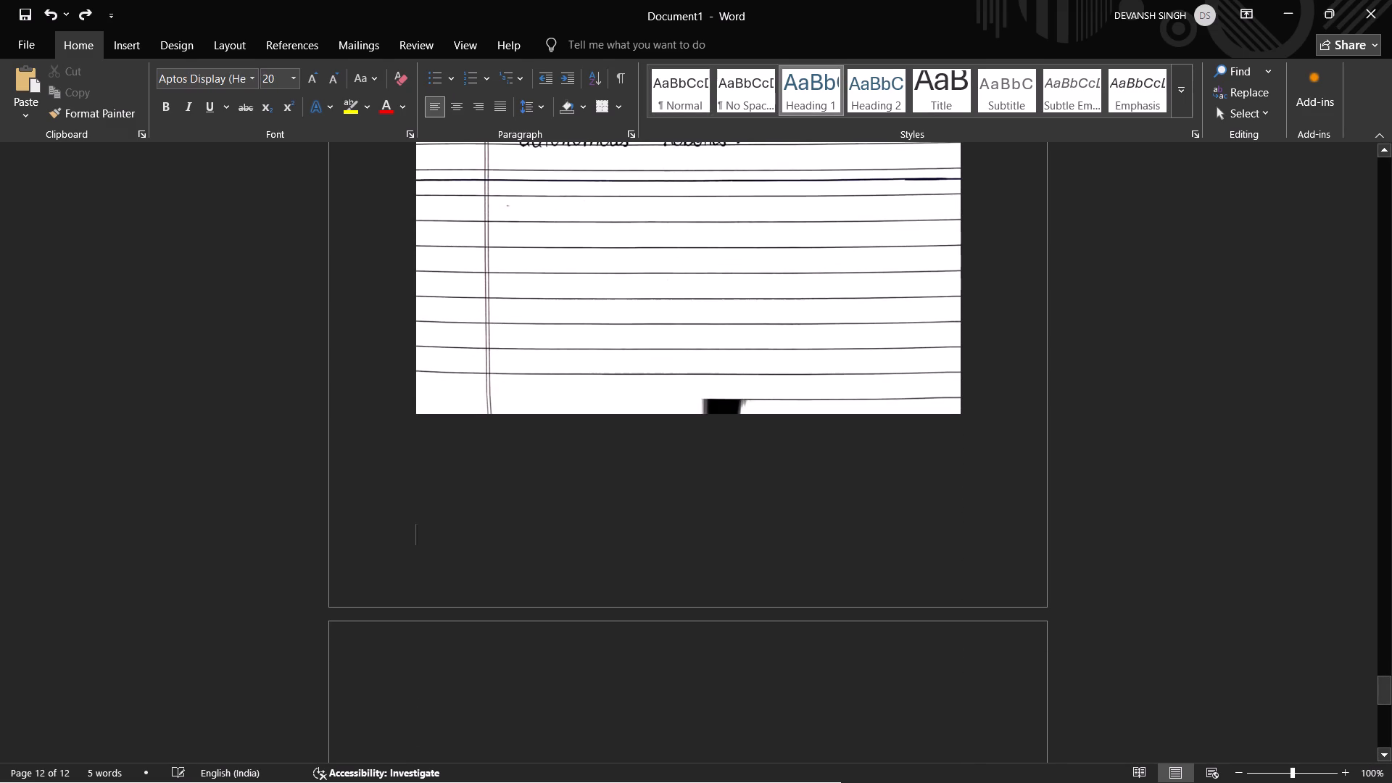
pyautogui.hotkey('ctrl', 'z')
pyautogui.hotkey('ctrl', 'z')
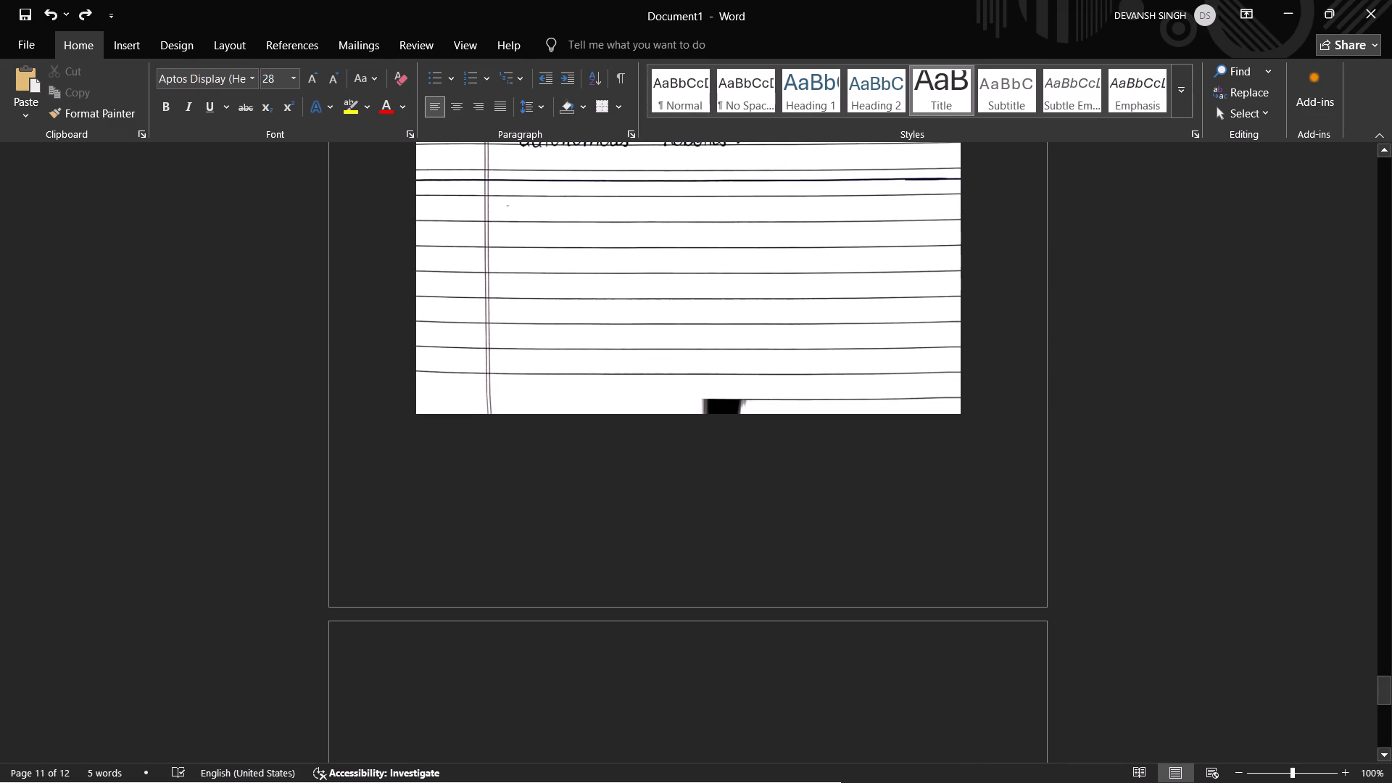
pyautogui.hotkey('ctrl', 'z')
pyautogui.hotkey('ctrl', 'z')
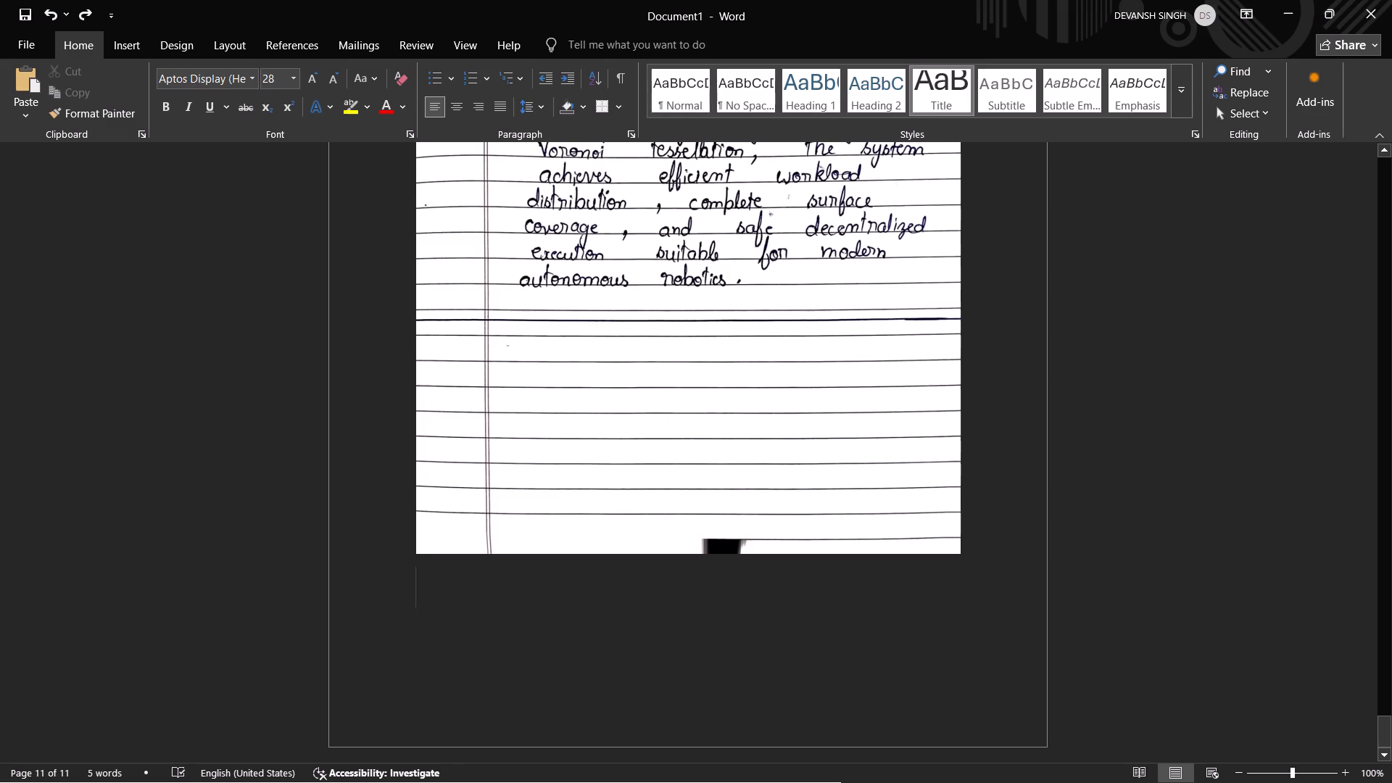
pyautogui.press('Return')
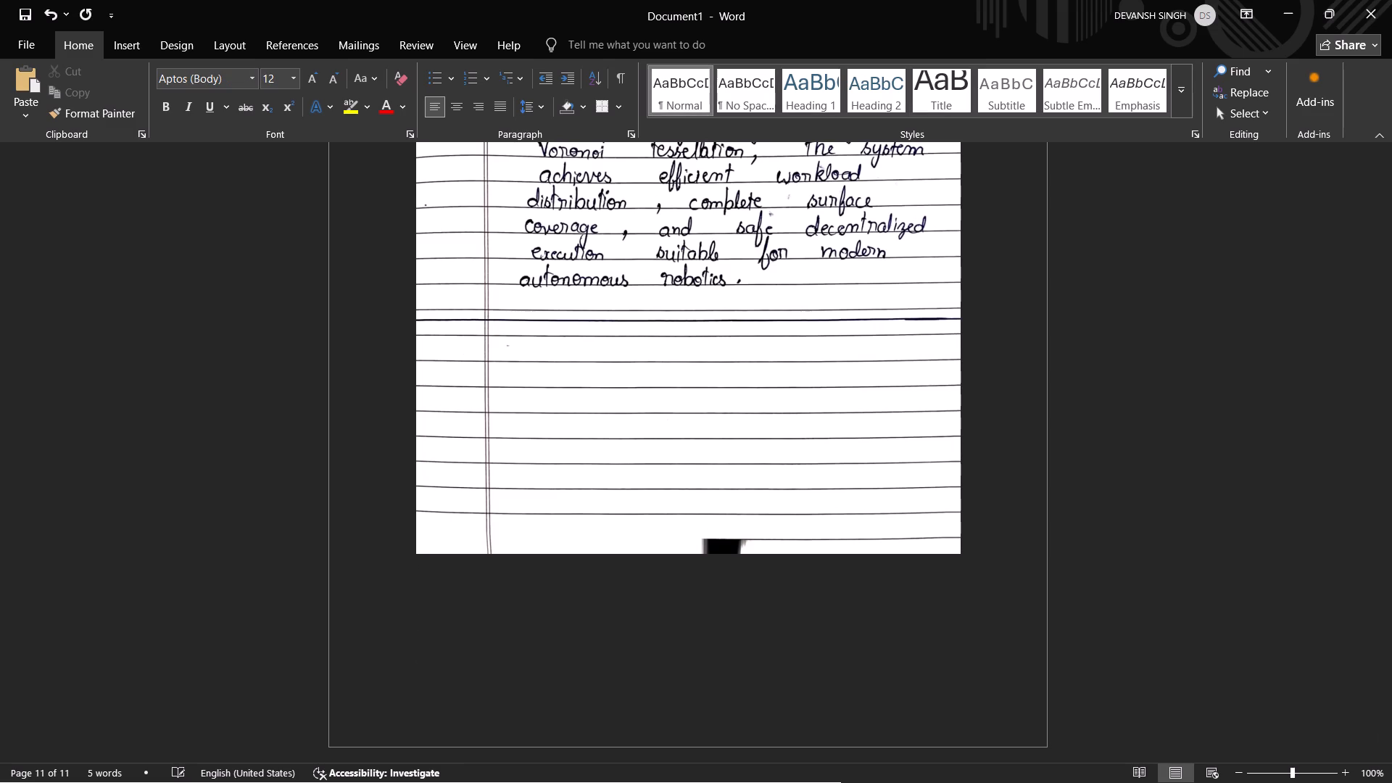
pyautogui.hotkey('ctrl', 'z')
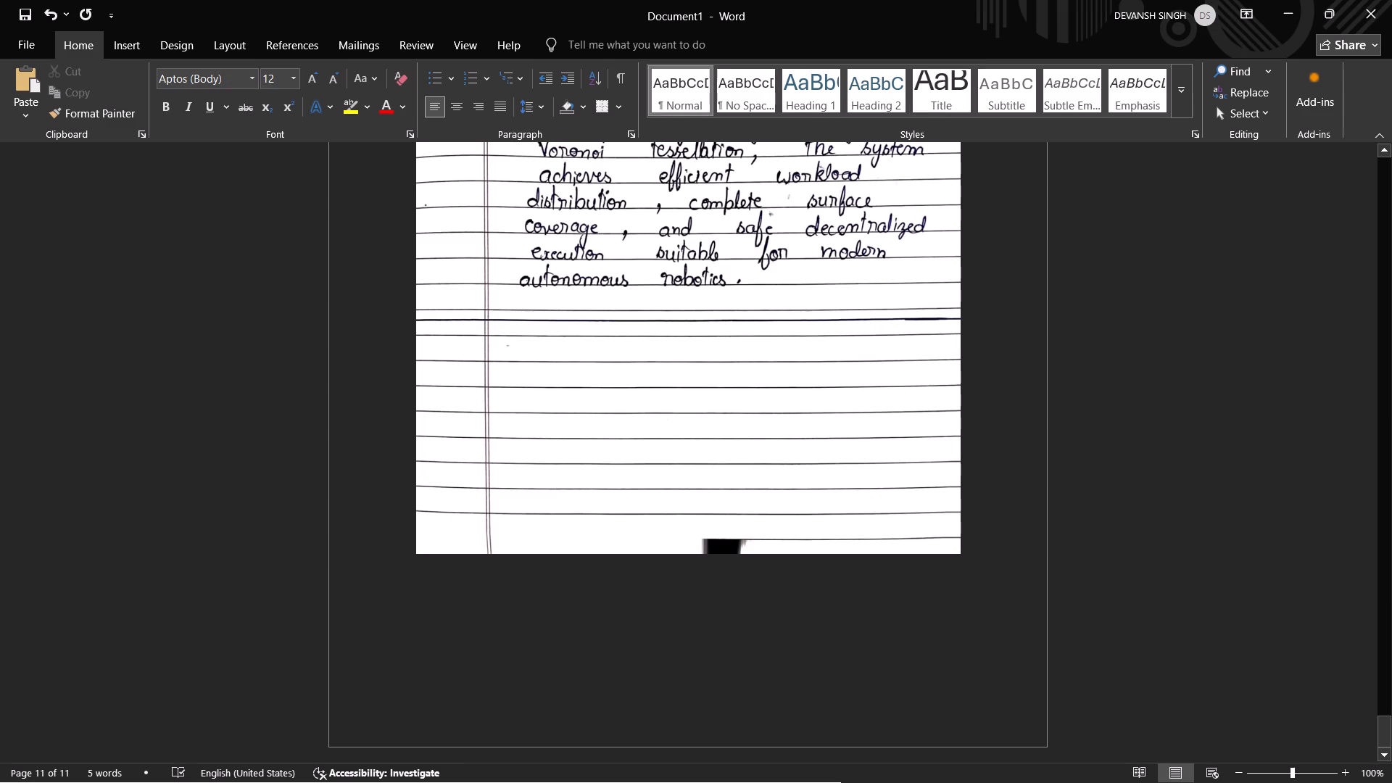
pyautogui.hotkey('ctrl', 'z')
pyautogui.hotkey('ctrl', 'z')
pyautogui.hotkey('ctrl', 'z')
pyautogui.hotkey('ctrl', 'z')
pyautogui.hotkey('ctrl', 'z')
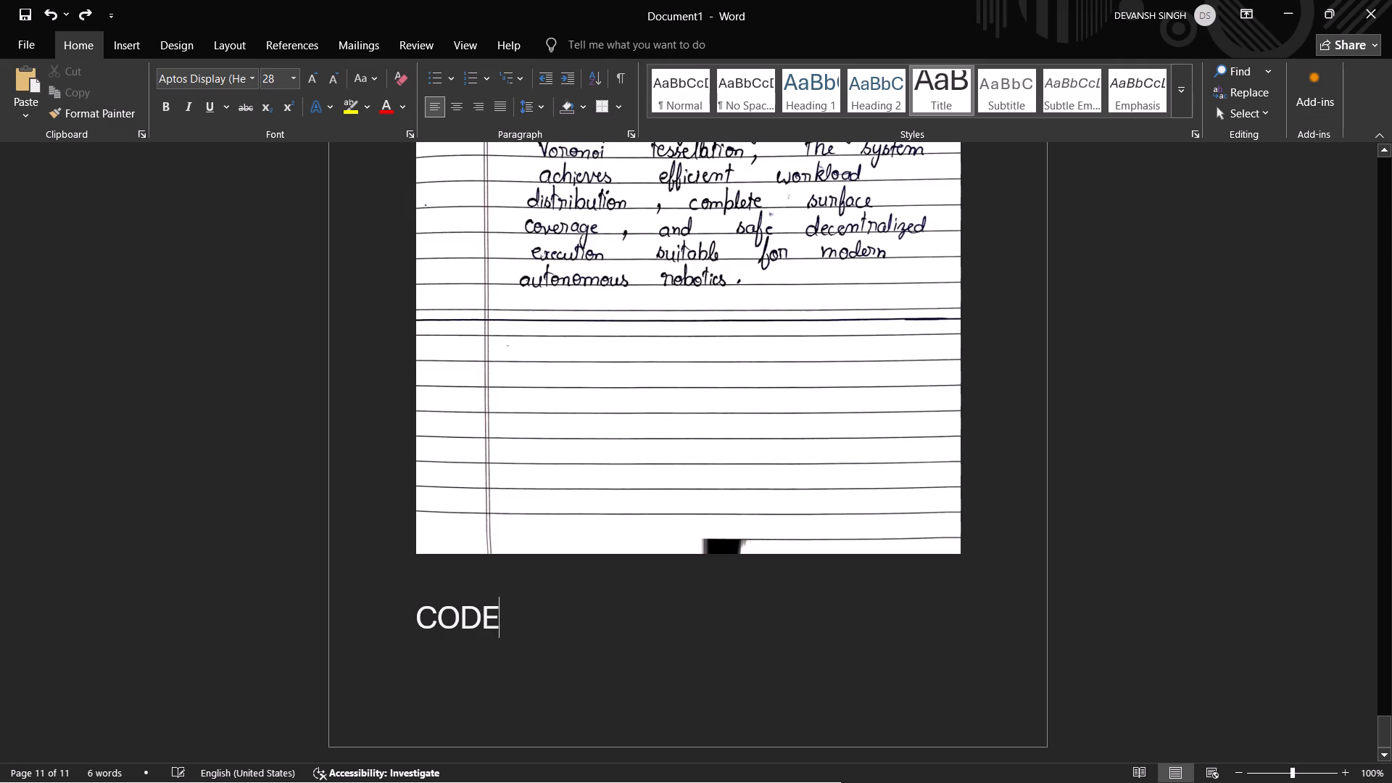
# Replace the "CODE" text below the last page photo with the Title-style heading "CODE :-" at font size 22.
pyautogui.press('BackSpace')
pyautogui.press('BackSpace')
pyautogui.press('BackSpace')
pyautogui.press('BackSpace')
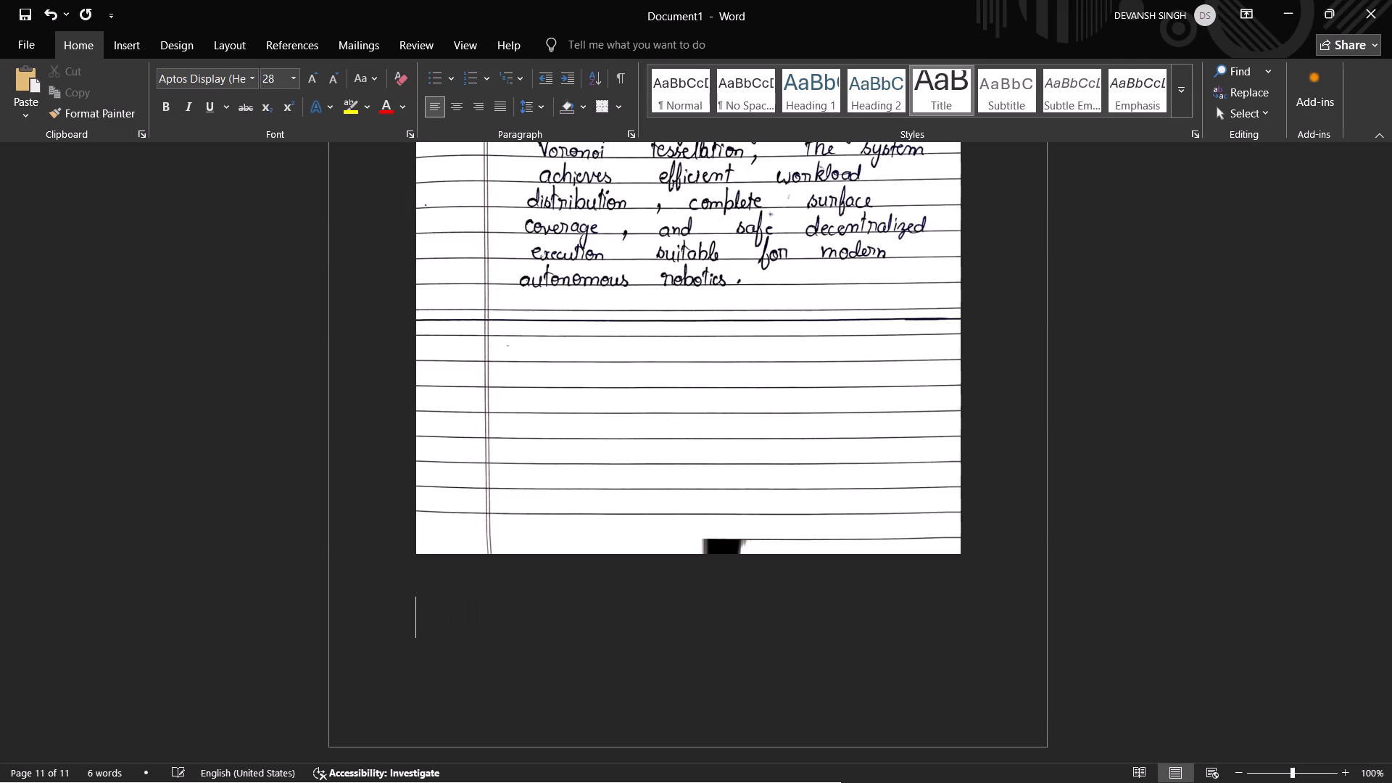
pyautogui.click(293, 85)
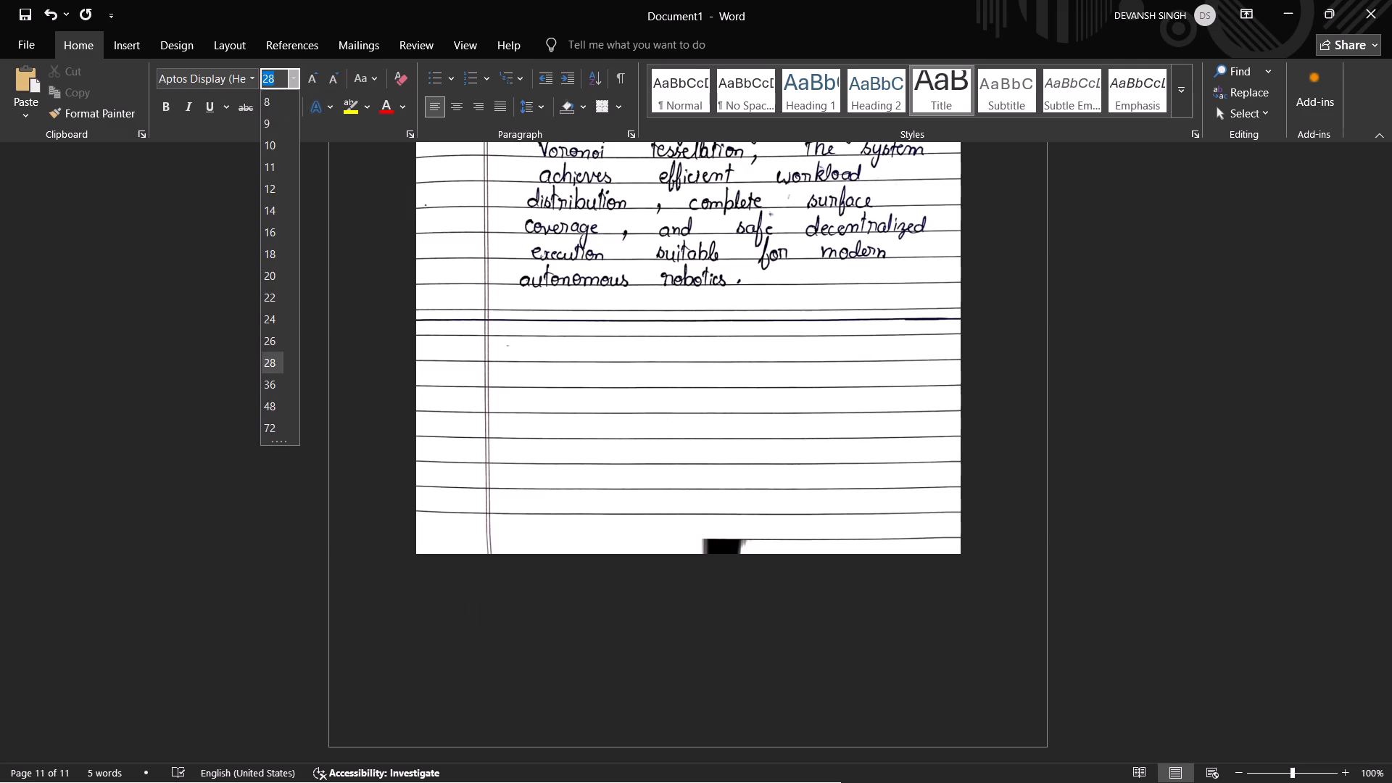
pyautogui.click(274, 304)
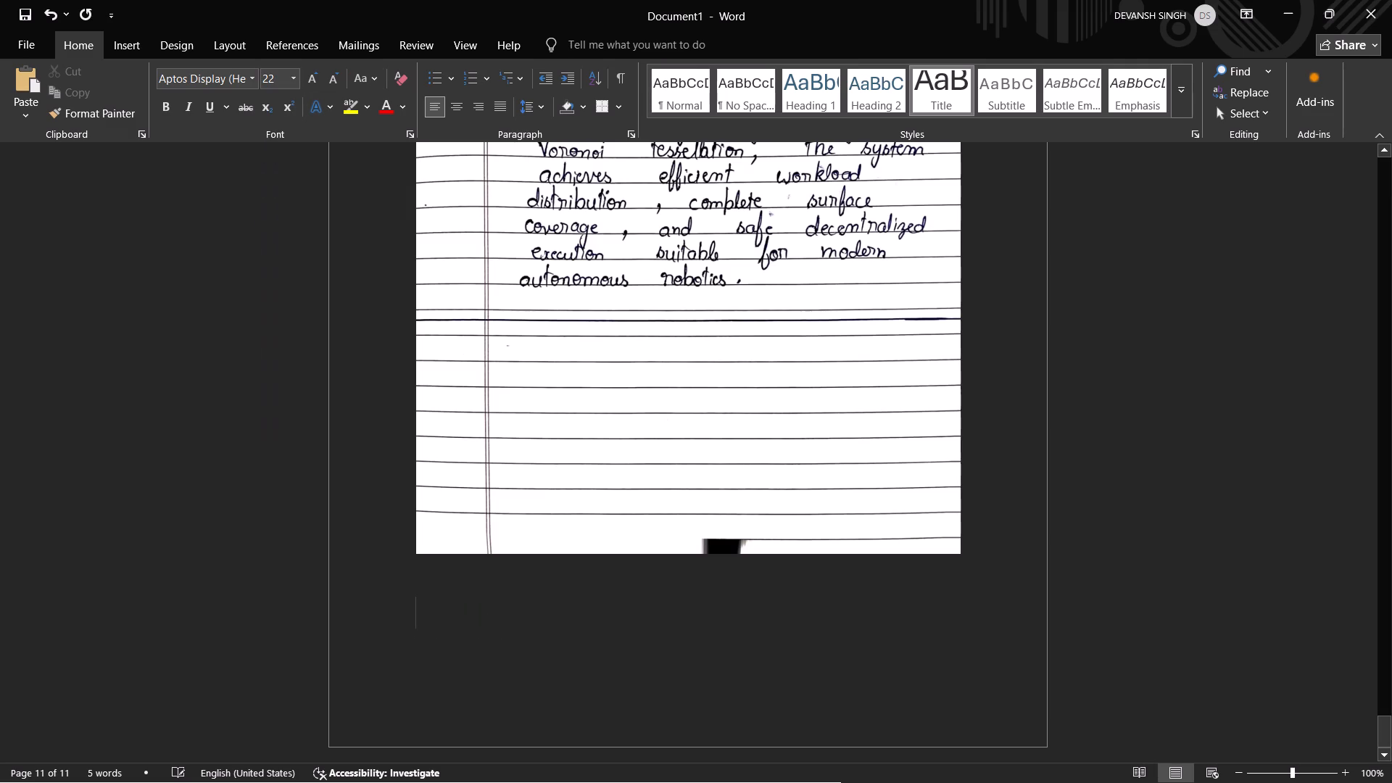
pyautogui.write('CODE :')
pyautogui.press('-')
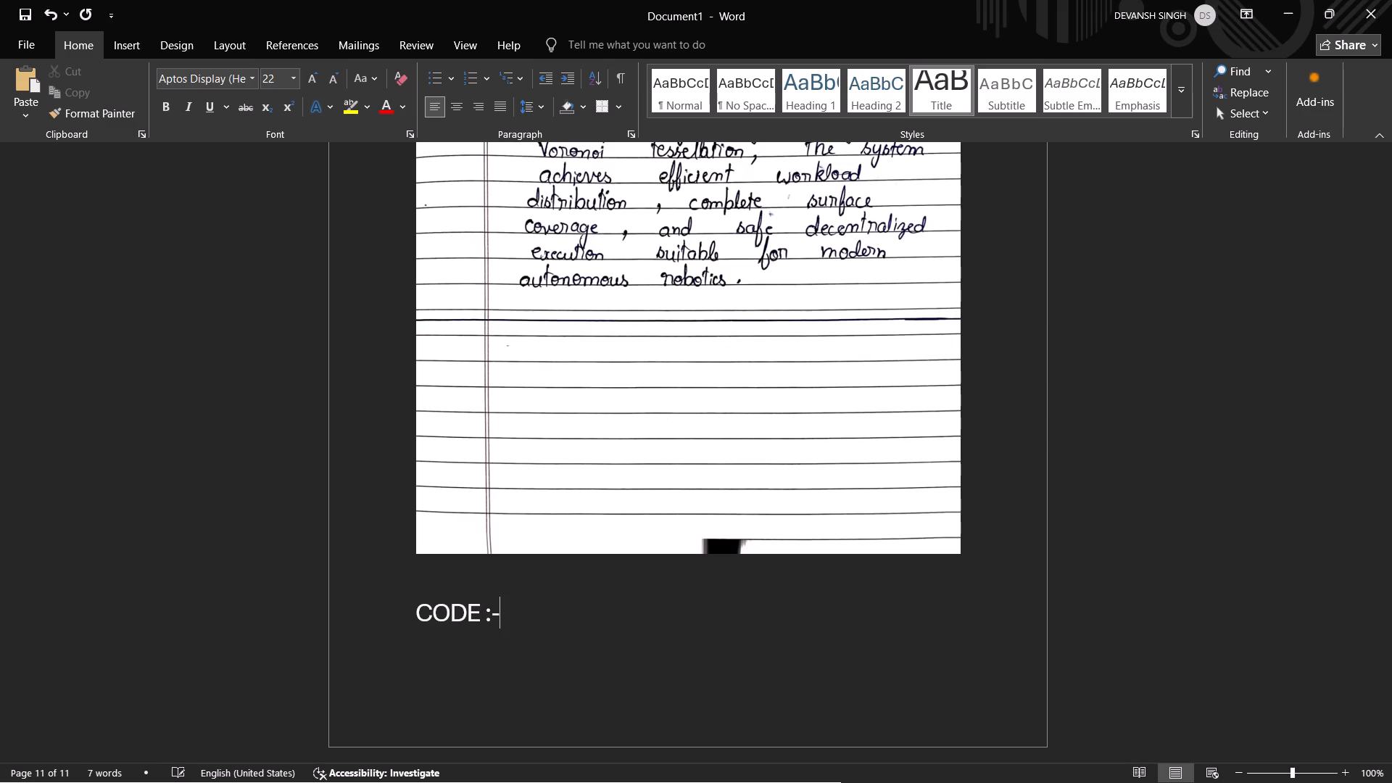
# Place the Screenshots folder beside the report and insert the first code image, Screenshot (356), on the page after the "CODE :-" heading.
pyautogui.press('Return')
pyautogui.press('Return')
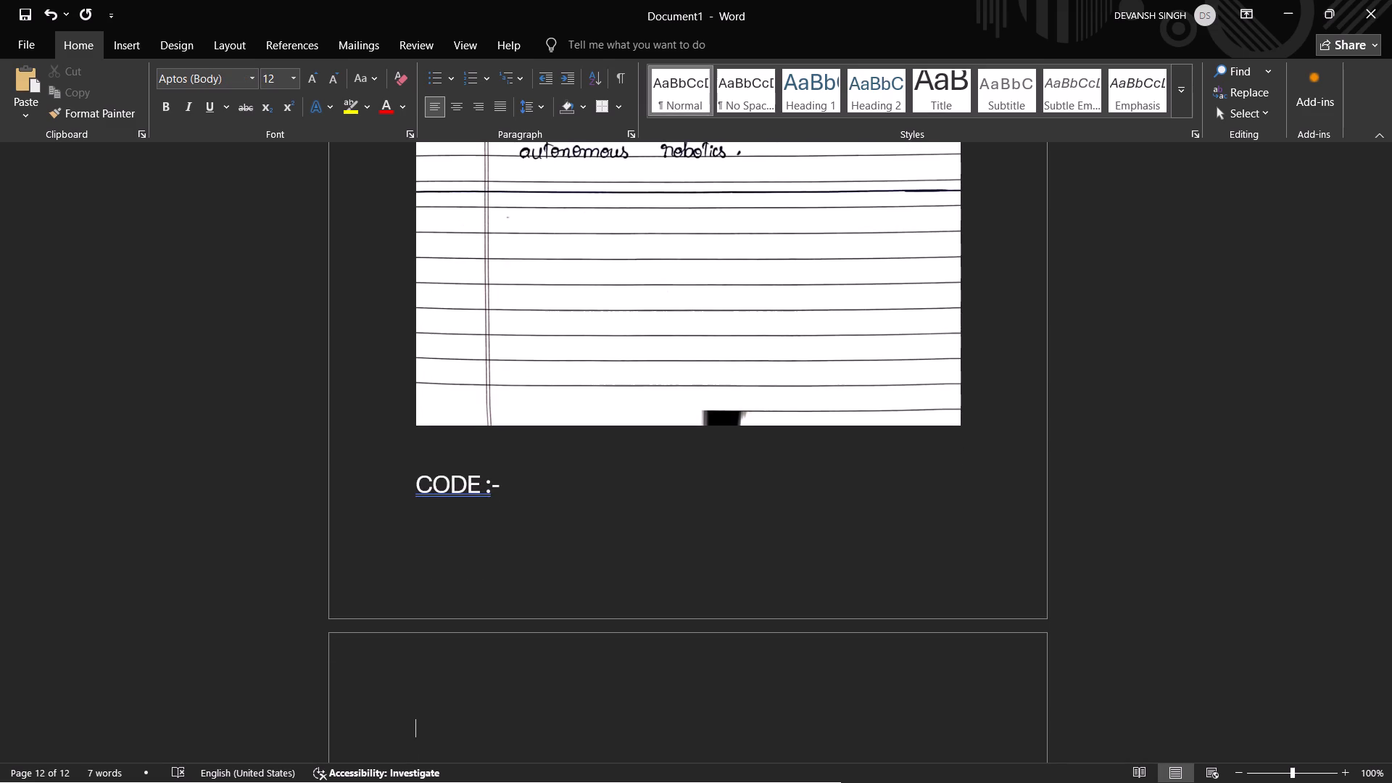
pyautogui.click(1322, 138)
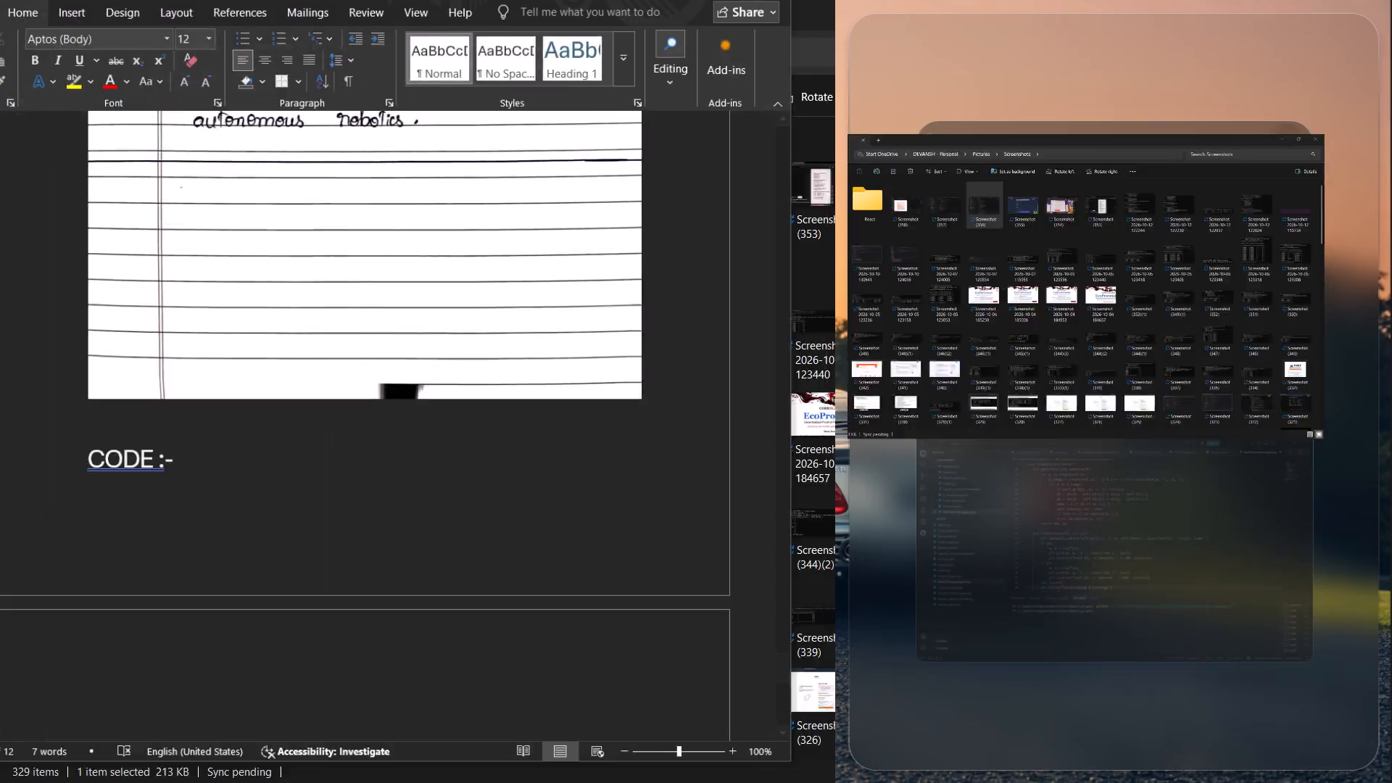
pyautogui.click(1134, 315)
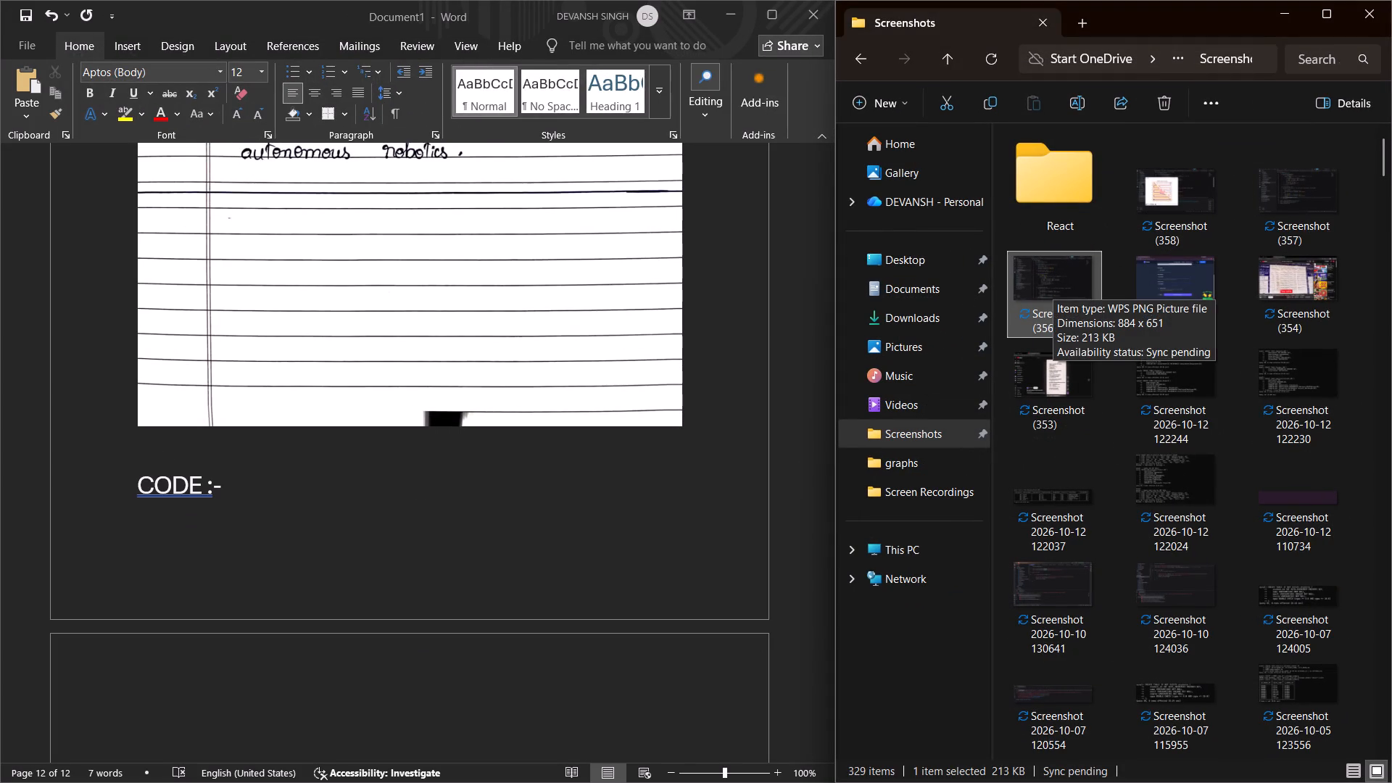
pyautogui.scroll(-2, 766, 492)
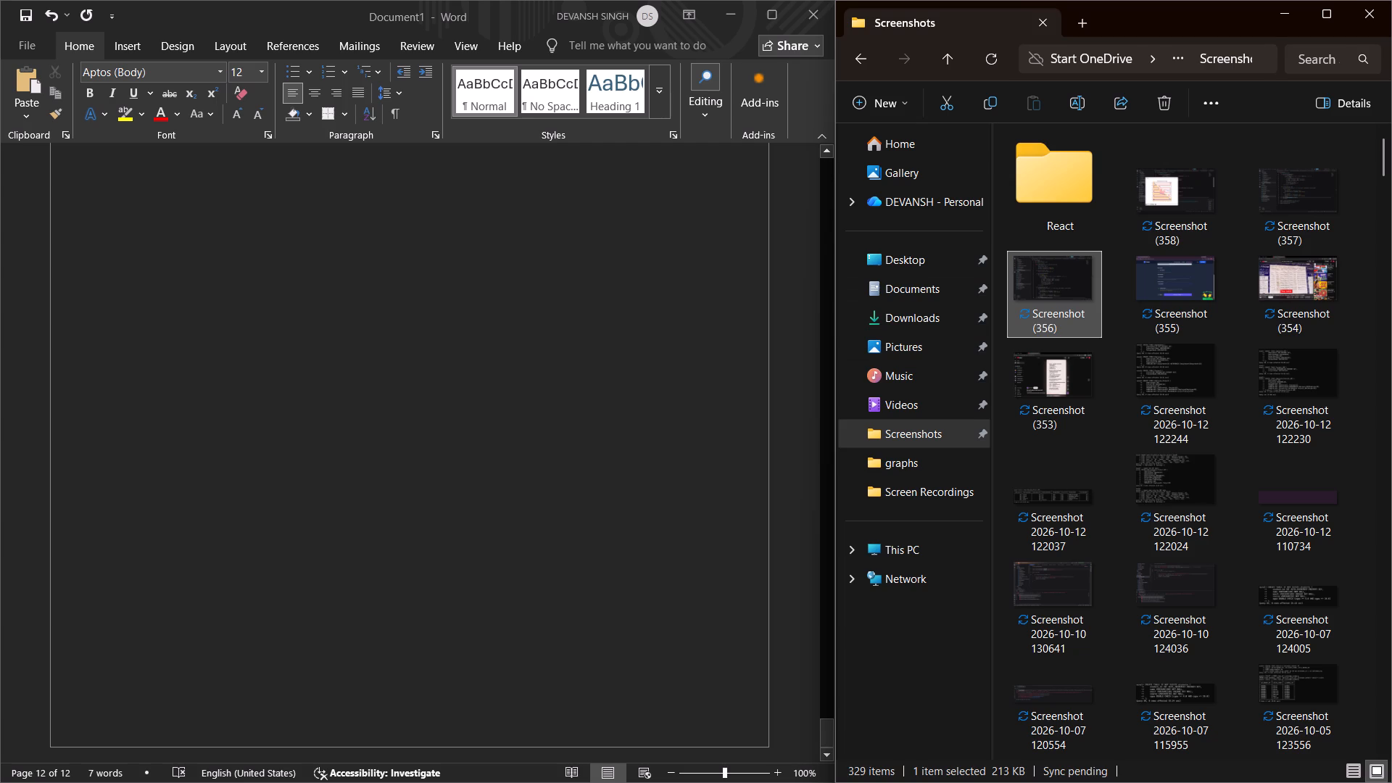
pyautogui.moveTo(1050, 275); pyautogui.dragTo(409, 284)
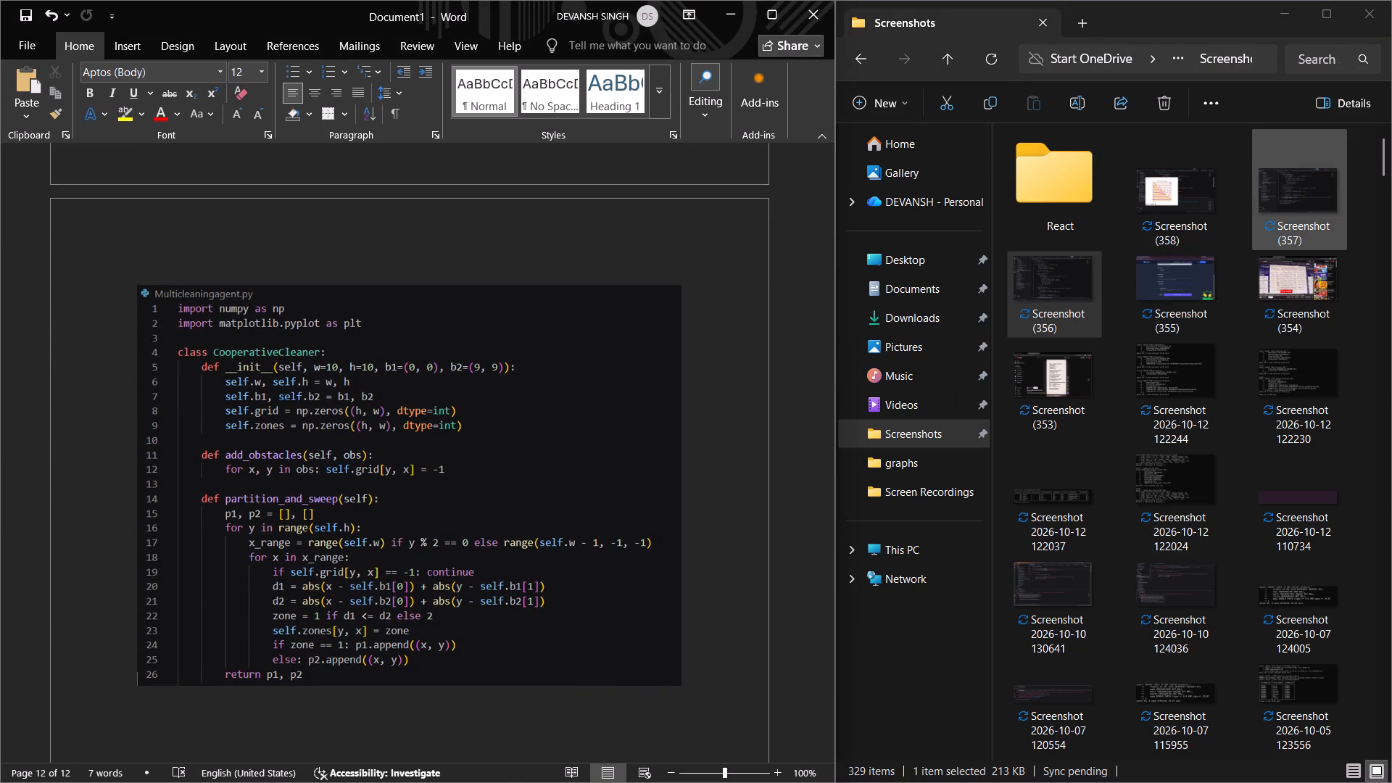
# Insert the second code image, Screenshot (357), on a new line below the first and start another line under it.
pyautogui.scroll(5, 1279, 210)
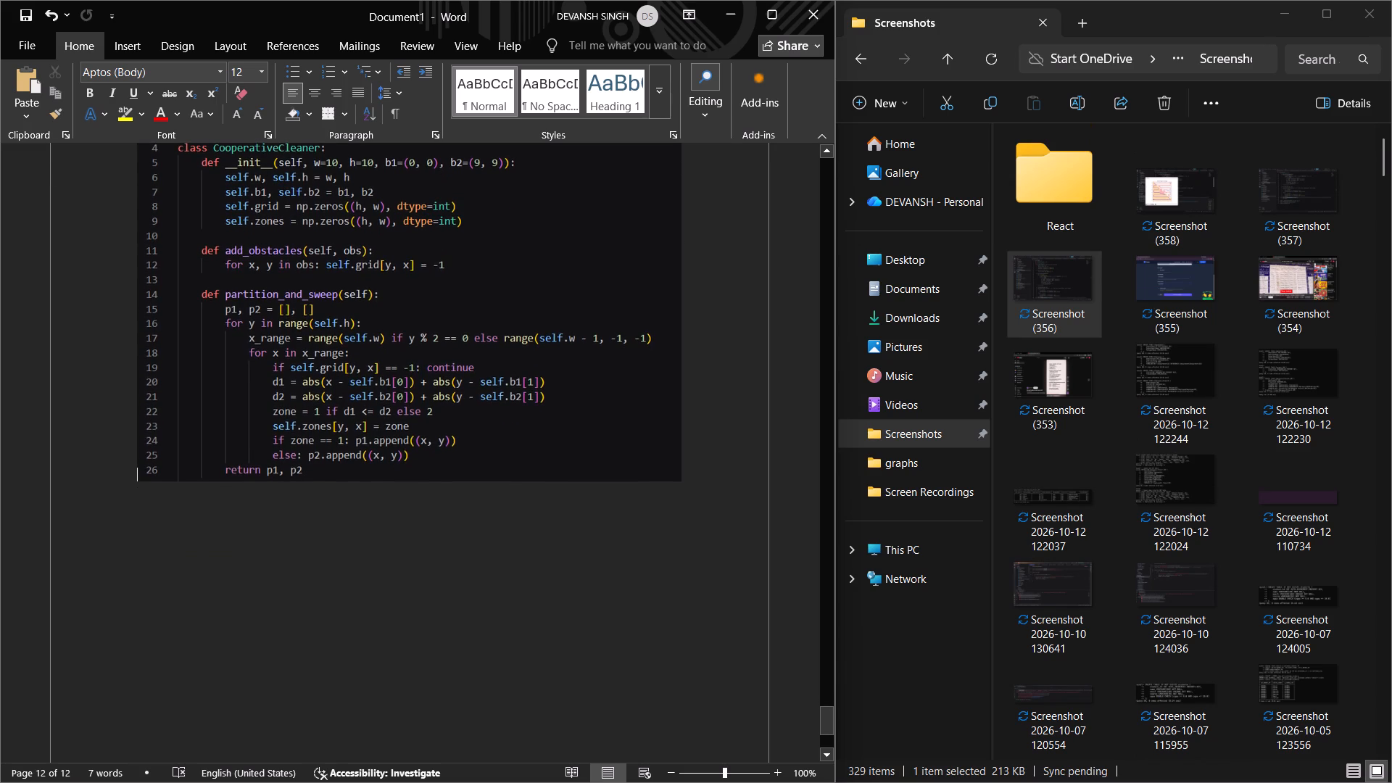
pyautogui.press('End')
pyautogui.press('Return')
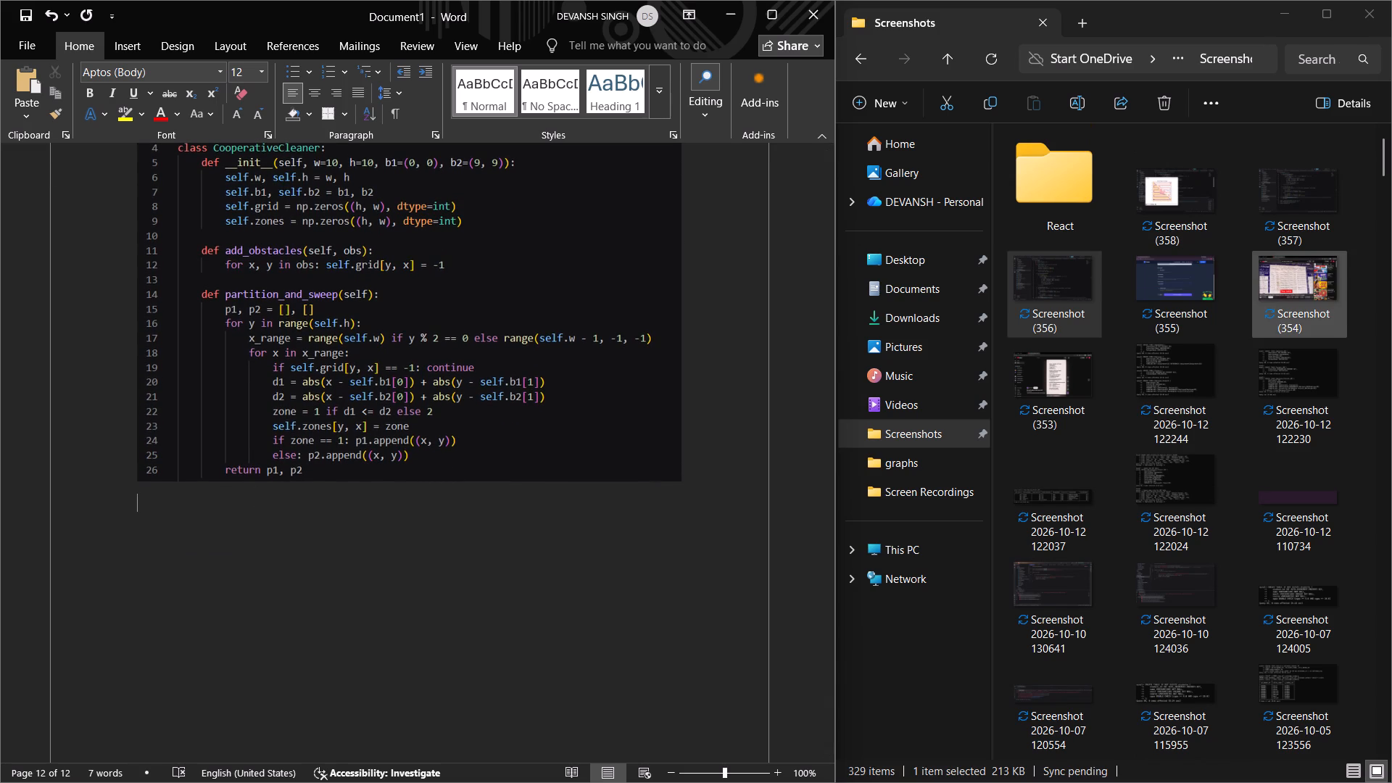
pyautogui.moveTo(1283, 193); pyautogui.dragTo(287, 626)
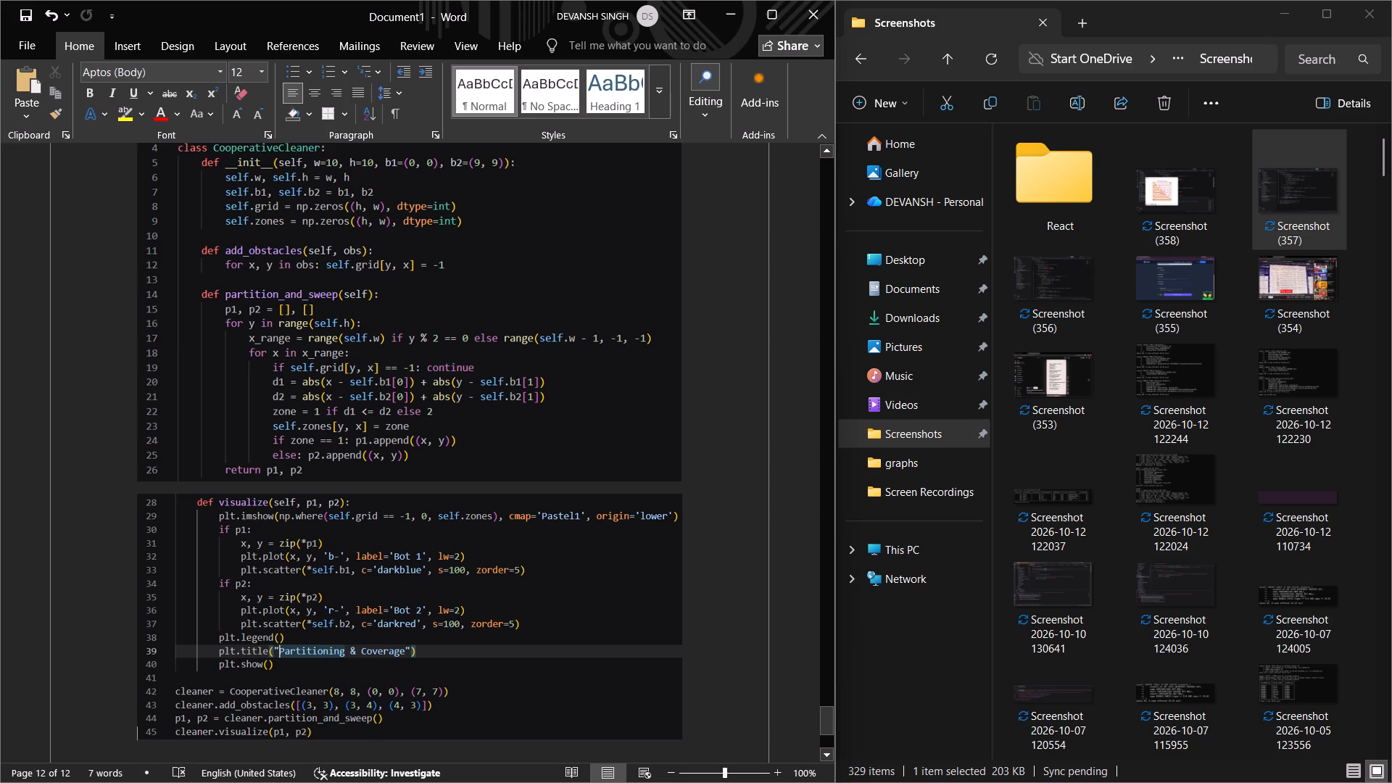
pyautogui.scroll(-1, 525, 657)
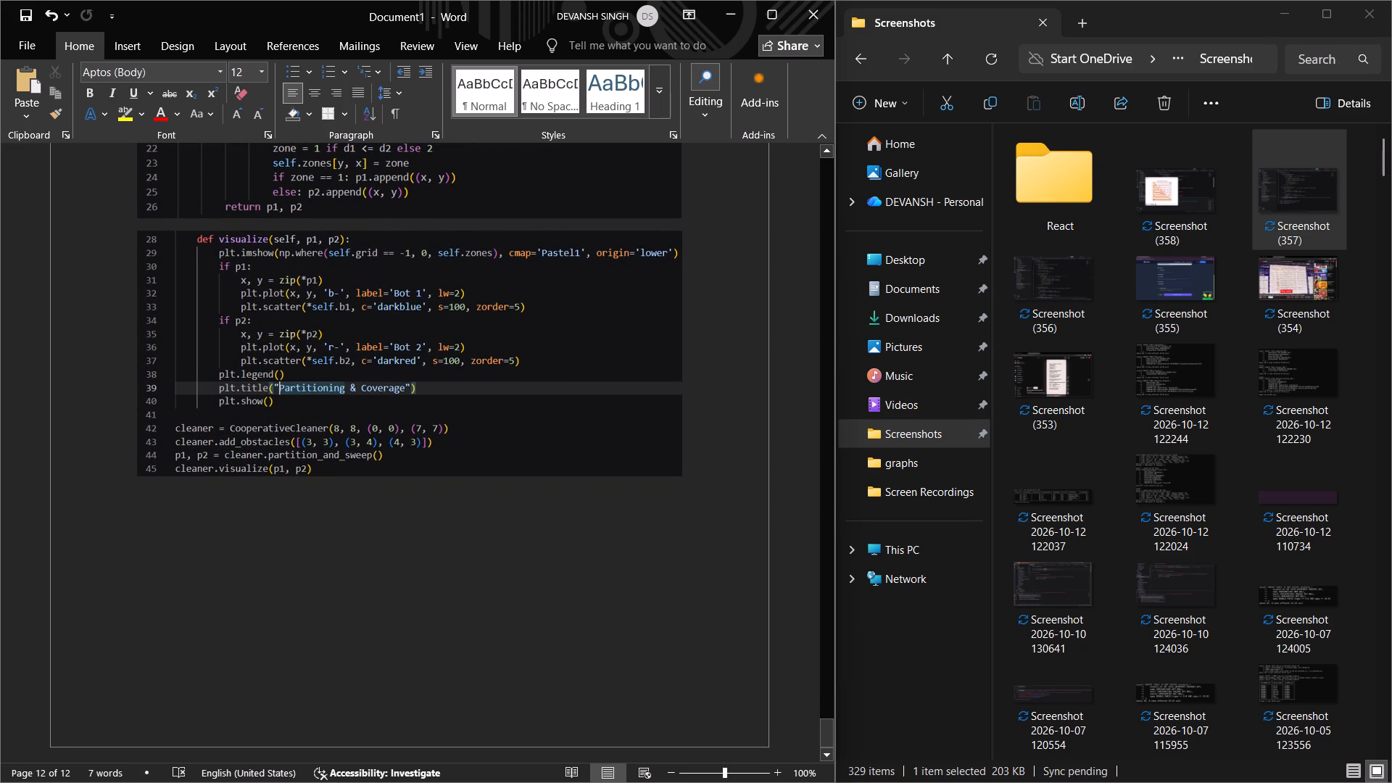
pyautogui.press('End')
pyautogui.press('Return')
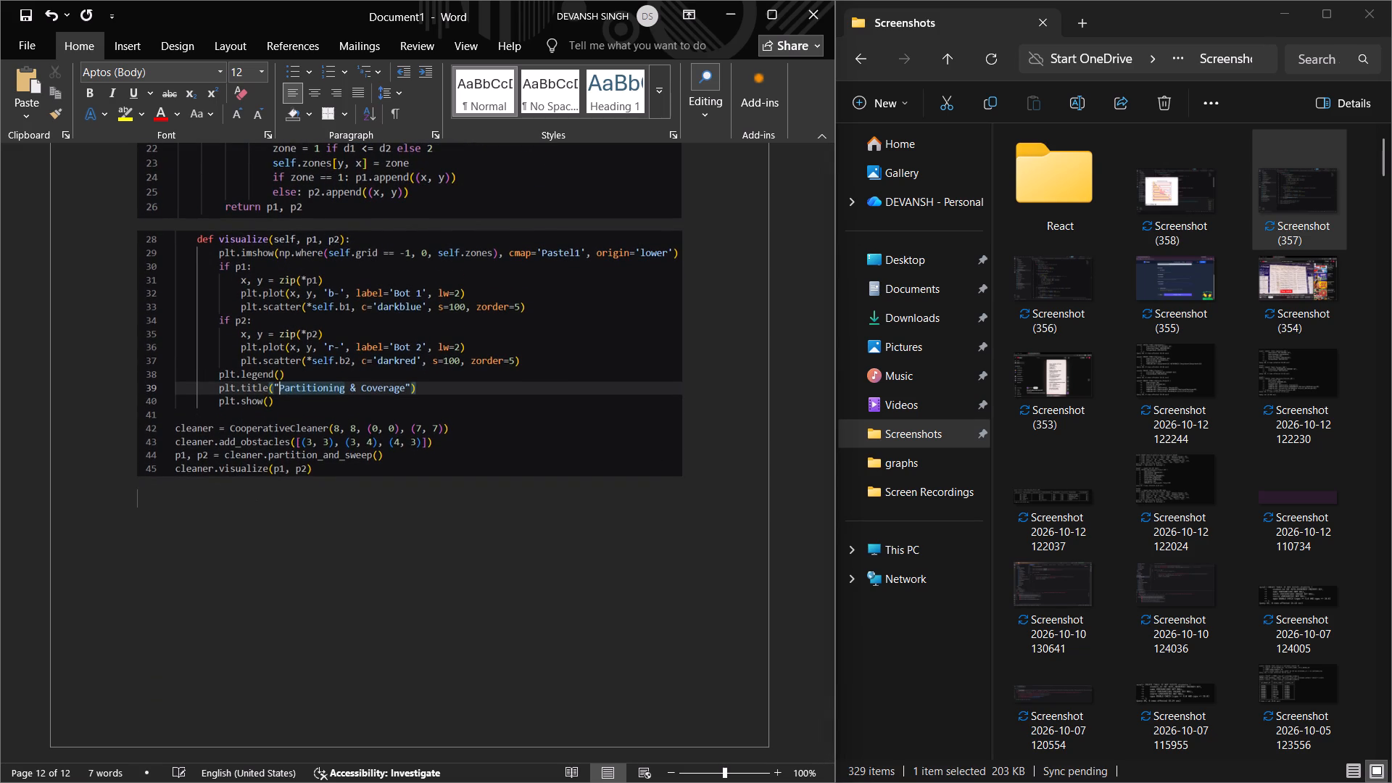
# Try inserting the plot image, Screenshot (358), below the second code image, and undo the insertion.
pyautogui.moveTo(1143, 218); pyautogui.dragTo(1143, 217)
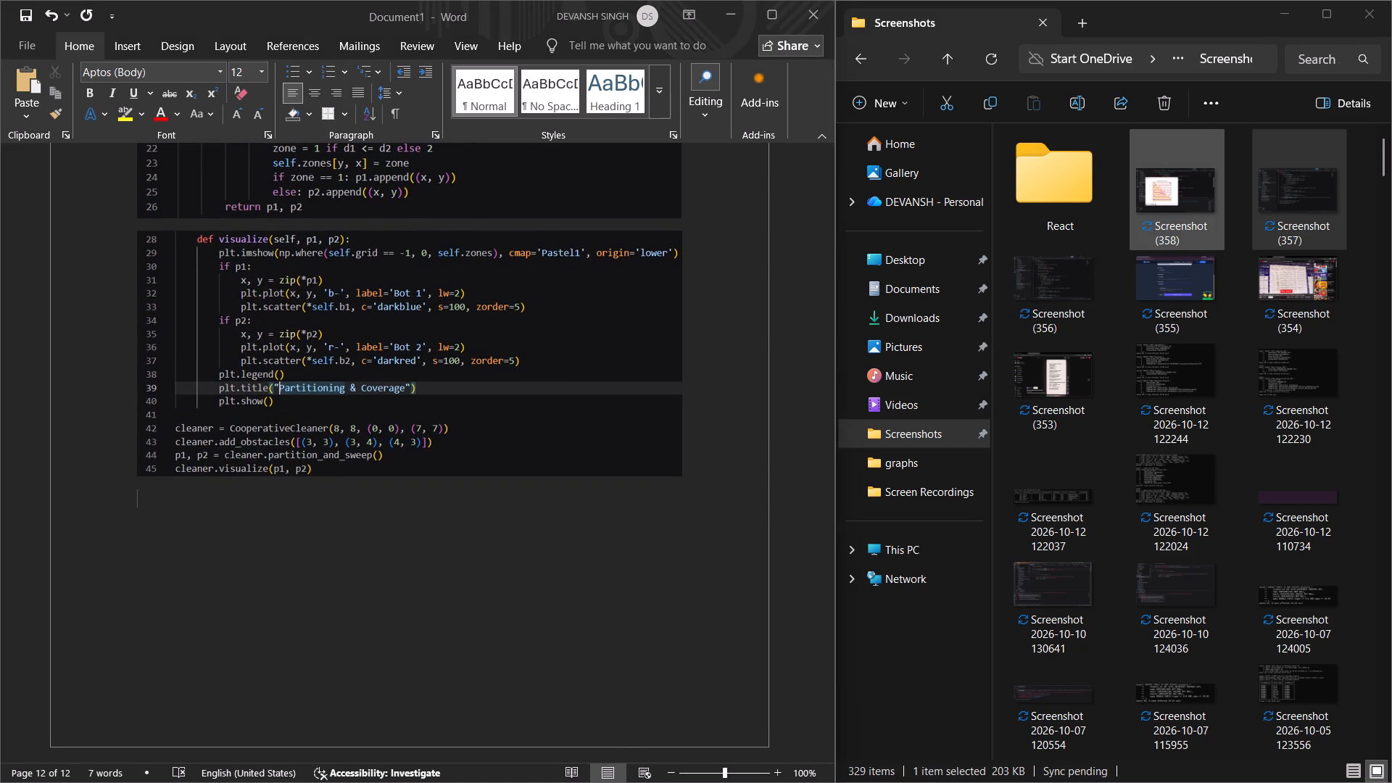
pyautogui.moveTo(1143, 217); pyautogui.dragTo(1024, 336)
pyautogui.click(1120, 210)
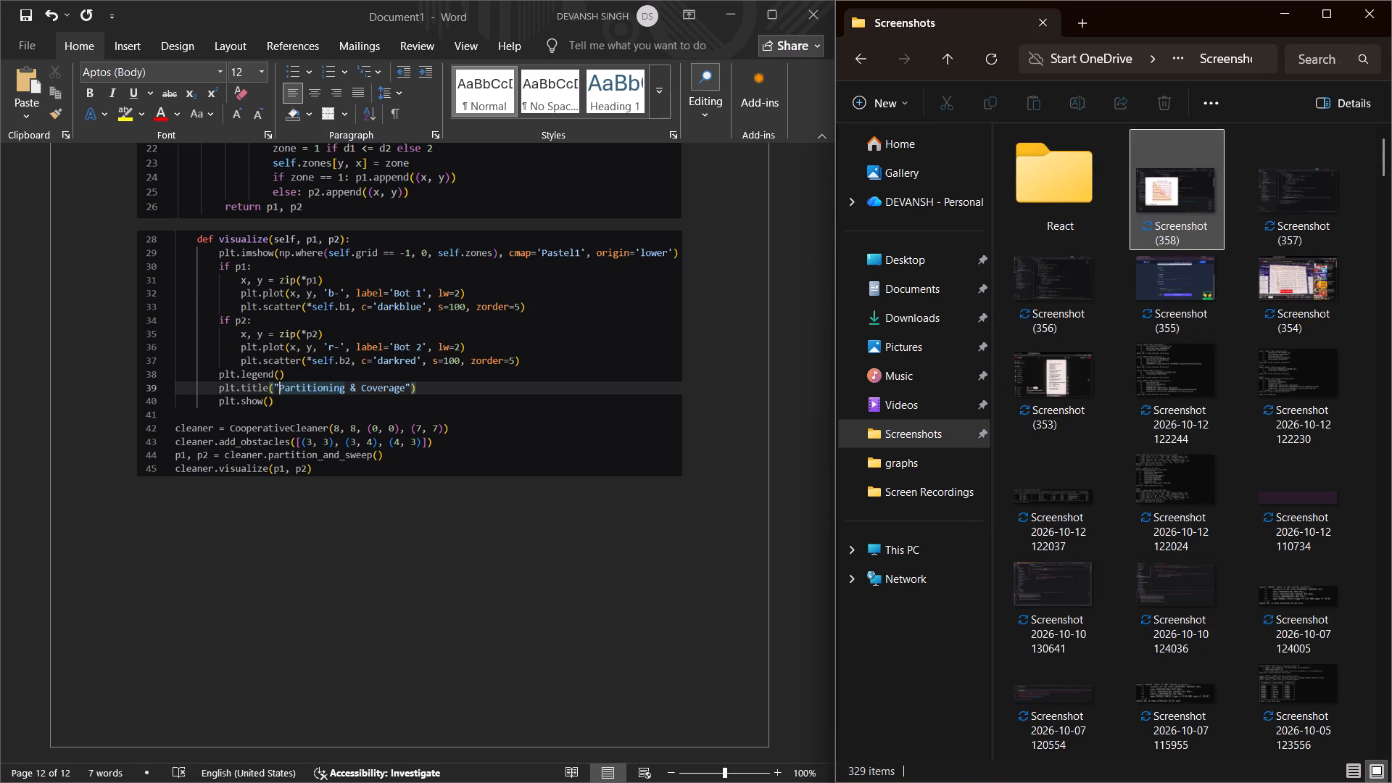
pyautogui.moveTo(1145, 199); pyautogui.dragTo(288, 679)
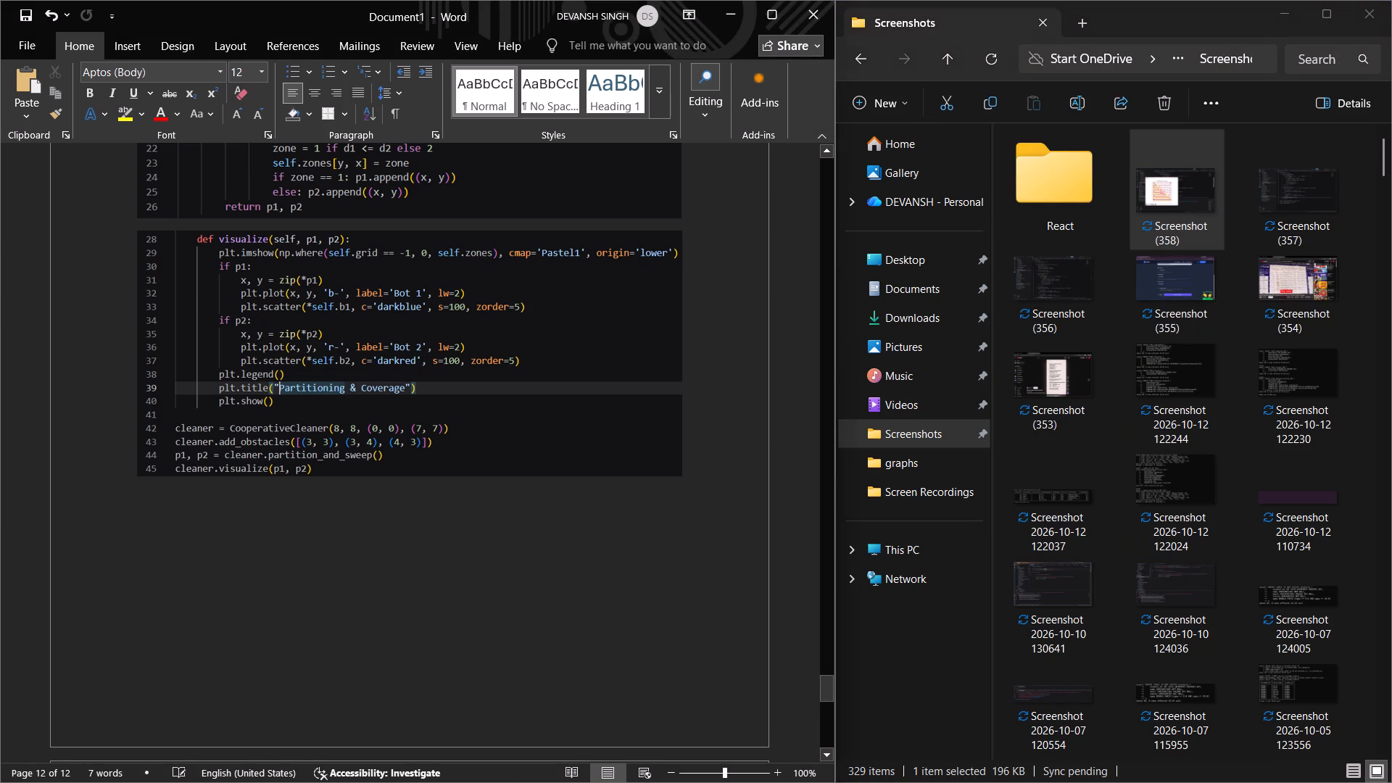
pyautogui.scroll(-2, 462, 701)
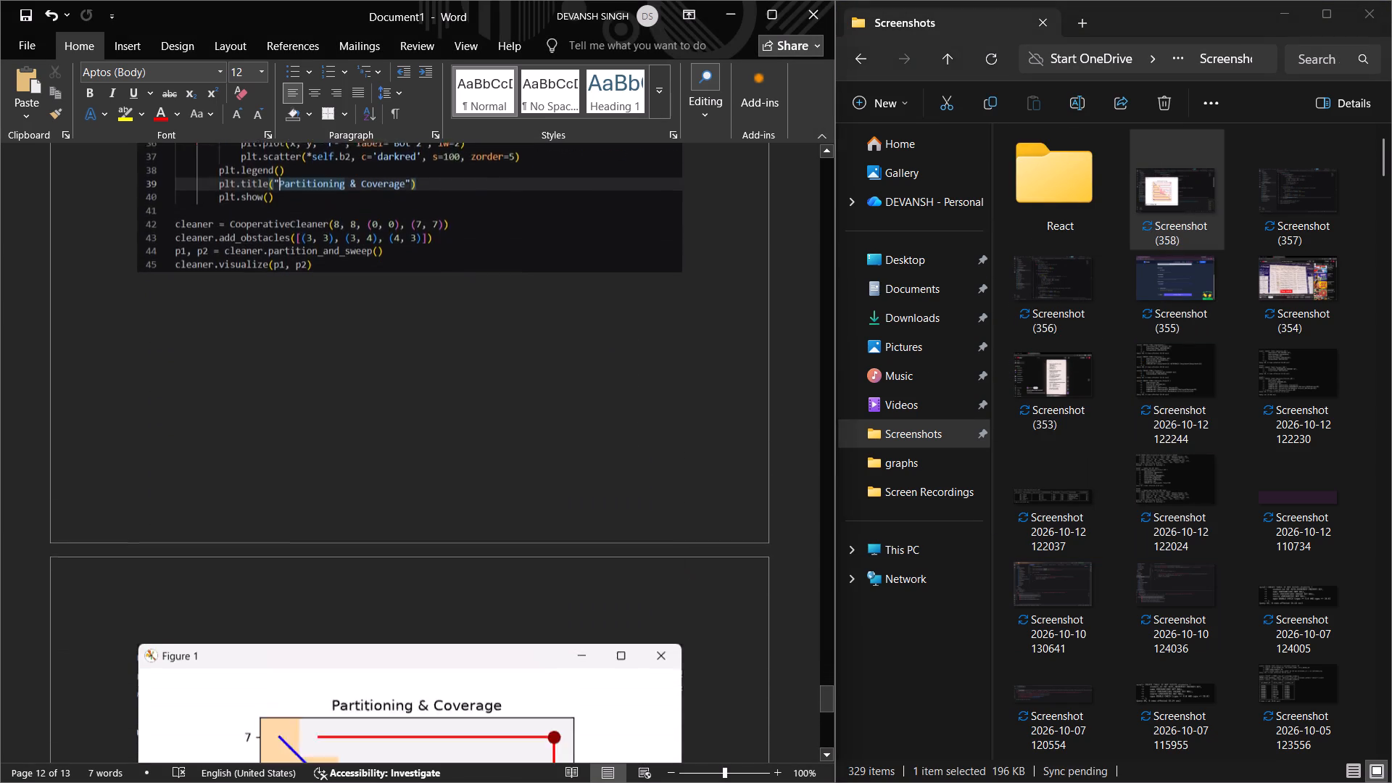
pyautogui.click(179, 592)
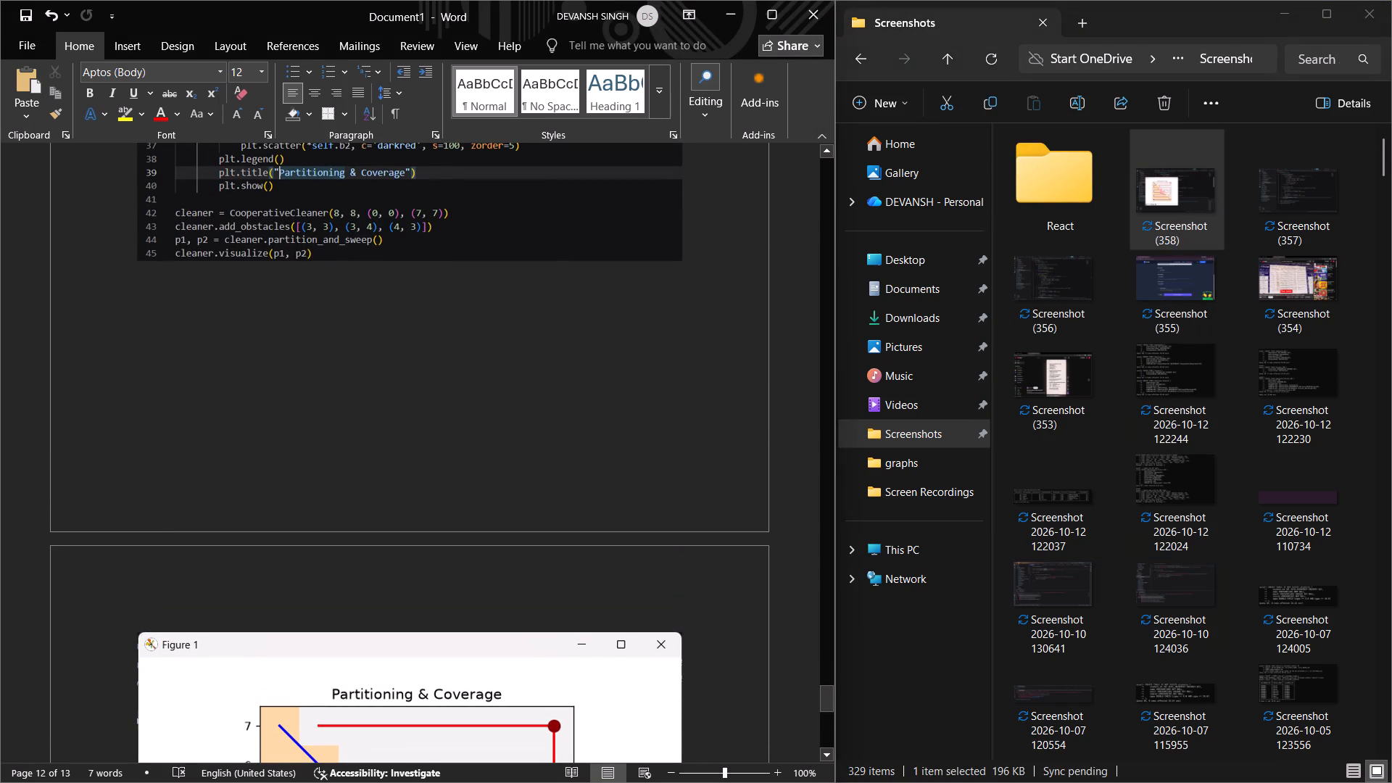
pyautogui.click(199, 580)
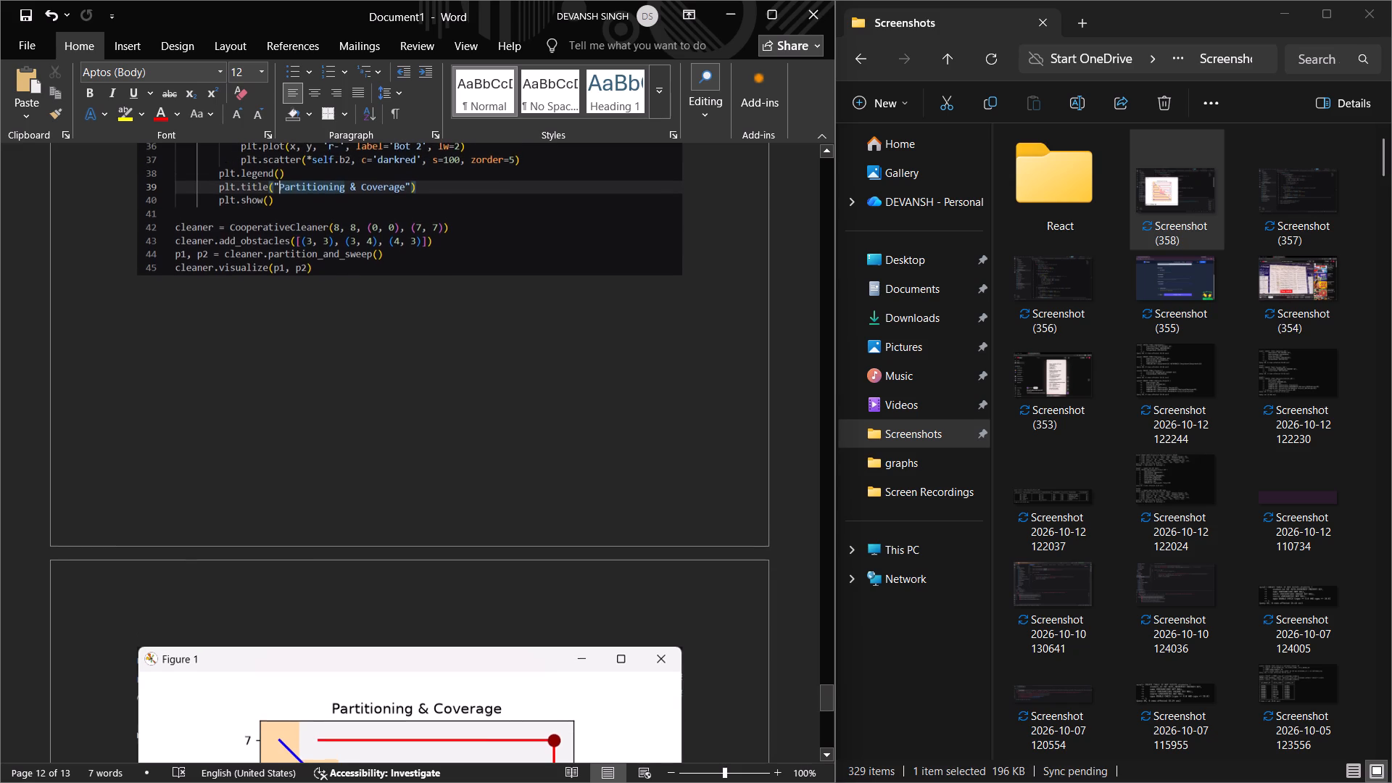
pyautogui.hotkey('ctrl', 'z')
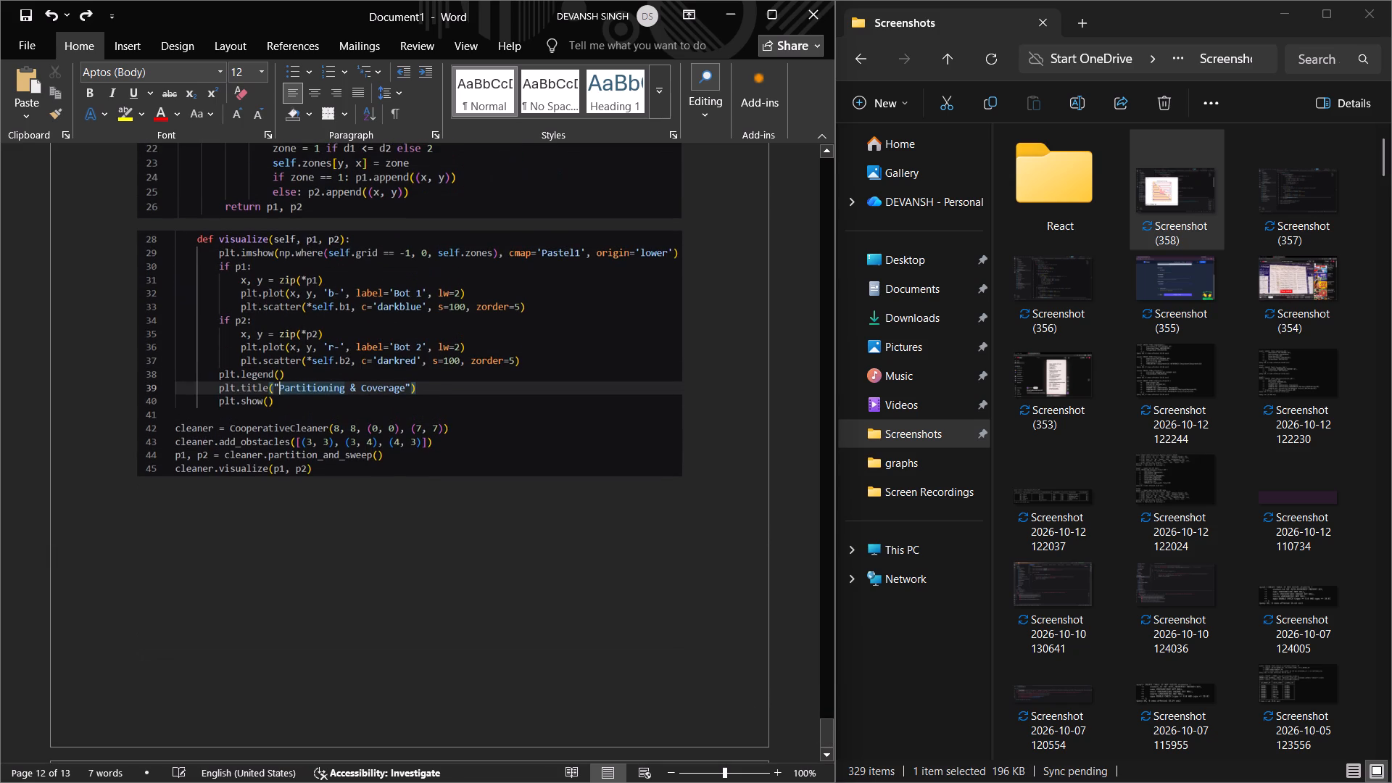
# Add blank lines below the second code image until the insertion point reaches the start of a new page.
pyautogui.press('Return')
pyautogui.press('Return')
pyautogui.press('Return')
pyautogui.press('Return')
pyautogui.press('Return')
pyautogui.press('Return')
pyautogui.press('Return')
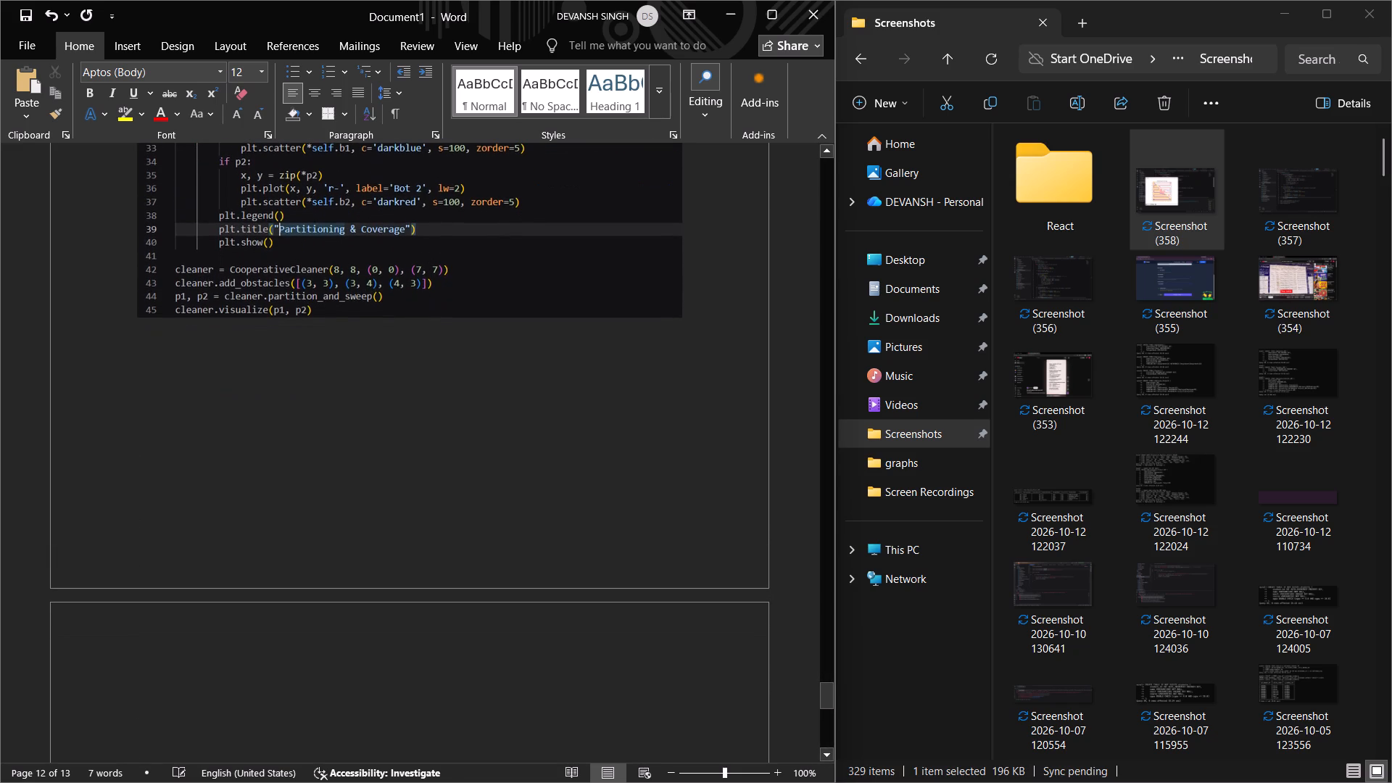
pyautogui.press('BackSpace')
pyautogui.press('BackSpace')
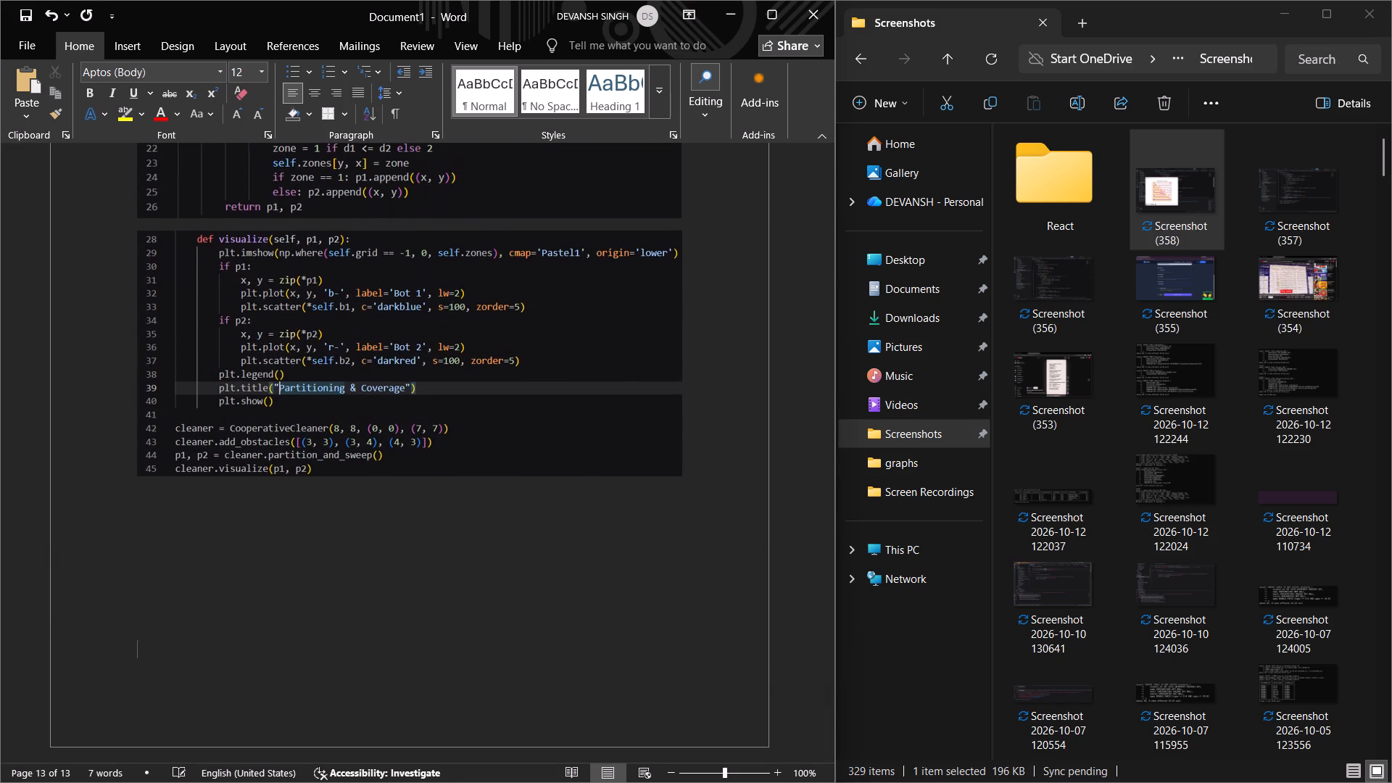
pyautogui.press('Return')
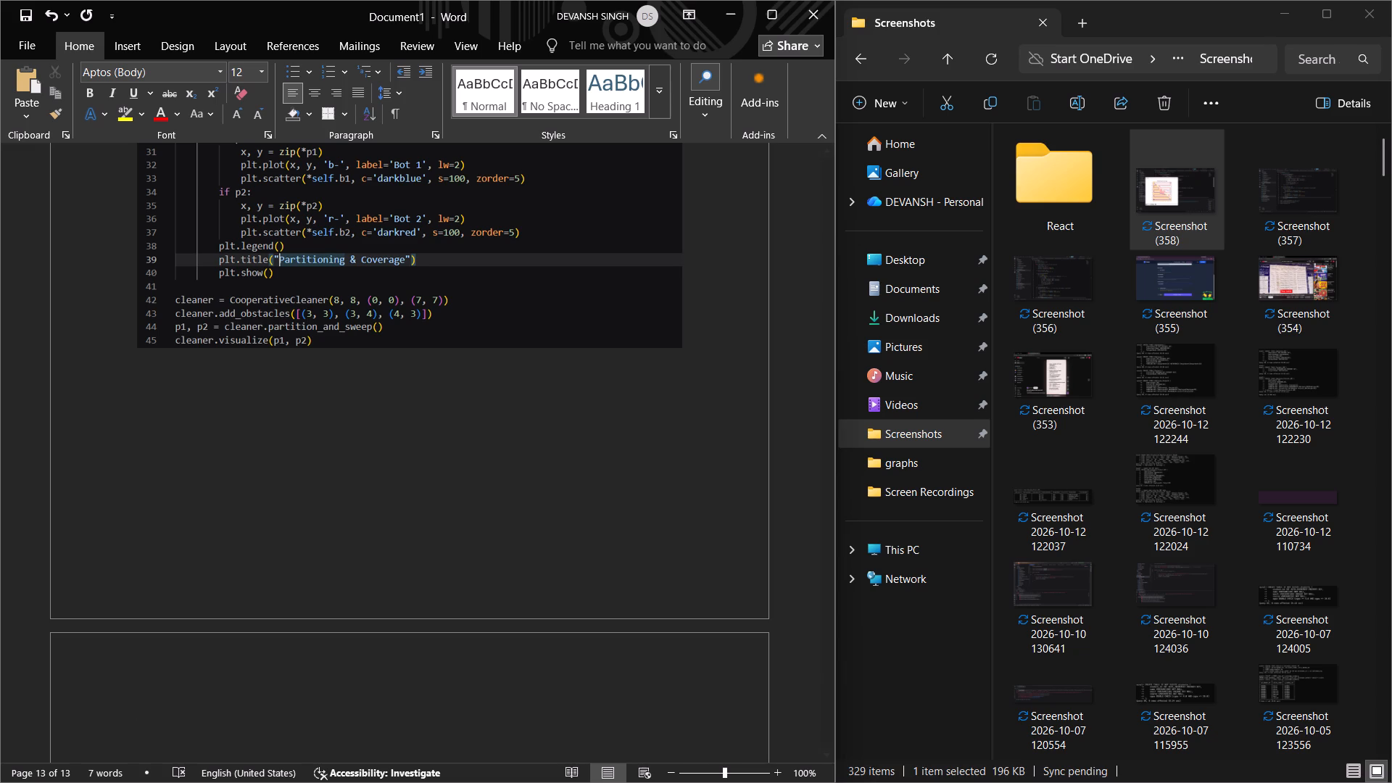
# Add the Title-style heading "OUTPUT :-" at font size 22 on the new page and start a blank line under it.
pyautogui.click(780, 20)
pyautogui.click(925, 93)
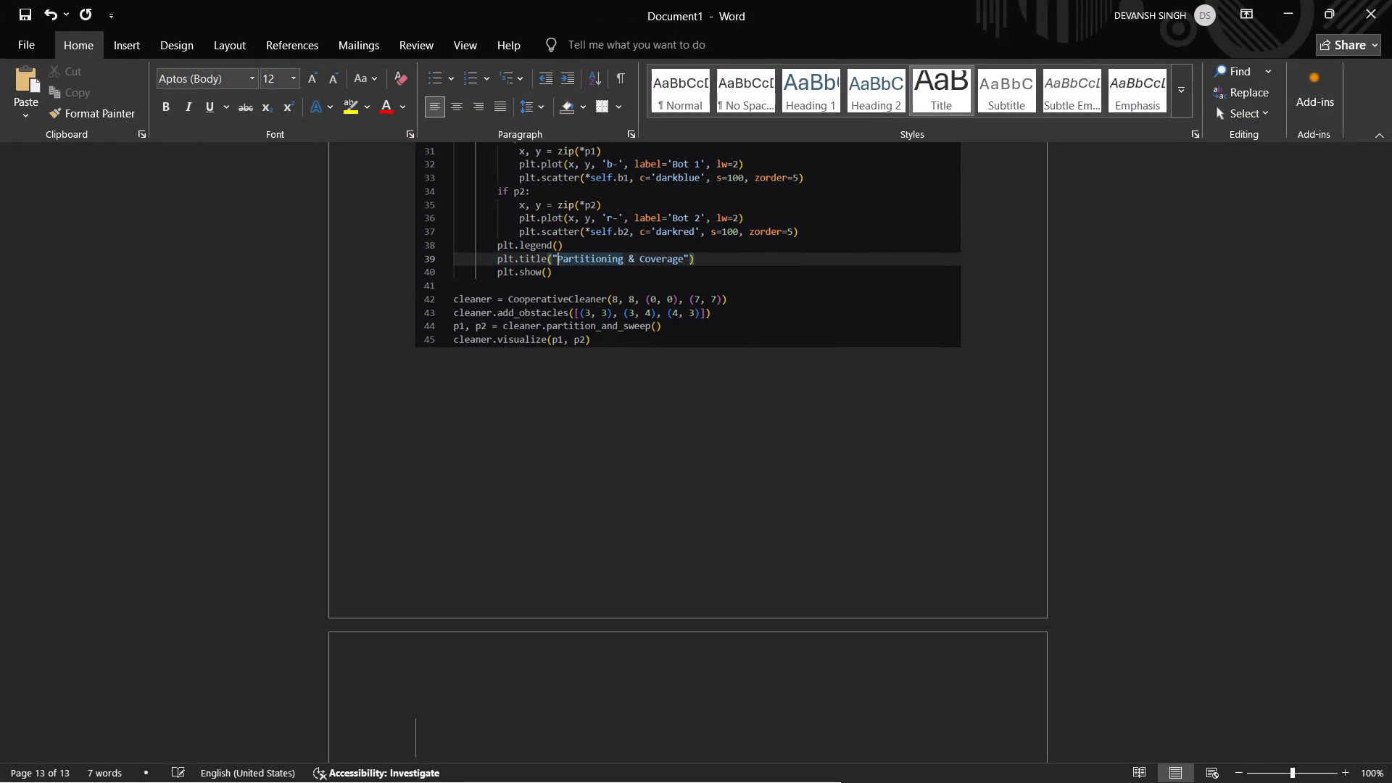
pyautogui.click(295, 79)
pyautogui.click(282, 297)
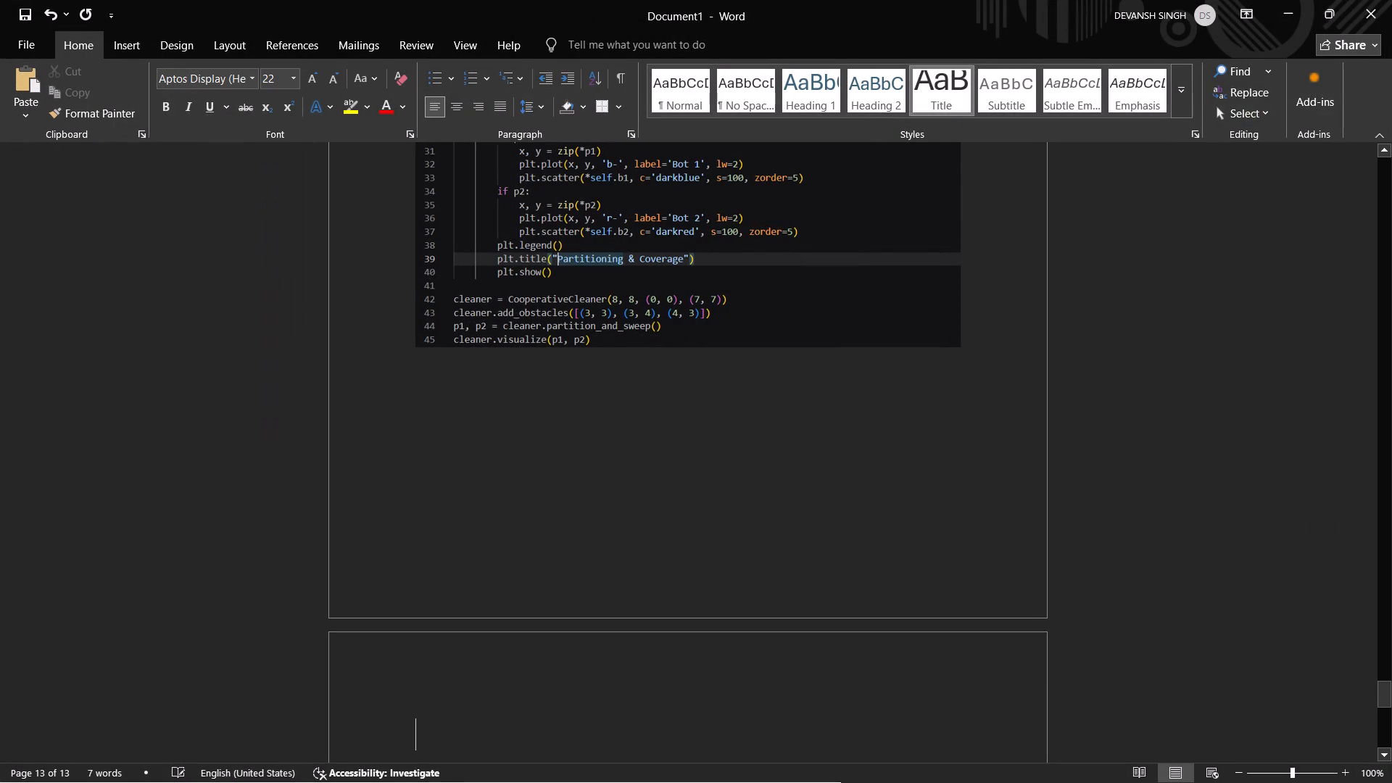
pyautogui.write('RESU')
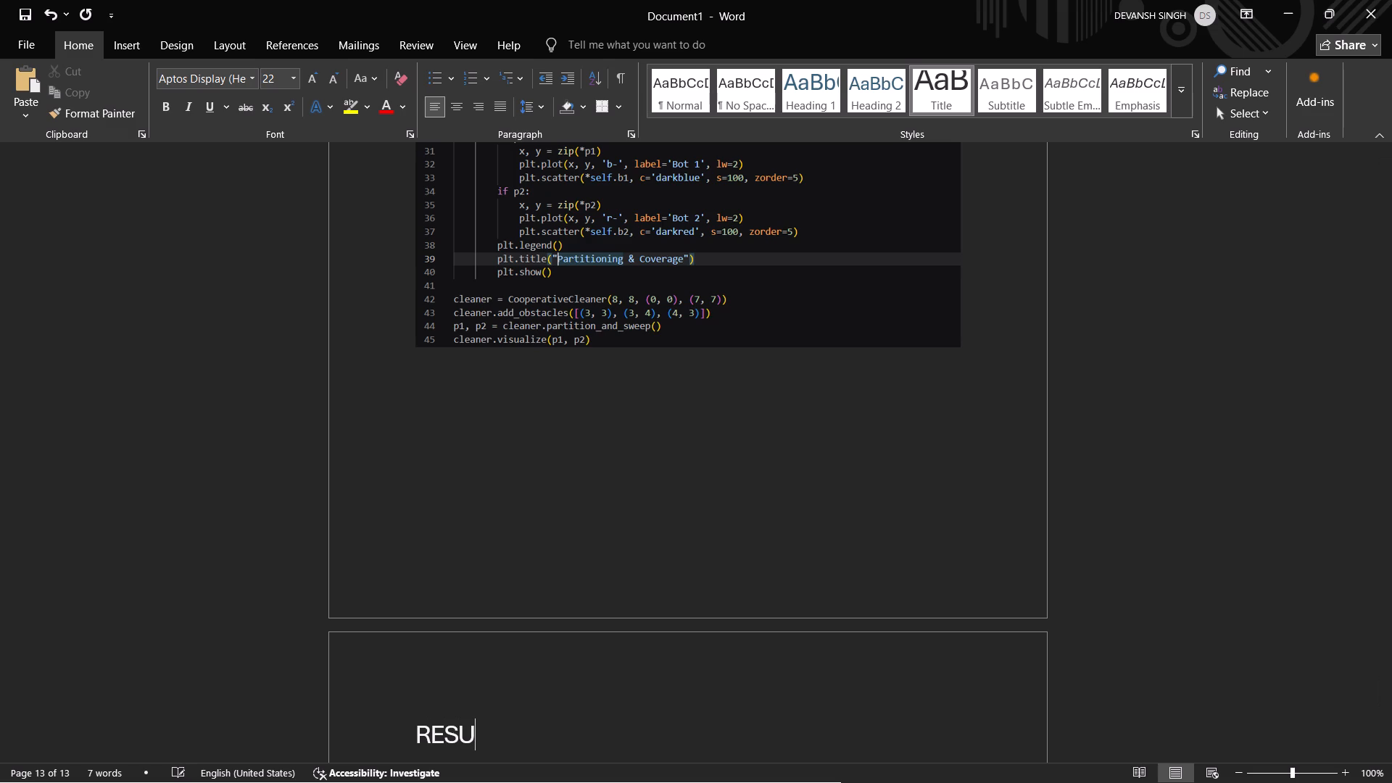
pyautogui.write('LT')
pyautogui.press('BackSpace')
pyautogui.press('BackSpace')
pyautogui.press('BackSpace')
pyautogui.press('BackSpace')
pyautogui.press('BackSpace')
pyautogui.press('BackSpace')
pyautogui.write('OUTPIY')
pyautogui.press('BackSpace')
pyautogui.press('t')
pyautogui.press('BackSpace')
pyautogui.press('BackSpace')
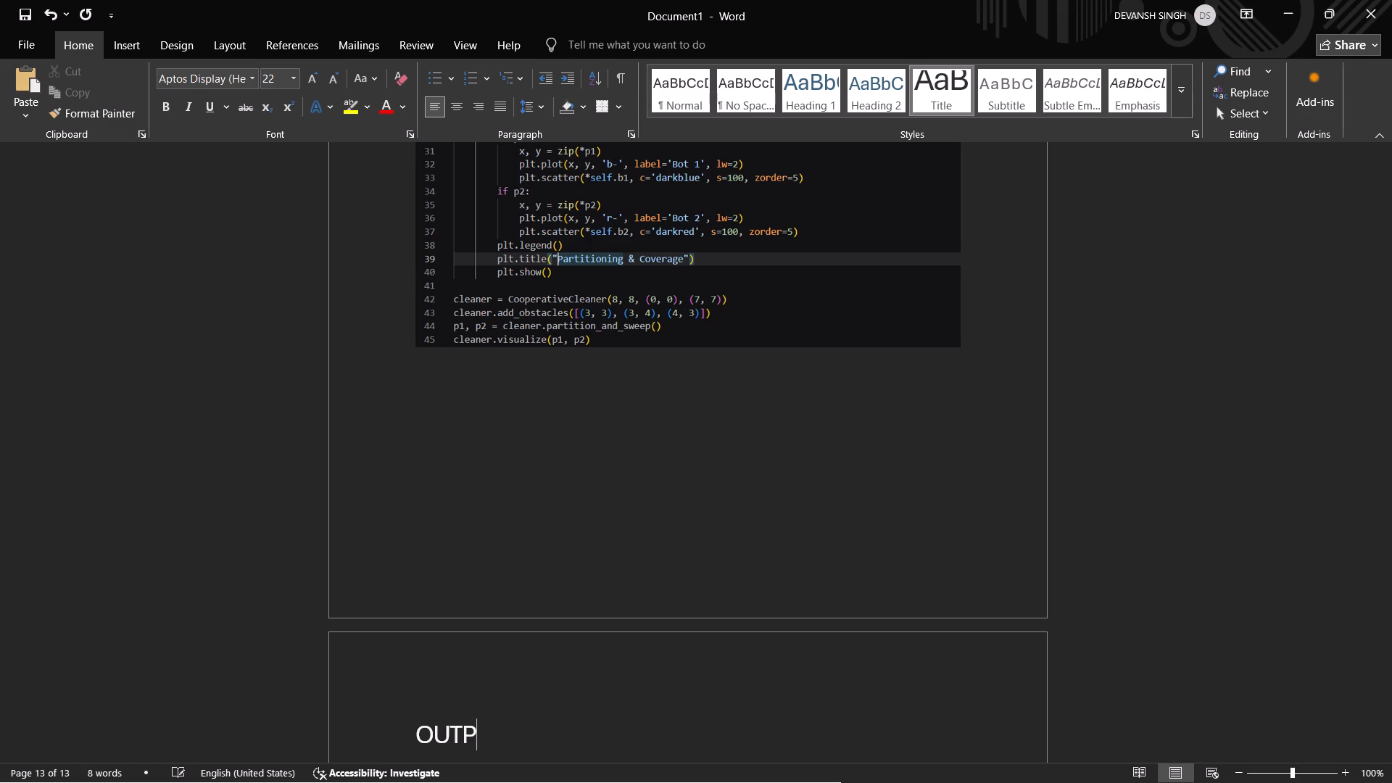
pyautogui.write('UT')
pyautogui.press('space')
pyautogui.write(':-')
pyautogui.press('Return')
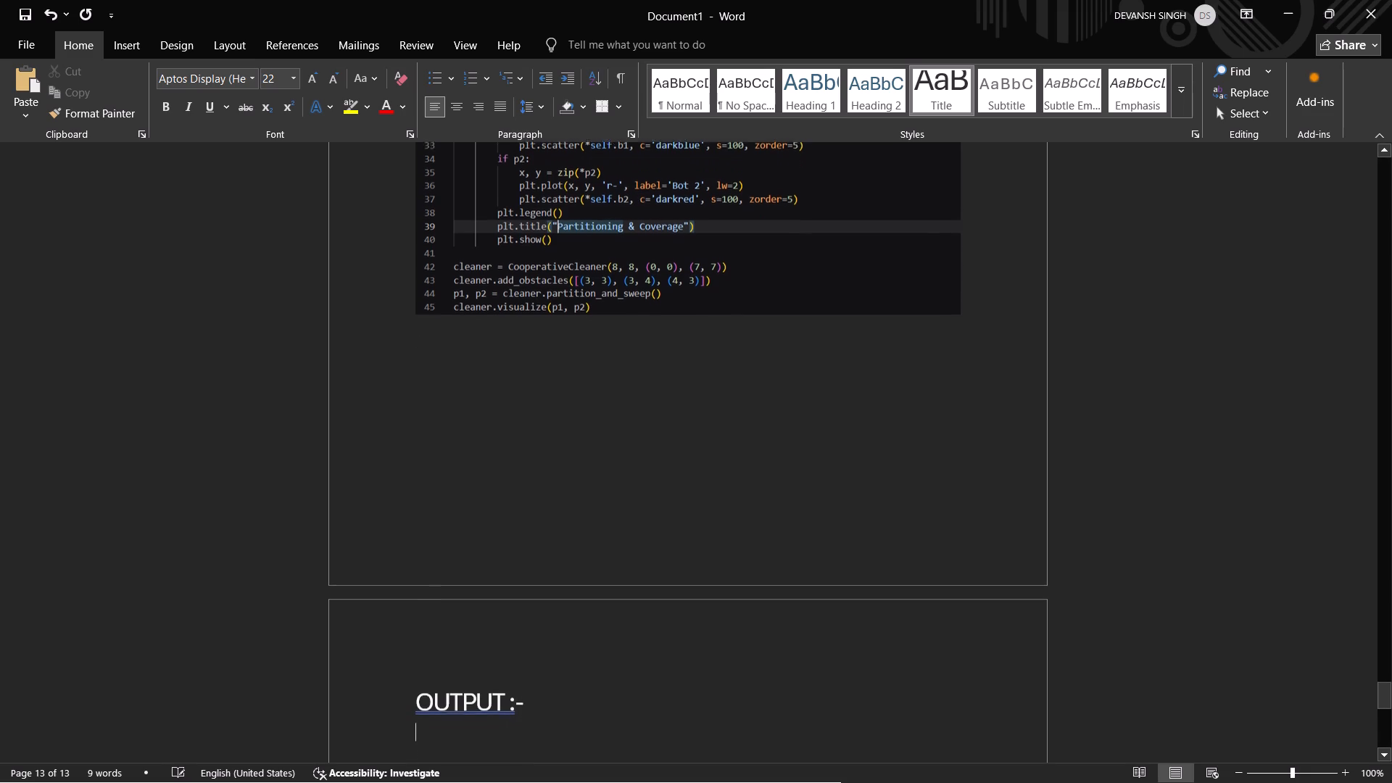
pyautogui.press('Return')
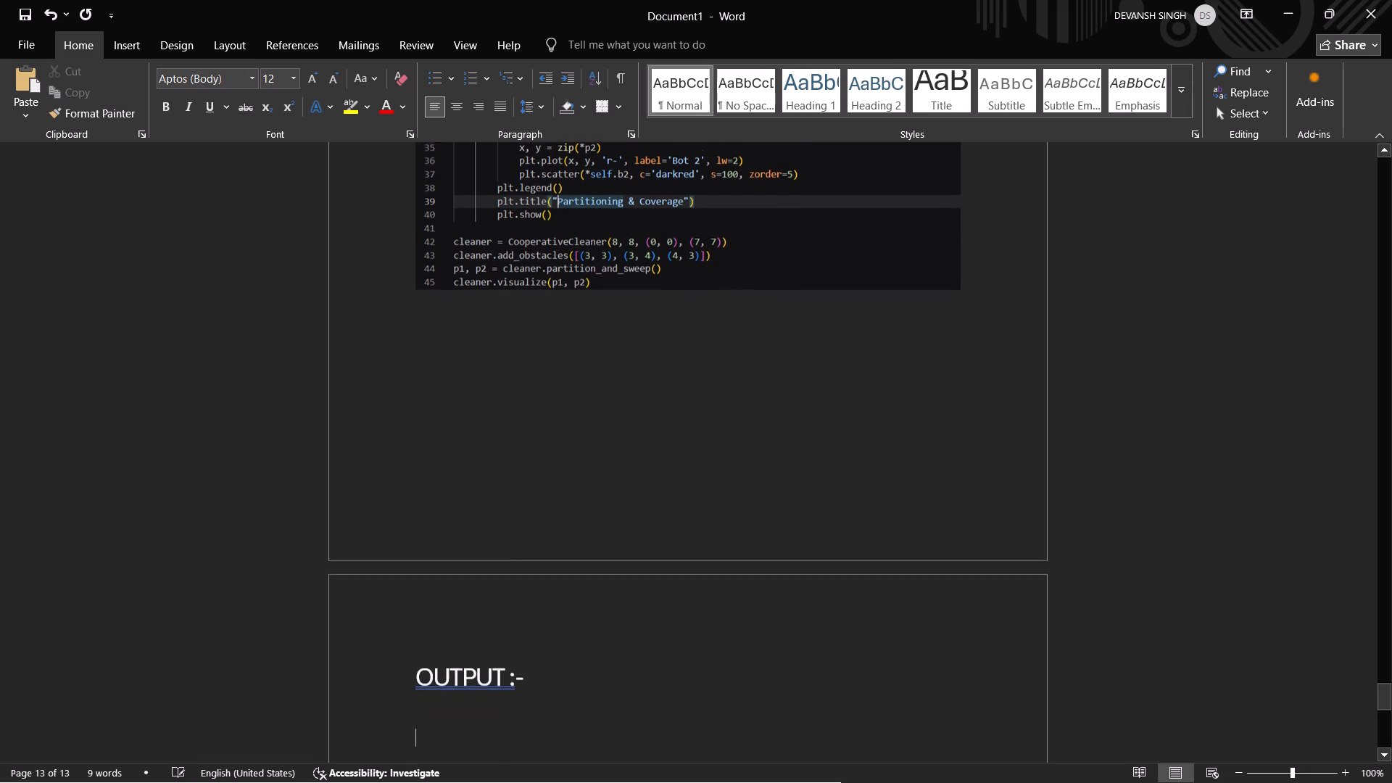
# Insert the plot image, Screenshot (358), from the Screenshots folder below the "OUTPUT :-" heading and return the report to full-window view.
pyautogui.scroll(-1, 725, 434)
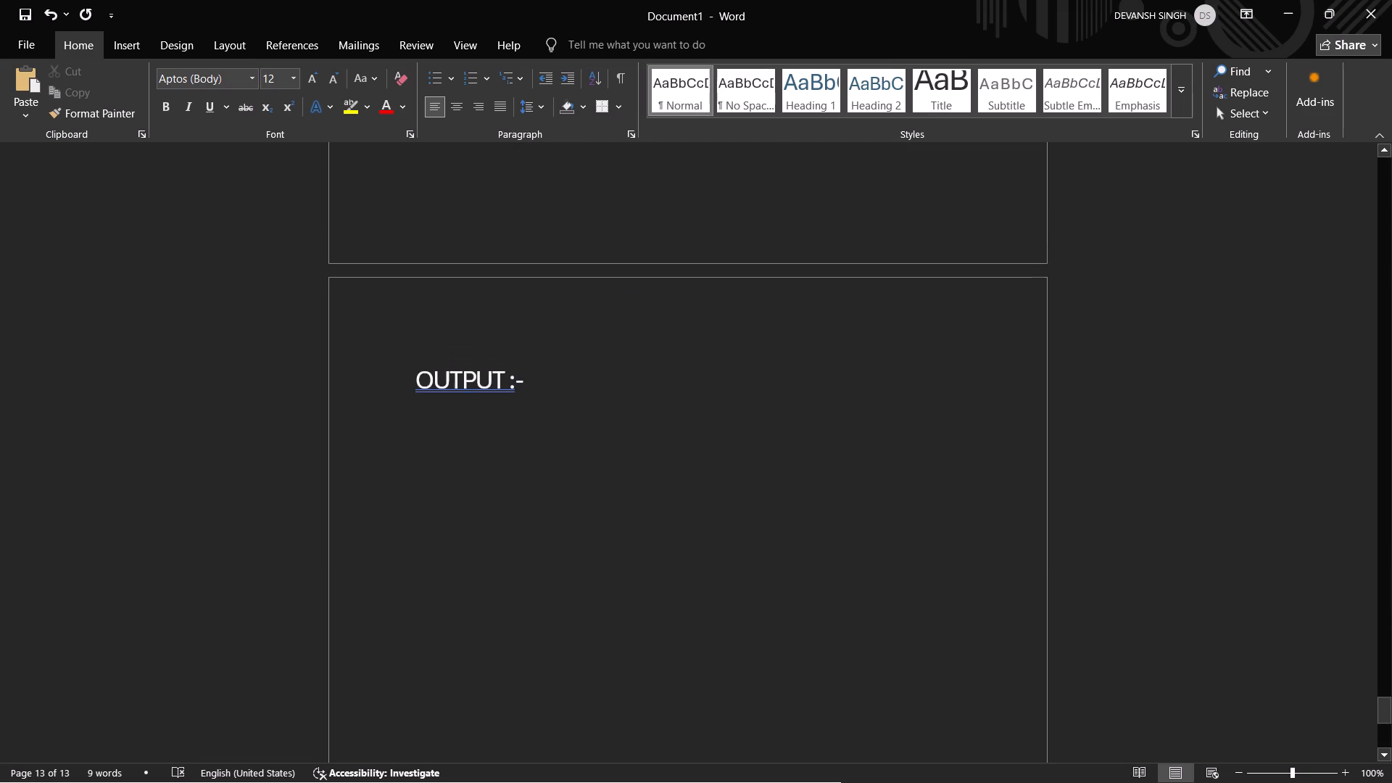
pyautogui.scroll(-1, 725, 434)
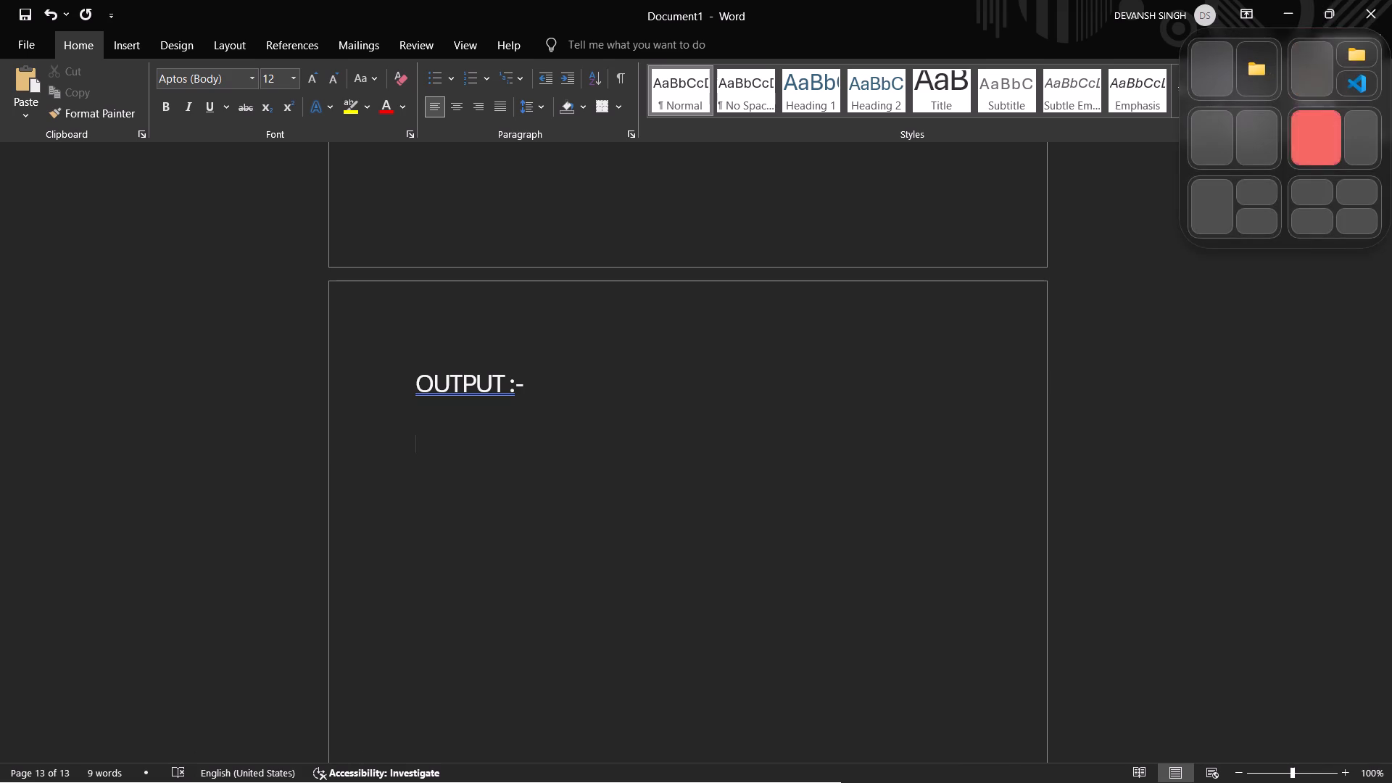
pyautogui.click(1332, 124)
pyautogui.moveTo(1169, 183); pyautogui.dragTo(524, 561)
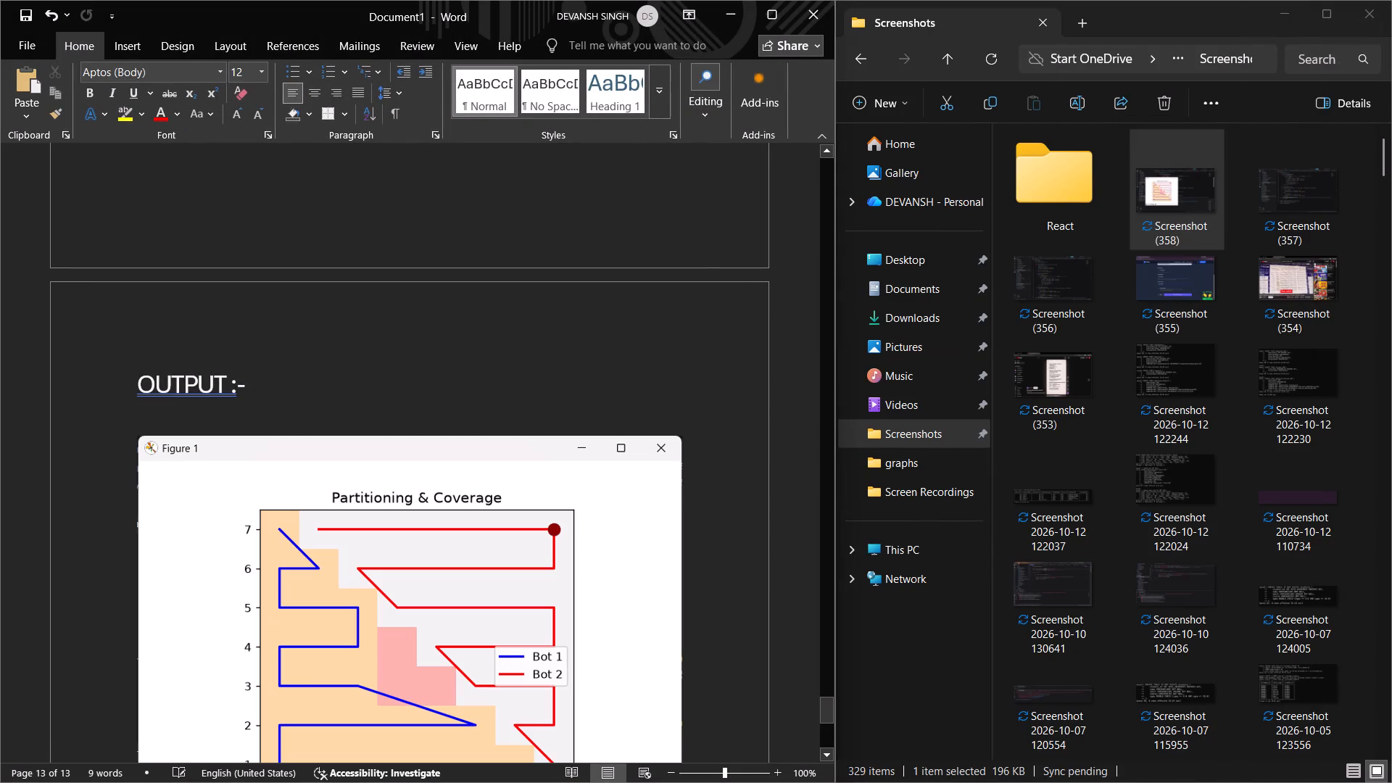
pyautogui.click(779, 22)
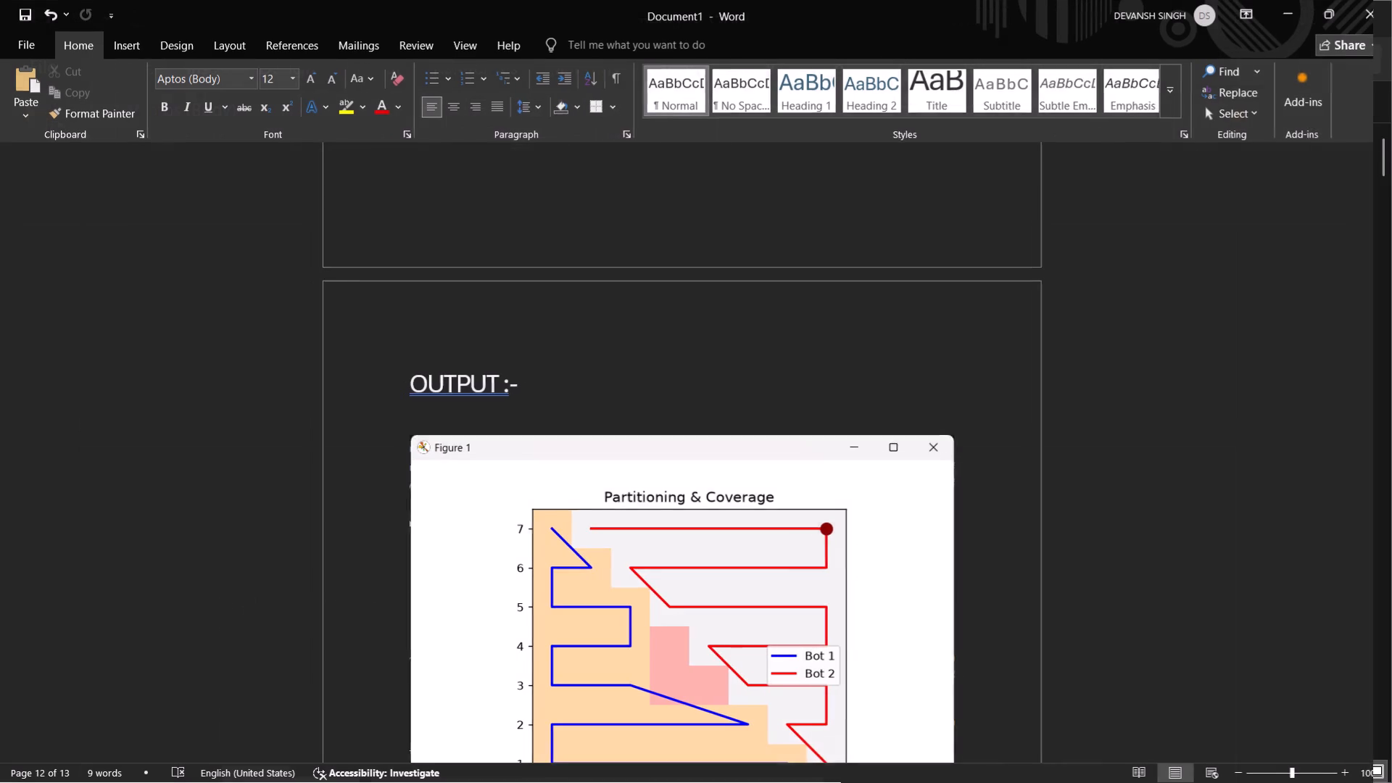
# Start saving a copy of the report to OneDrive, clearing the suggested file name and choosing PDF as the file type.
pyautogui.scroll(19, 1072, 621)
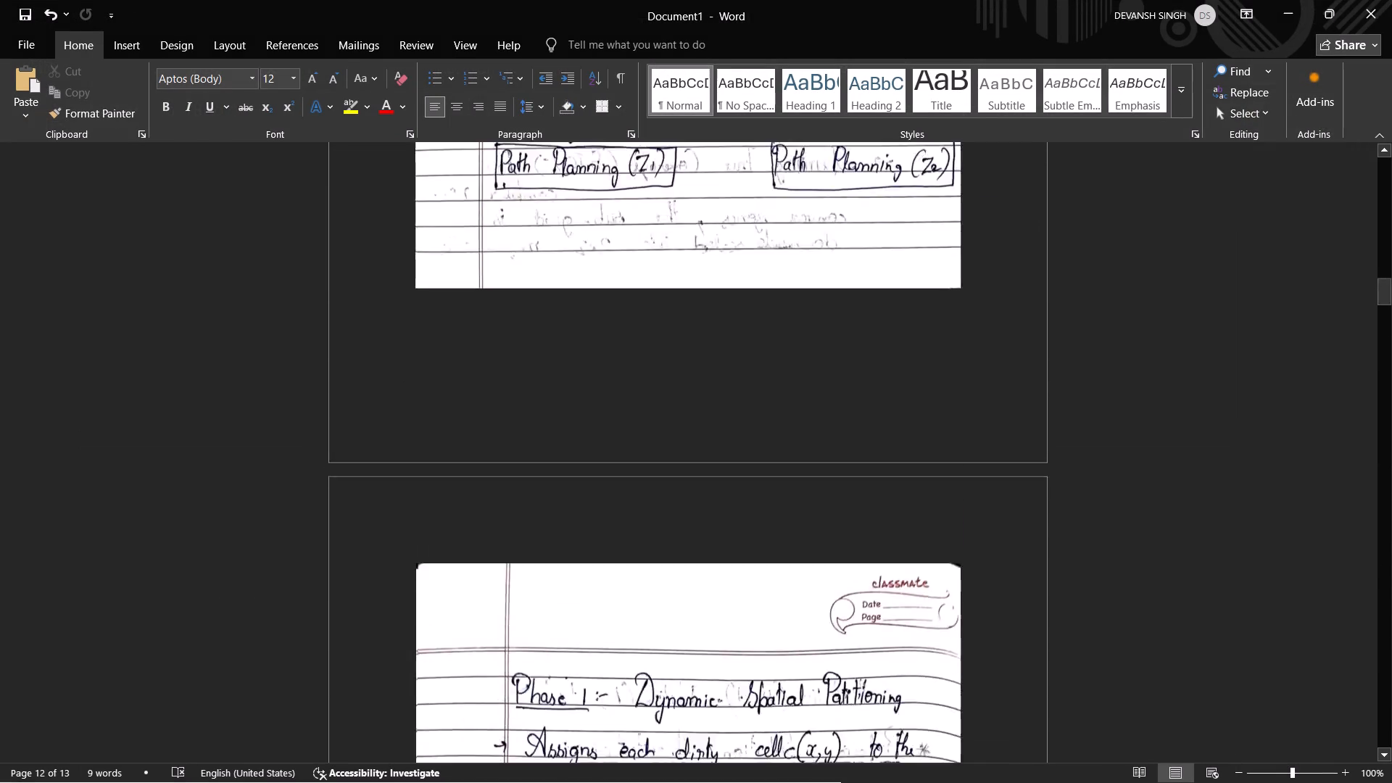
pyautogui.scroll(11, 1072, 613)
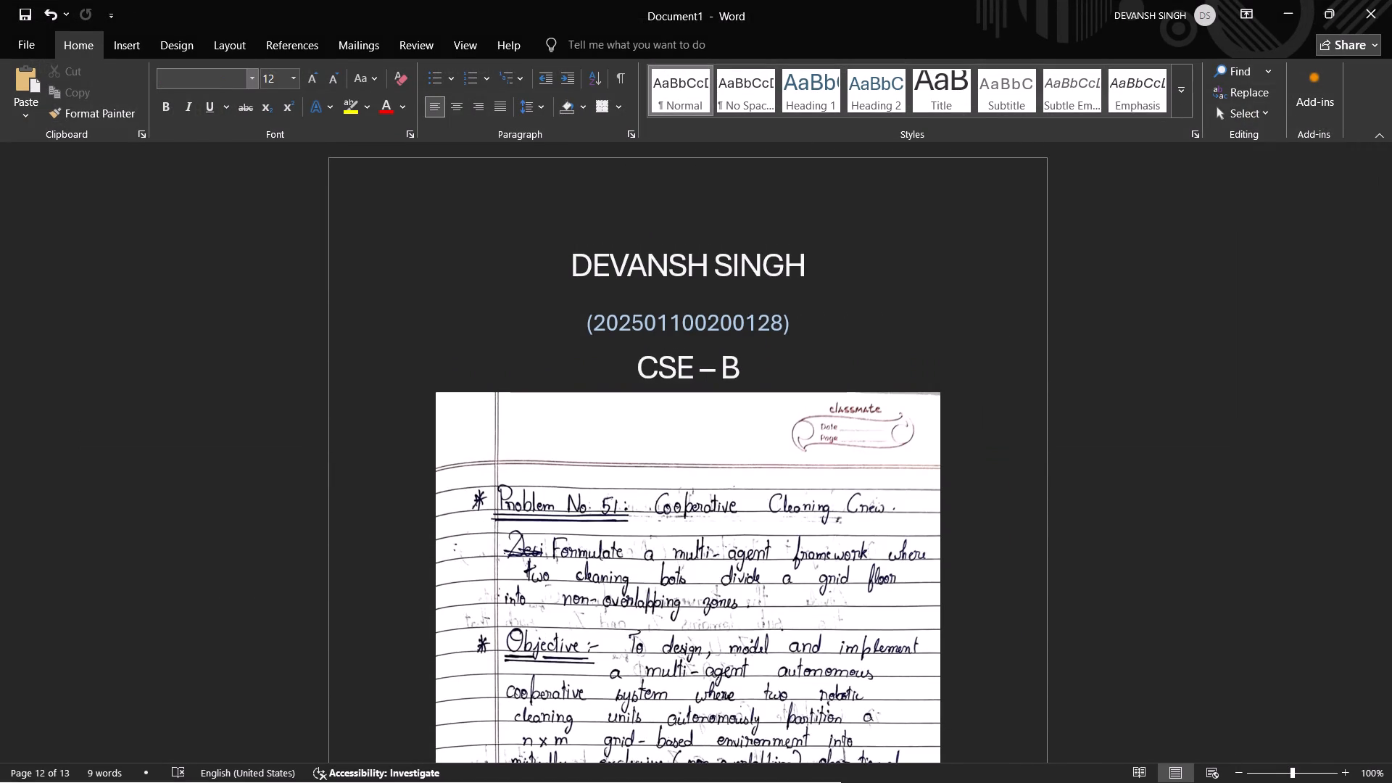
pyautogui.click(41, 51)
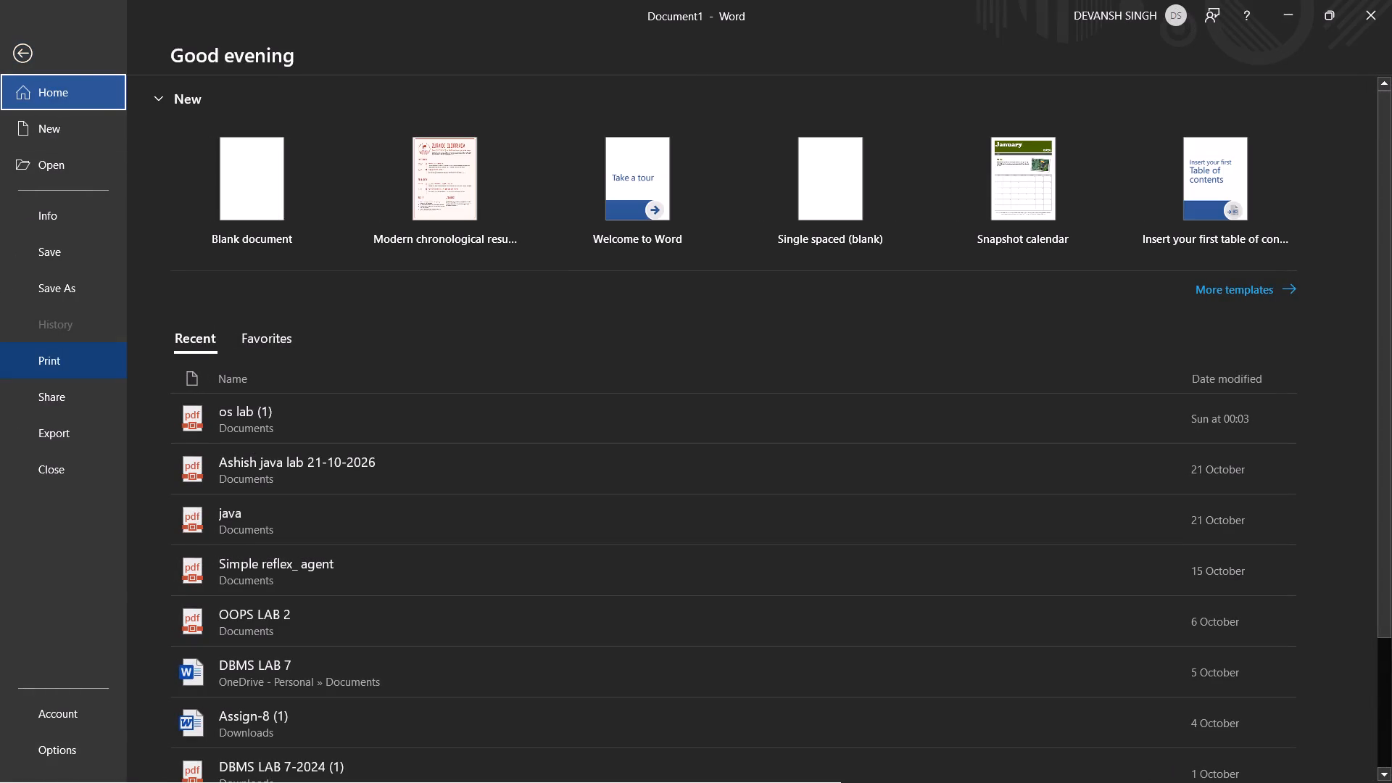
pyautogui.click(75, 285)
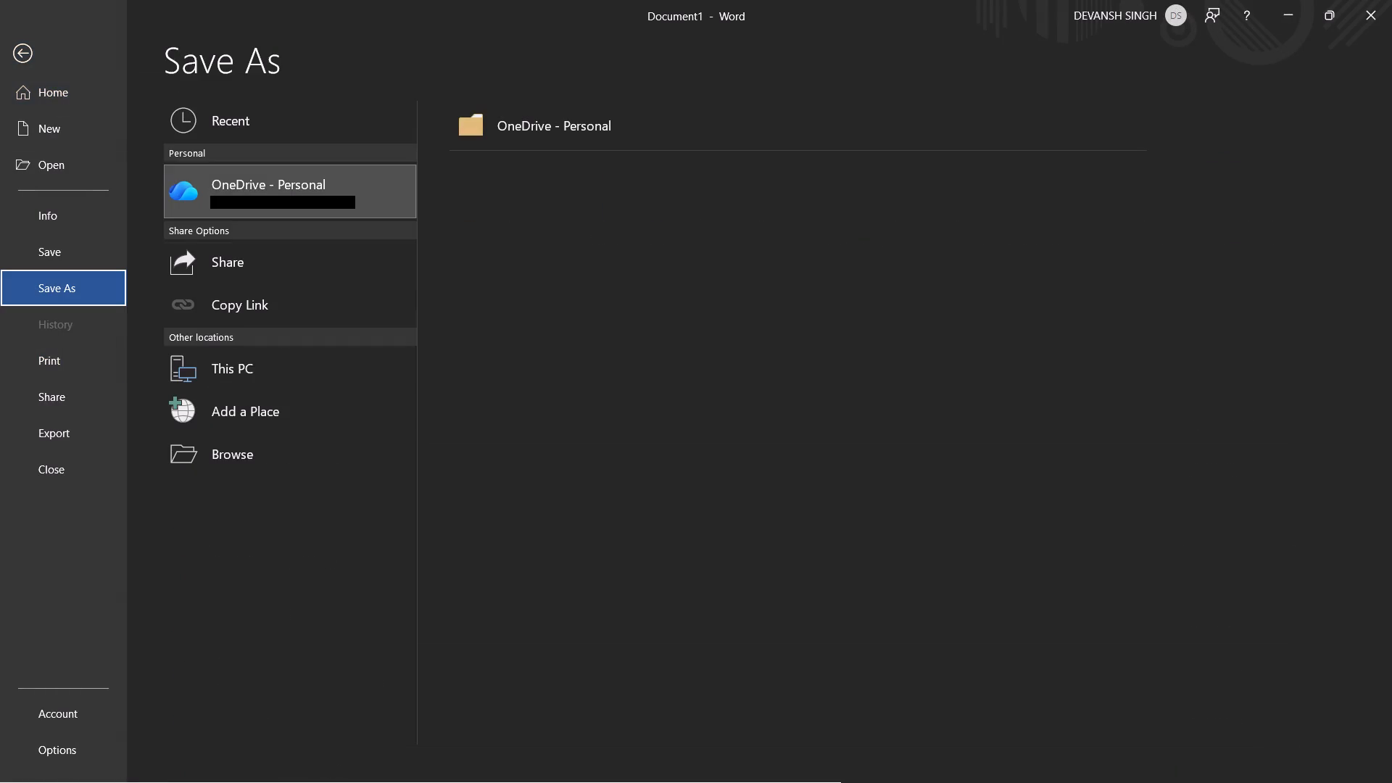
pyautogui.click(553, 123)
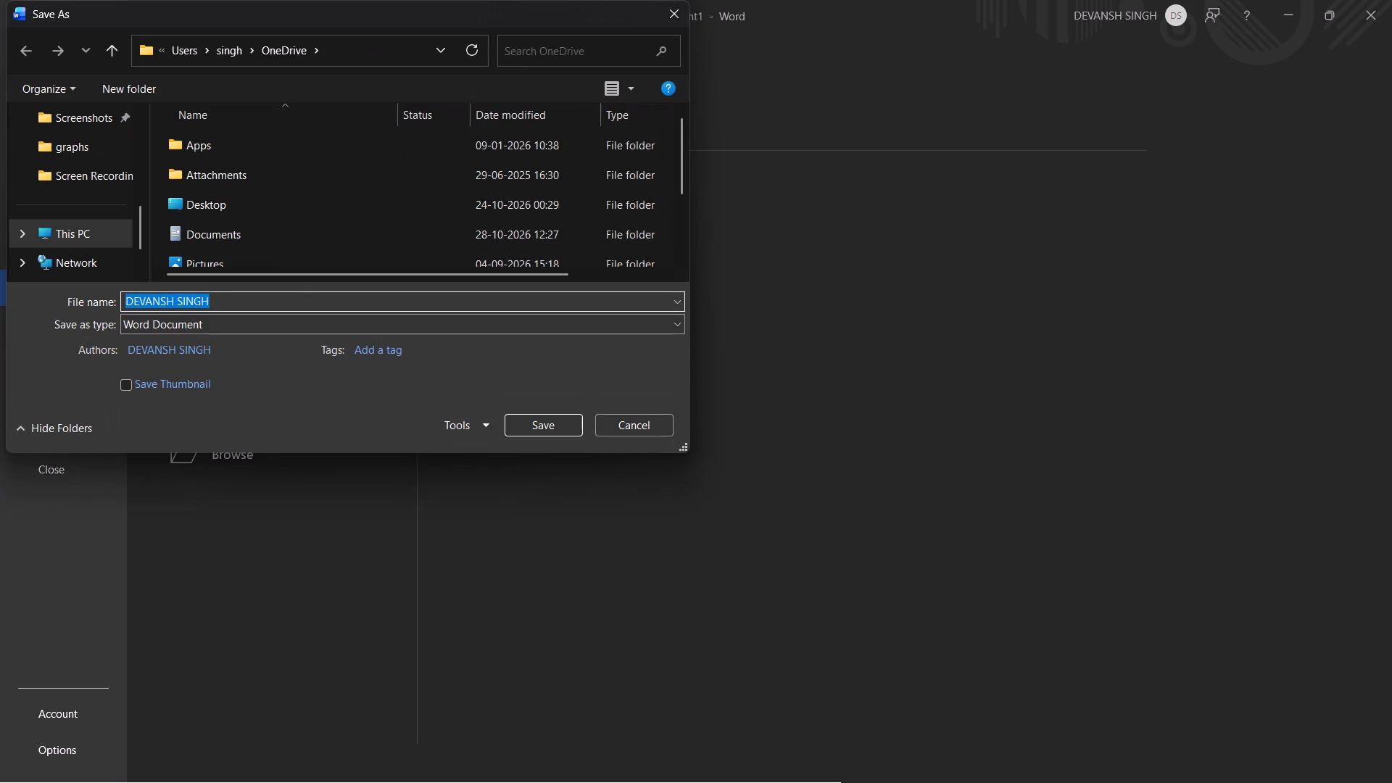
pyautogui.press('BackSpace')
pyautogui.click(323, 323)
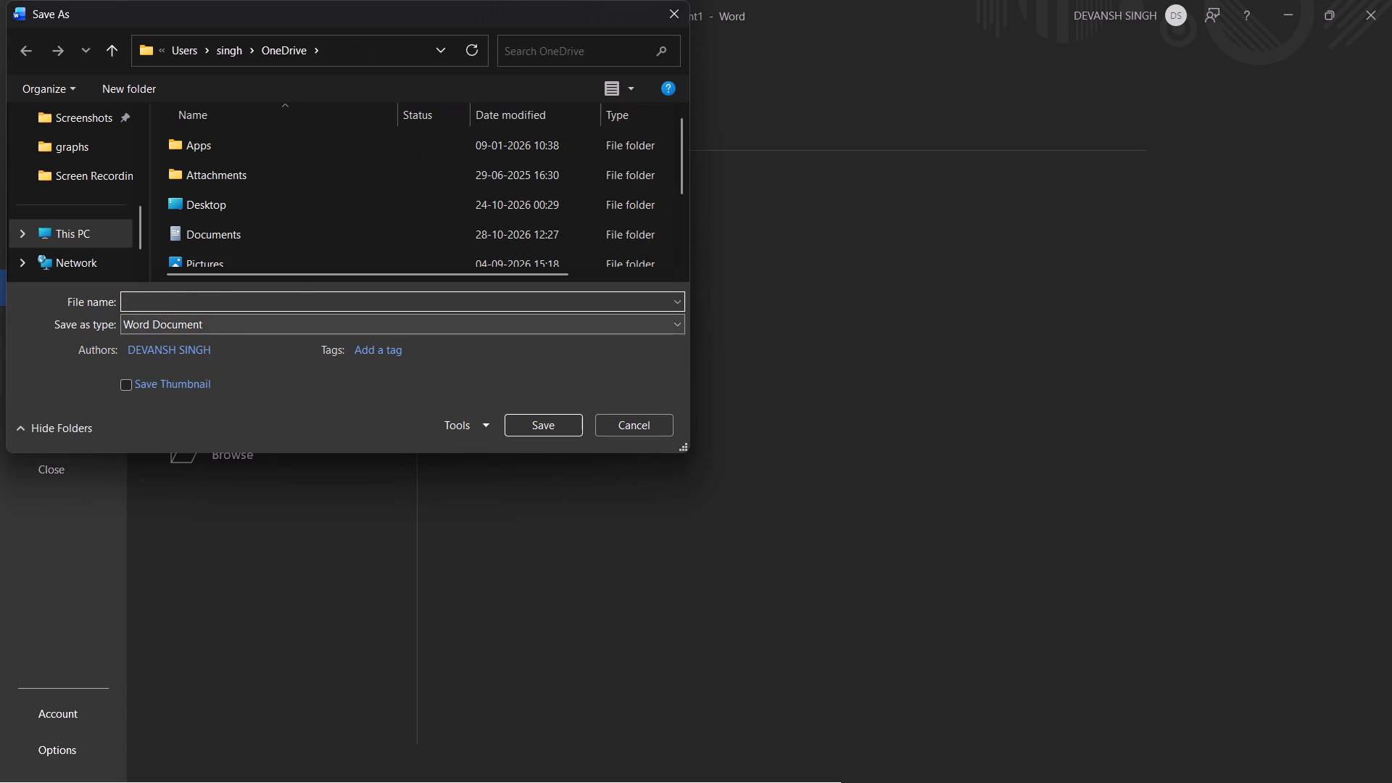
pyautogui.click(195, 426)
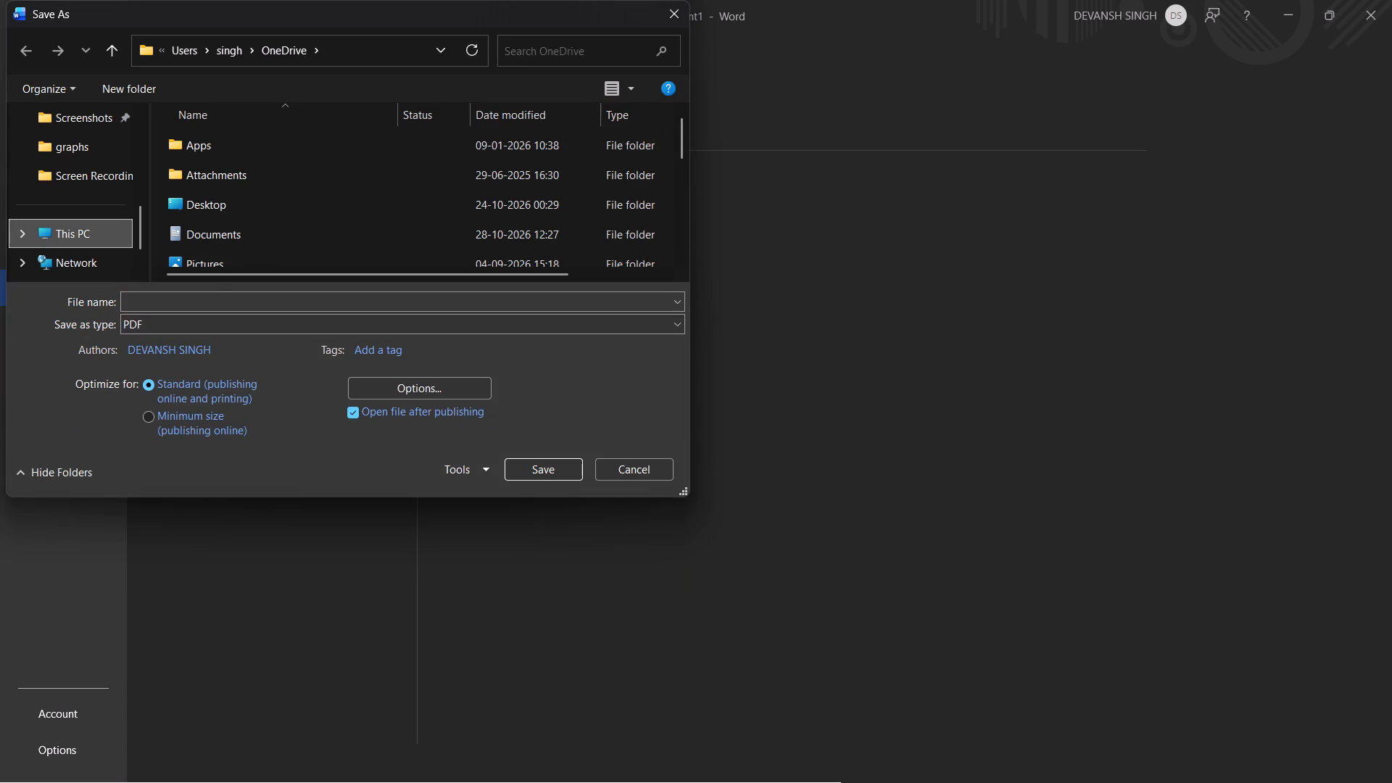
# Save the PDF in the Documents folder under the name AIA_CA_ASSIGNMENT.
pyautogui.scroll(1, 82, 249)
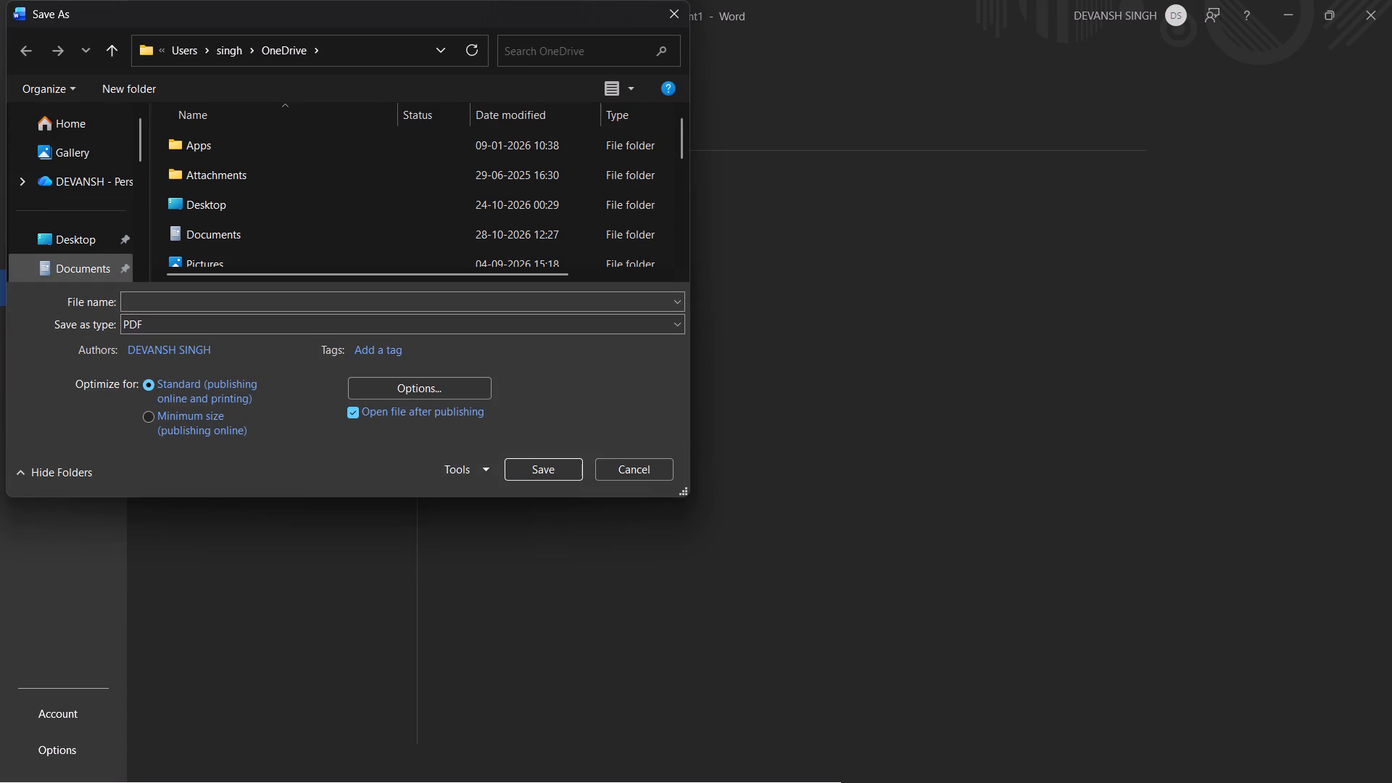
pyautogui.click(84, 260)
pyautogui.scroll(-1, 84, 260)
pyautogui.scroll(1, 84, 260)
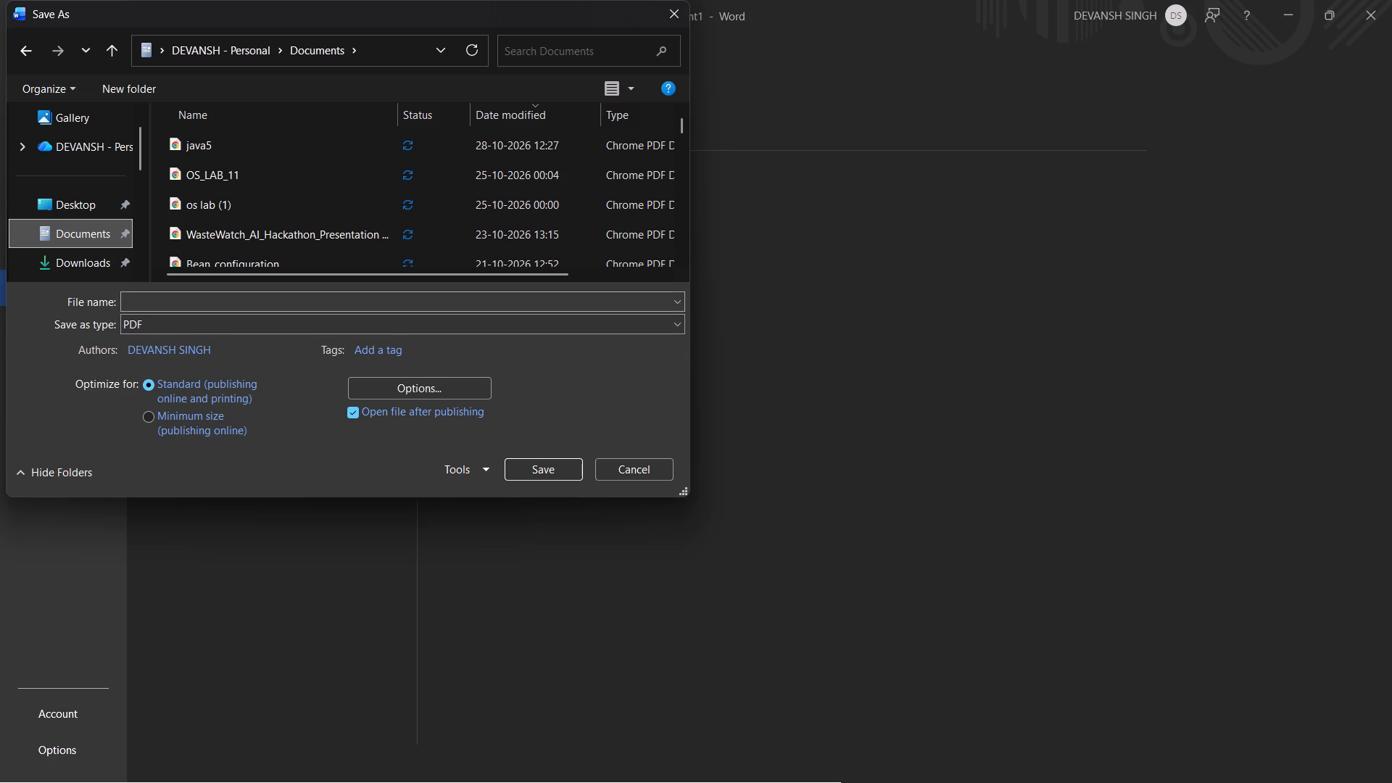
pyautogui.hotkey('shift', 'a')
pyautogui.click(636, 304)
pyautogui.write('ai')
pyautogui.press('BackSpace')
pyautogui.press('BackSpace')
pyautogui.write('AIA')
pyautogui.hotkey('shift', '_')
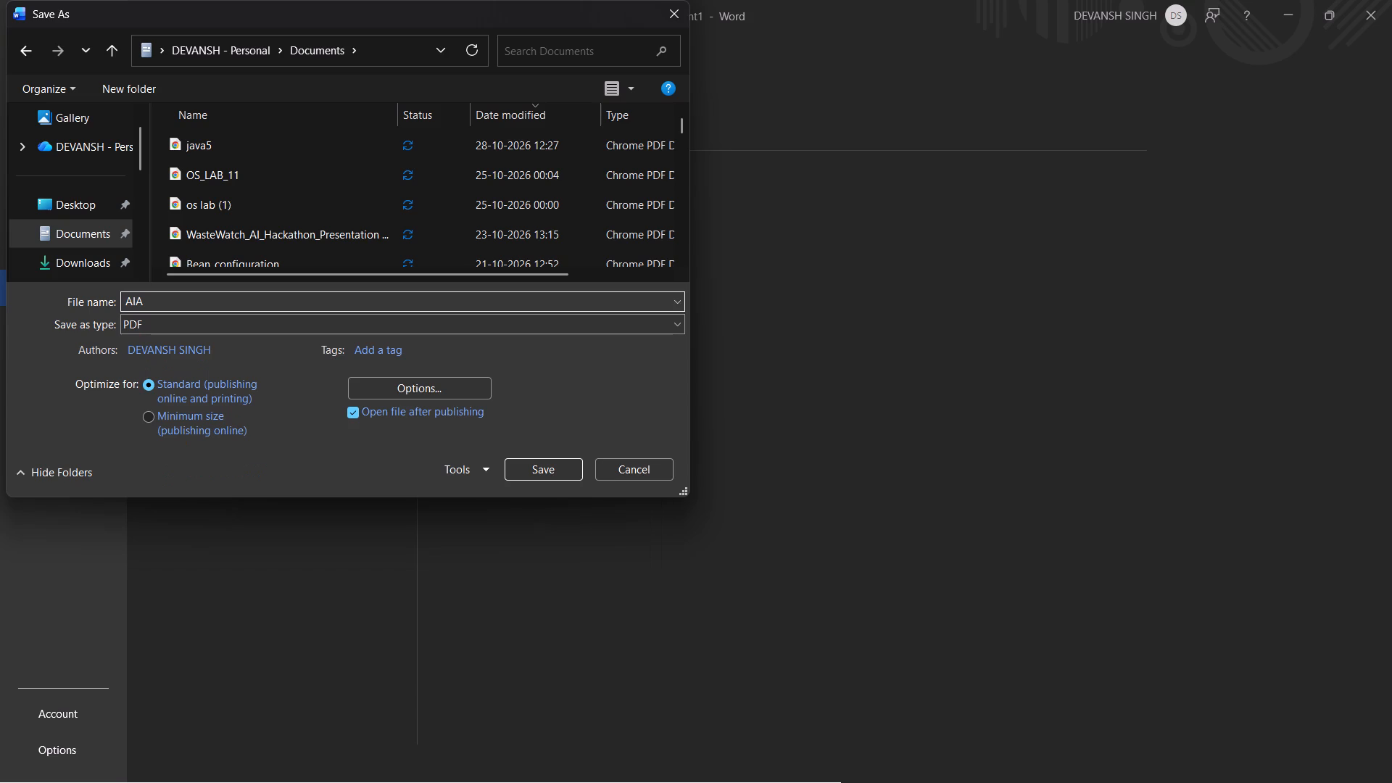
pyautogui.write('CA')
pyautogui.write('_ASSIGNMENT')
pyautogui.click(560, 475)
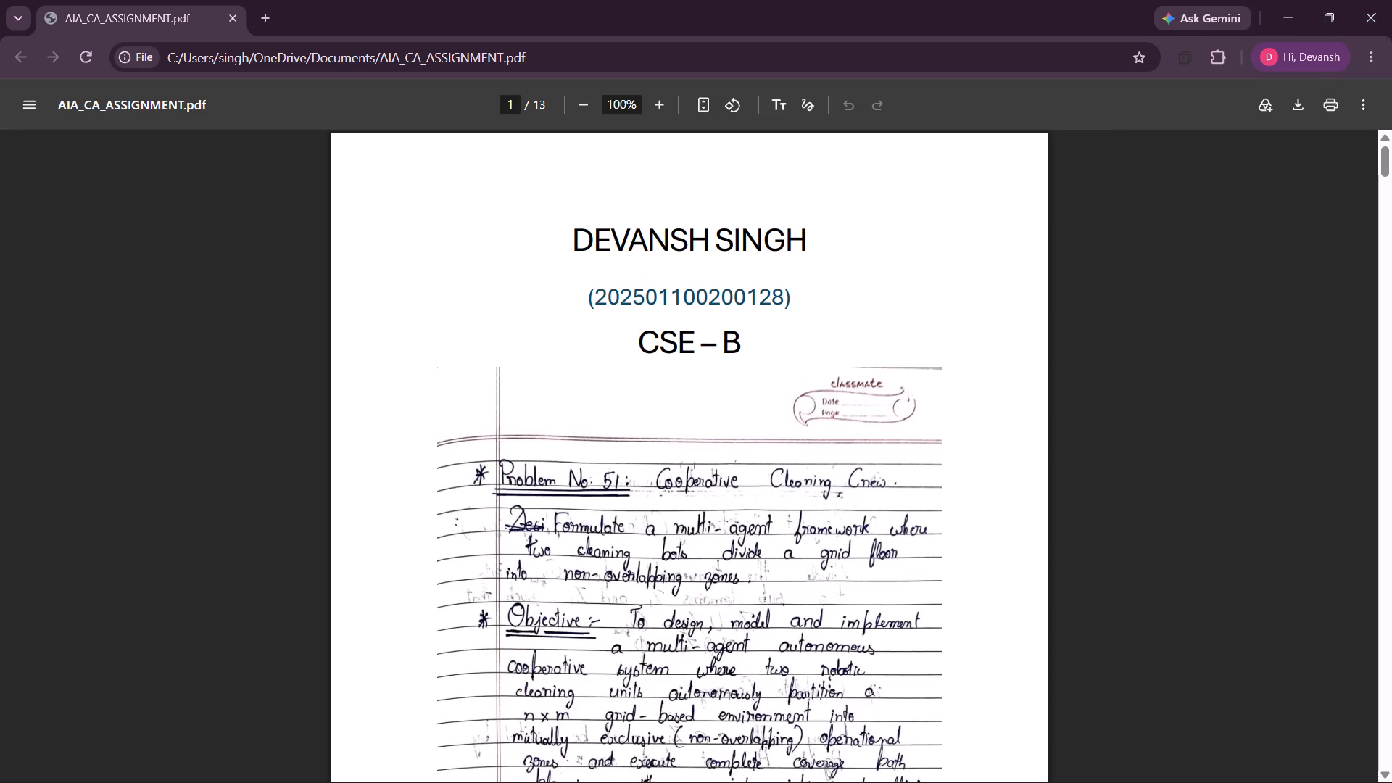
# Review the exported PDF from the title page to the output plot, checking the handwritten pages, code images and headings, and dismiss the annotations tip.
pyautogui.scroll(-8, 870, 489)
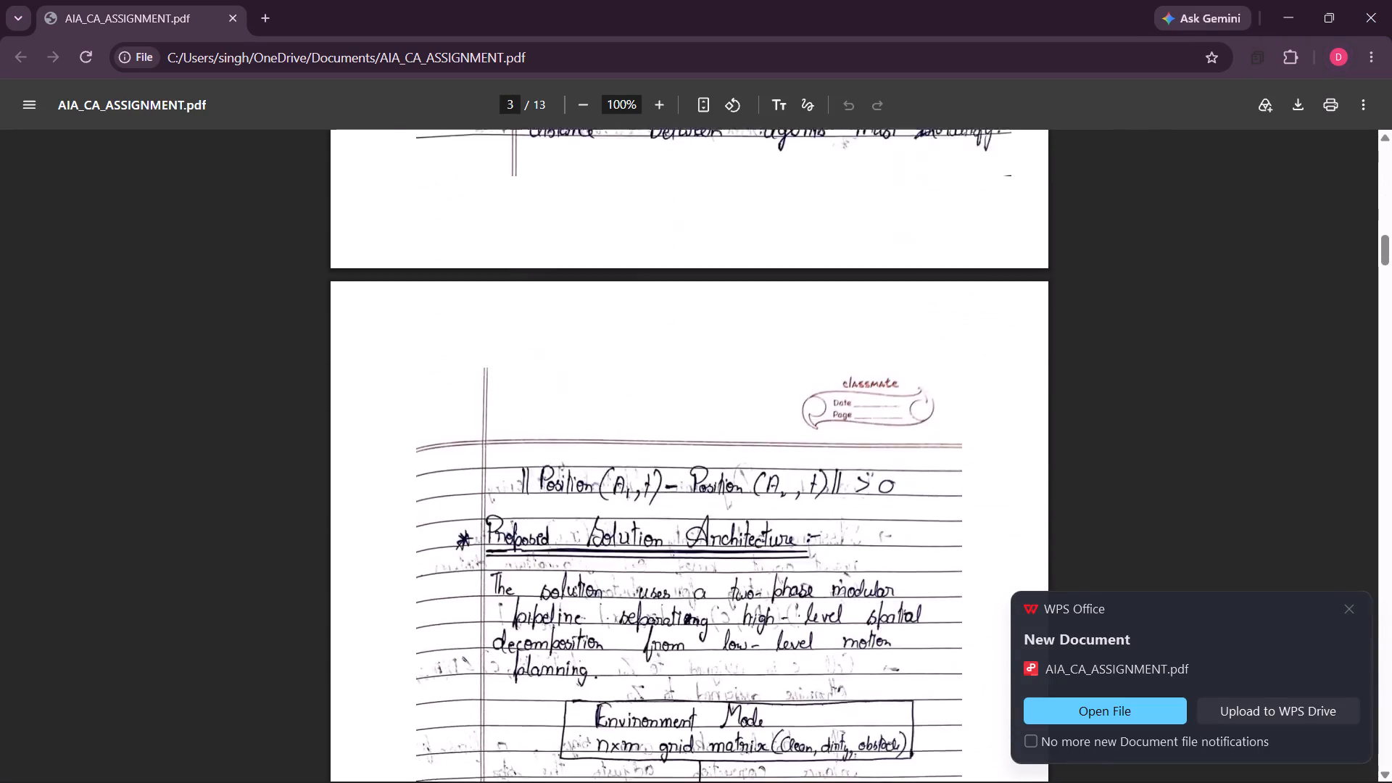
pyautogui.scroll(-3, 870, 489)
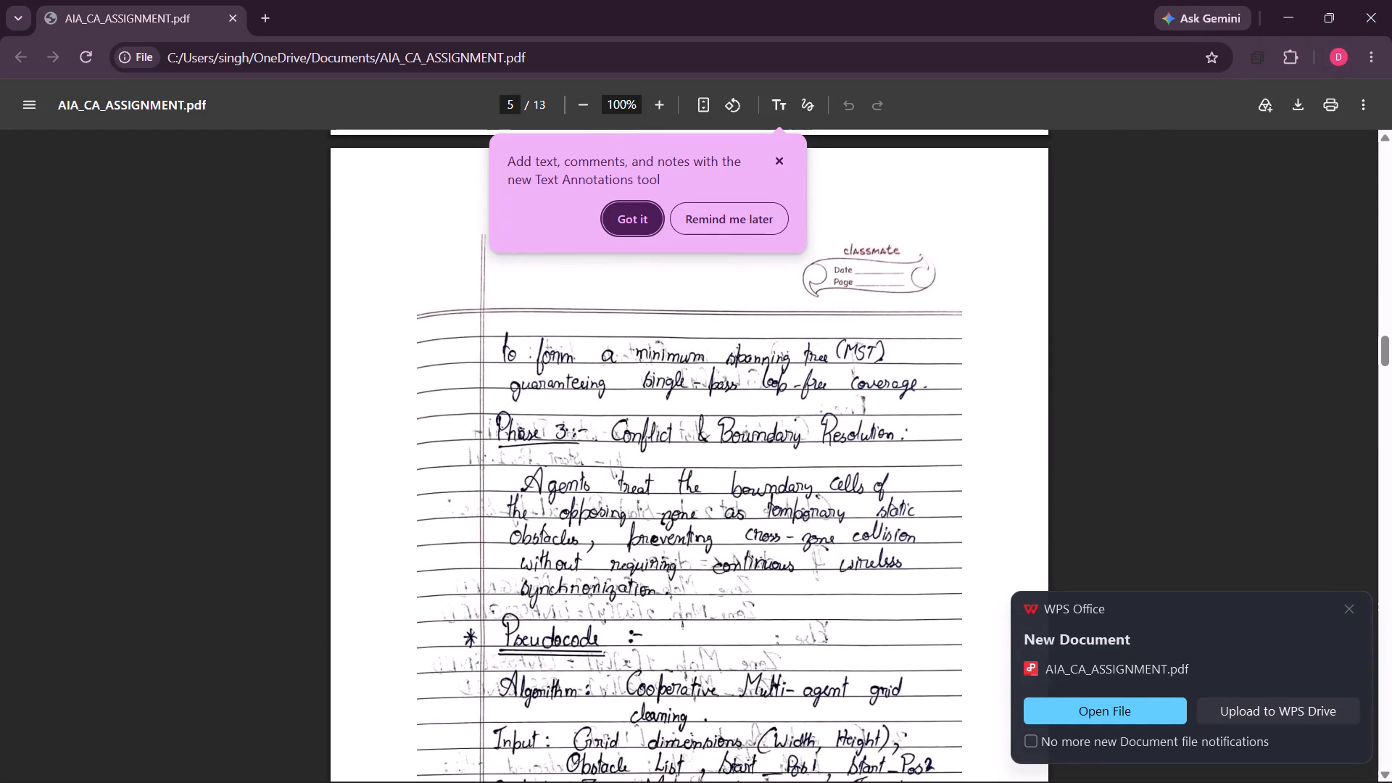
pyautogui.scroll(-12, 792, 456)
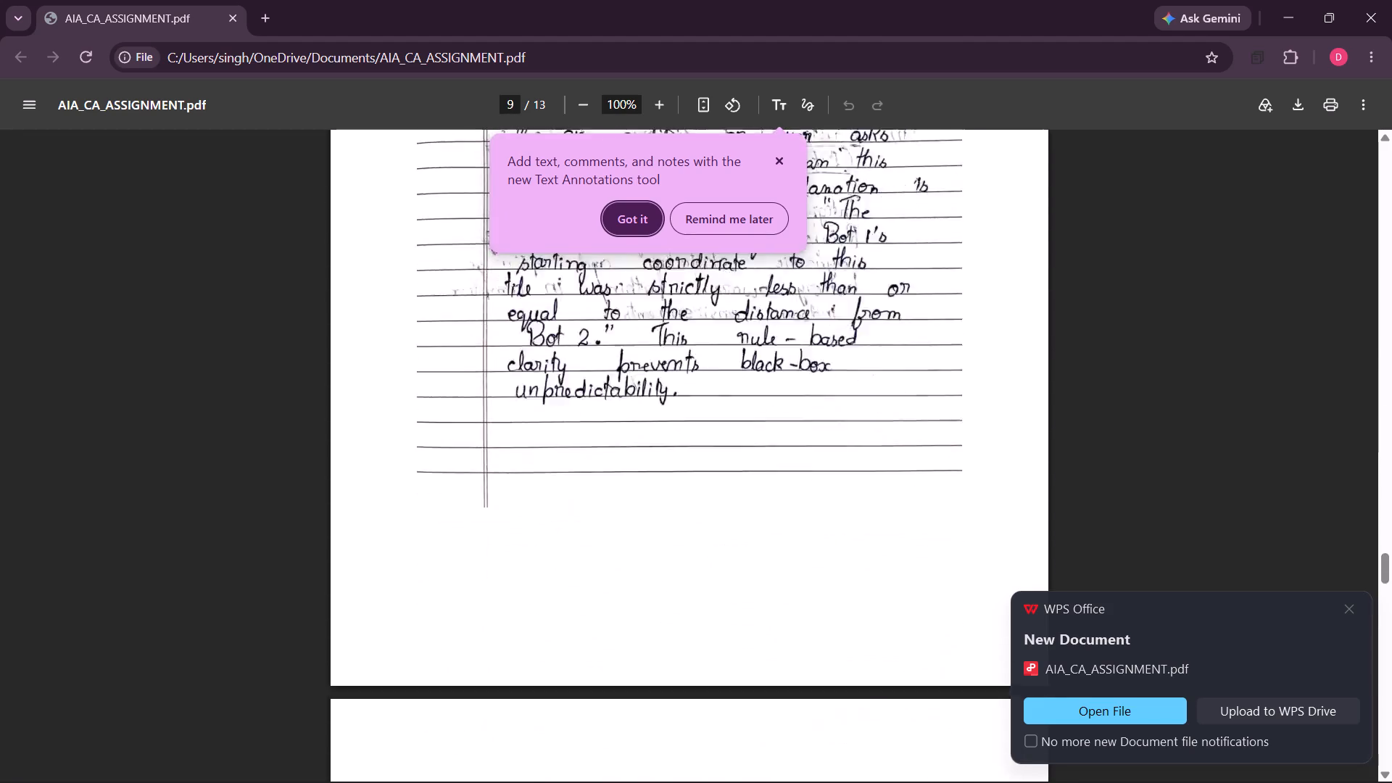
pyautogui.scroll(-8, 792, 456)
pyautogui.scroll(2, 792, 456)
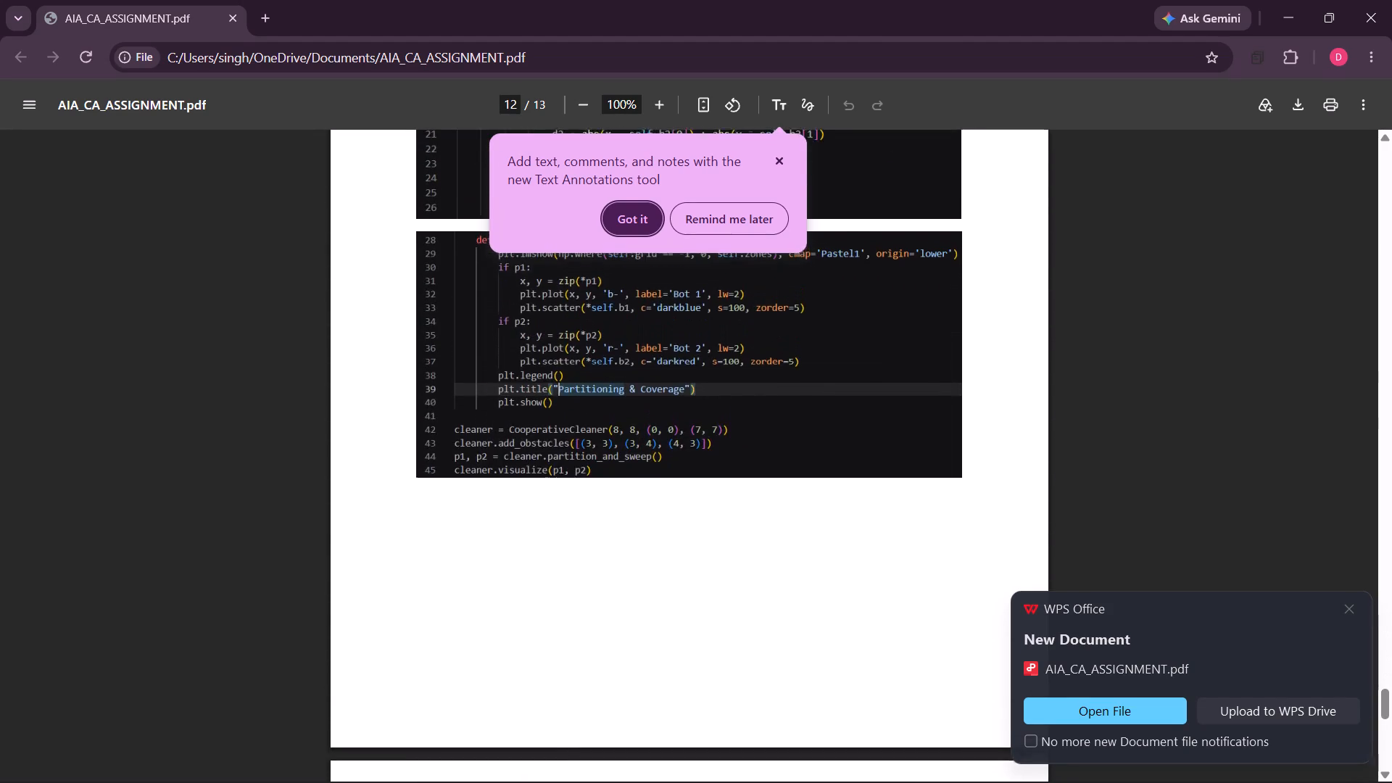
pyautogui.scroll(4, 792, 456)
pyautogui.scroll(-8, 792, 456)
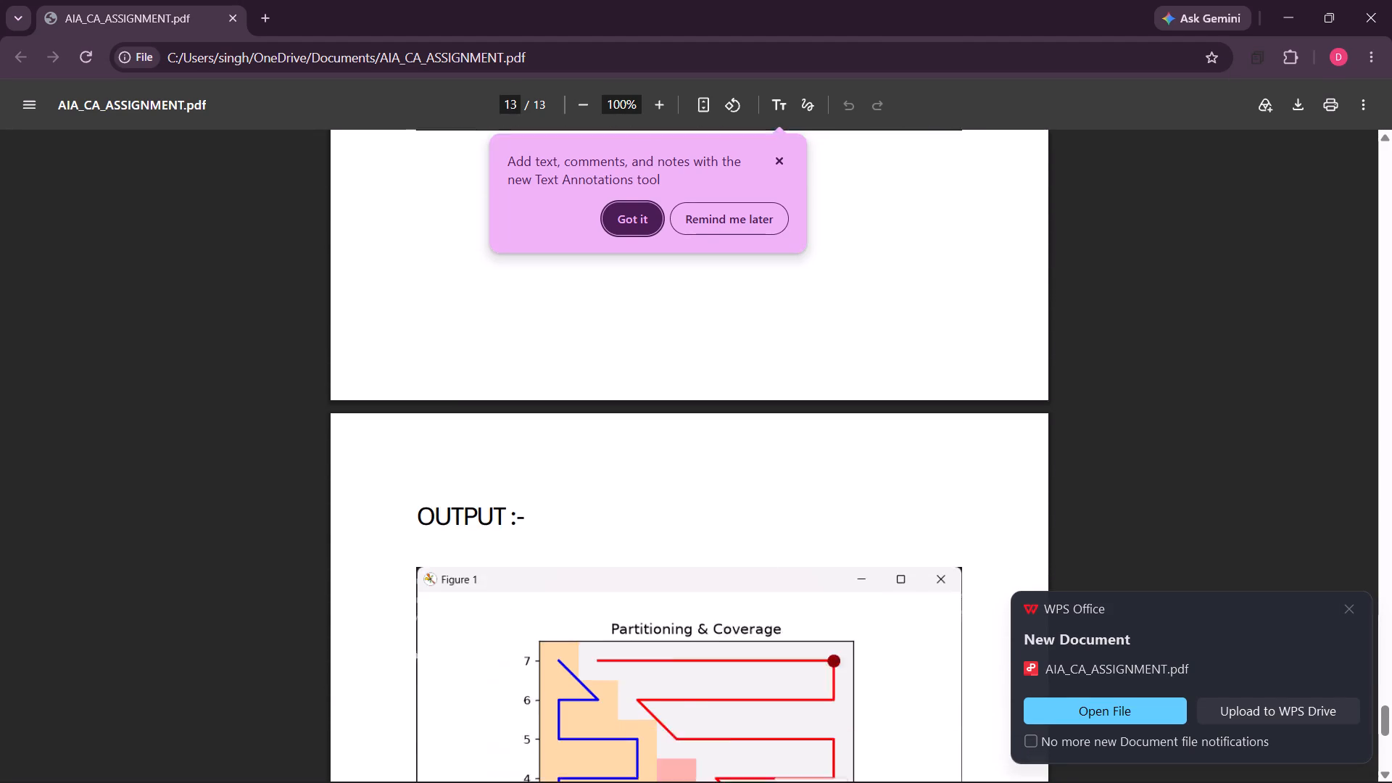
pyautogui.scroll(-1, 792, 456)
pyautogui.scroll(2, 792, 456)
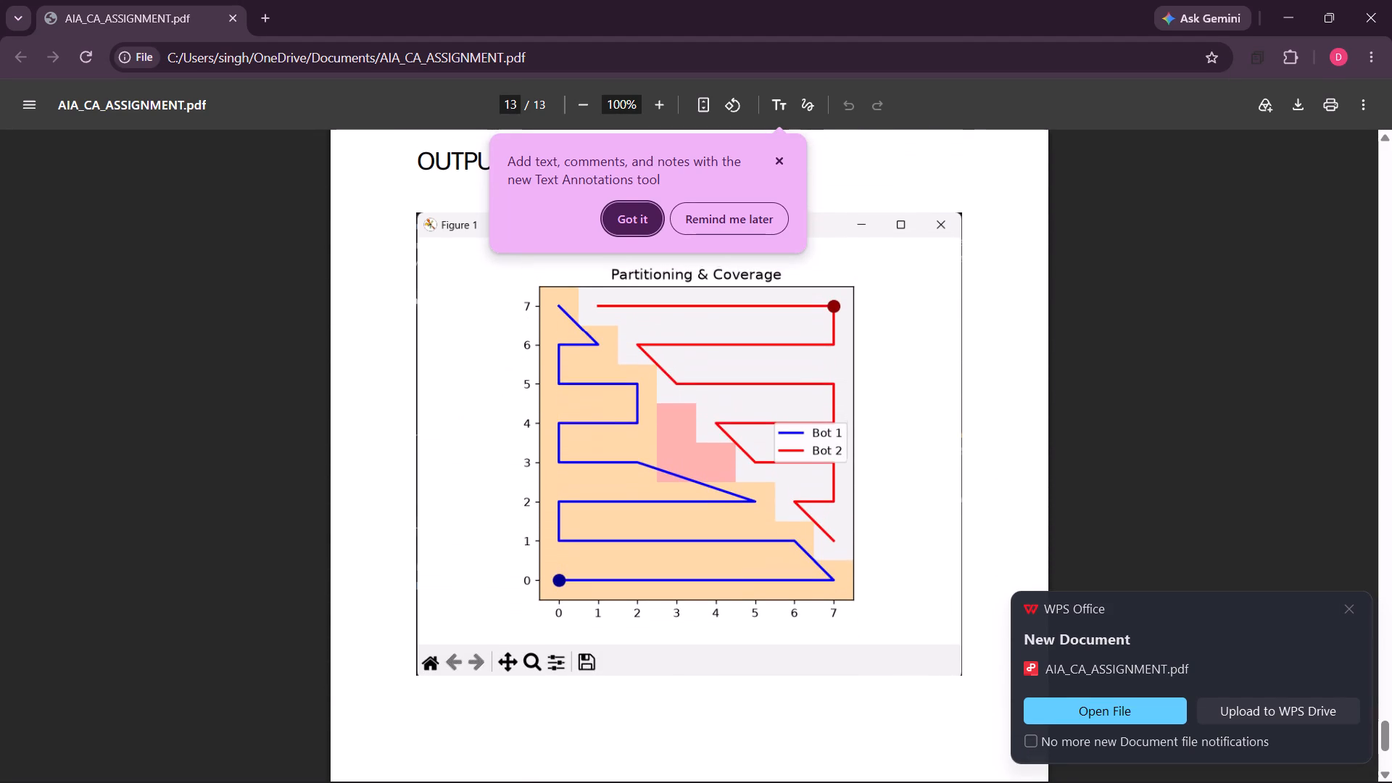
pyautogui.click(776, 157)
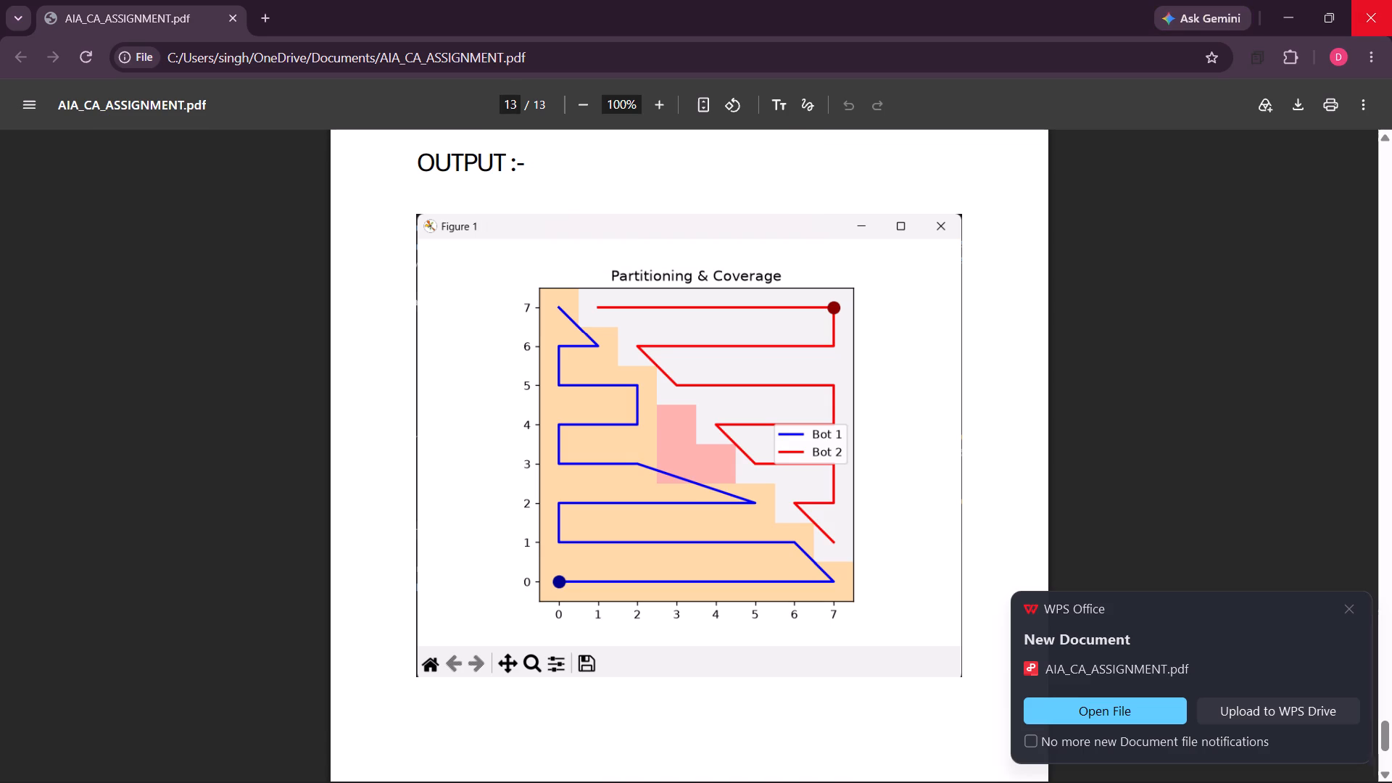
# Close the PDF, the Word report without saving it, the Screenshots folder and the code editor.
pyautogui.click(1391, 1)
pyautogui.click(1391, 0)
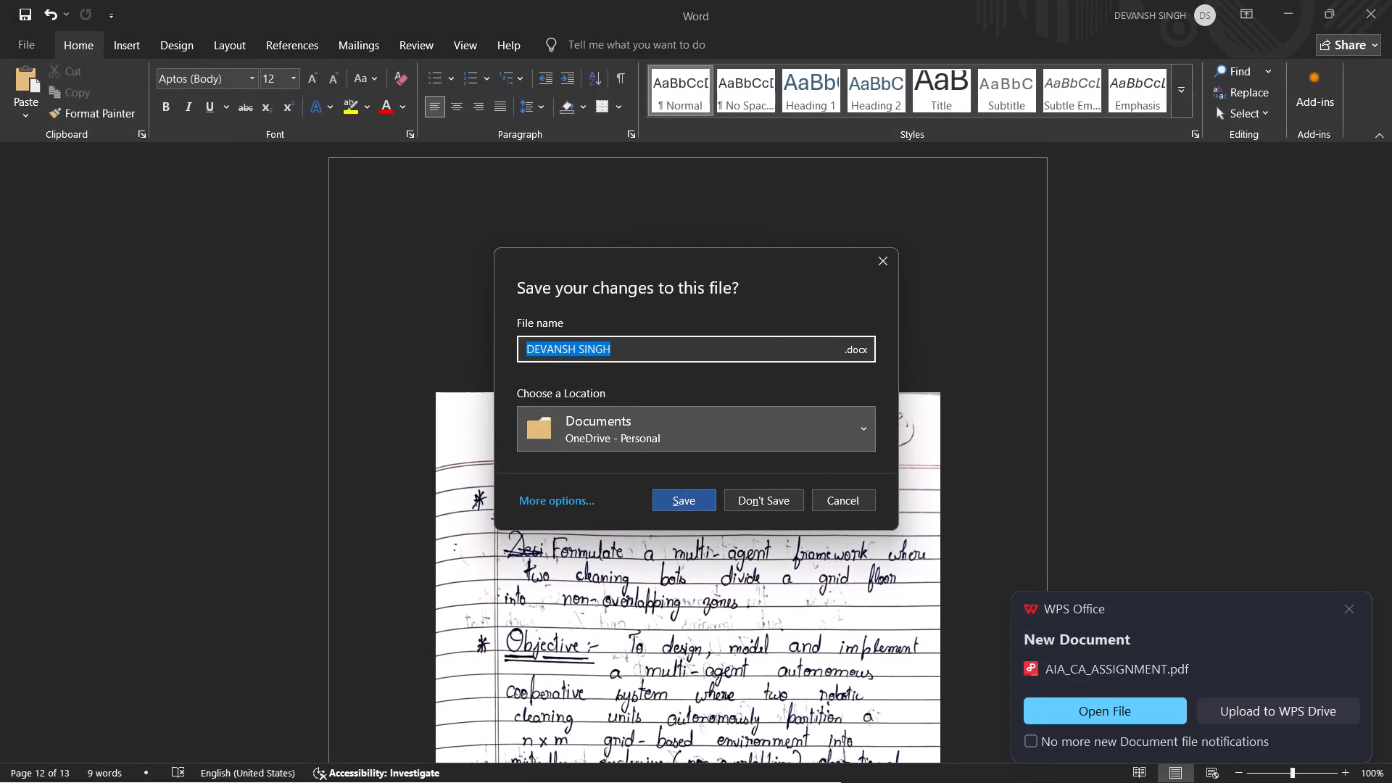
pyautogui.click(759, 494)
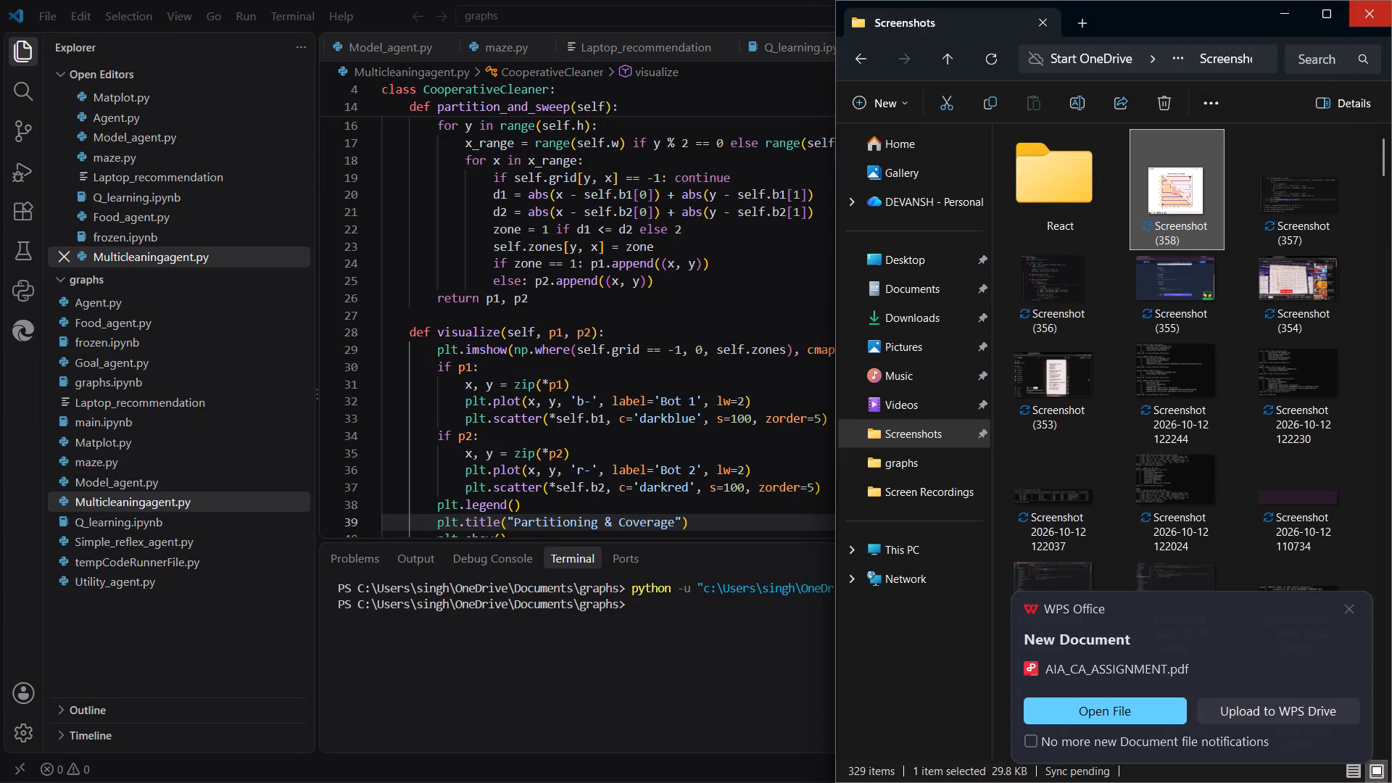
pyautogui.click(1383, 4)
pyautogui.click(1370, 12)
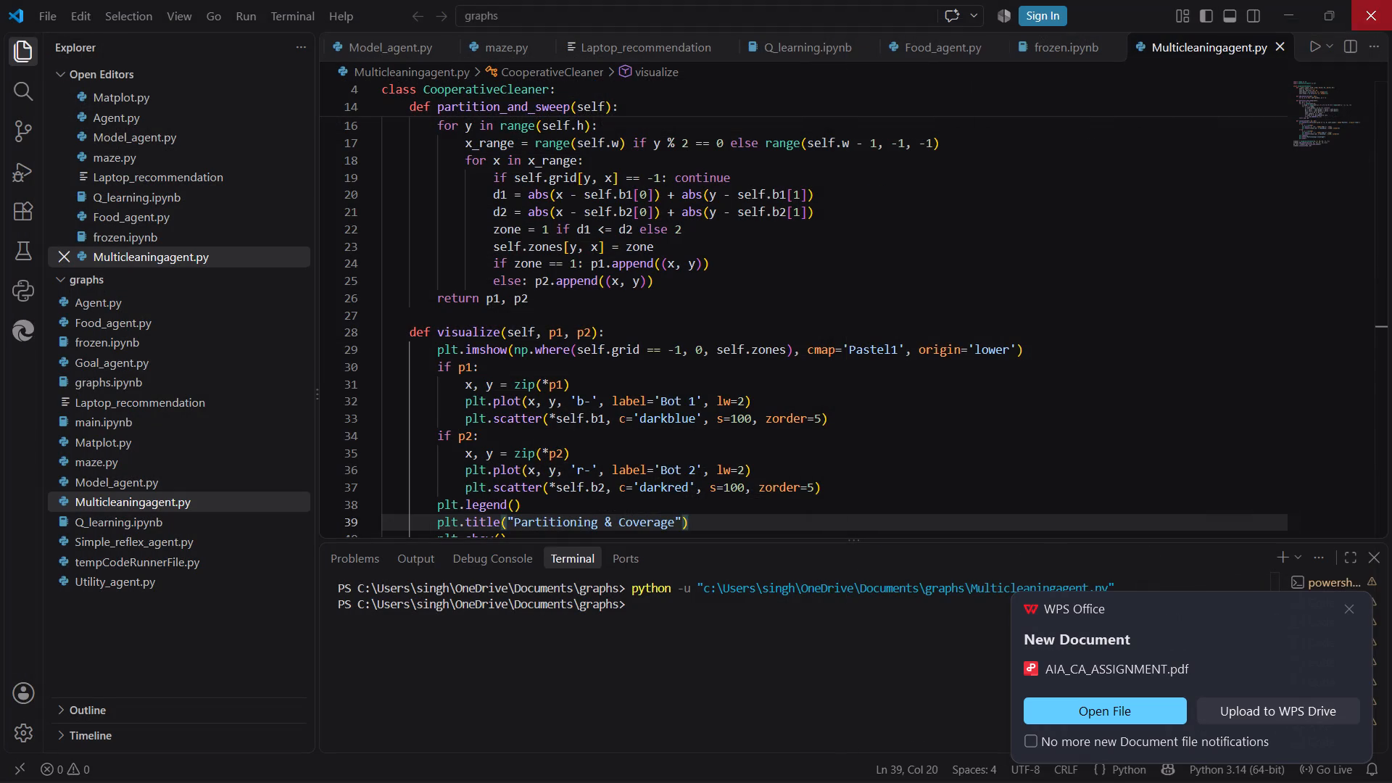
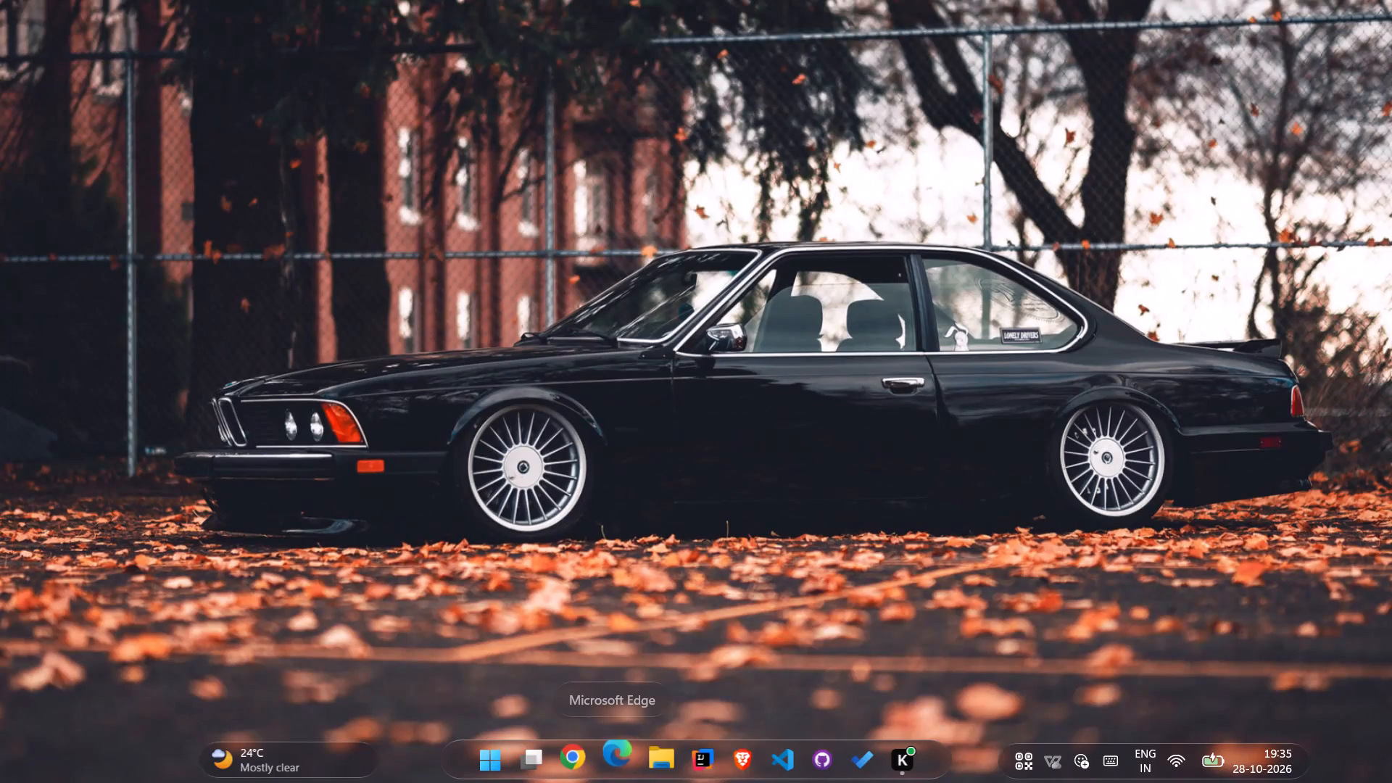
# Switch to Microsoft Edge and fill in "kiet lms moodle" as the web search on the new tab page.
pyautogui.click(610, 763)
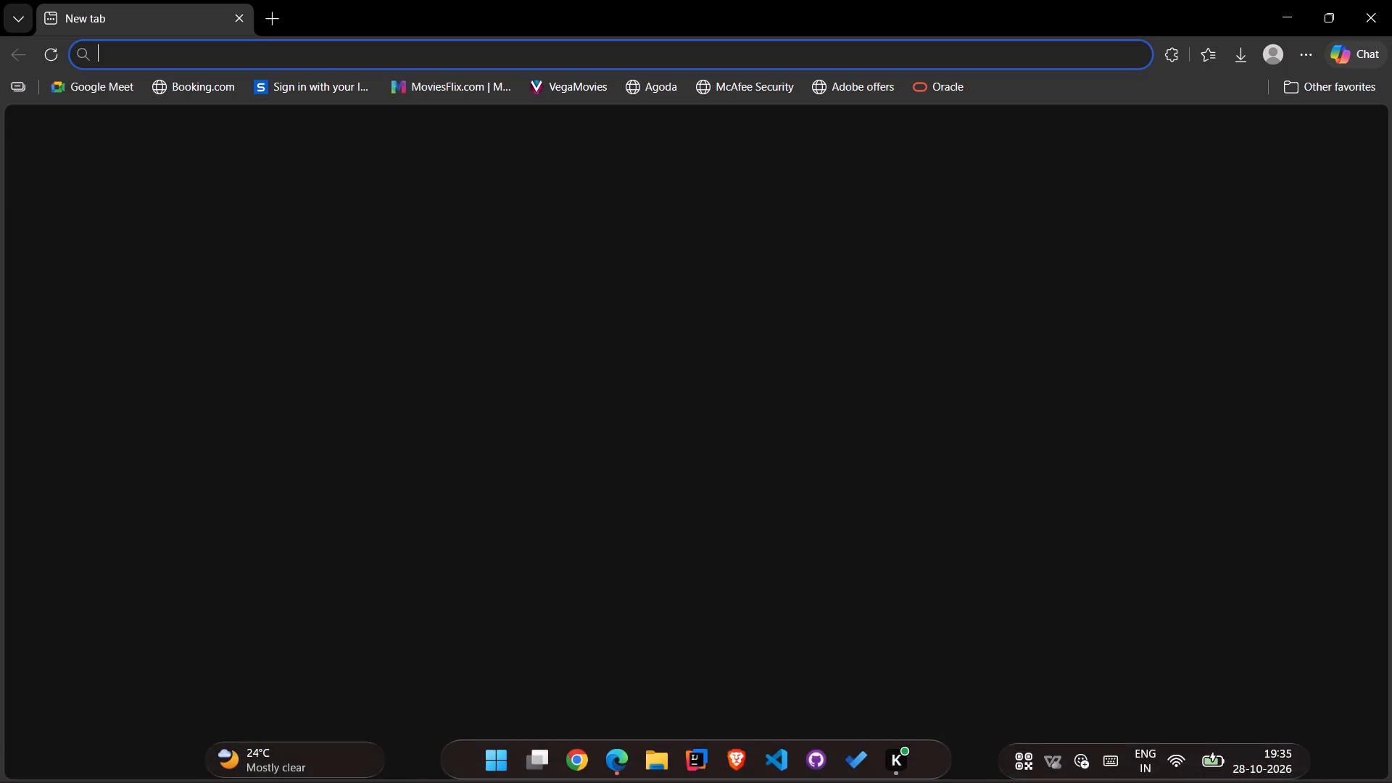
pyautogui.doubleClick(539, 220)
pyautogui.doubleClick(539, 220)
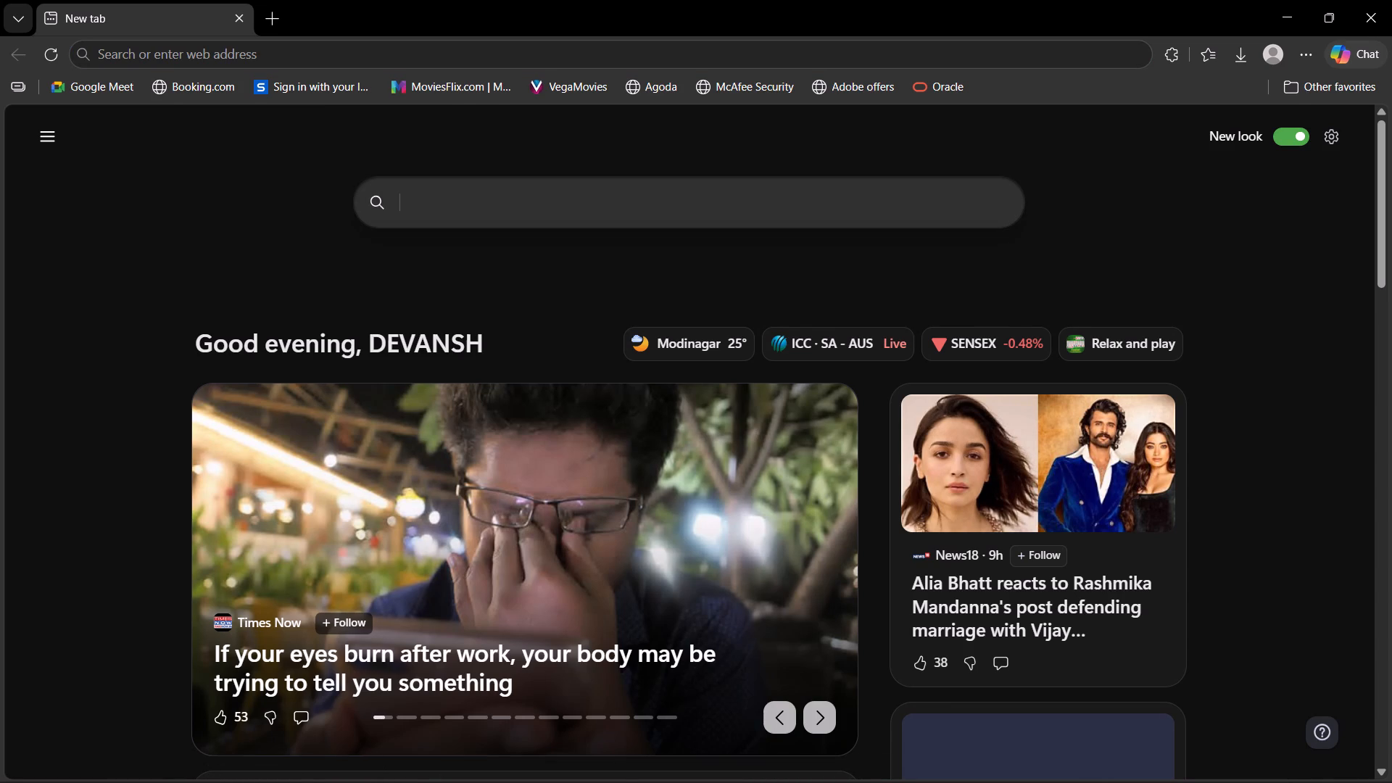
pyautogui.click(542, 215)
pyautogui.write('KI')
pyautogui.press('BackSpace')
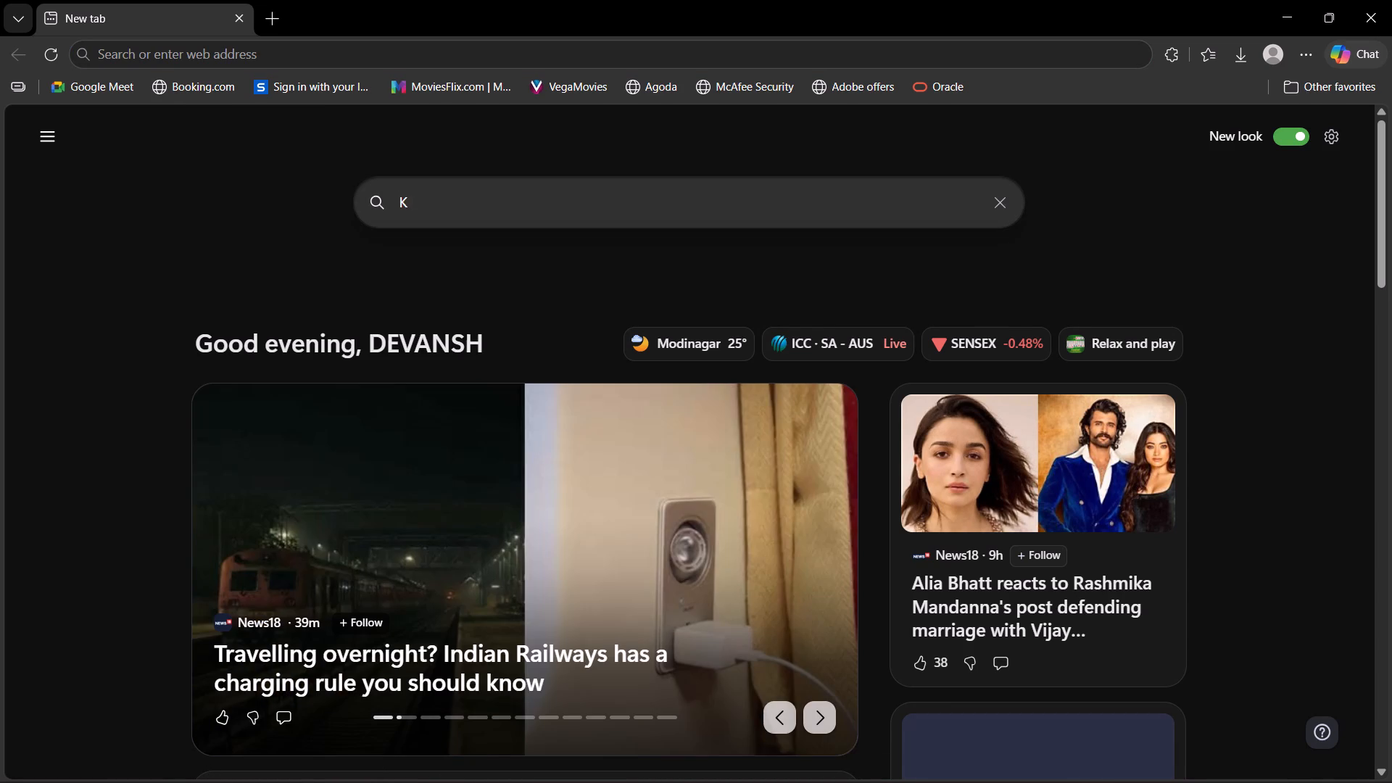
pyautogui.press('BackSpace')
pyautogui.press('l')
pyautogui.press('BackSpace')
pyautogui.write('kir')
pyautogui.press('BackSpace')
pyautogui.press('BackSpace')
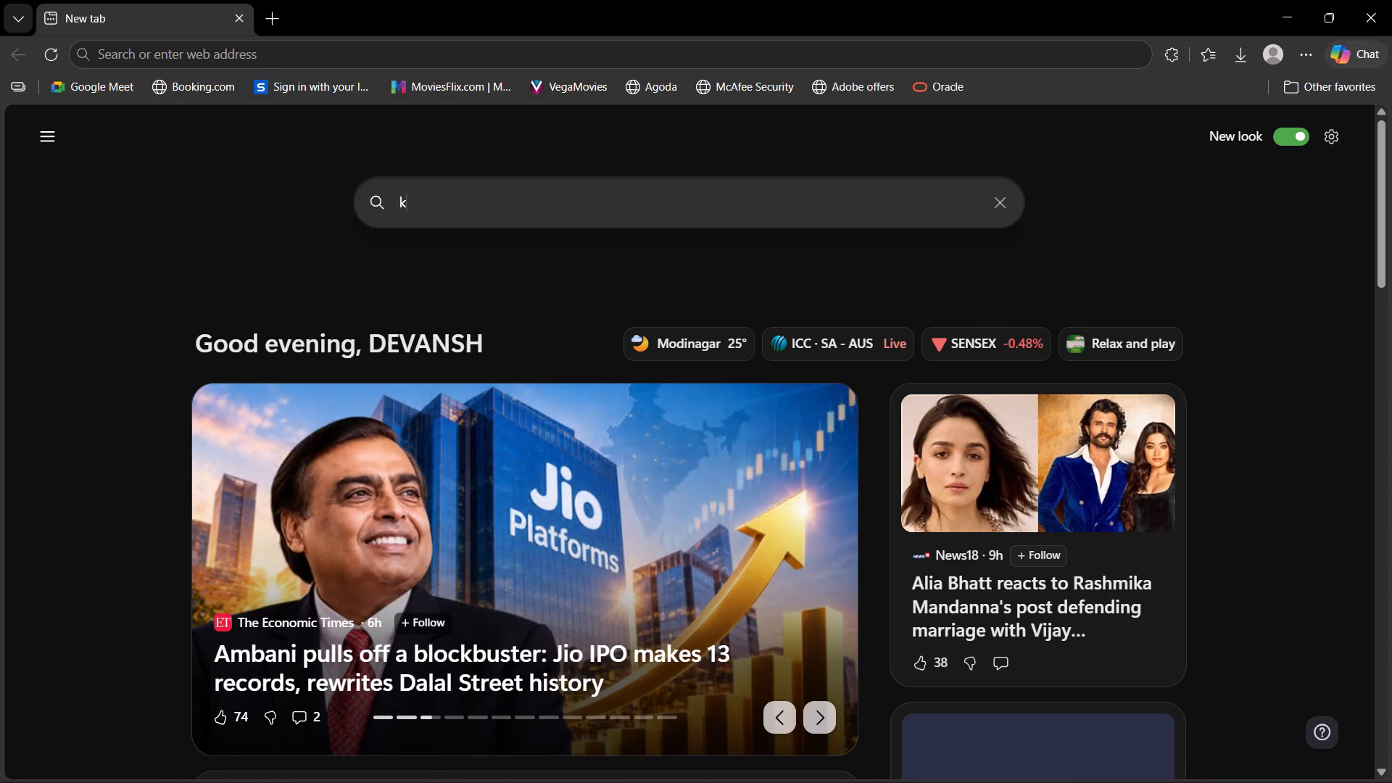
pyautogui.write('iet lms mood')
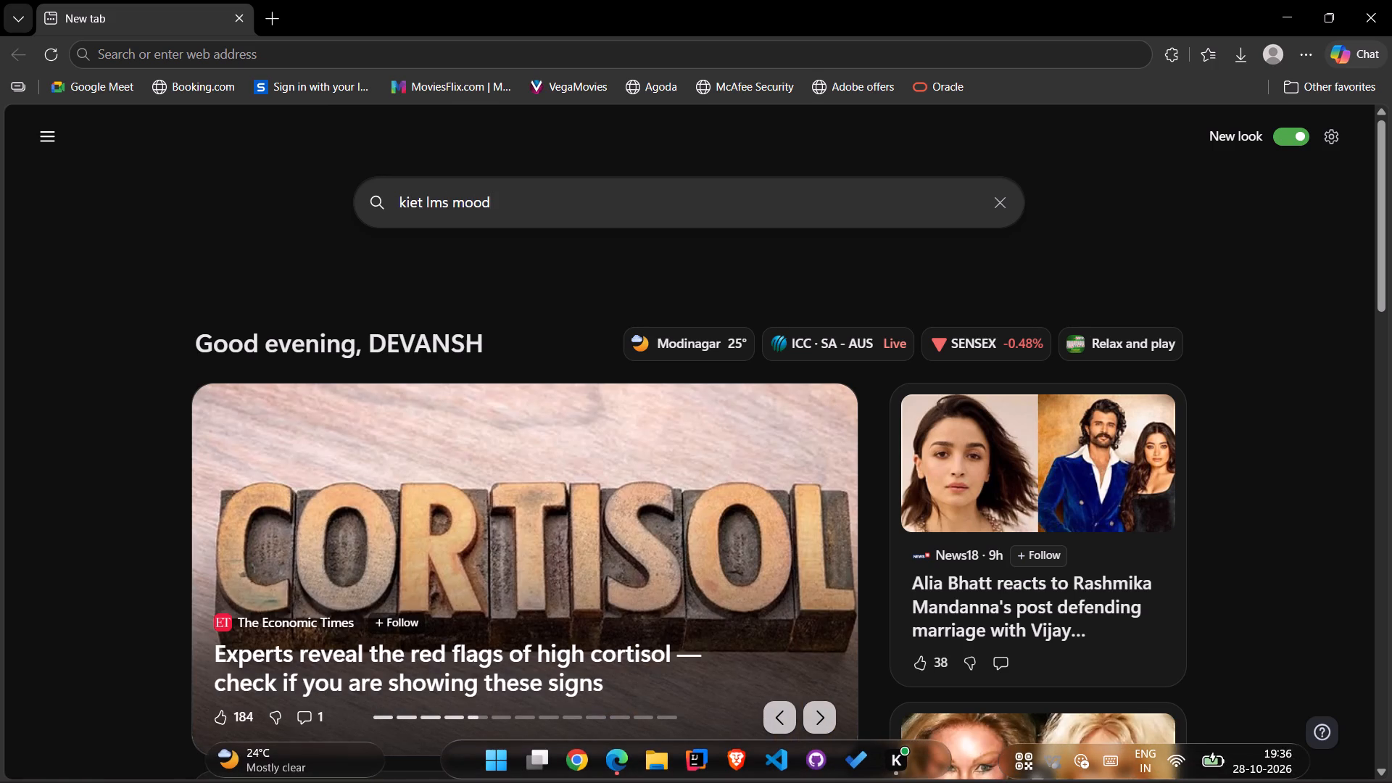
pyautogui.scroll(-1, 1113, 676)
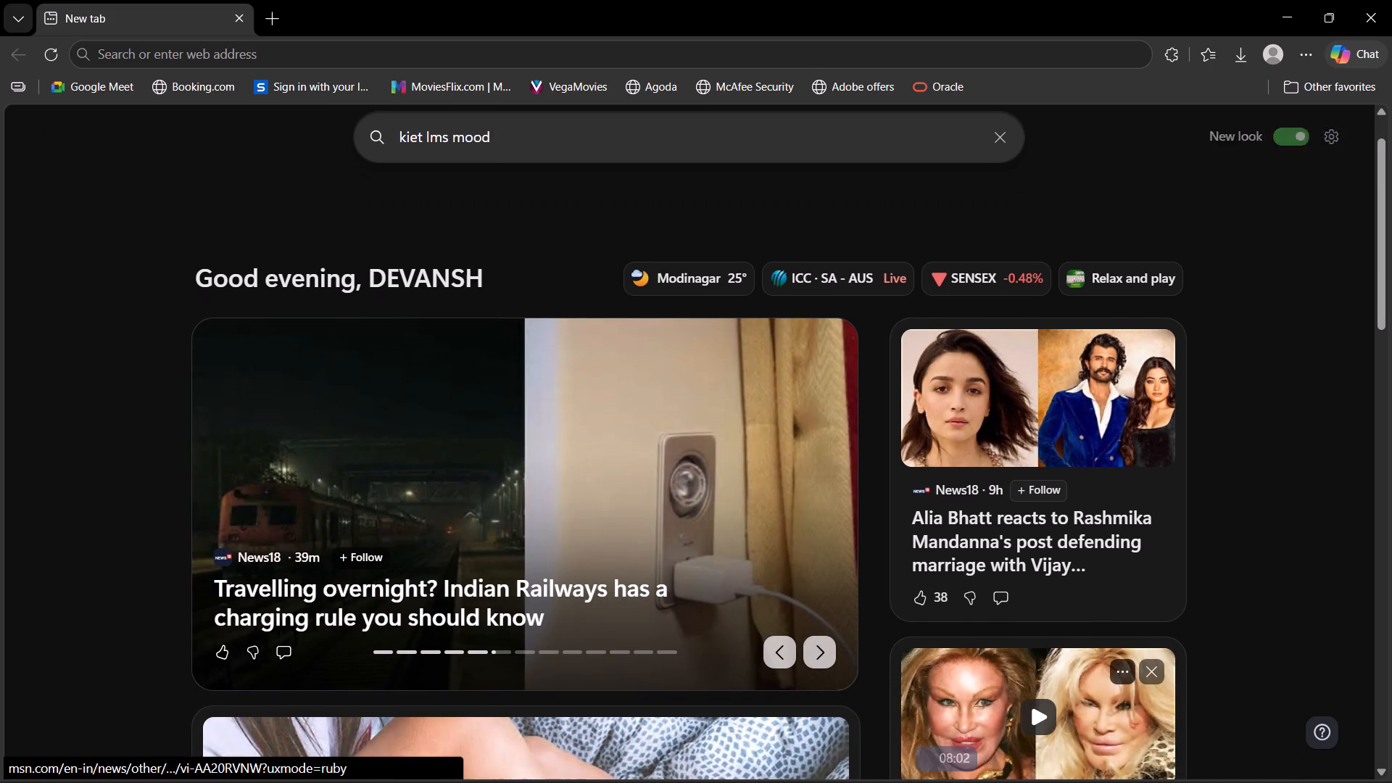
pyautogui.scroll(-3, 1113, 676)
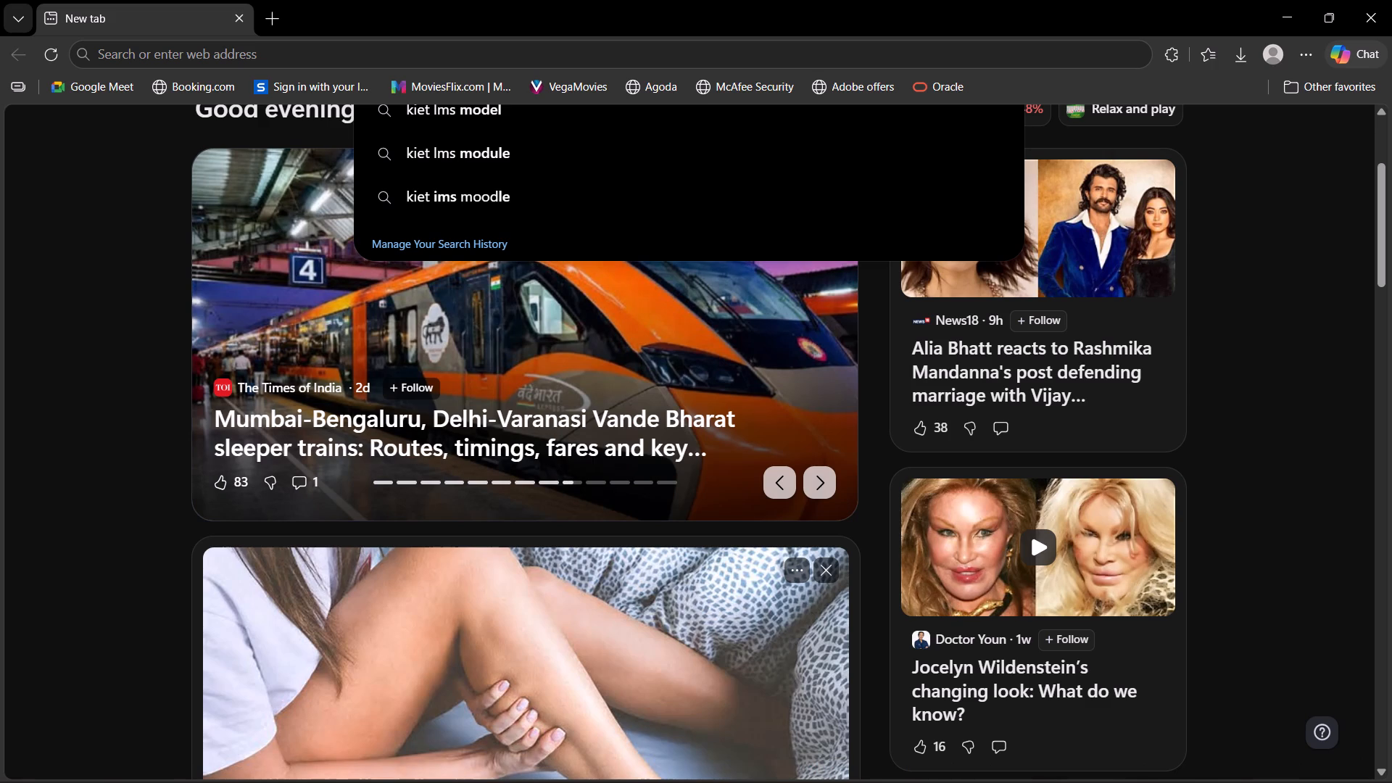
pyautogui.scroll(2, 442, 753)
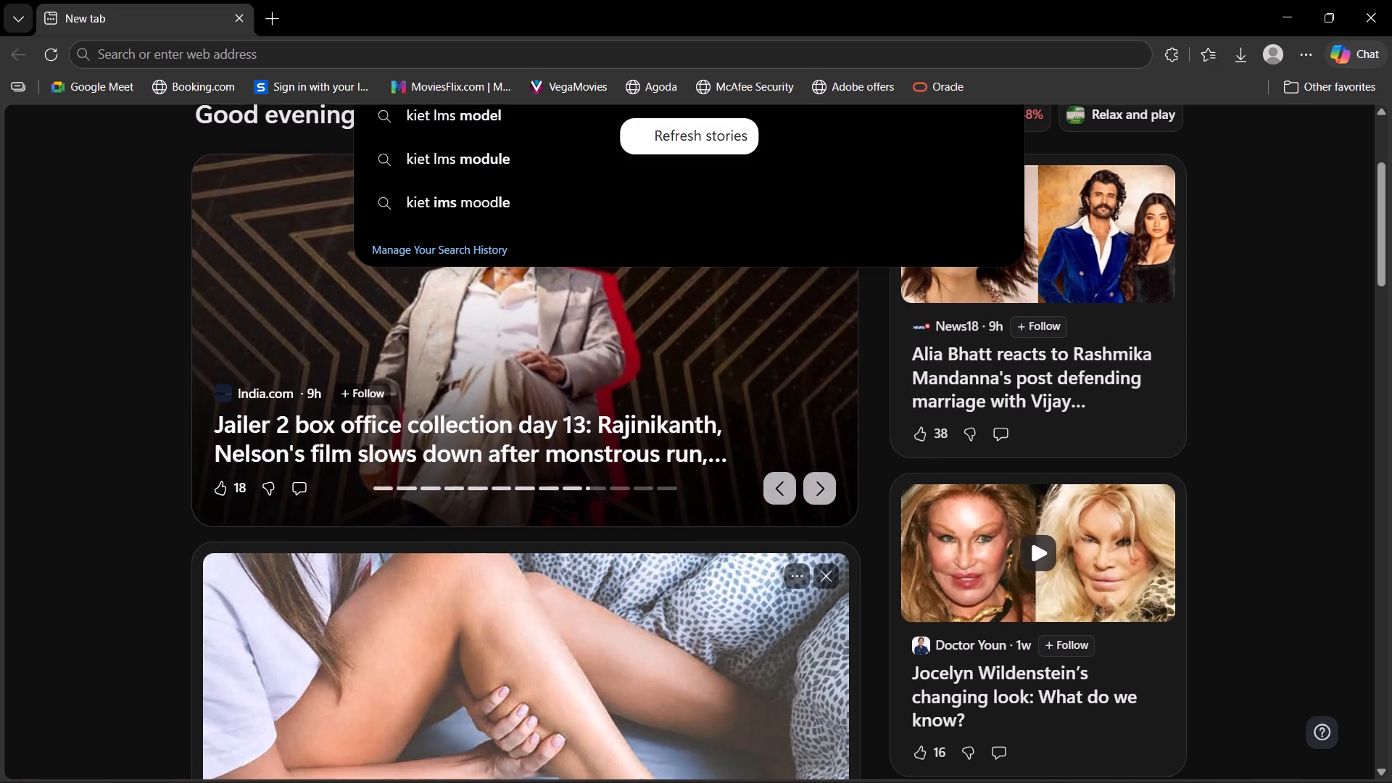
pyautogui.scroll(2, 442, 753)
pyautogui.scroll(-2, 442, 753)
pyautogui.scroll(1, 442, 753)
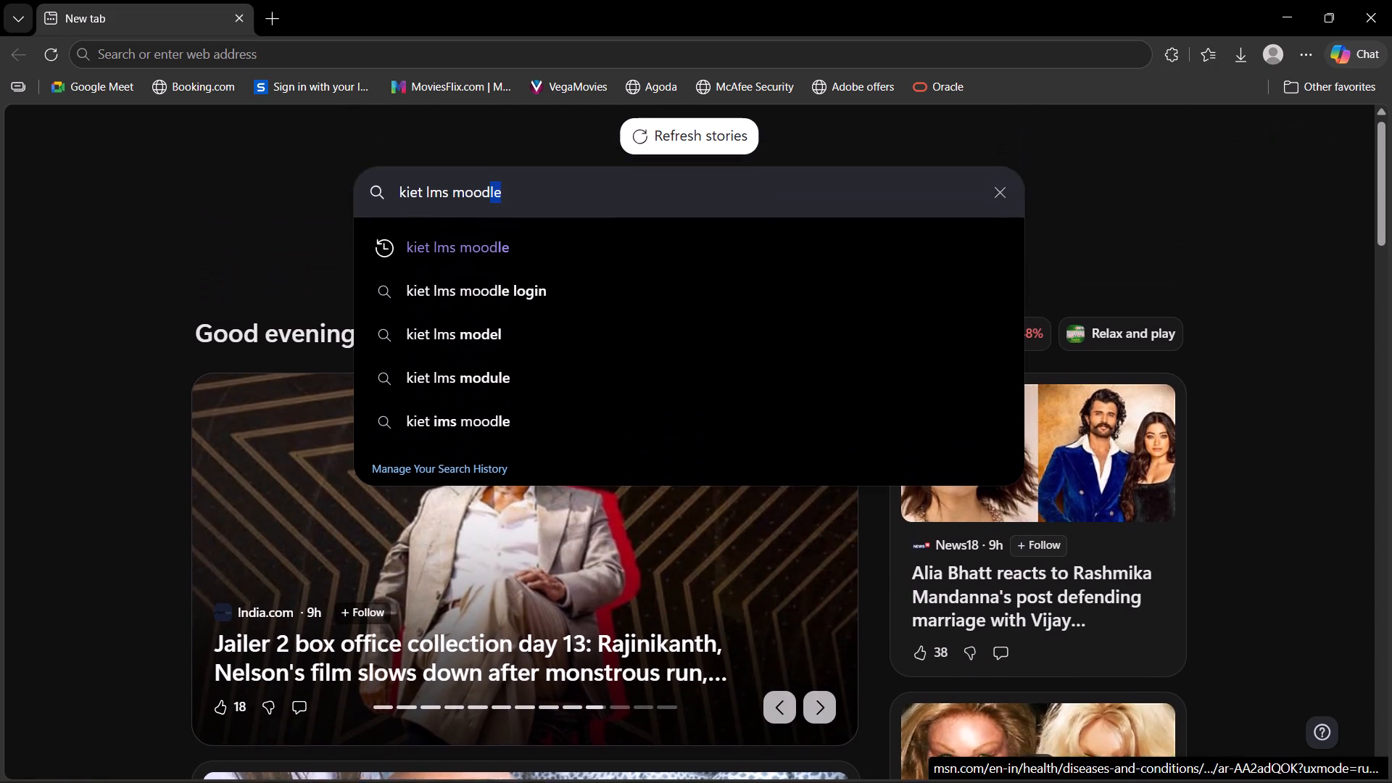
pyautogui.press('Right')
pyautogui.scroll(-1, 442, 753)
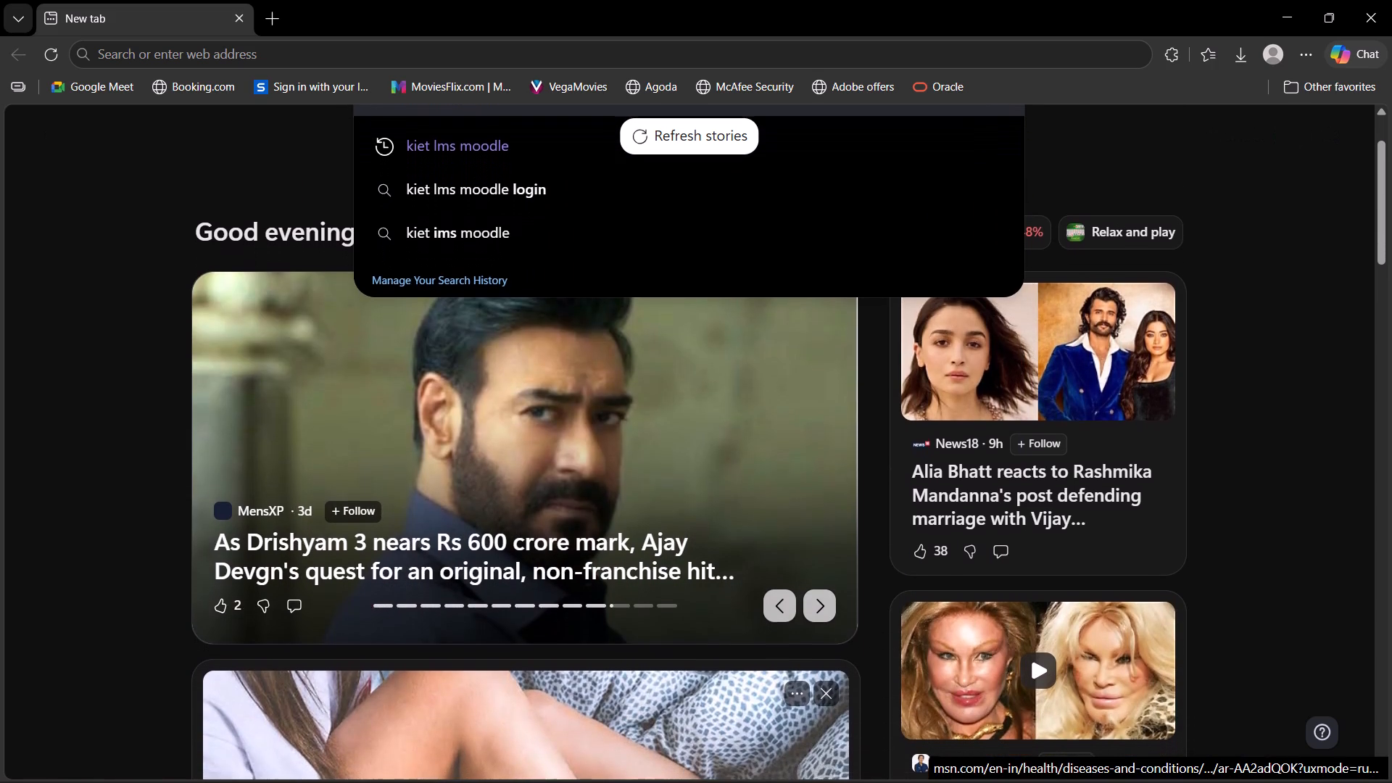
pyautogui.scroll(-1, 442, 753)
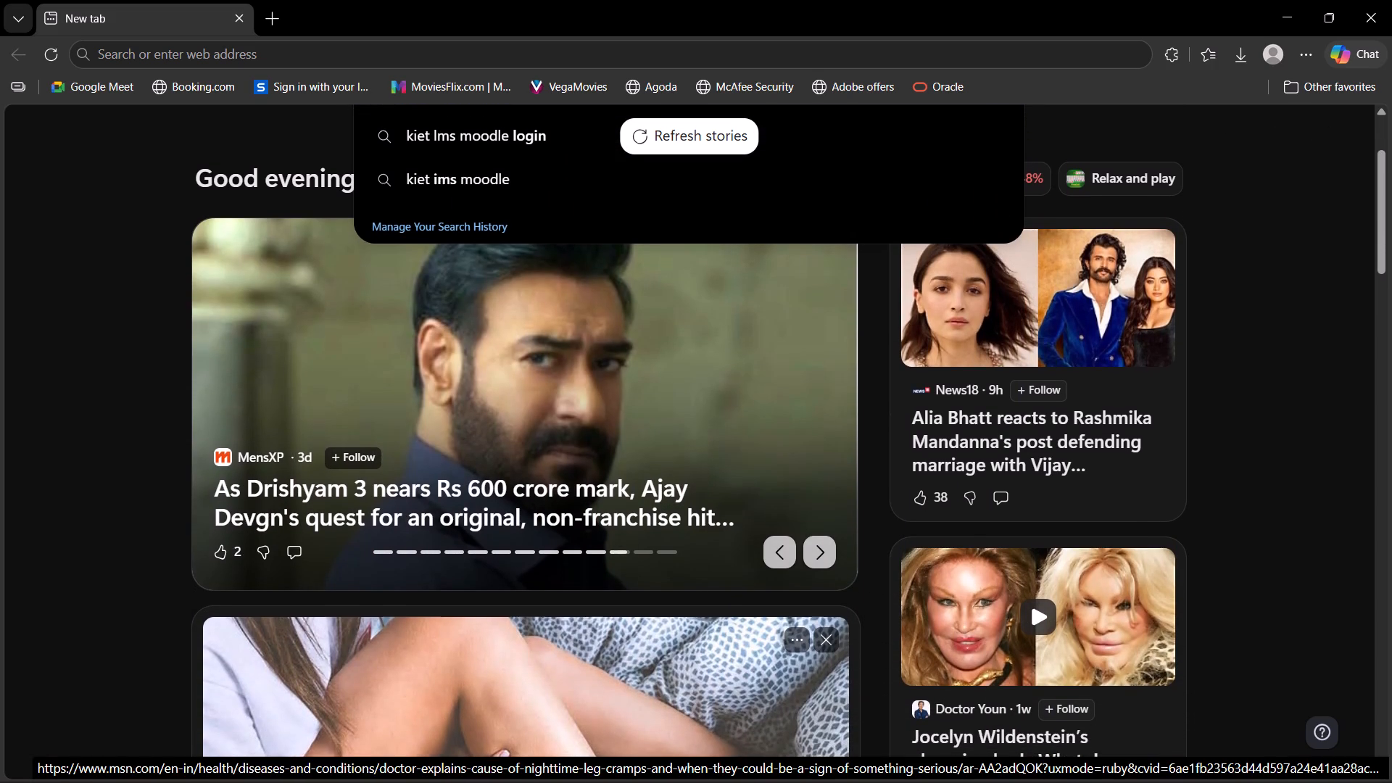
# Run the web search for "kiet lms moodle" and open the KIET-LMS result from lms.kiet.edu.
pyautogui.scroll(-2, 442, 753)
pyautogui.press('Return')
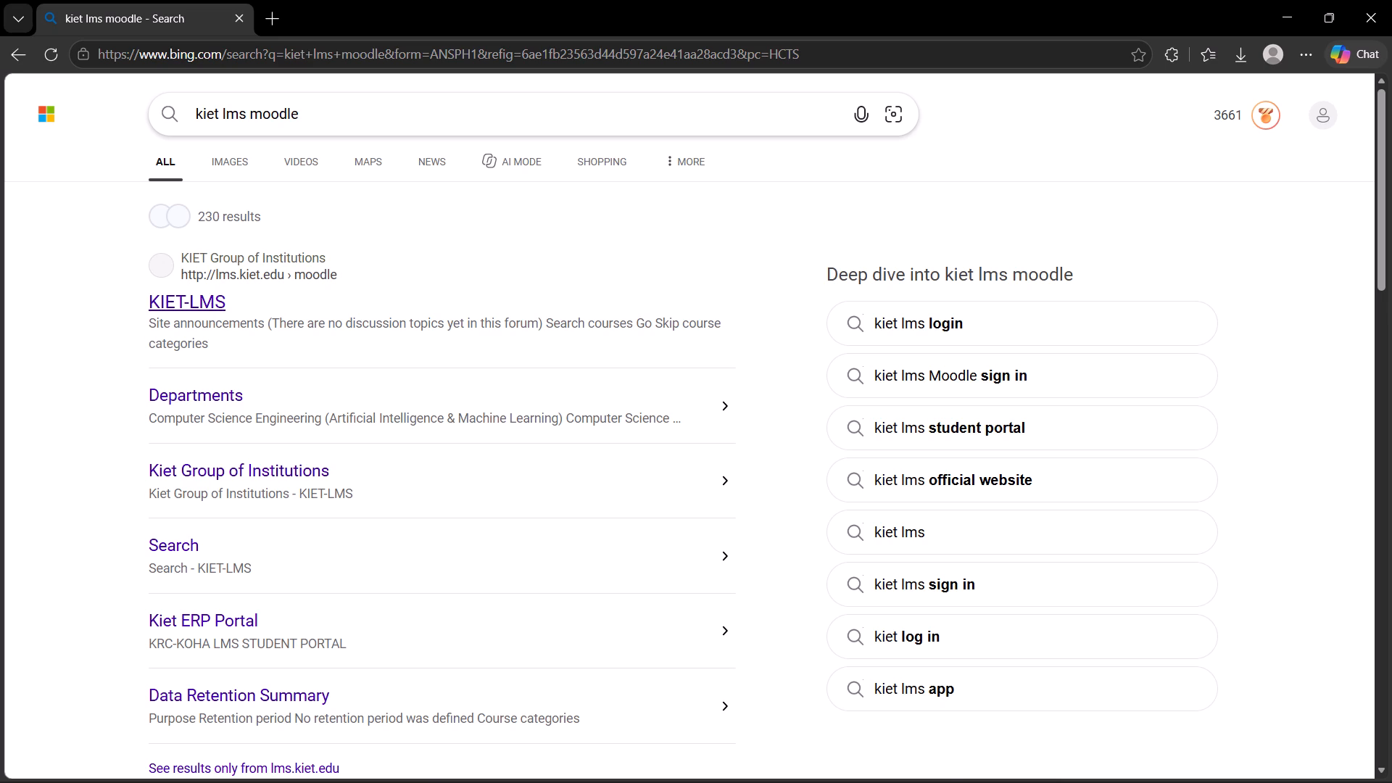
pyautogui.click(1174, 761)
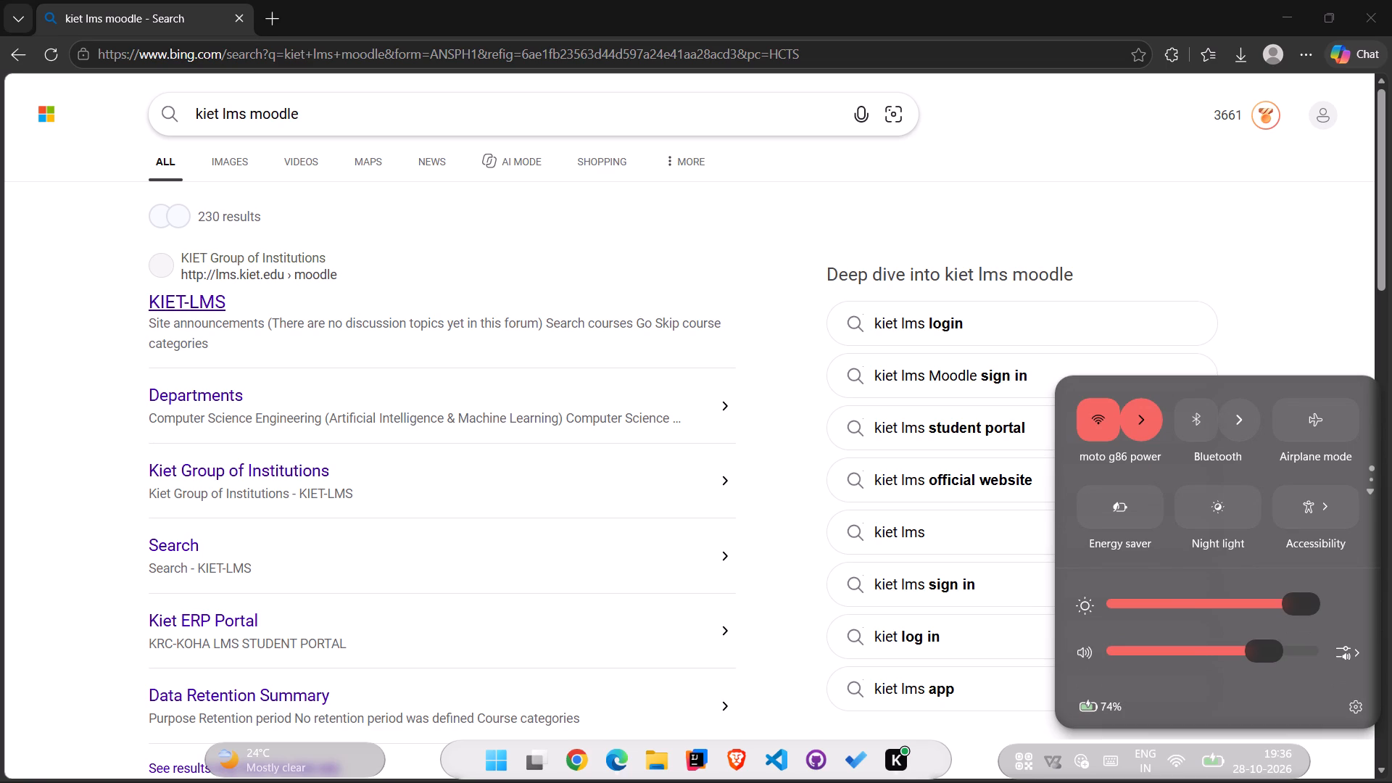
pyautogui.click(196, 293)
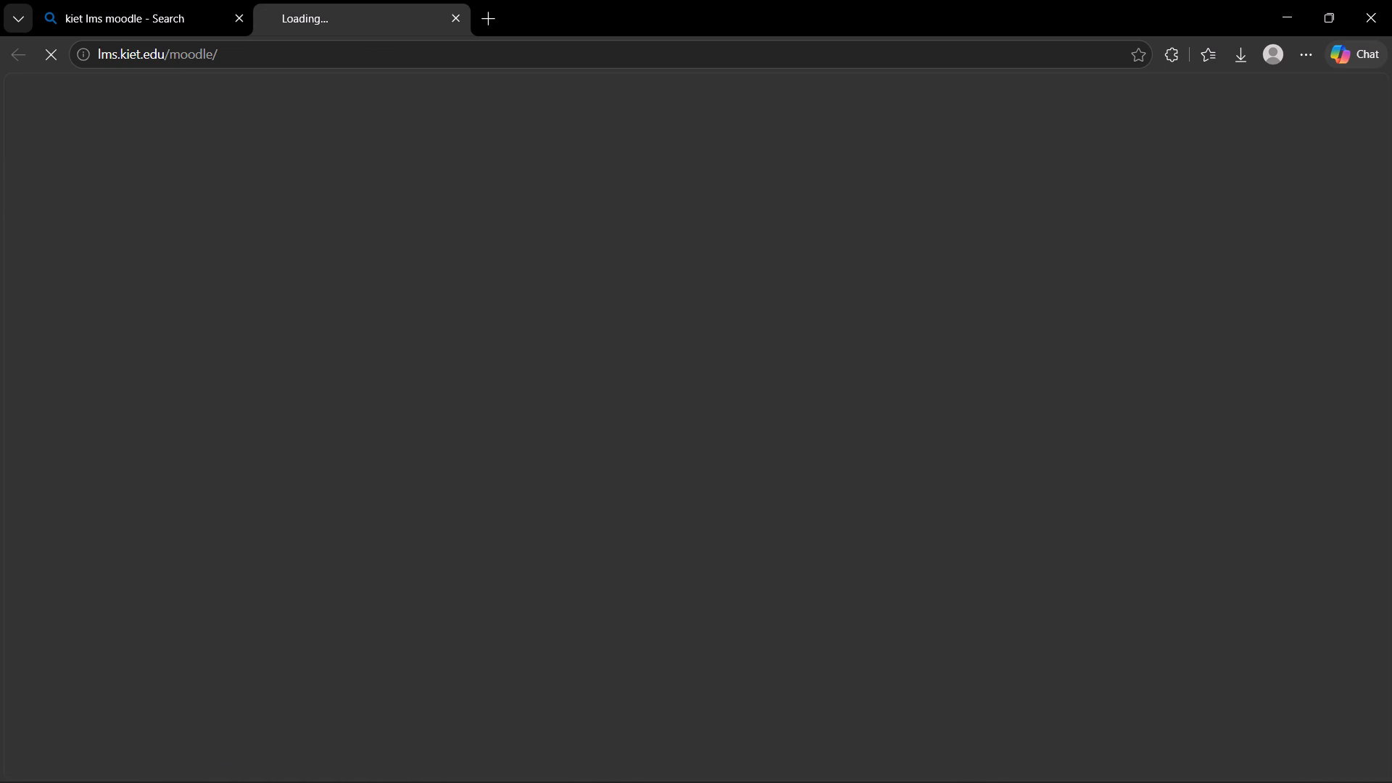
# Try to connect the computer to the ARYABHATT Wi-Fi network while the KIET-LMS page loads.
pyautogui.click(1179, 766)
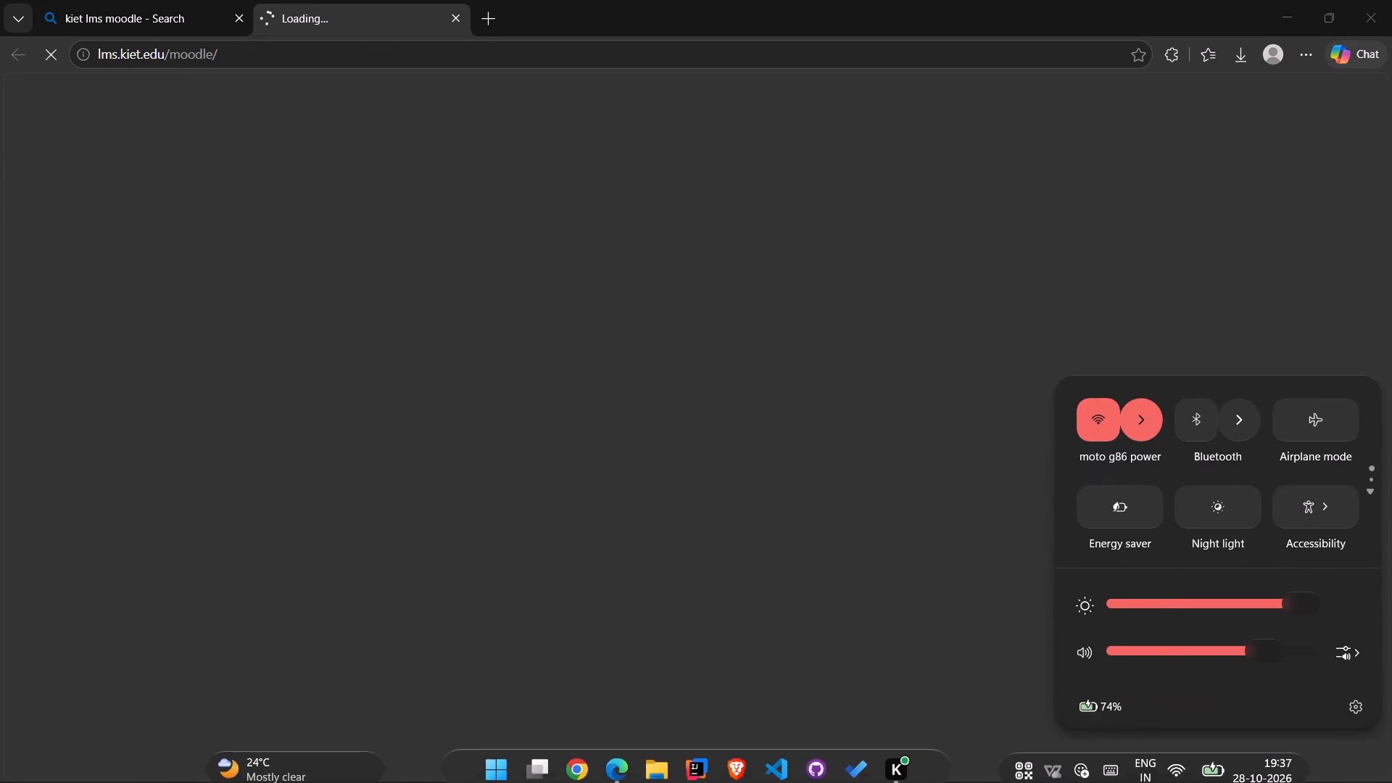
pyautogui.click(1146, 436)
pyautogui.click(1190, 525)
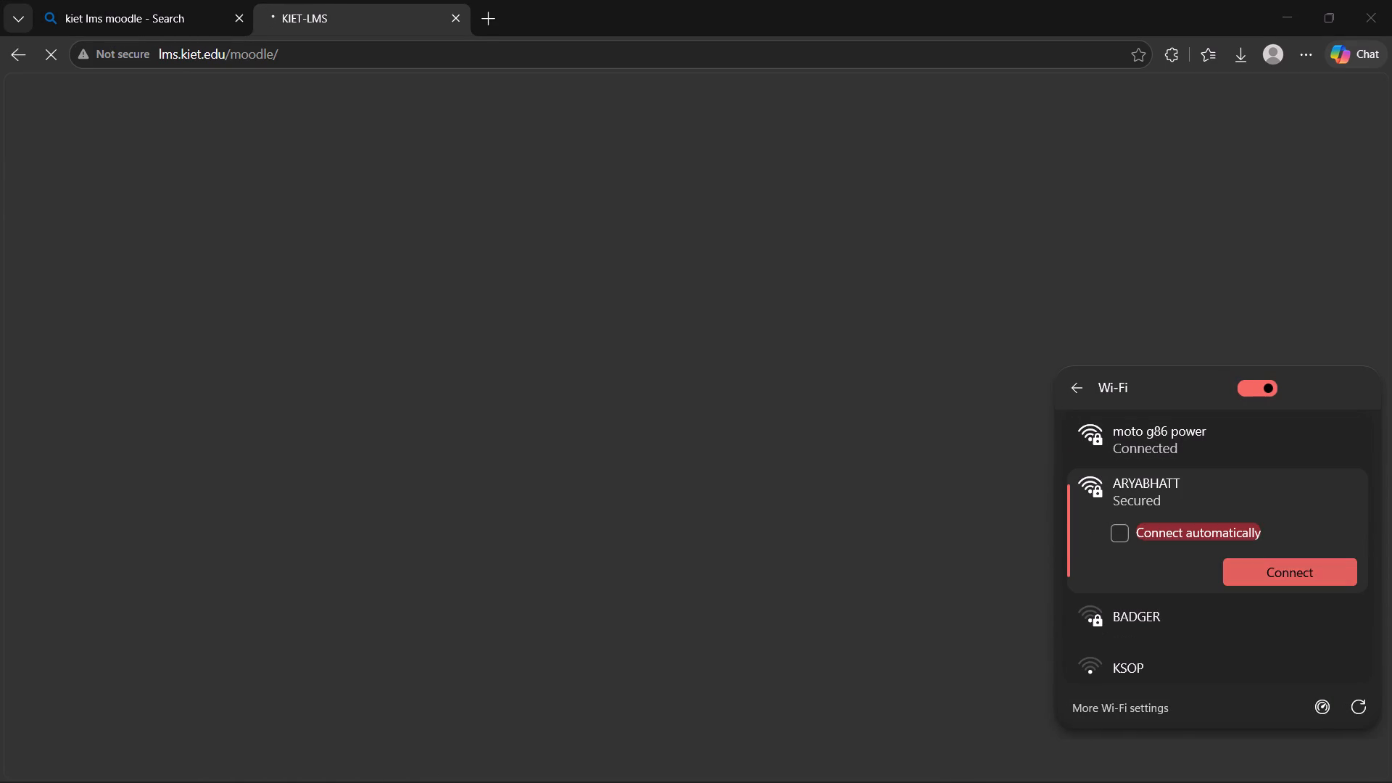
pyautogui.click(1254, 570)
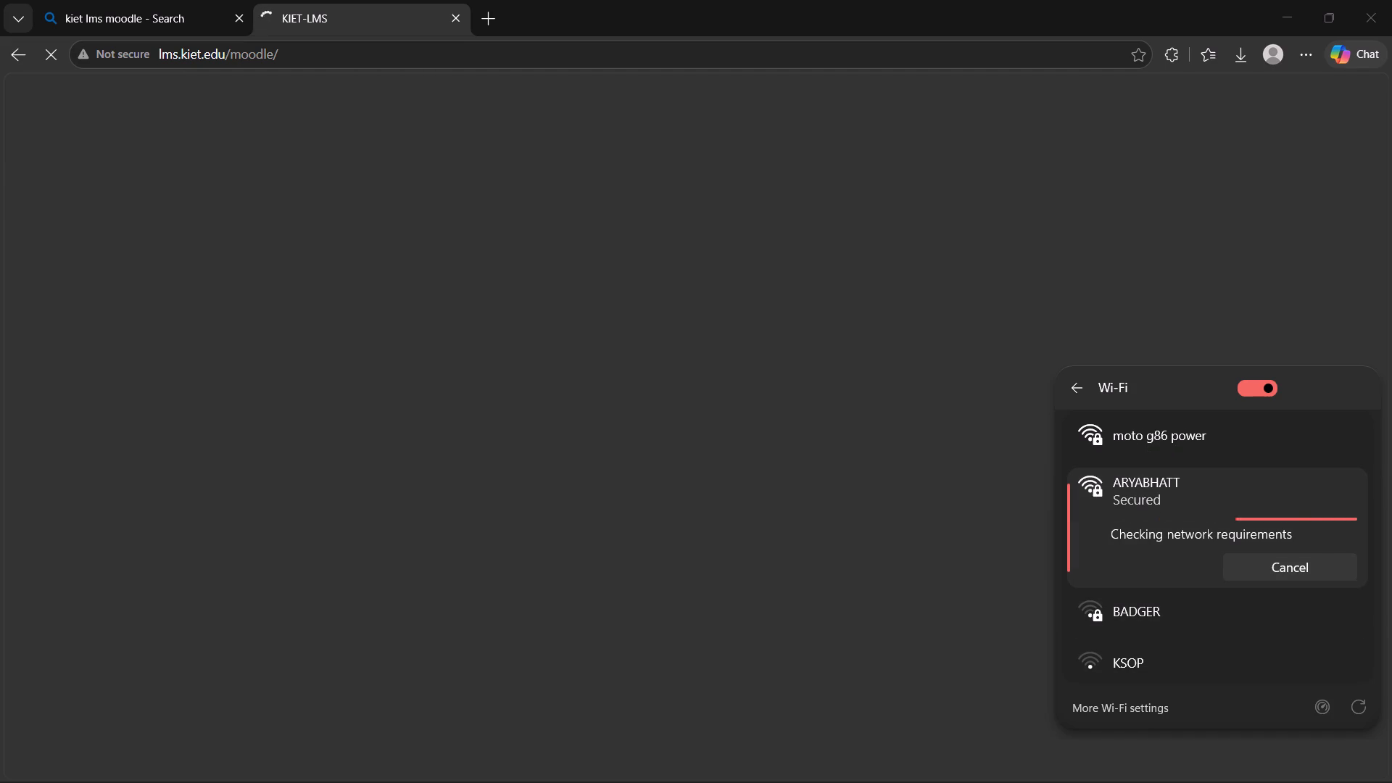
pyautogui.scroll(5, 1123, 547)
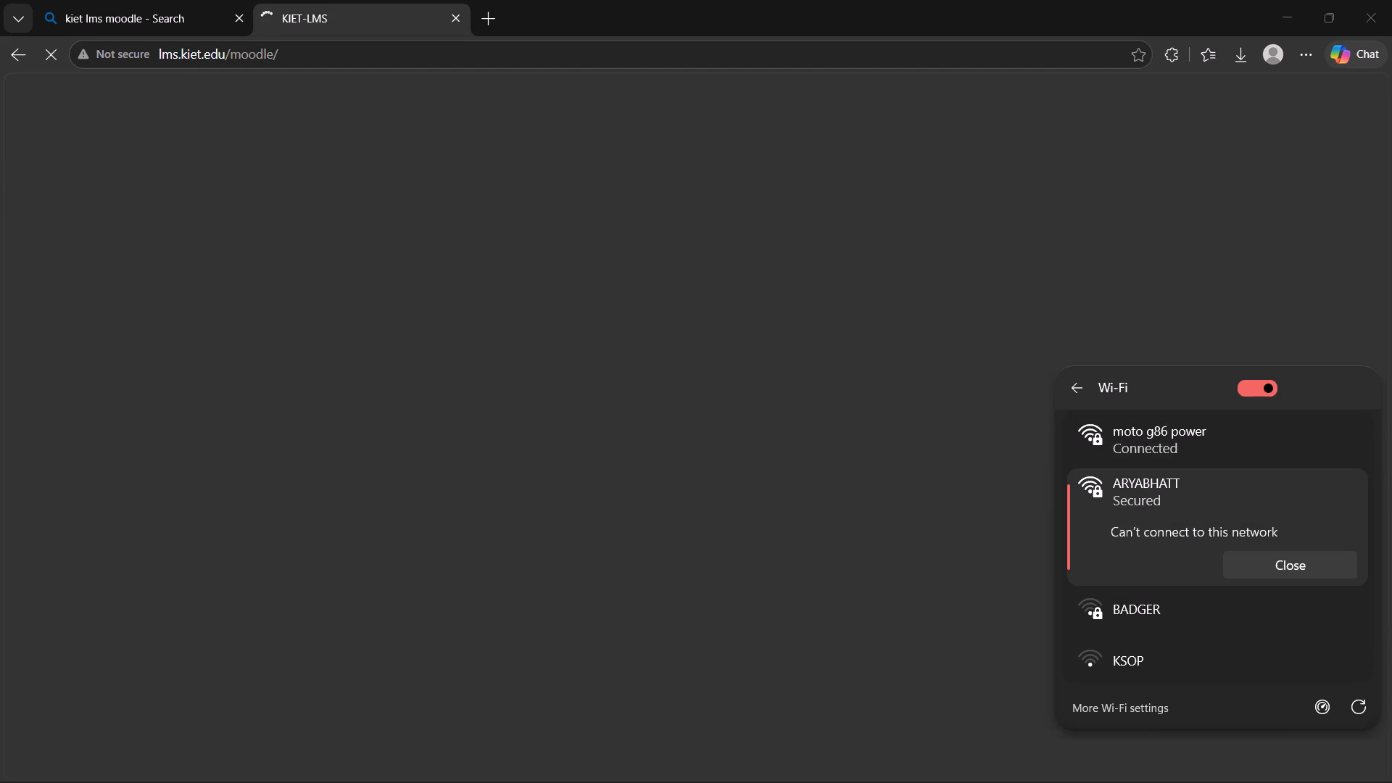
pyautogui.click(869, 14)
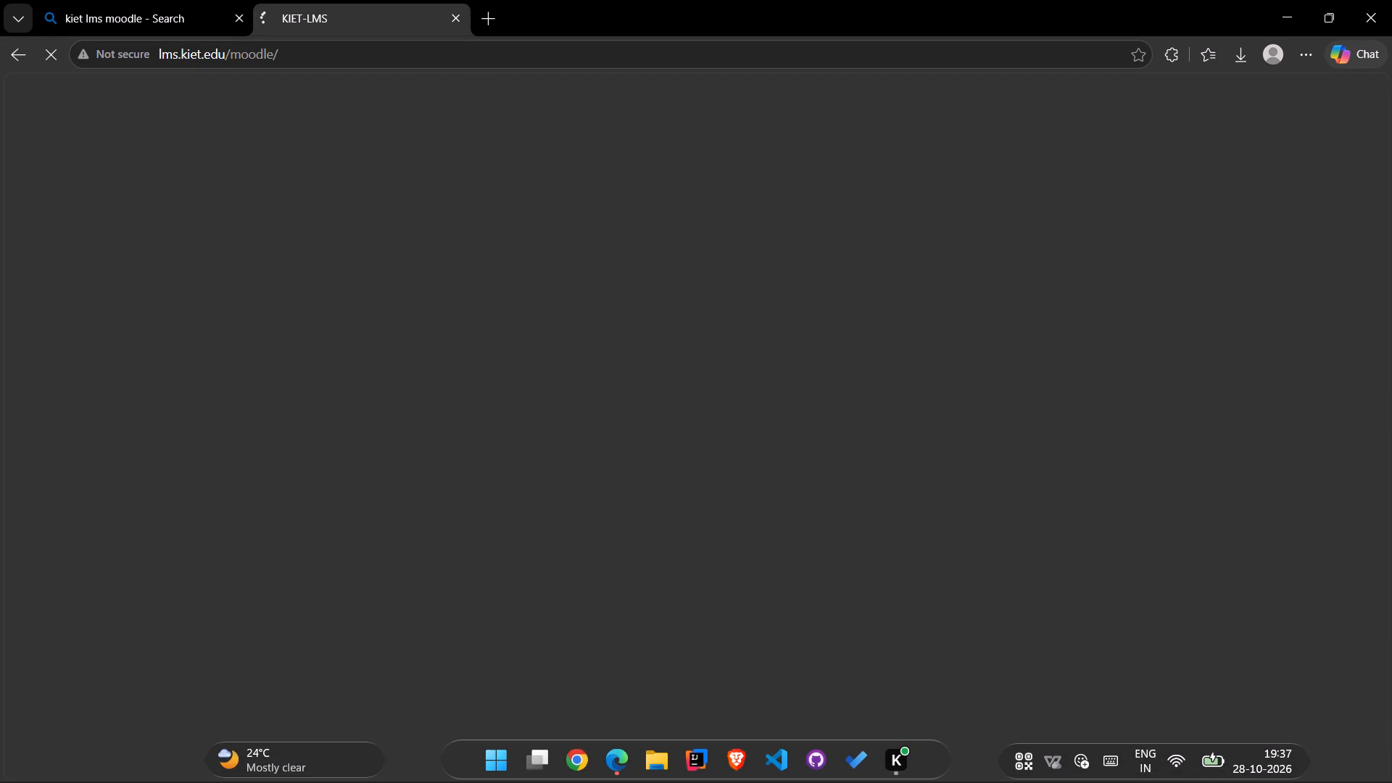
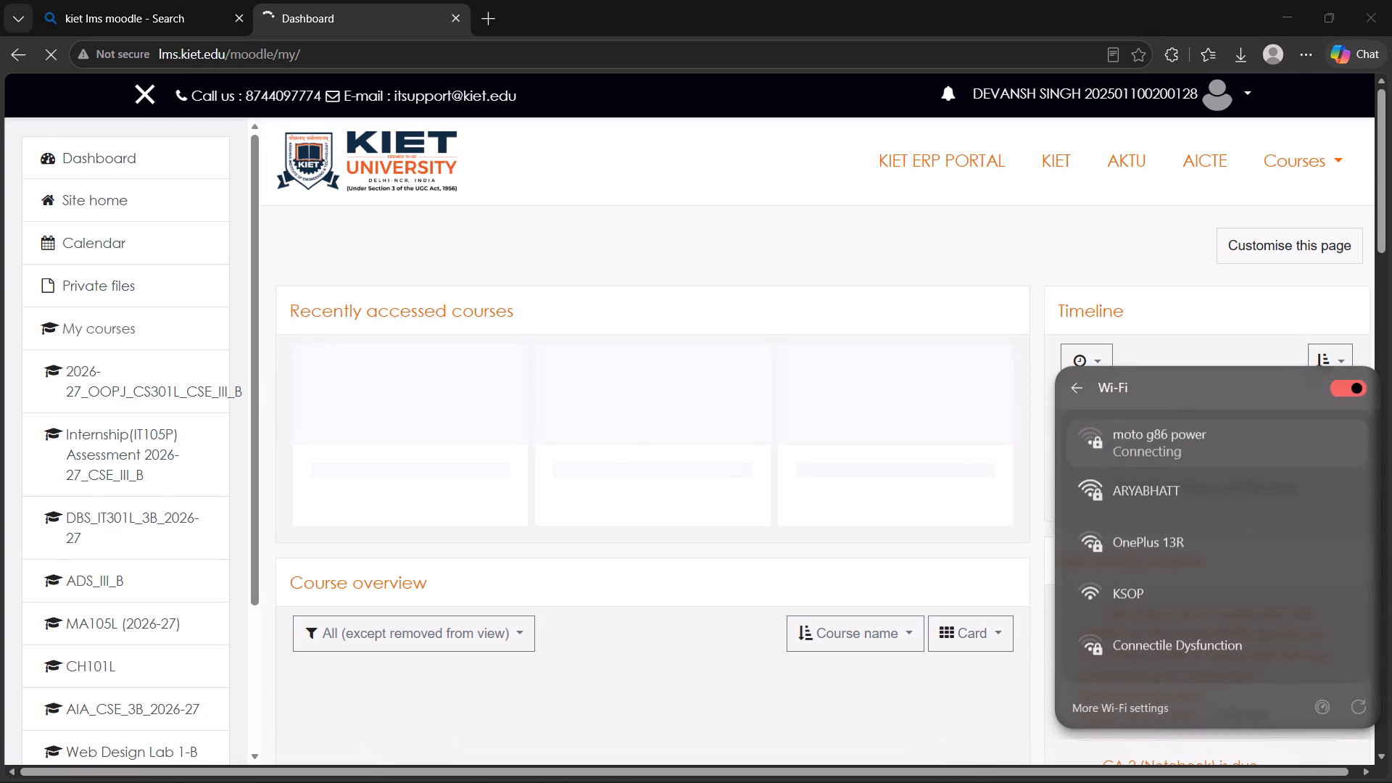
# Connect the computer to the ARYABHATT Wi-Fi network and return to the AIA_CSE_3B_2026-27 course page in Microsoft Edge.
pyautogui.click(1169, 489)
pyautogui.click(1161, 453)
pyautogui.click(1259, 522)
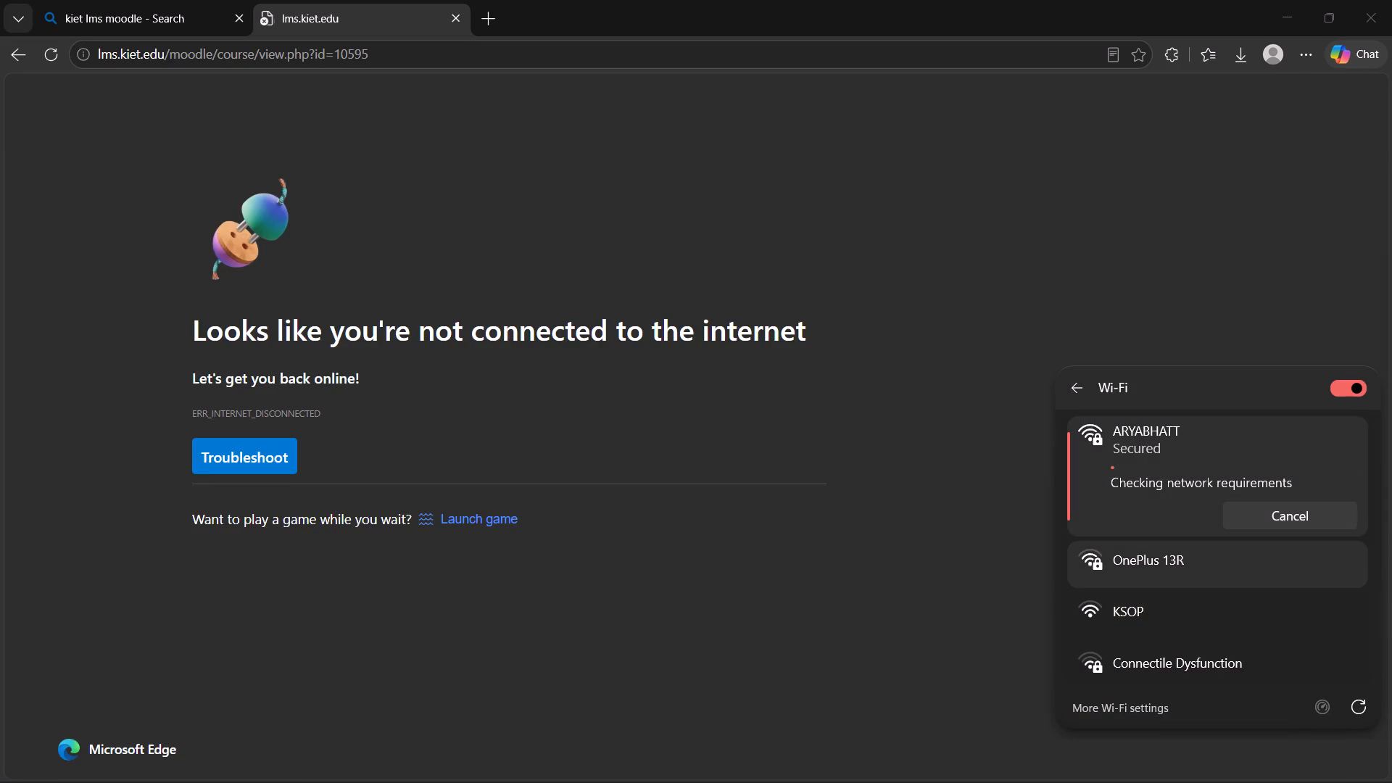
pyautogui.scroll(-6, 1140, 502)
pyautogui.scroll(6, 1140, 502)
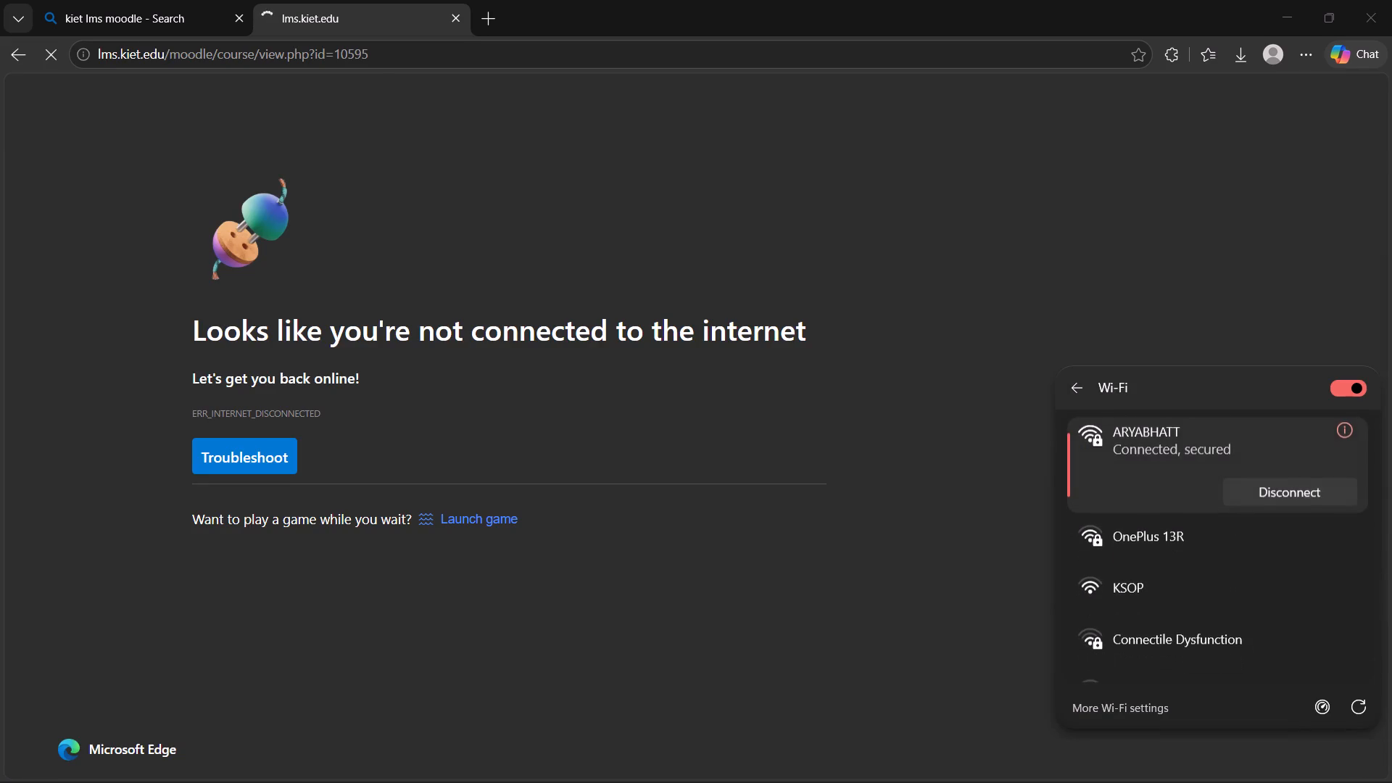
pyautogui.click(885, 0)
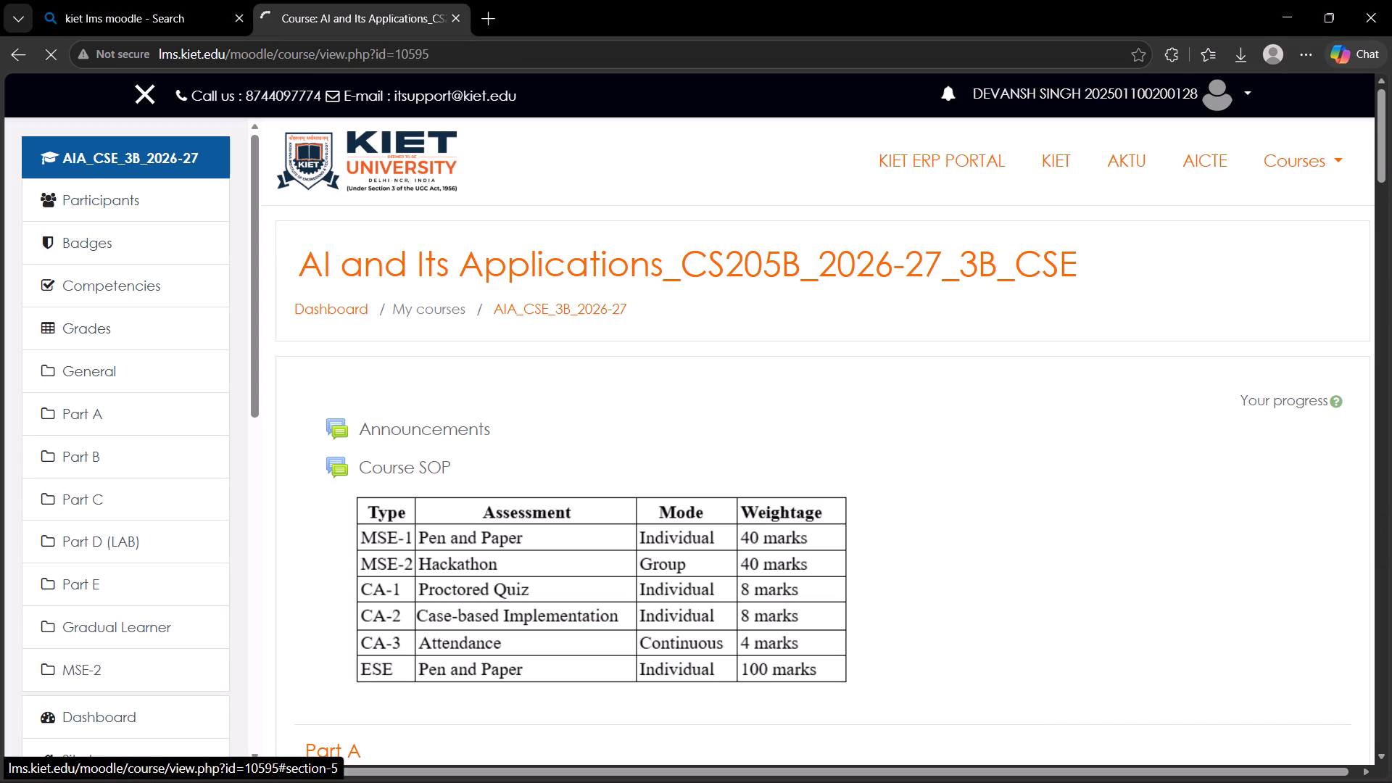
# Examine the AI and Its Applications course page for the CA-1 and CA-2 assignments, including their requirements, evaluation rubric and deadlines.
pyautogui.scroll(-6, 698, 592)
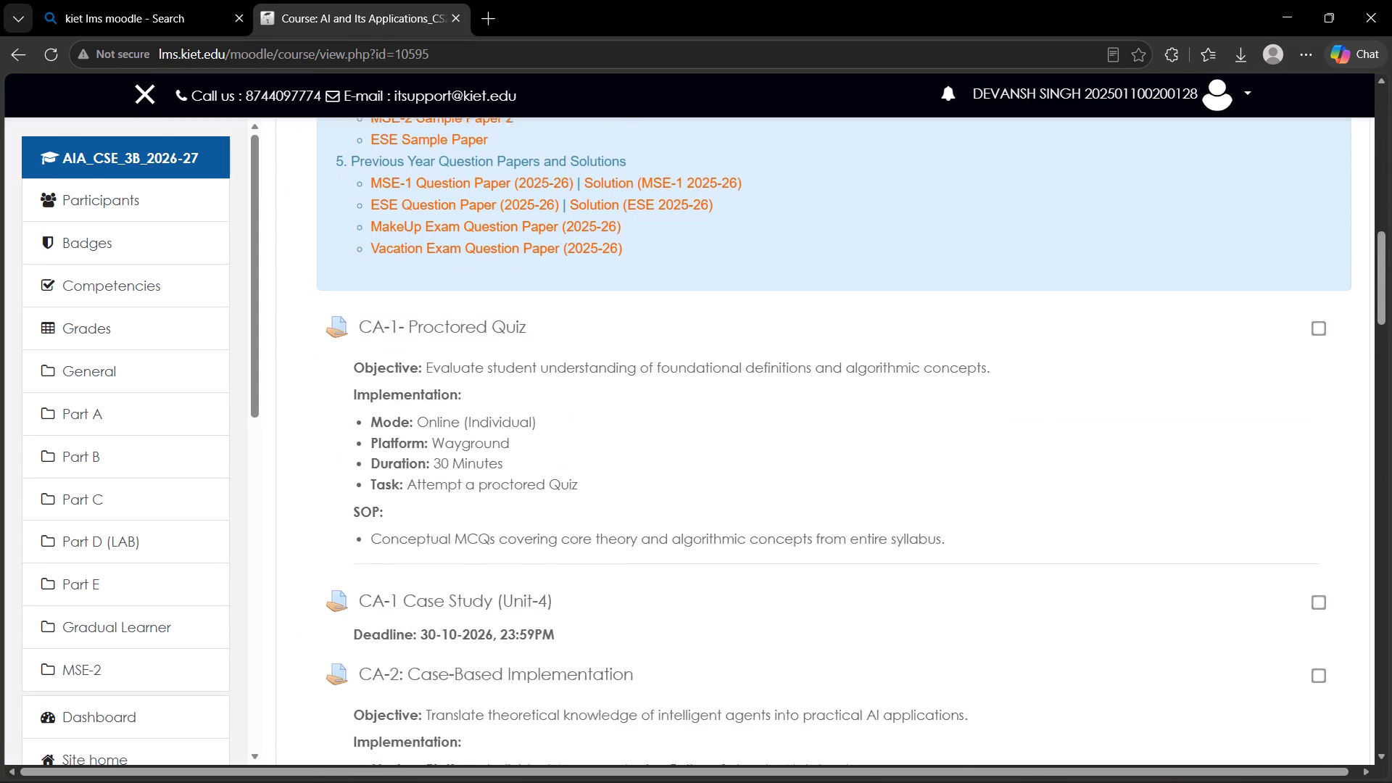
pyautogui.scroll(-1, 698, 592)
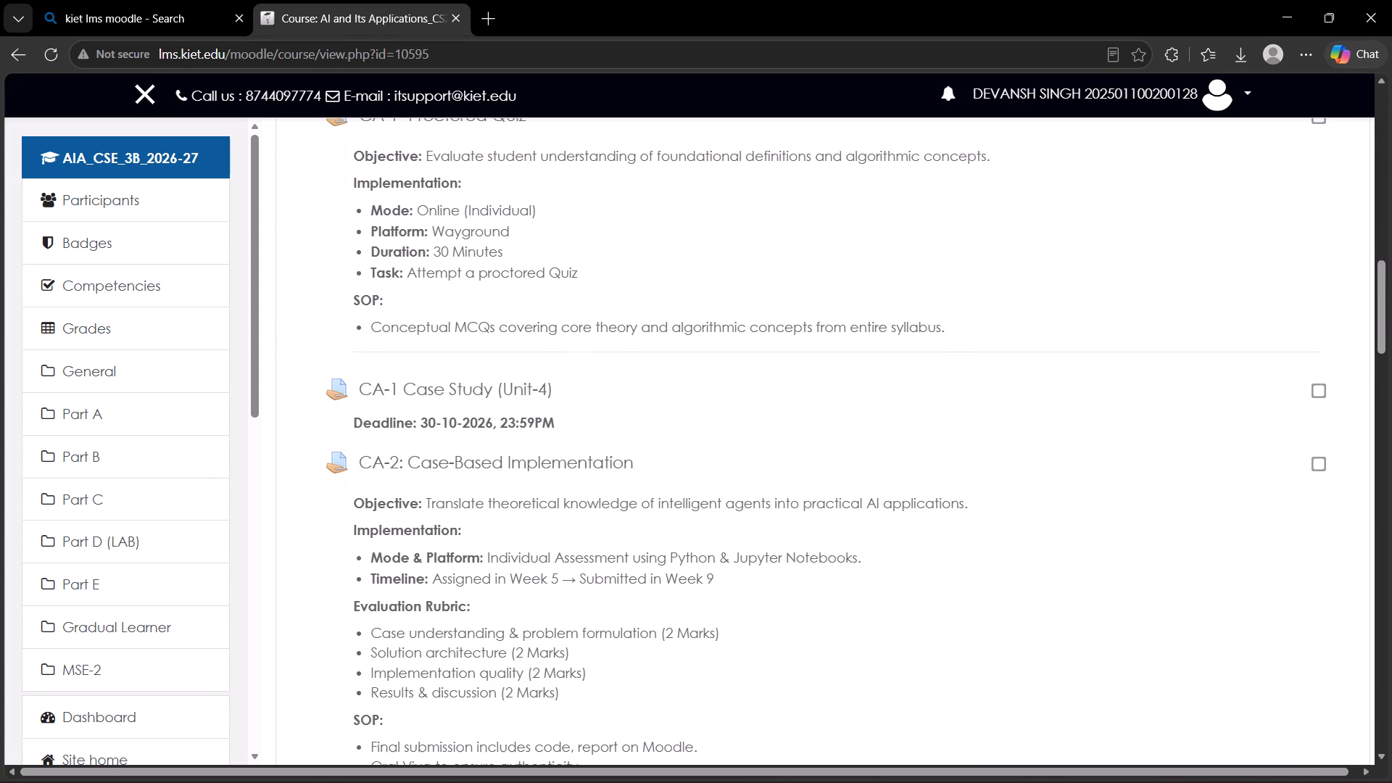
pyautogui.scroll(-3, 698, 592)
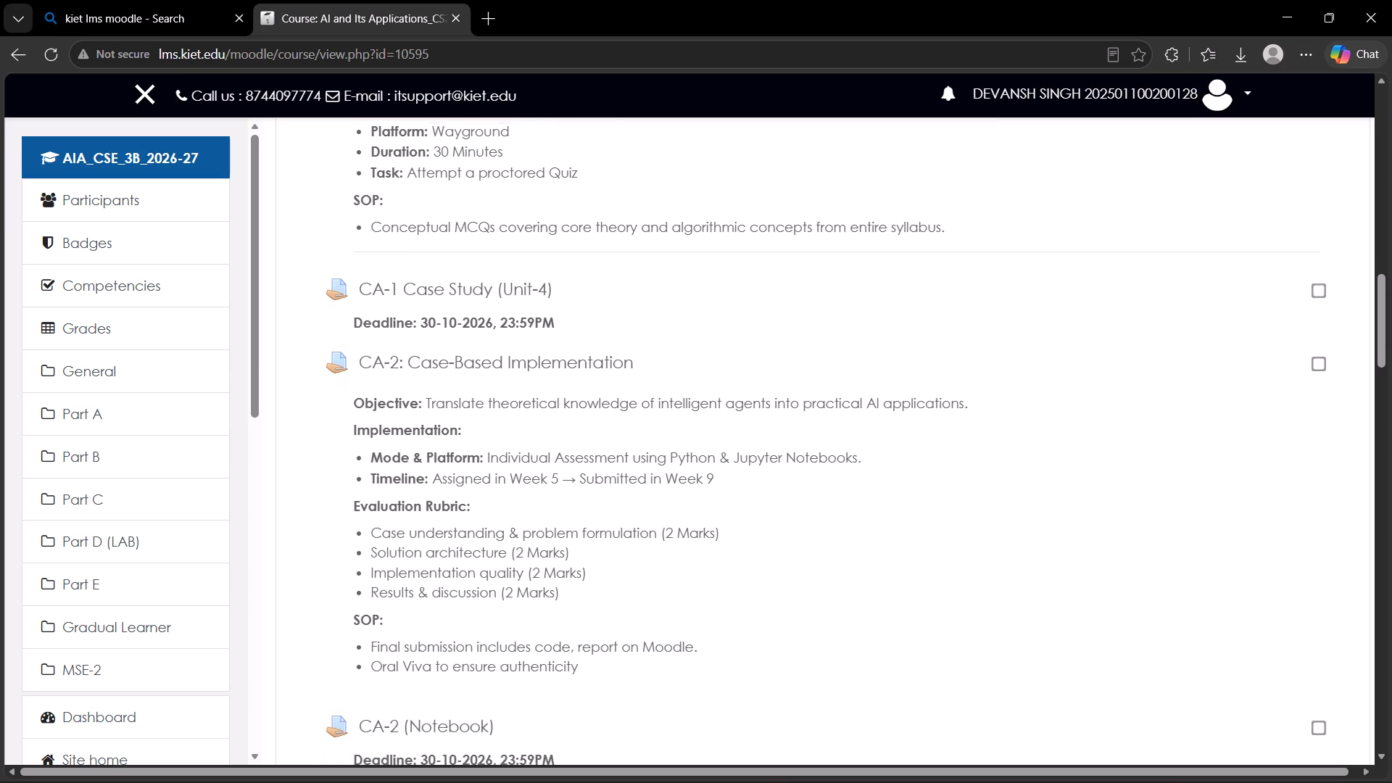
pyautogui.scroll(-4, 698, 592)
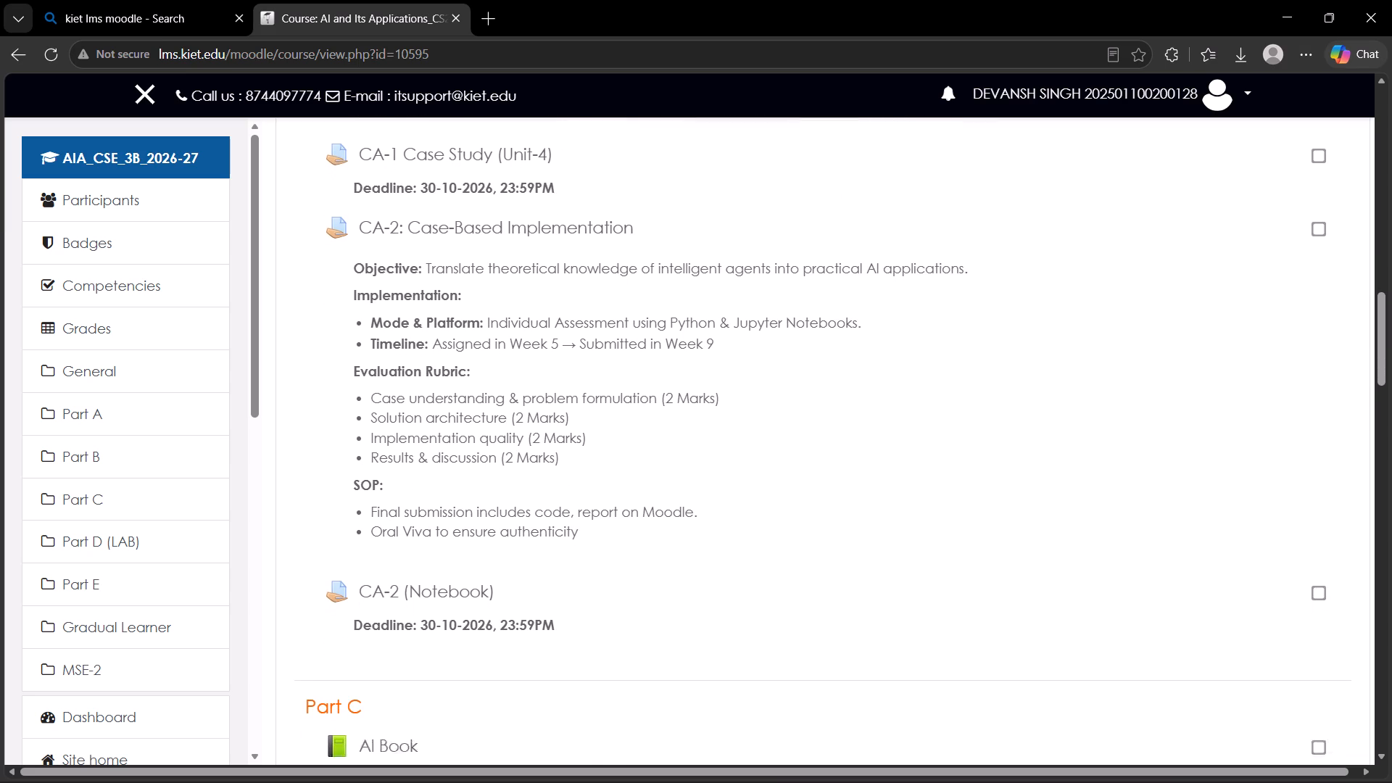
pyautogui.scroll(-1, 698, 592)
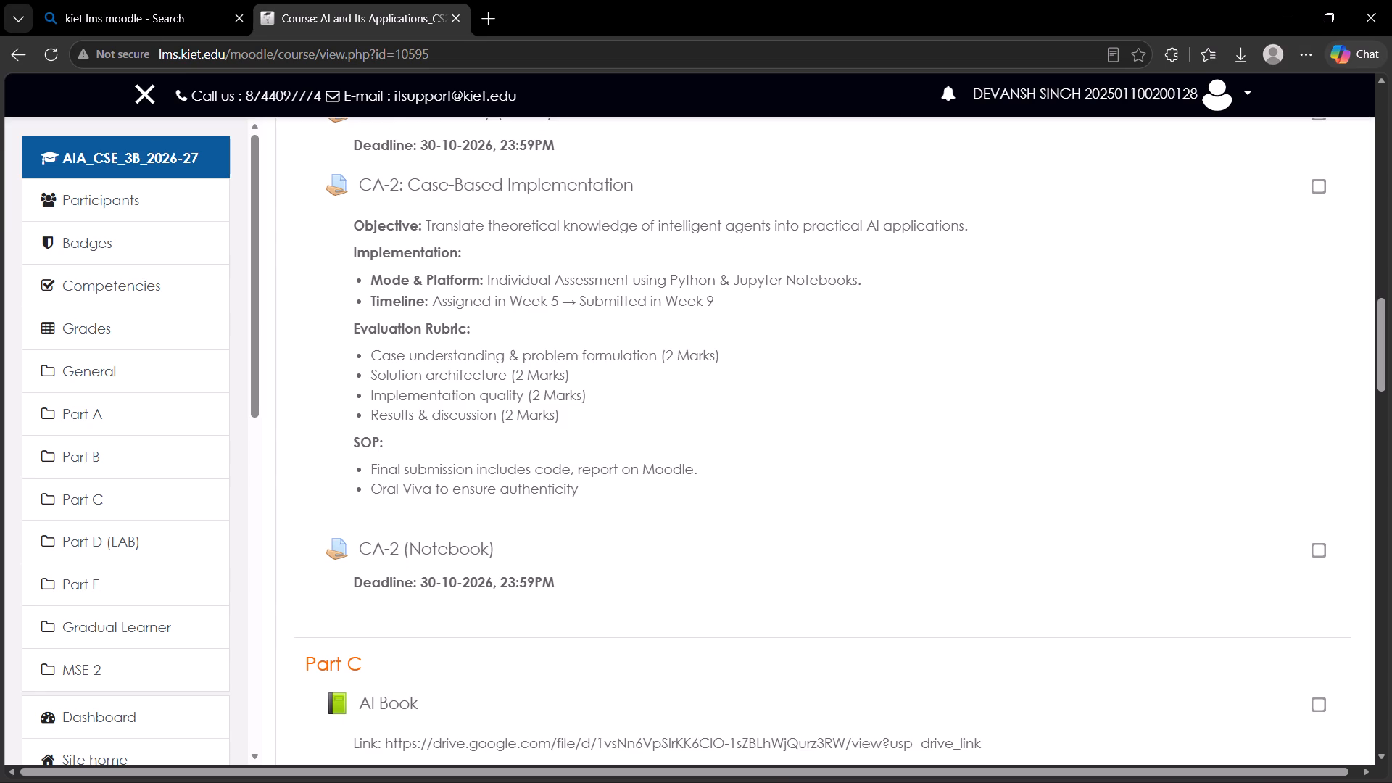
# Open the CA-2 (Notebook) assignment in Part B and start adding a submission.
pyautogui.click(469, 555)
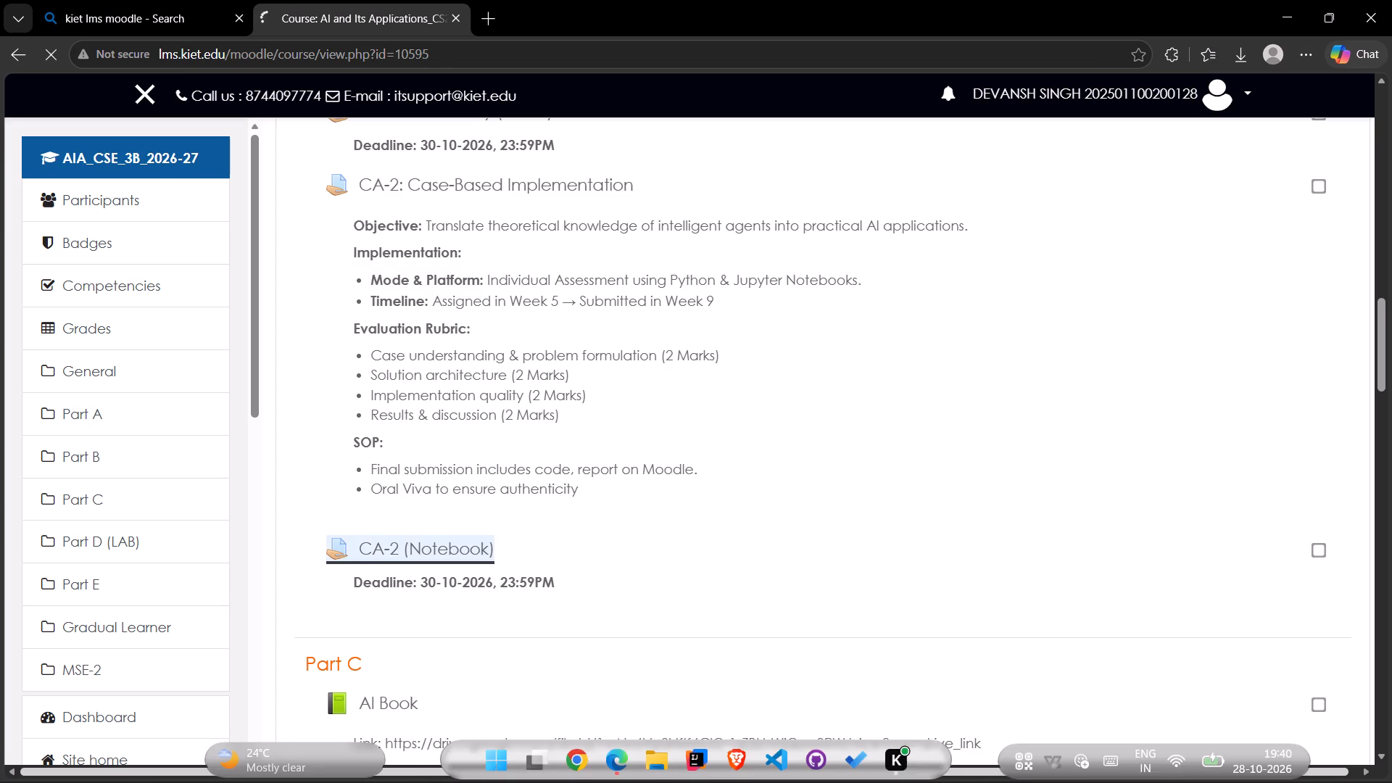
pyautogui.scroll(-3, 919, 604)
pyautogui.scroll(2, 919, 604)
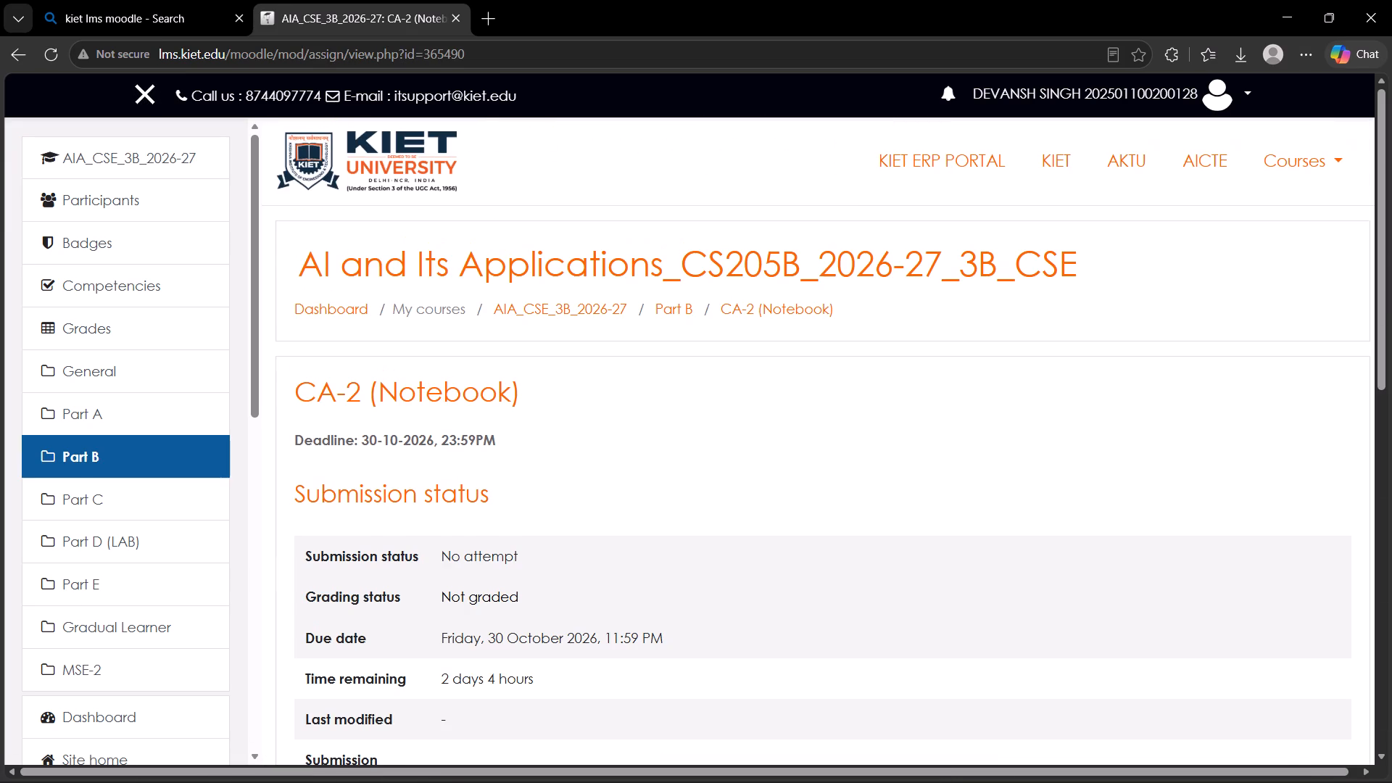
pyautogui.scroll(-6, 919, 604)
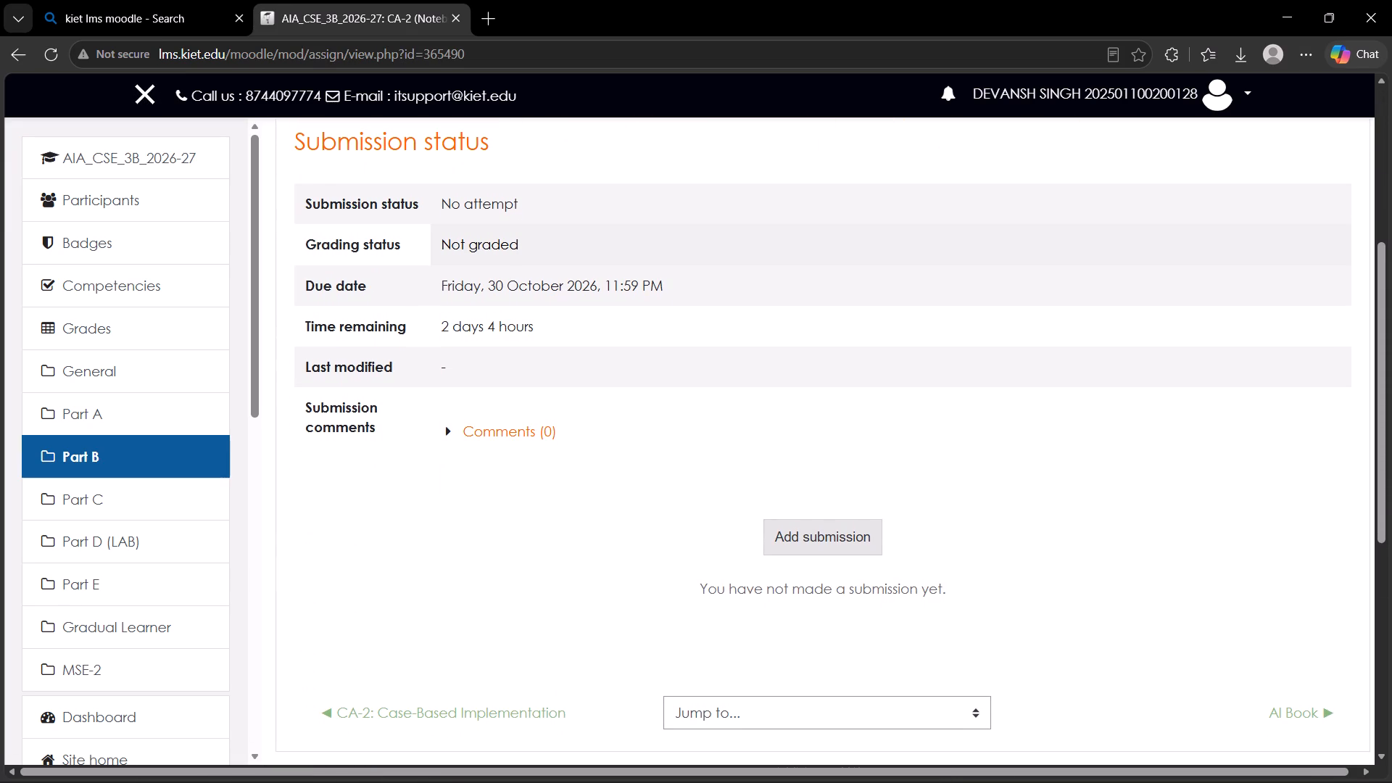
pyautogui.scroll(1, 834, 542)
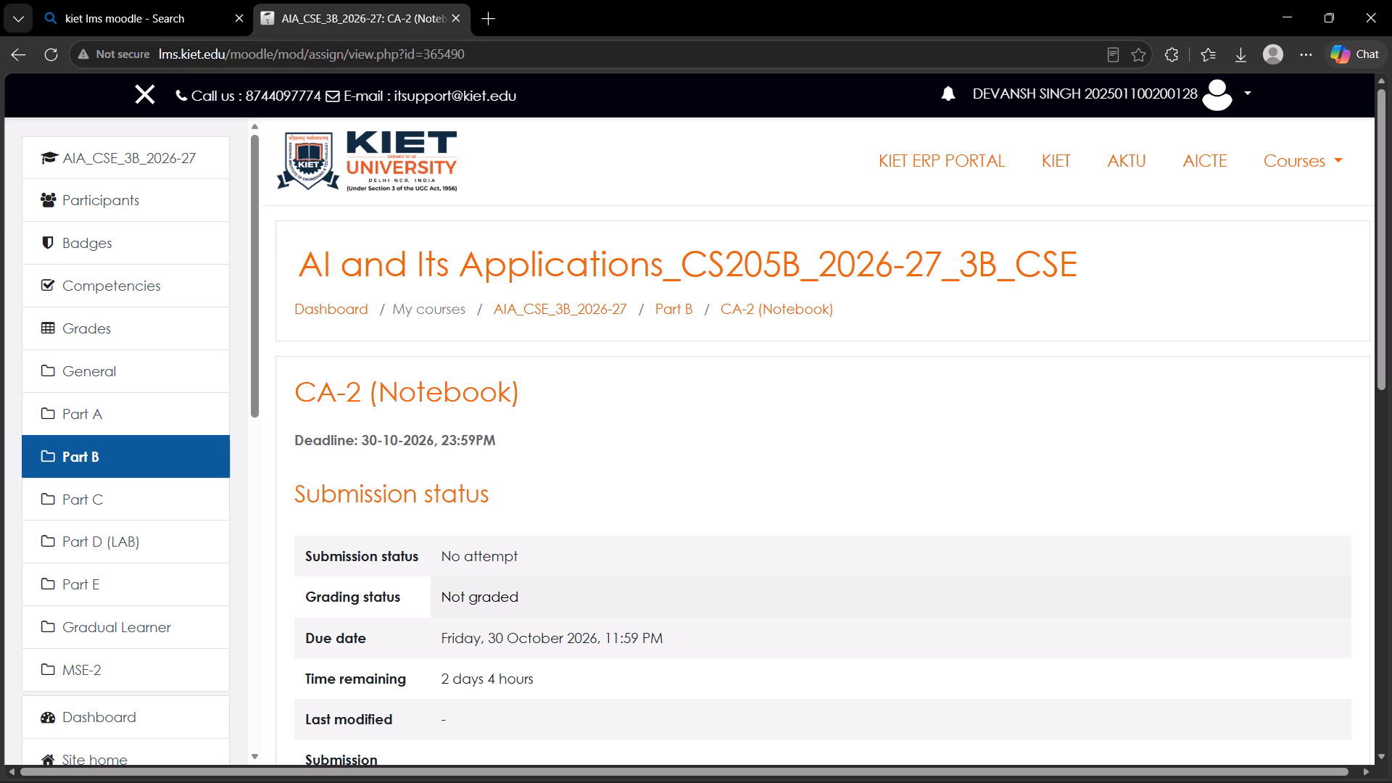
pyautogui.scroll(-3, 834, 542)
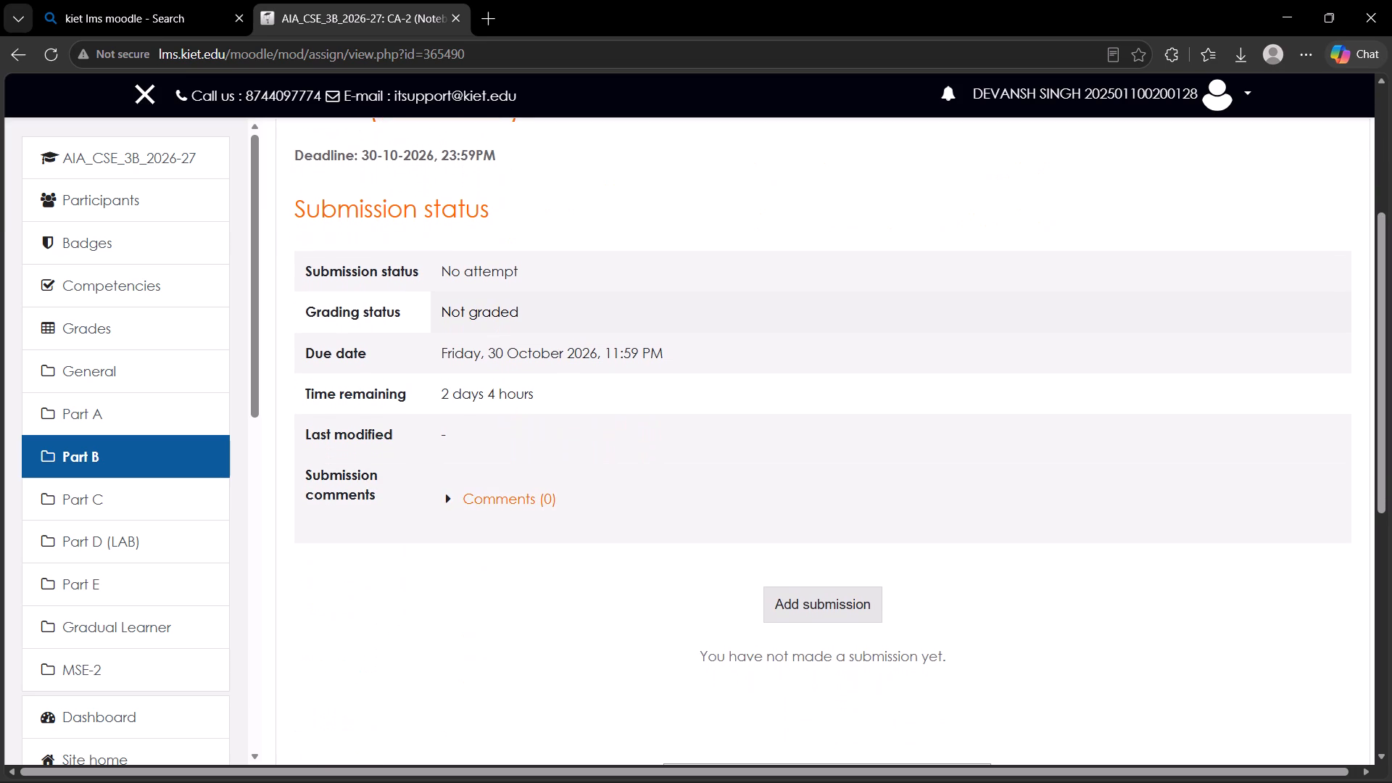
pyautogui.click(842, 608)
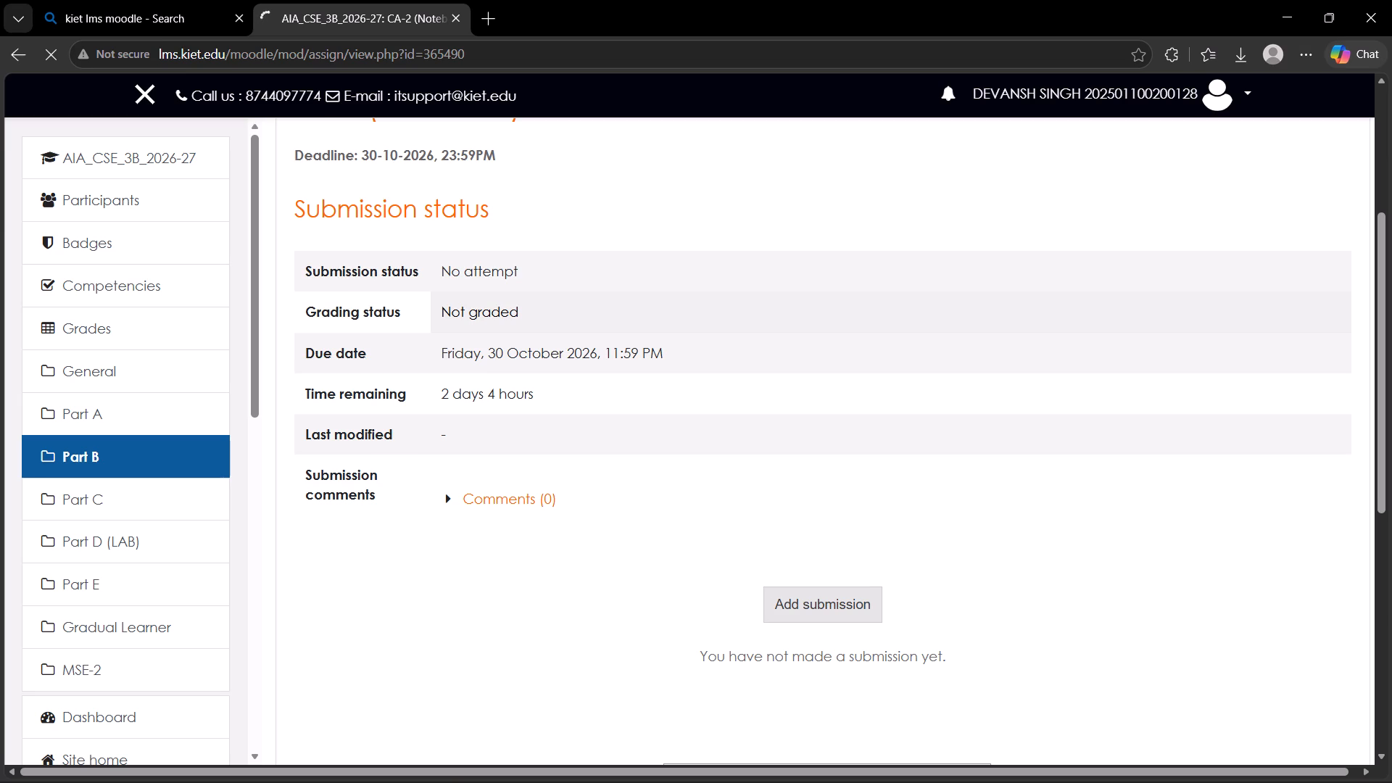
pyautogui.click(854, 600)
pyautogui.scroll(-2, 858, 601)
pyautogui.scroll(1, 861, 608)
pyautogui.scroll(-3, 861, 608)
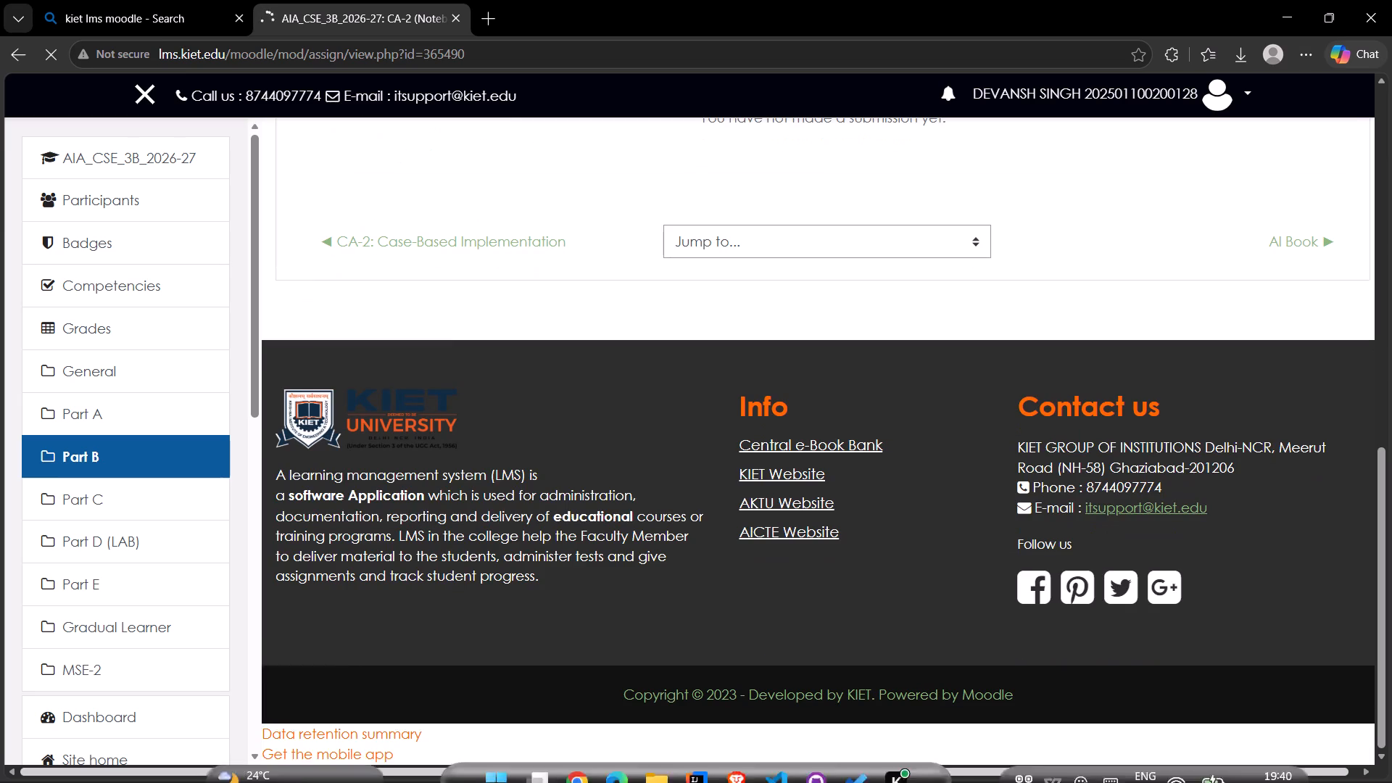
pyautogui.scroll(2, 907, 581)
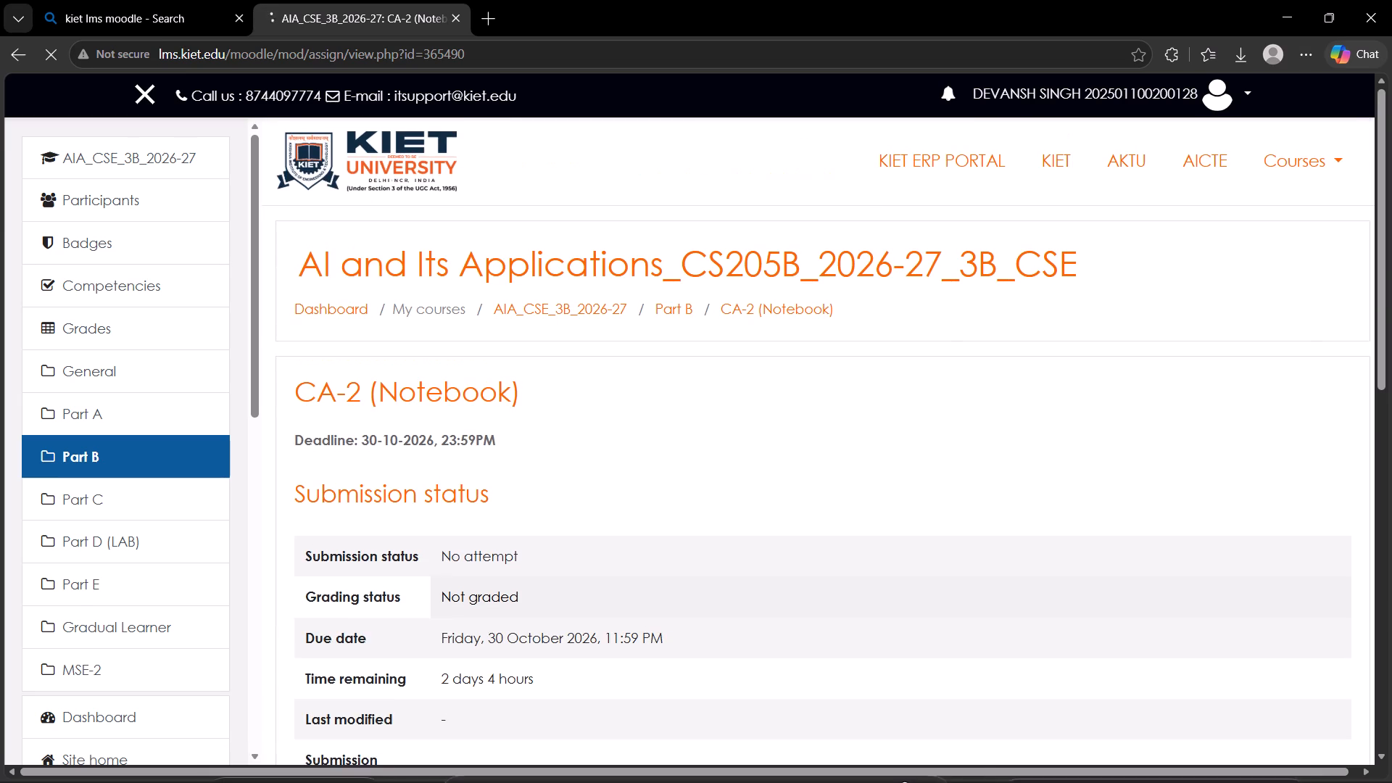
pyautogui.scroll(-1, 907, 581)
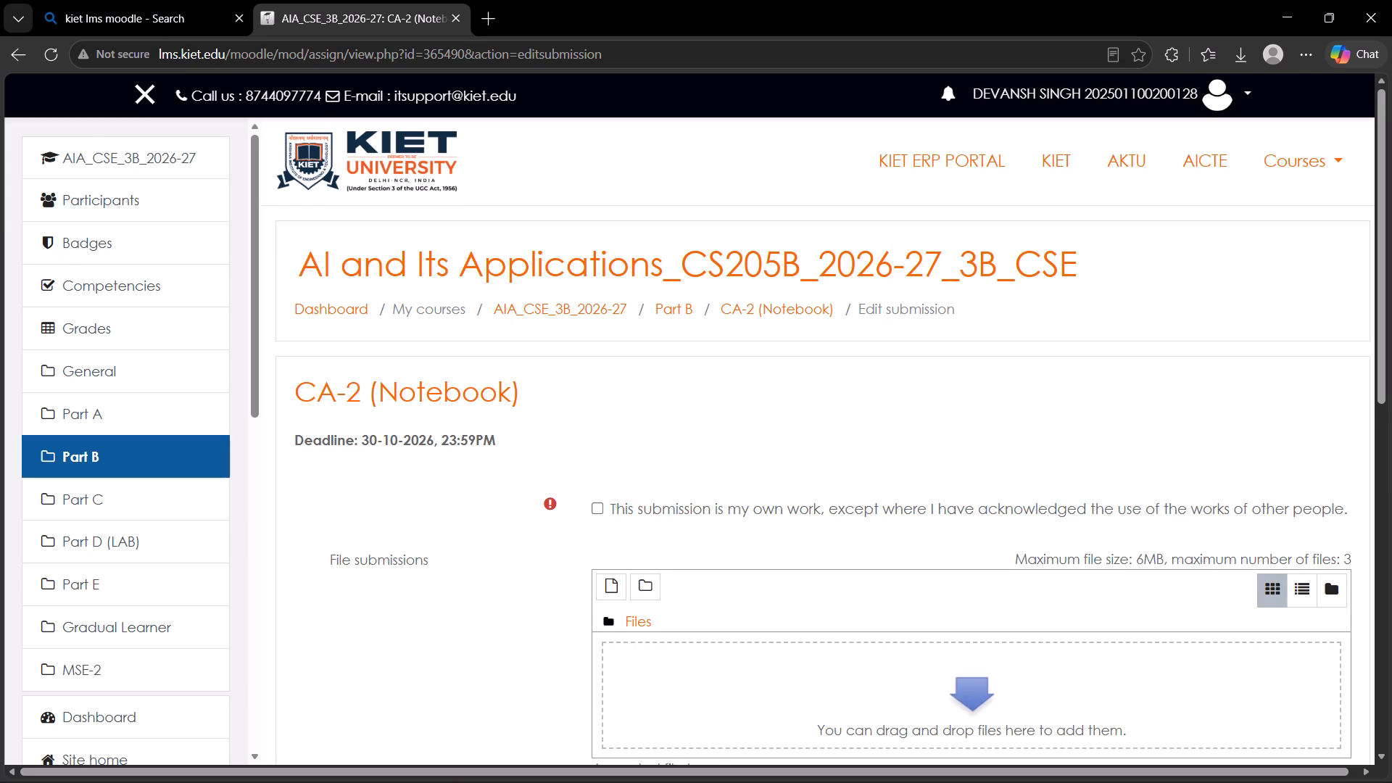
# Accept the declaration that this submission is my own work.
pyautogui.scroll(-1, 977, 522)
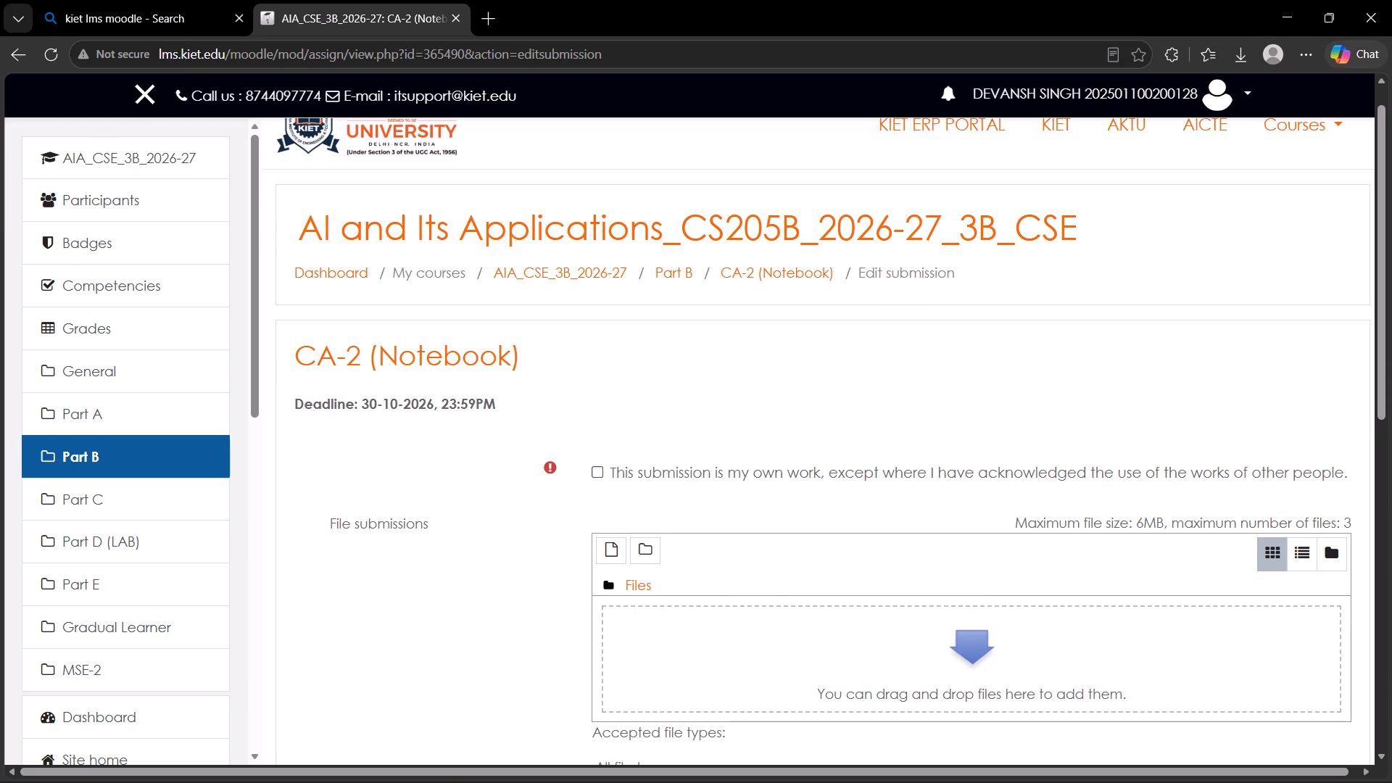
pyautogui.click(600, 476)
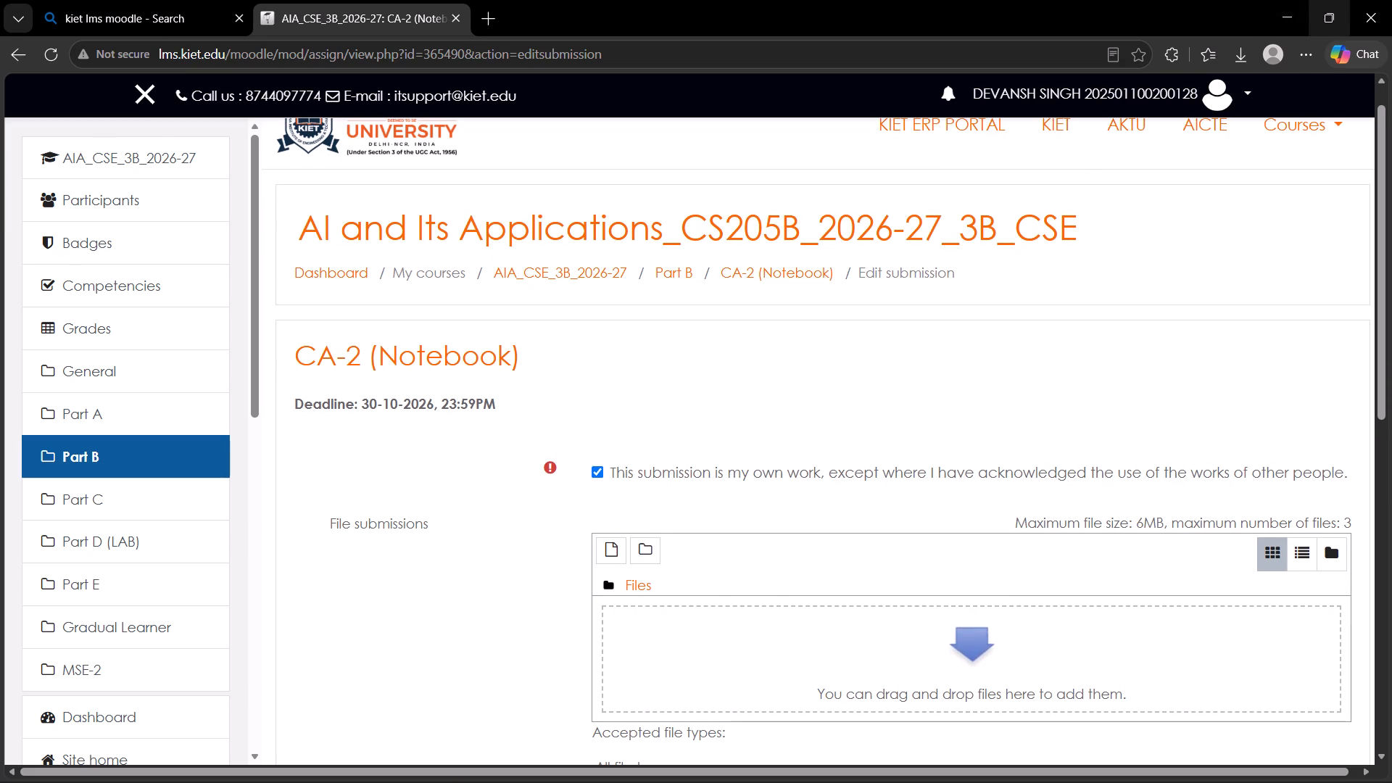
# Tile the browser window over the left half of the screen and close the "kiet lms moodle" search tab.
pyautogui.click(1318, 94)
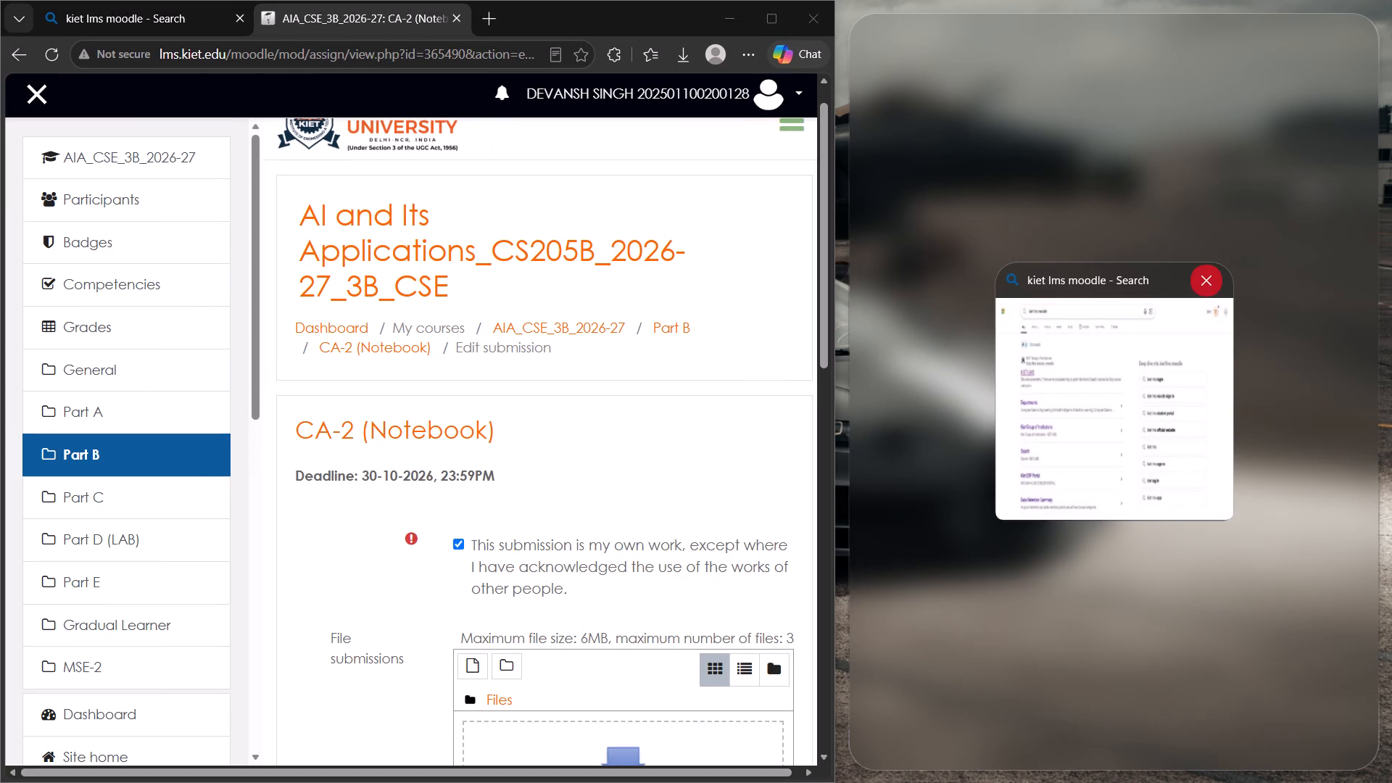
pyautogui.scroll(-2, 577, 440)
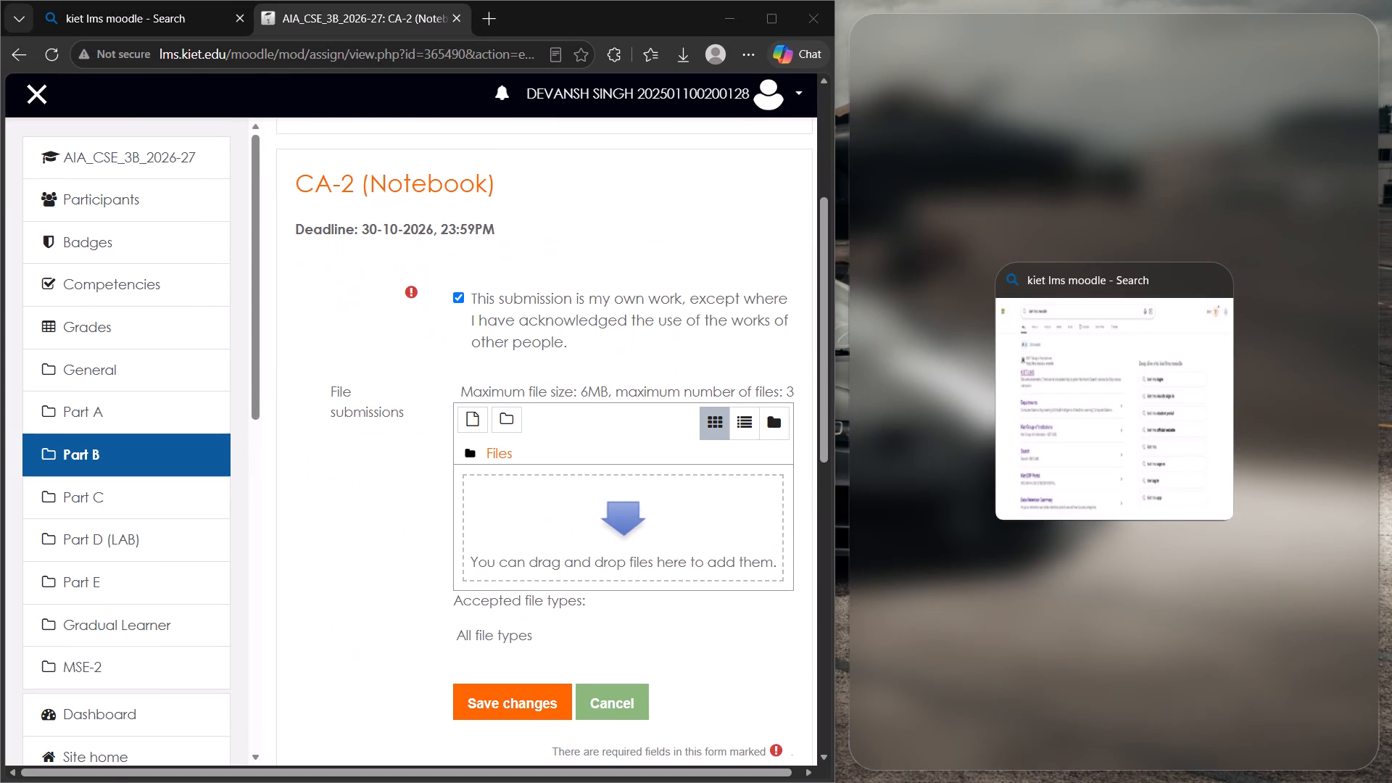
pyautogui.click(1203, 284)
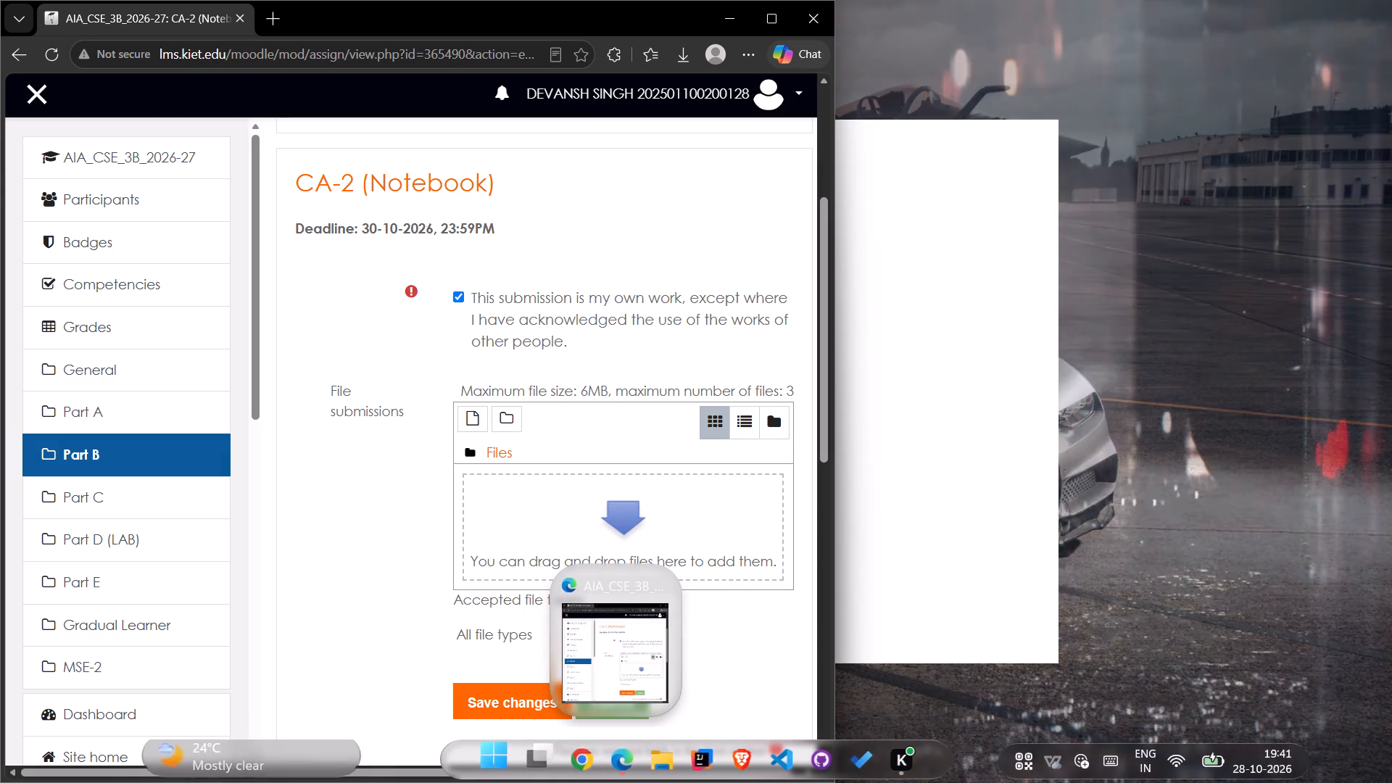
# Switch to File Explorer, open the Documents folder and tile its window beside the browser.
pyautogui.click(655, 761)
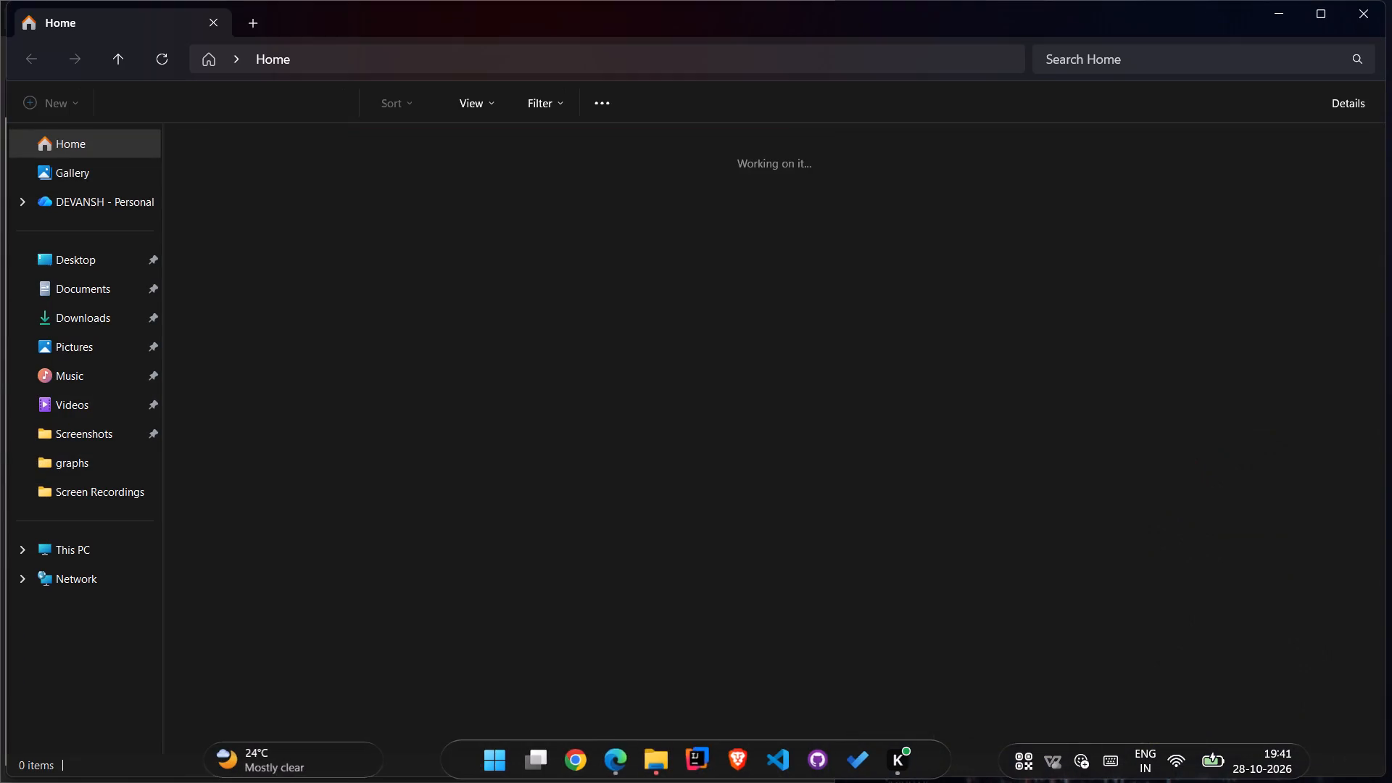
pyautogui.click(57, 315)
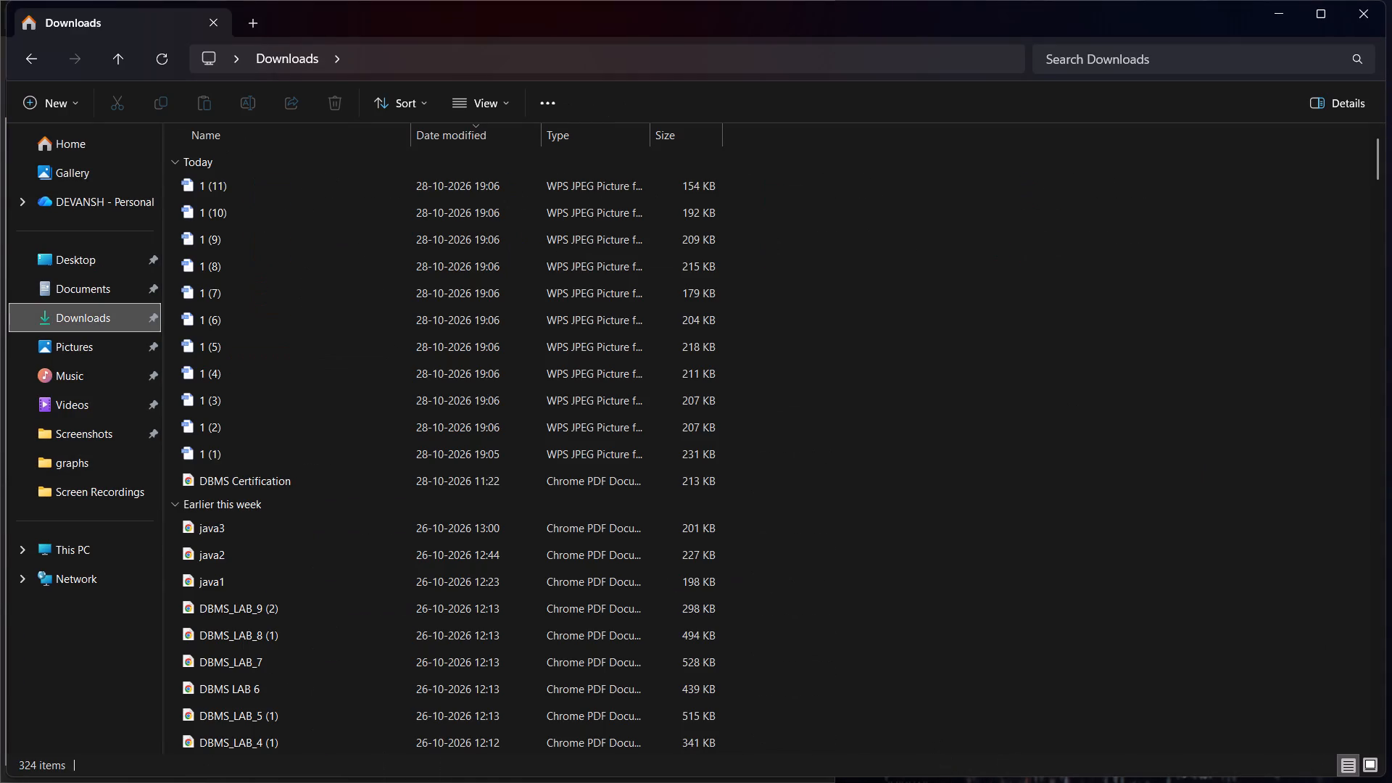
pyautogui.click(72, 300)
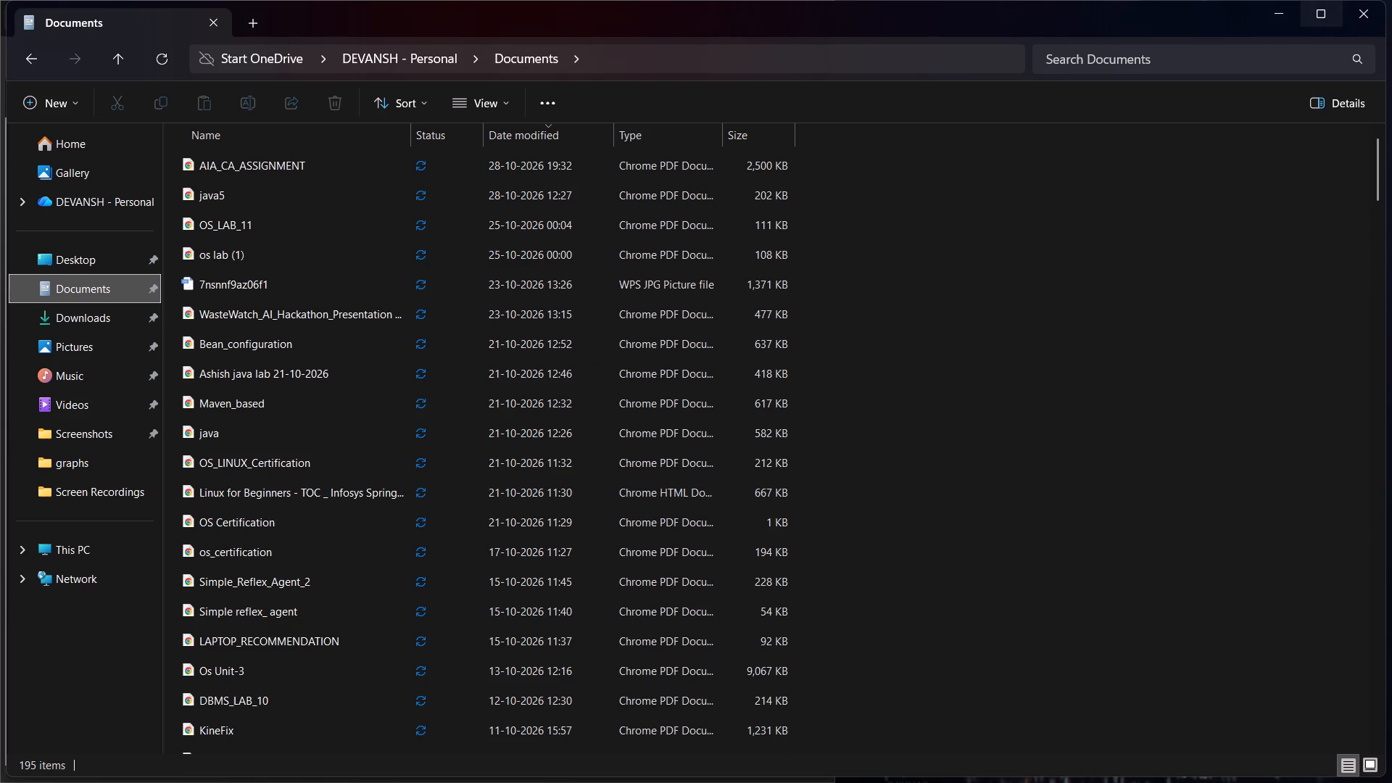
pyautogui.click(1273, 135)
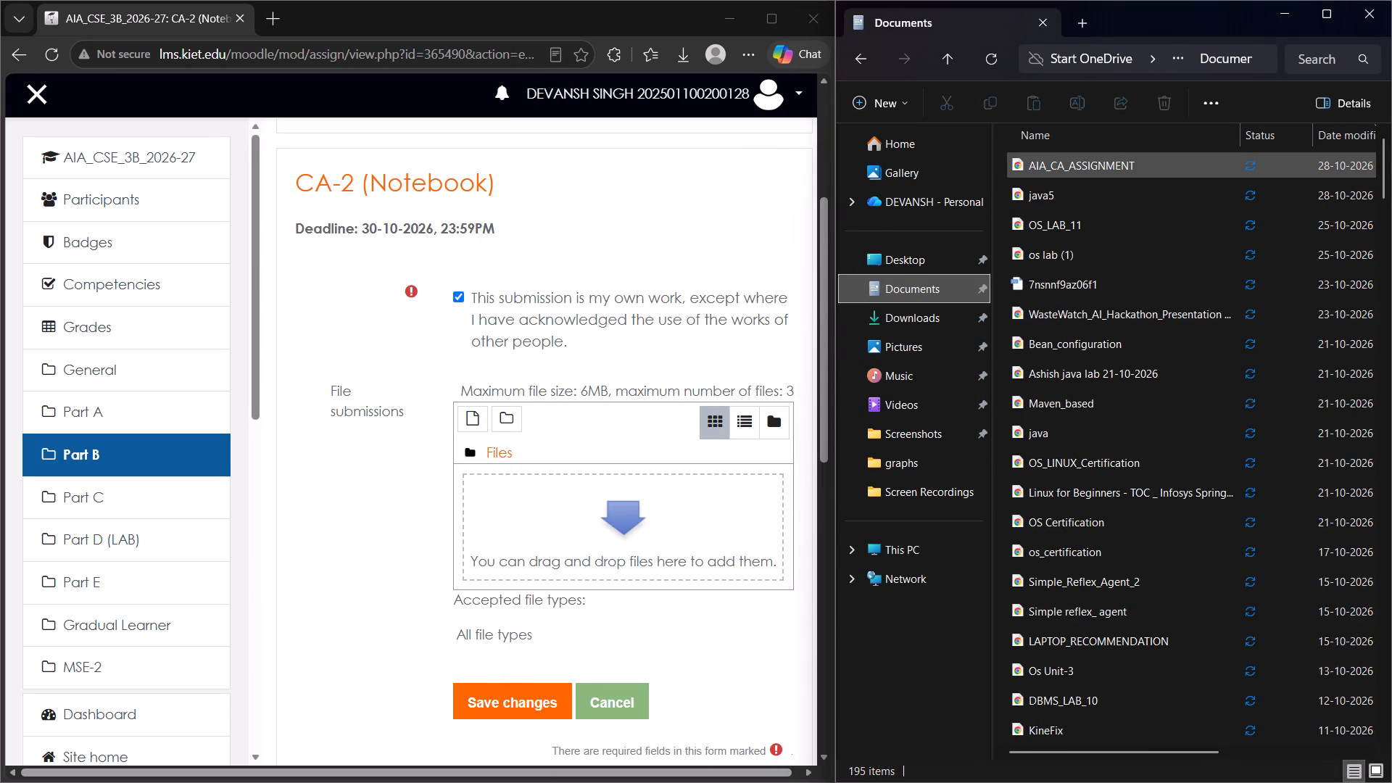
# Upload the AIA_CA_ASSIGNMENT PDF from Documents to the assignment's file submissions and maximize the browser window.
pyautogui.moveTo(1022, 164); pyautogui.dragTo(1009, 173)
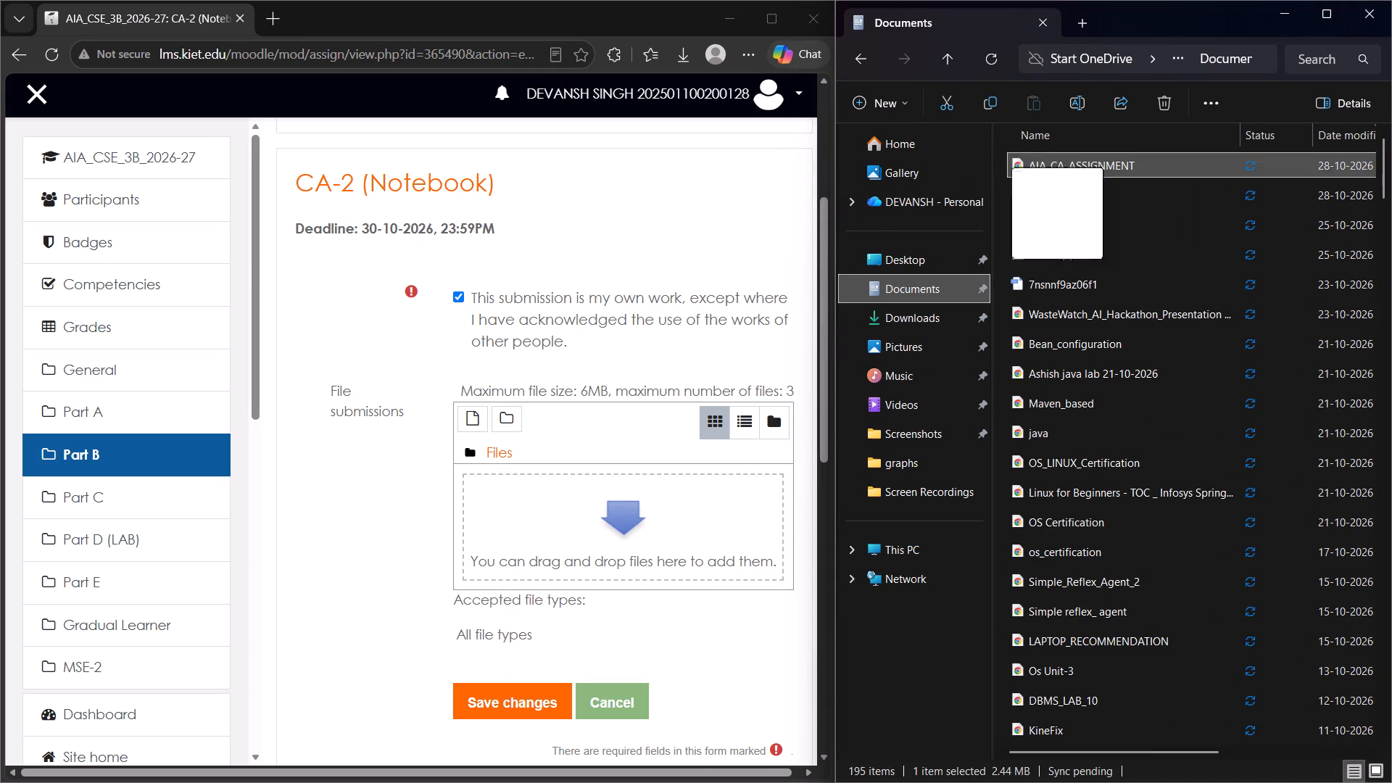
pyautogui.moveTo(1009, 173); pyautogui.dragTo(565, 484)
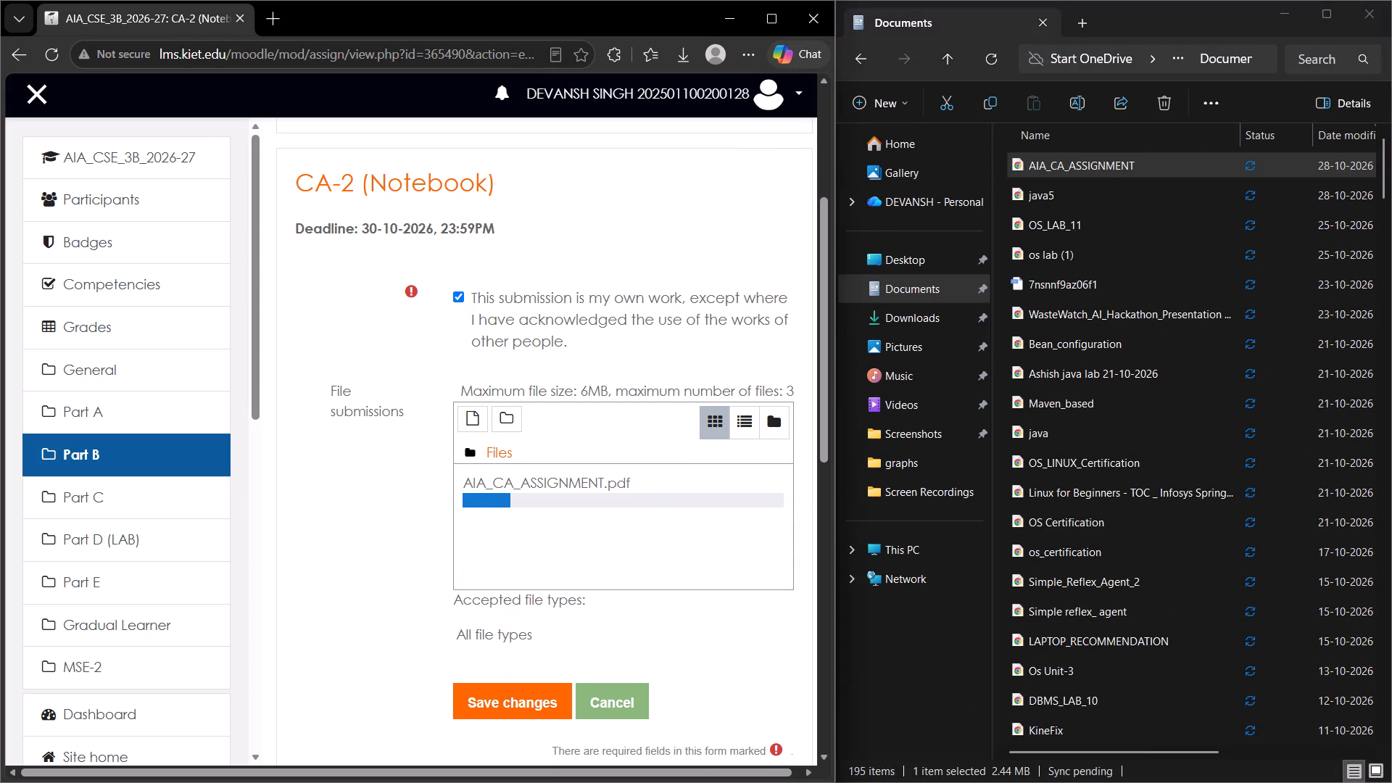
pyautogui.click(768, 12)
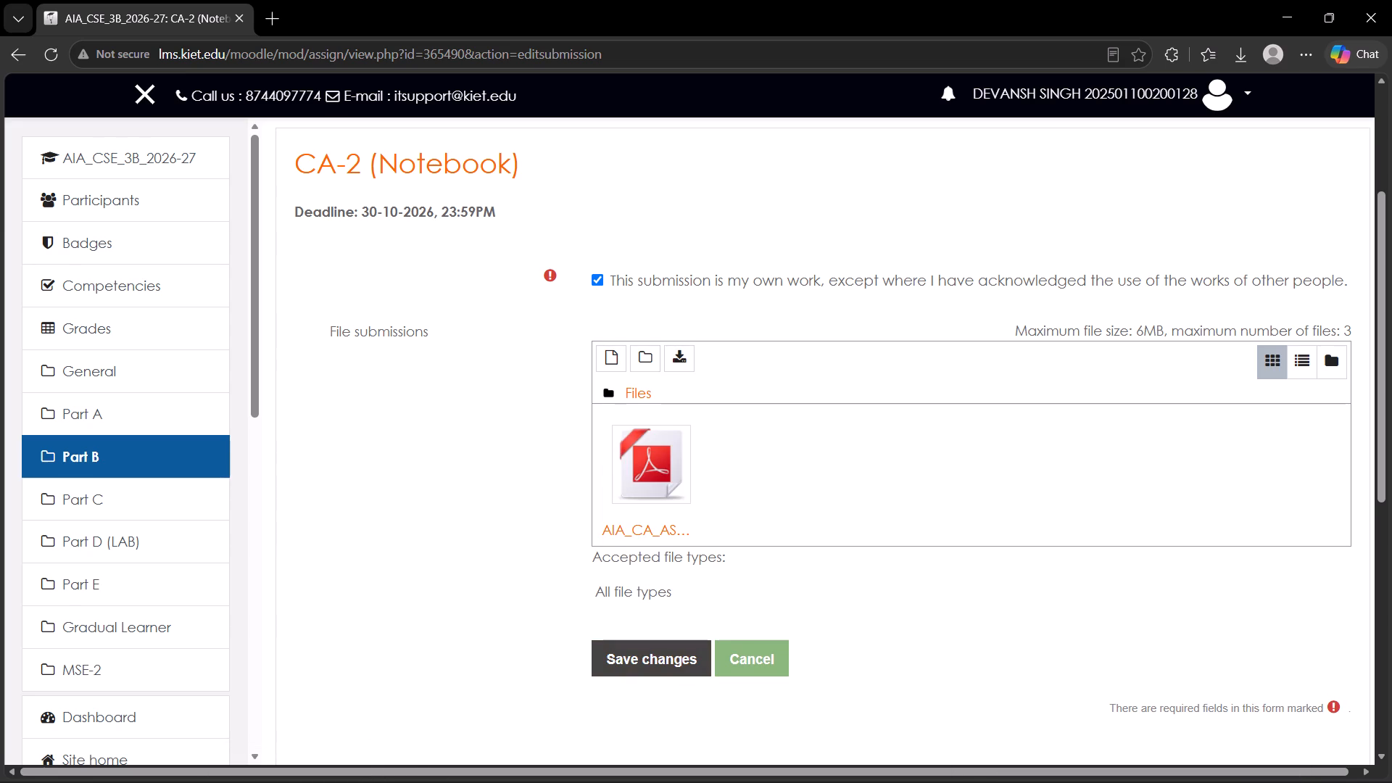
# Save the CA-2 (Notebook) submission with the attached AIA_CA_ASSIGNMENT PDF and review its submission status.
pyautogui.click(600, 641)
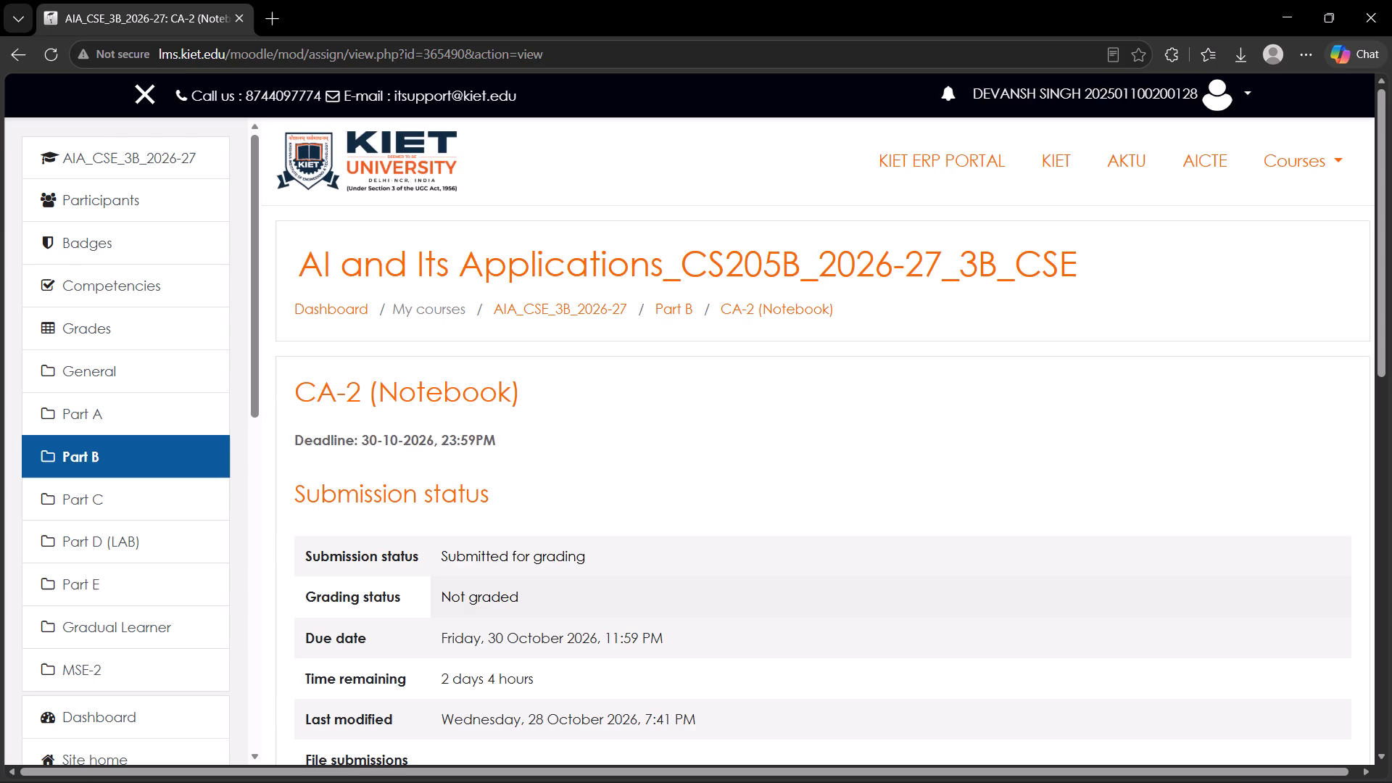
pyautogui.scroll(-3, 823, 601)
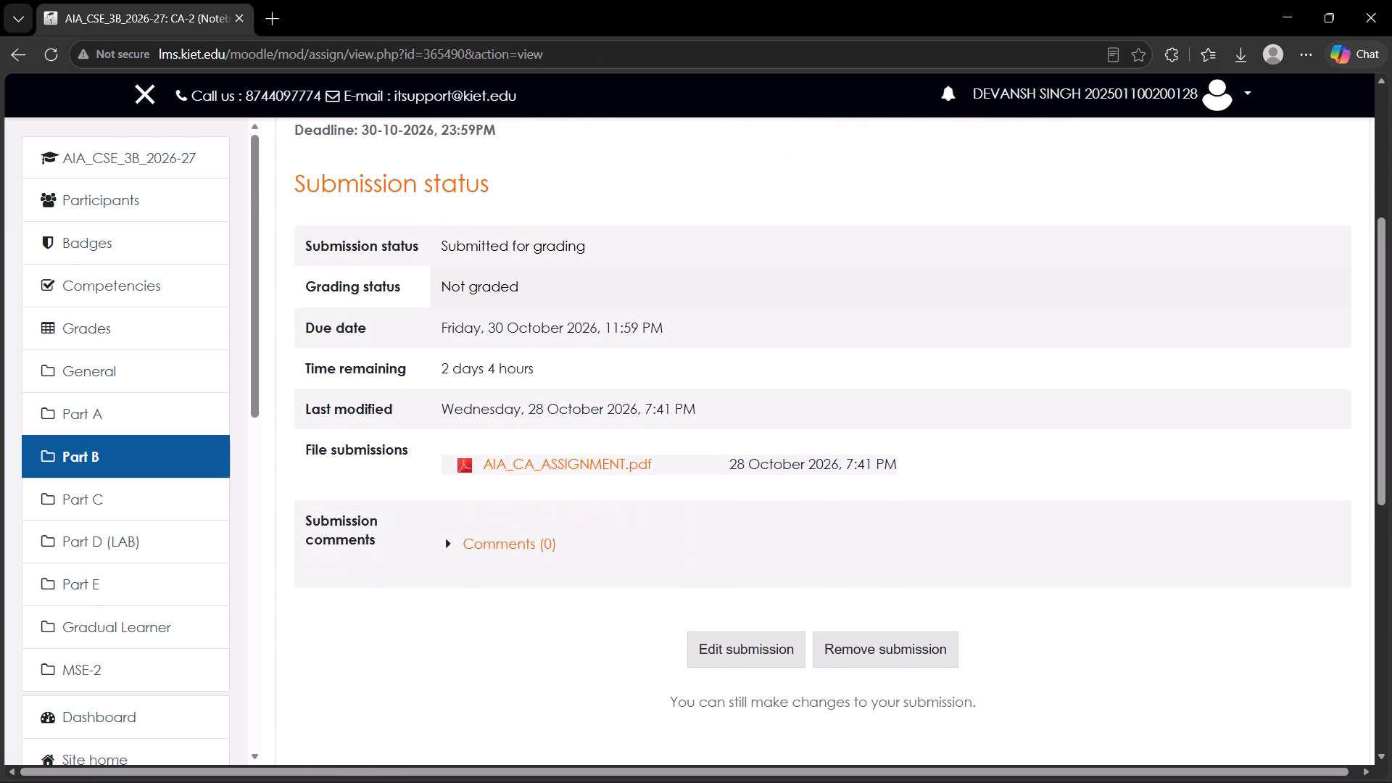
pyautogui.click(823, 601)
# Close the browser window.
pyautogui.click(1391, 0)
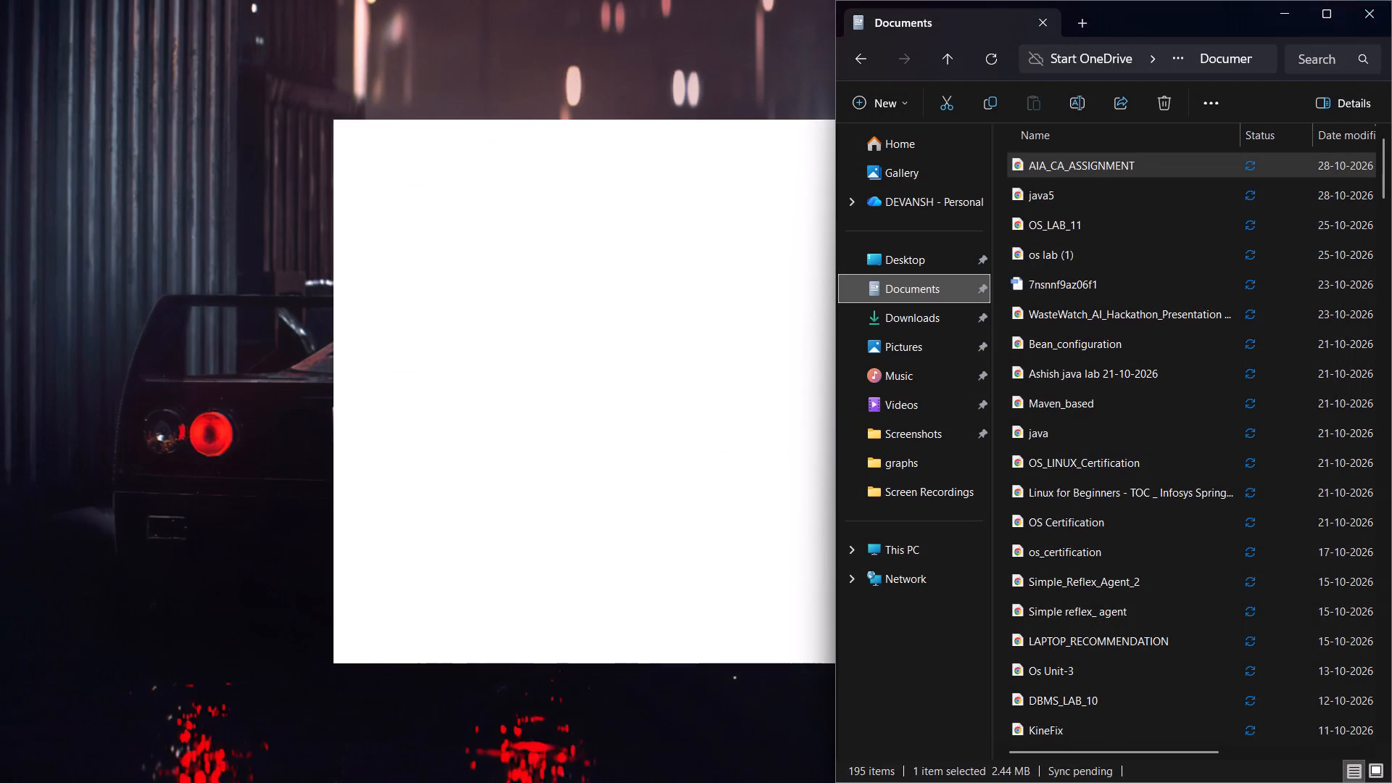
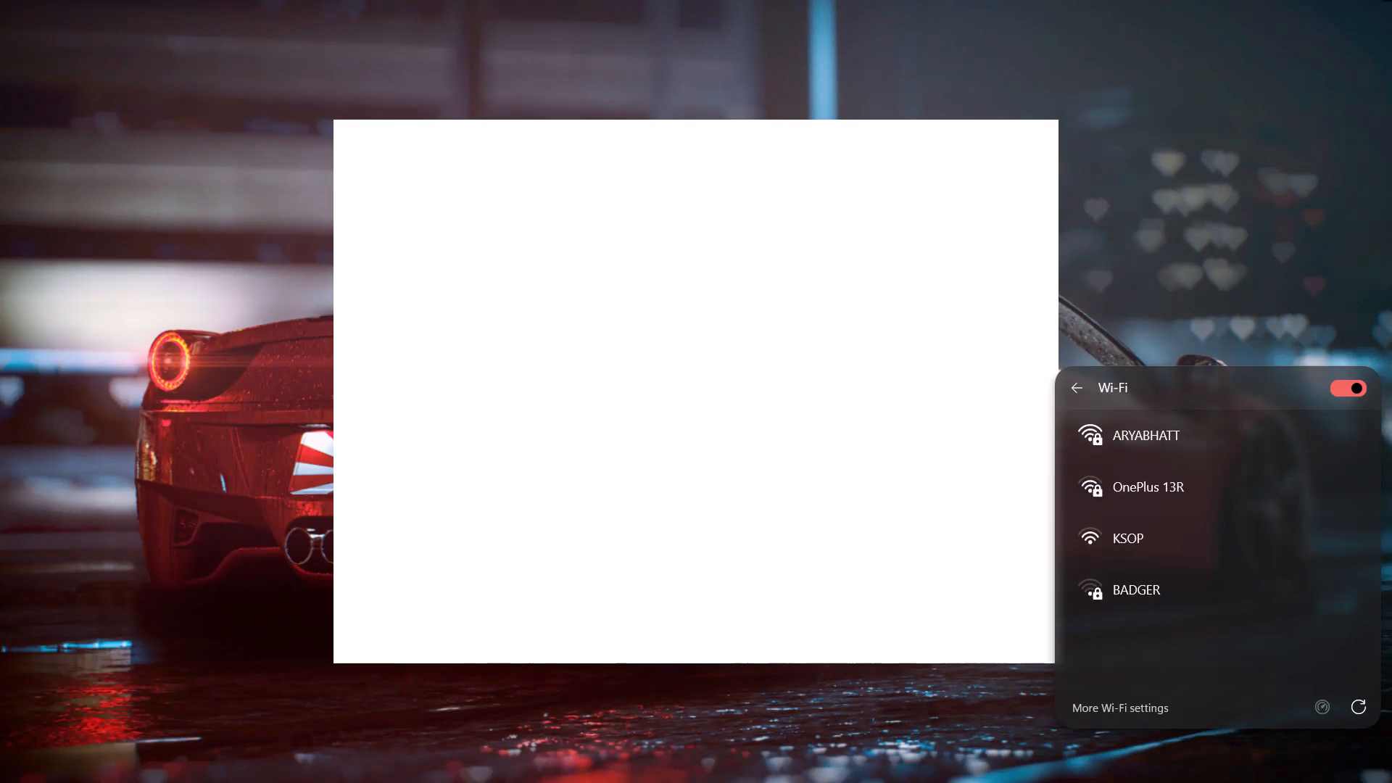
# Connect to the ARYABHATT Wi-Fi network without automatic connection and close the network list.
pyautogui.click(1143, 425)
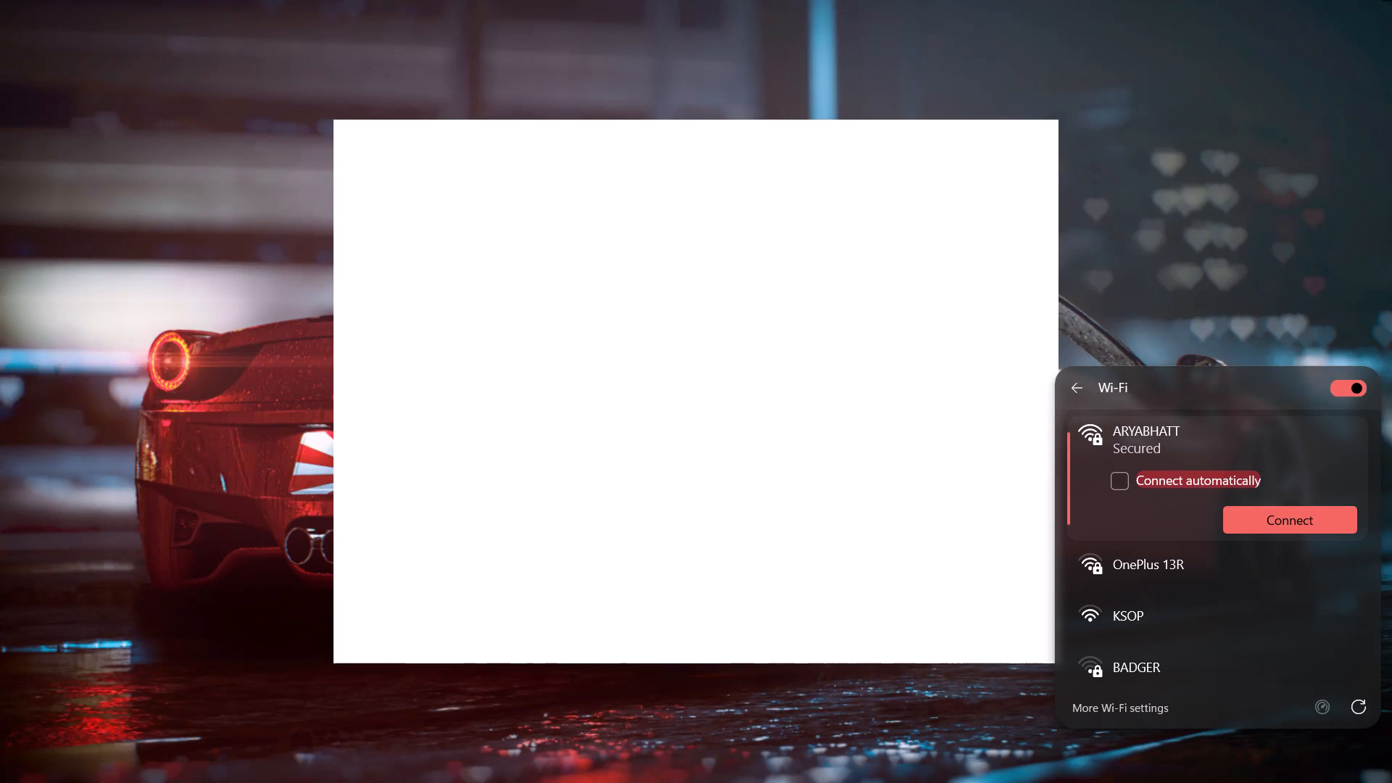
pyautogui.click(1251, 521)
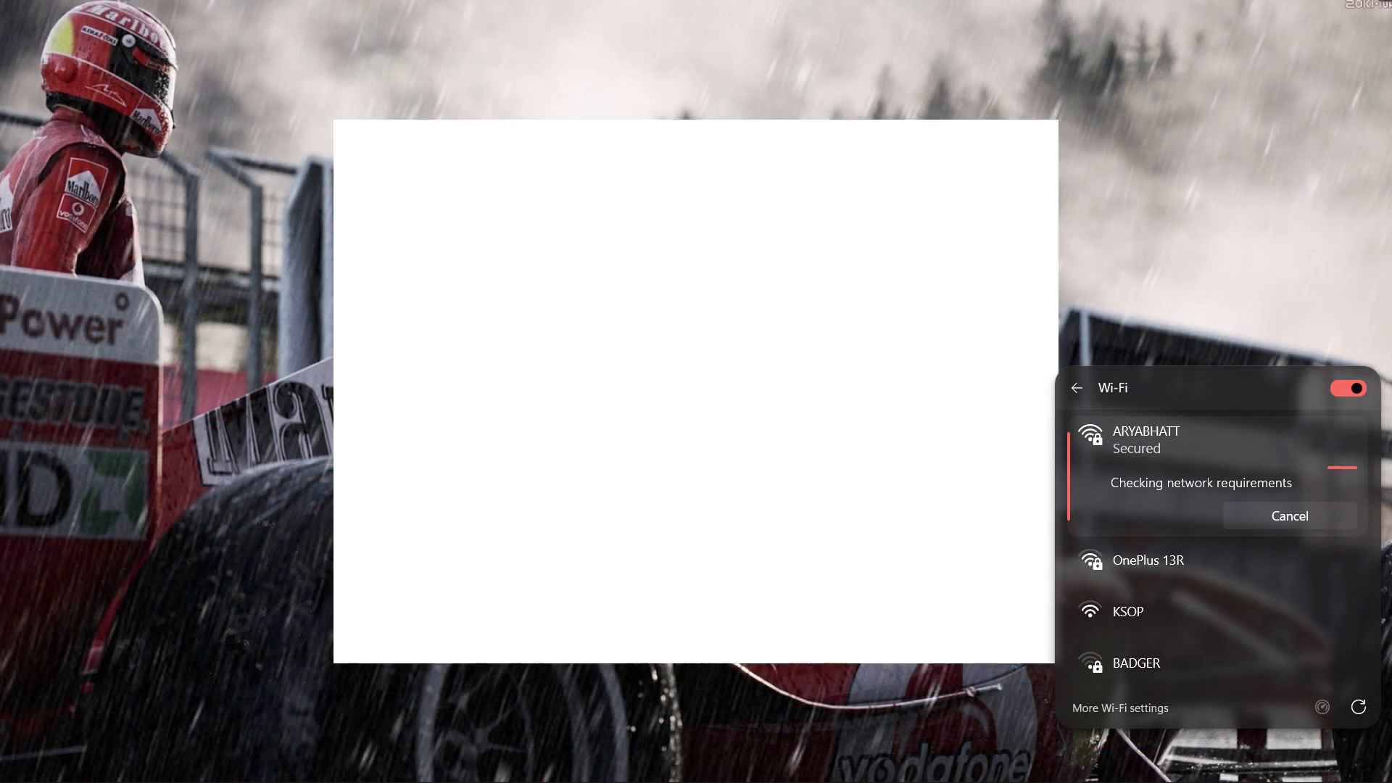
pyautogui.scroll(-4, 1198, 523)
pyautogui.scroll(4, 1198, 523)
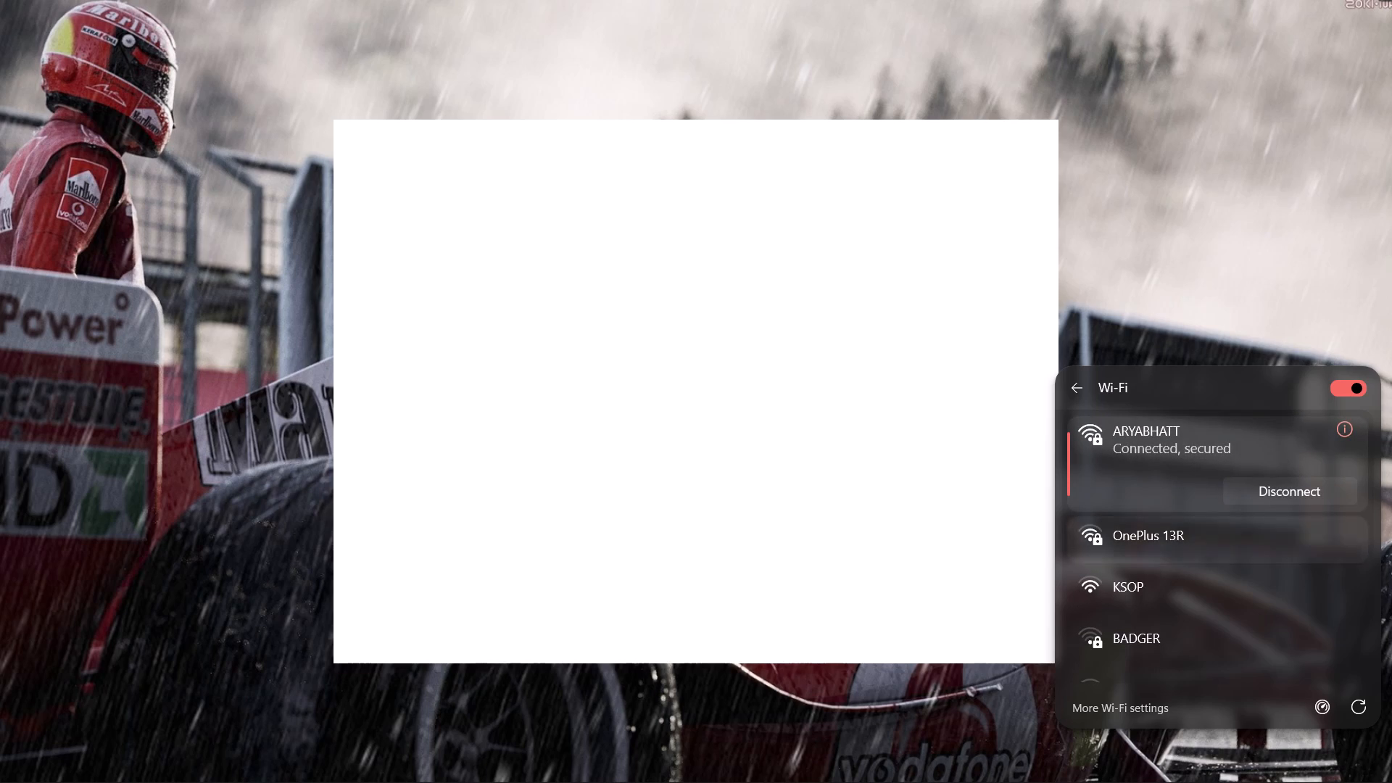
pyautogui.click(1203, 228)
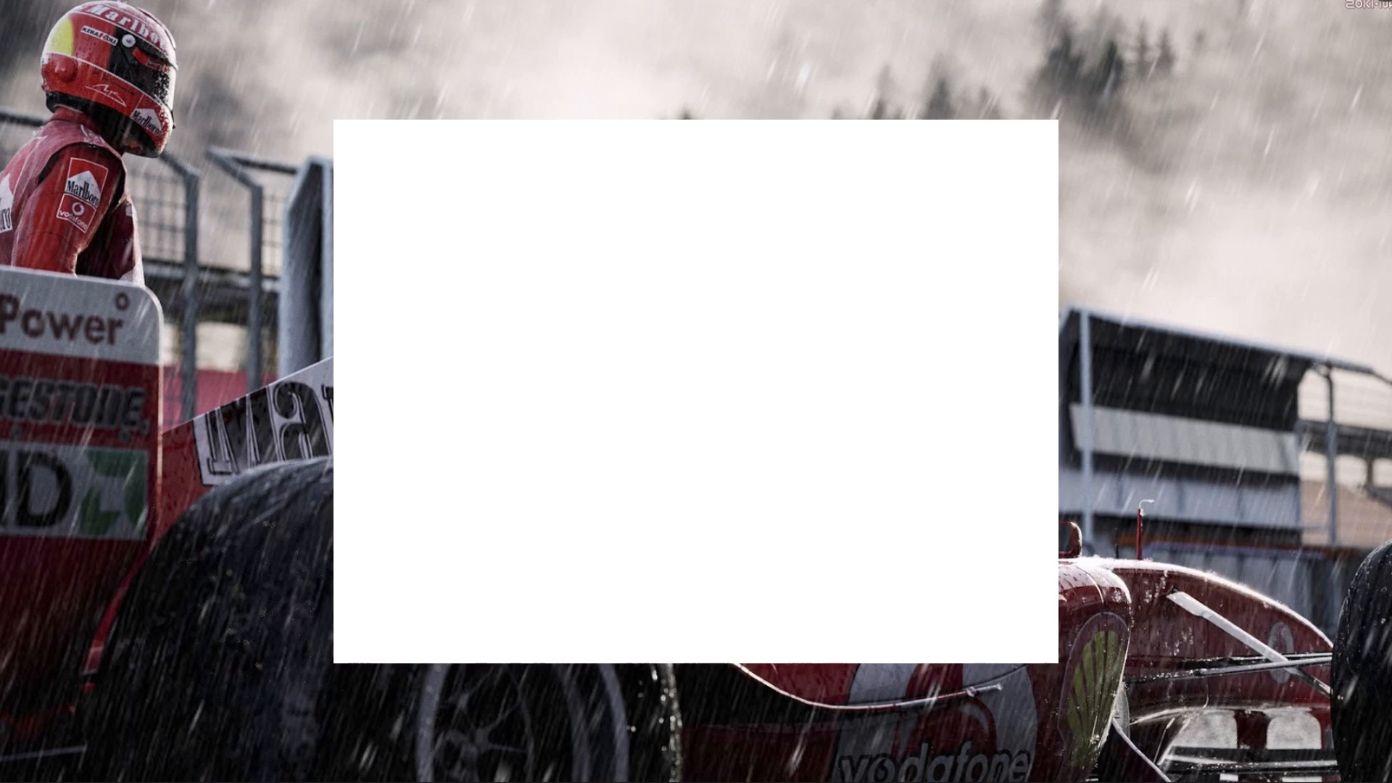